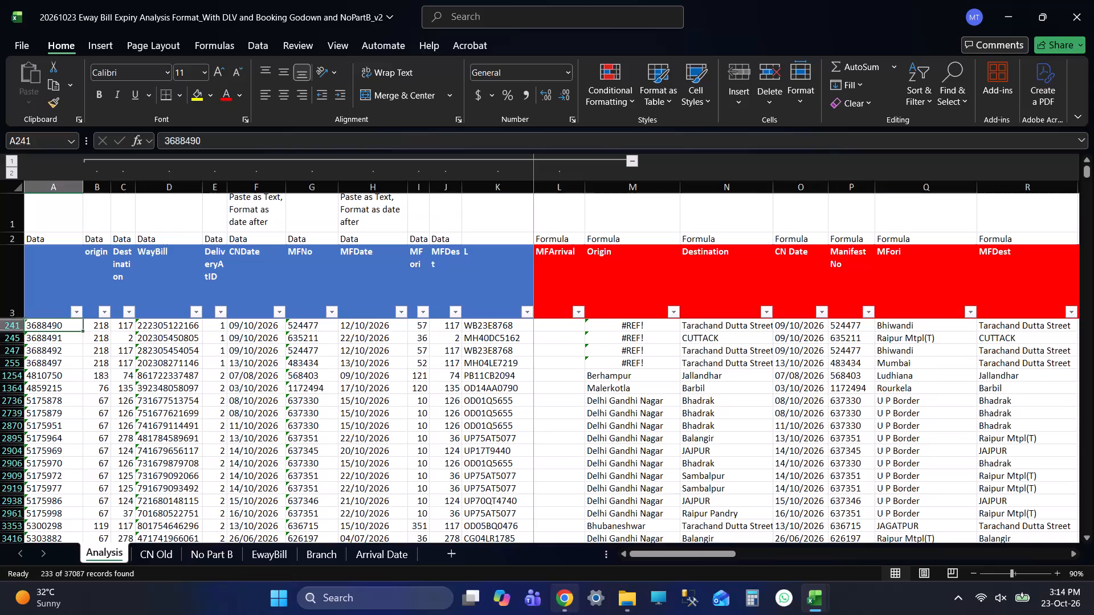
Copy the header row and all filtered OnRoad records from the Analysis sheet.
key(Left)
key(Left)
key(Left)
key(Left)
key(ctrl+shift+Right)
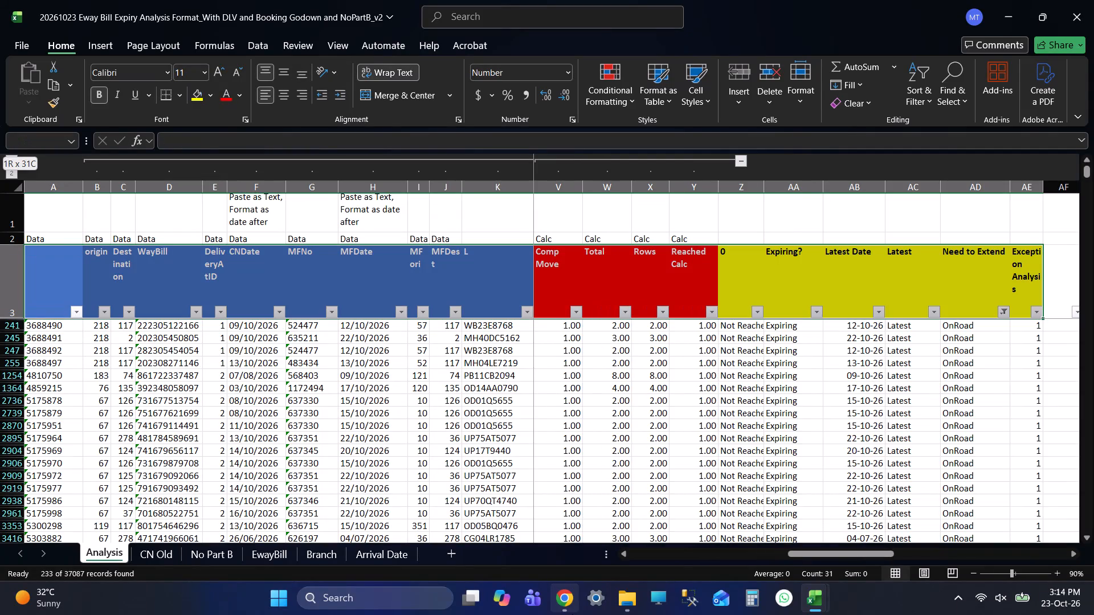
key(ctrl+shift+Right)
key(ctrl+shift+Right)
key(ctrl+shift+Right)
key(ctrl+shift+Right)
key(ctrl+shift+Right)
key(ctrl+shift+Right)
key(ctrl+shift+Right)
key(ctrl+shift+Right)
key(ctrl+shift+Down)
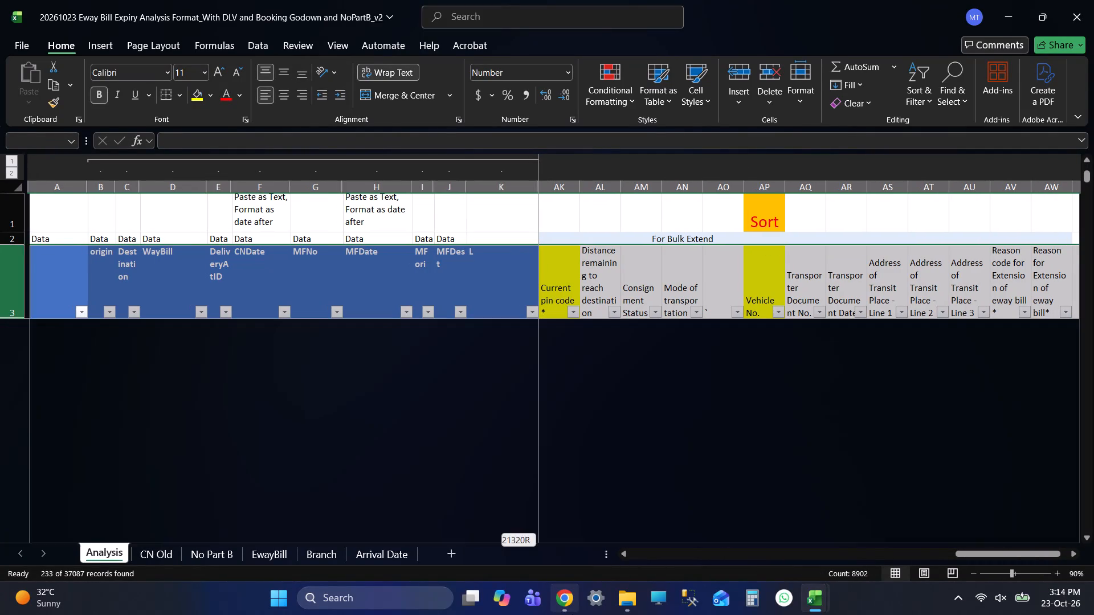
key(ctrl+c)
Switch to the EXTENDED FILE 20261023 workbook, paste the copied records at A1 of the ON ROAD sheet and save.
key(alt+Tab)
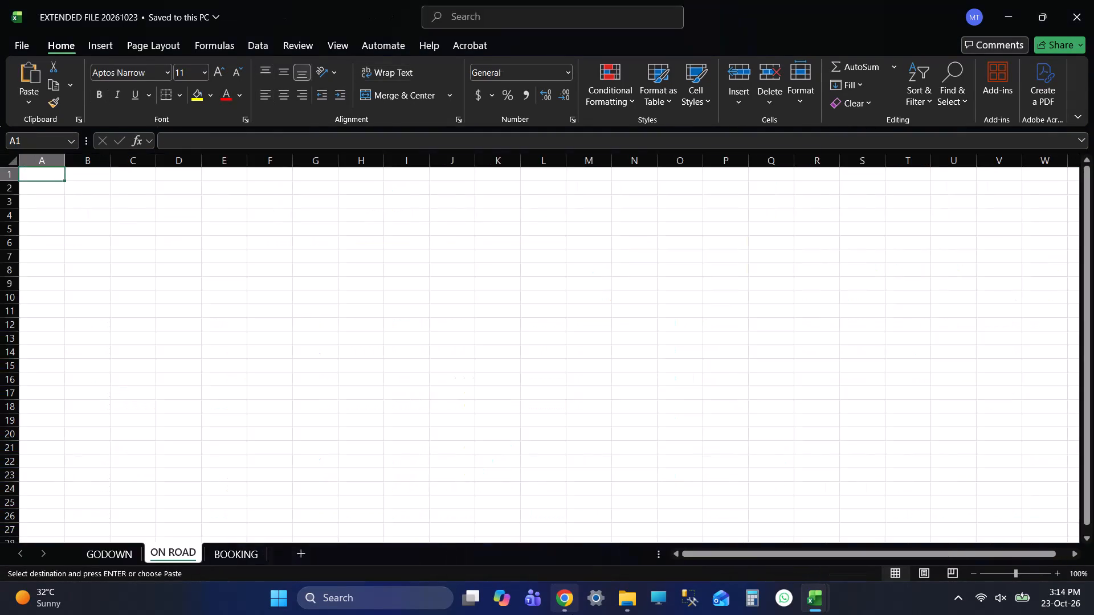
key(Up)
key(ctrl+v)
key(ctrl+Up)
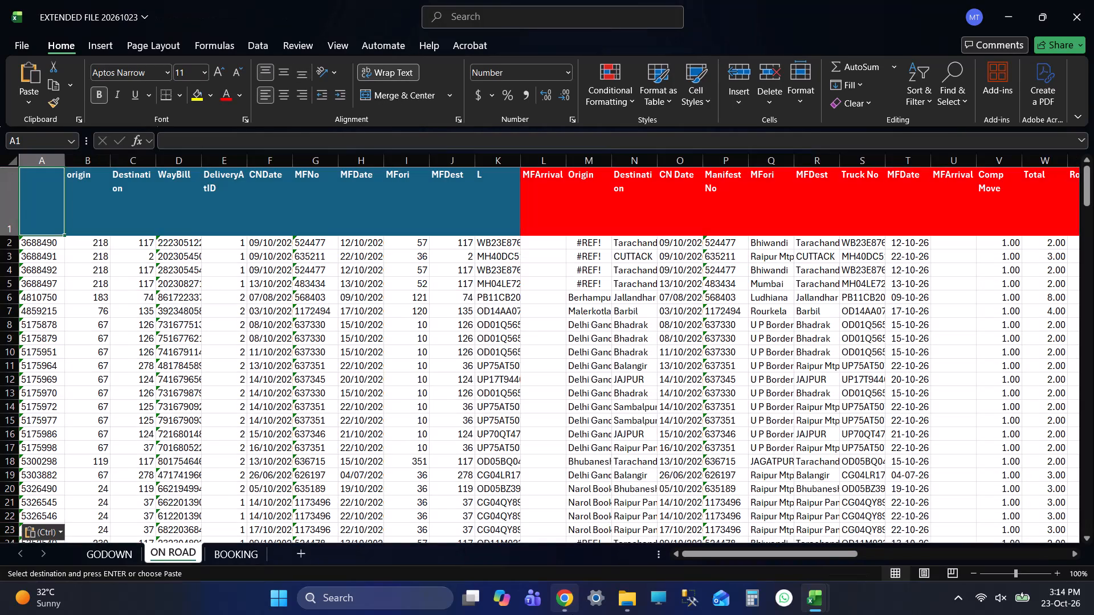
key(ctrl+s)
key(ctrl+s)
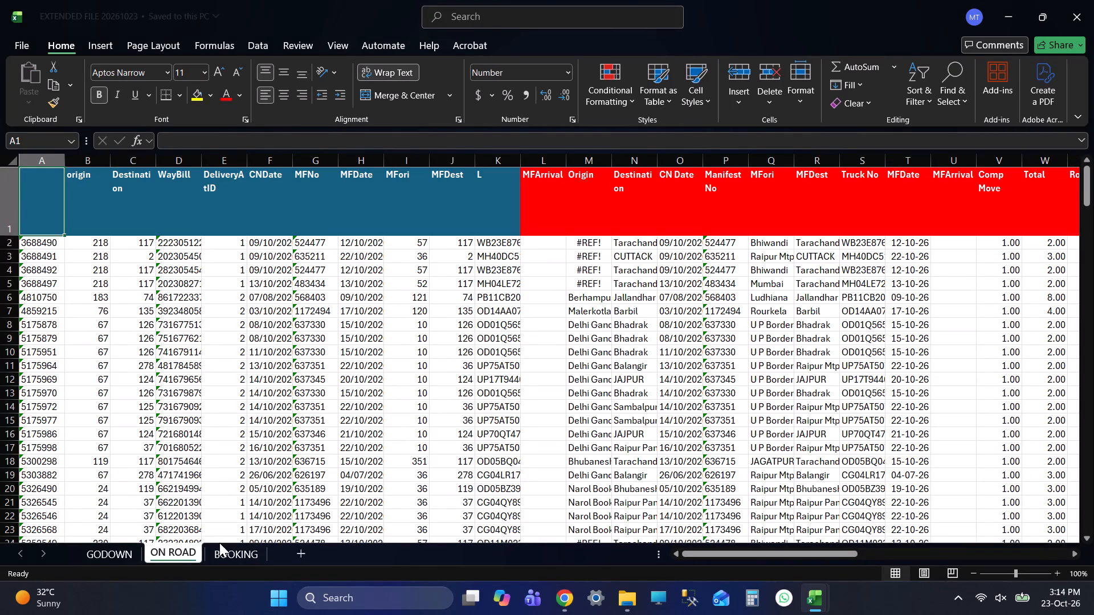
Open the BOOKING sheet, then return to the Eway Bill Expiry Analysis workbook and select the Need to Extend header.
click(221, 545)
key(alt+Tab)
drag(1013, 552, 1011, 551)
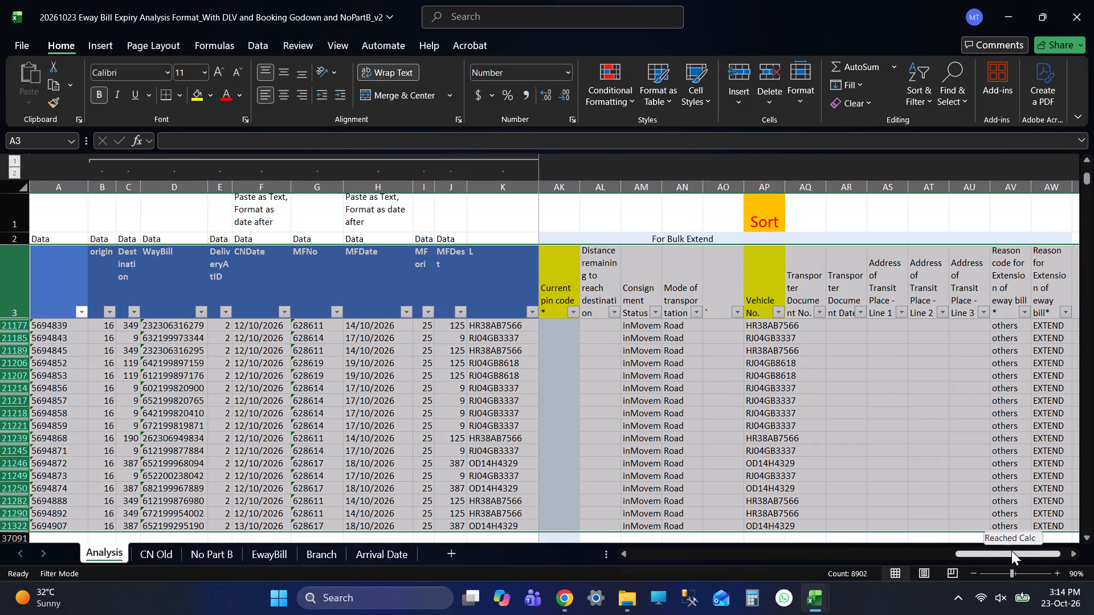
drag(1011, 551, 824, 555)
drag(839, 556, 899, 553)
click(787, 270)
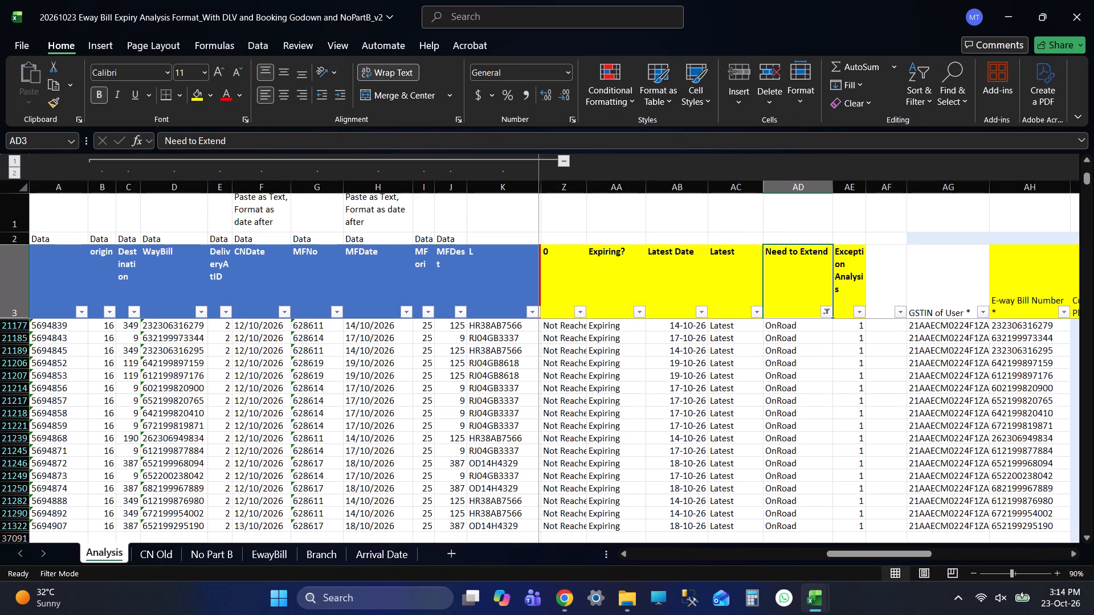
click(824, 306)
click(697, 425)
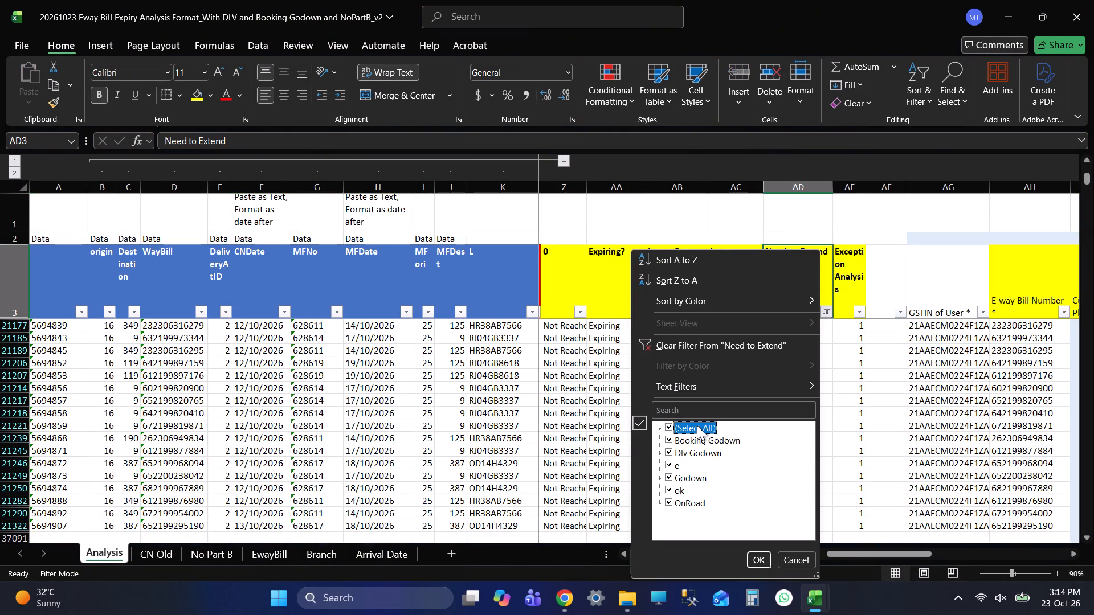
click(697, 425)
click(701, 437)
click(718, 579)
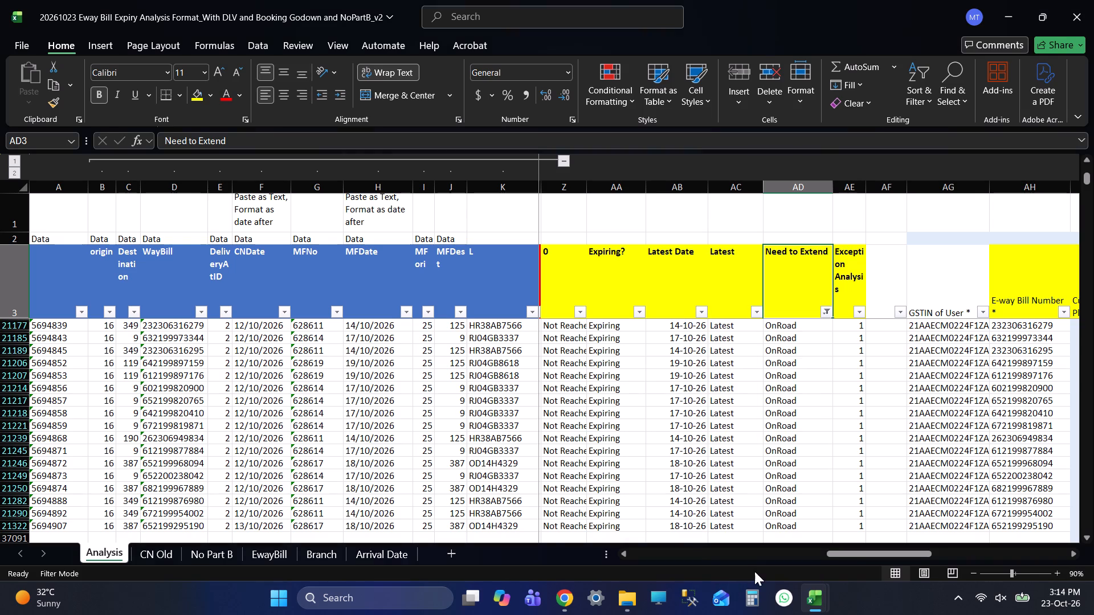
Filter the Need to Extend column to show only Booking Godown.
click(827, 311)
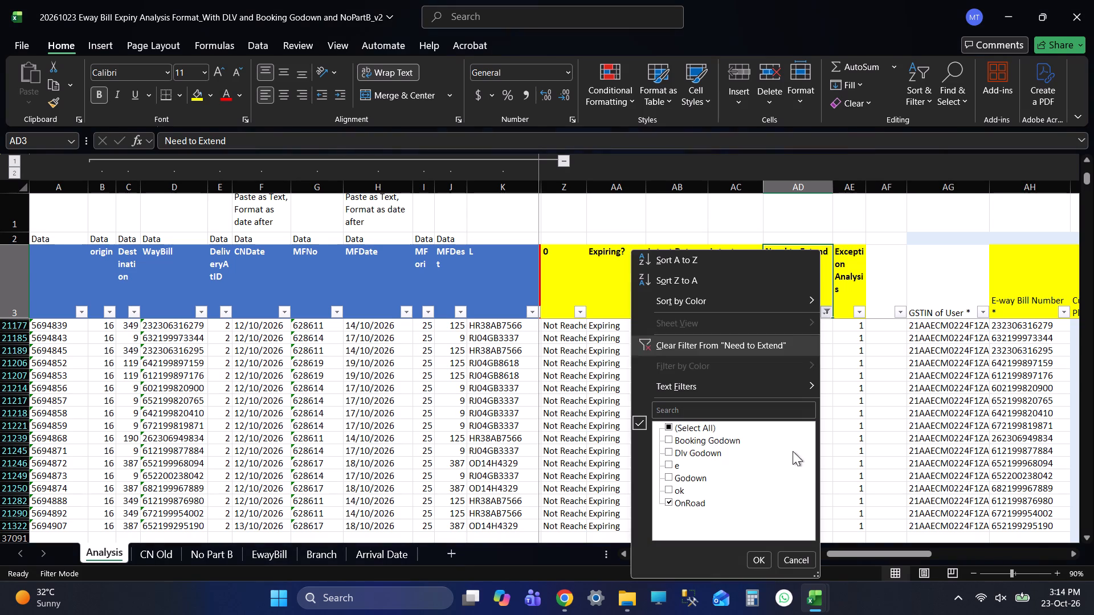
click(685, 424)
click(685, 424)
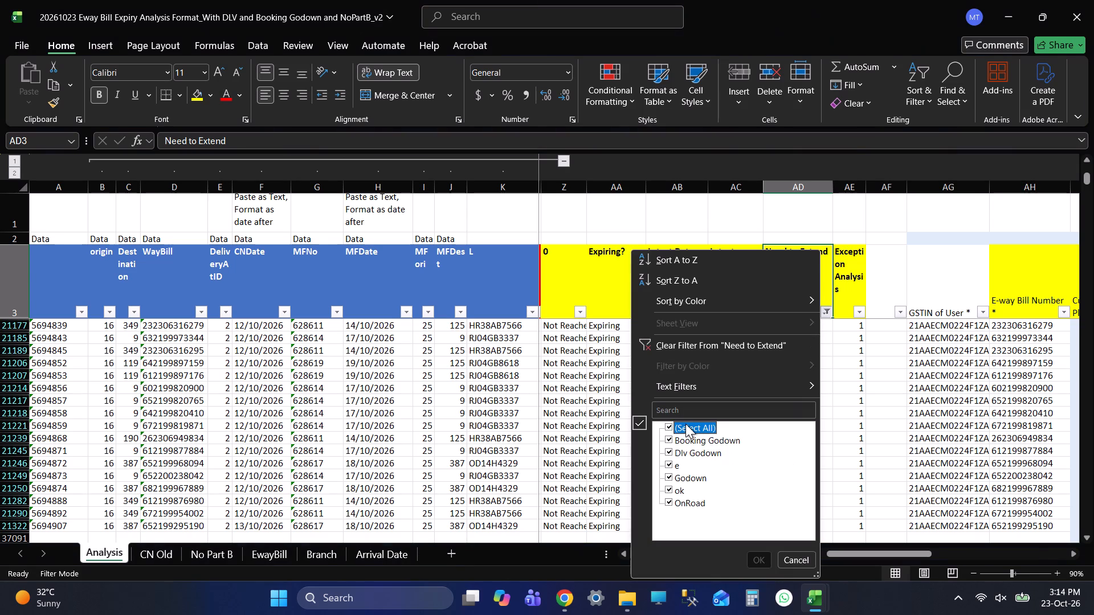
click(697, 436)
click(705, 559)
click(760, 553)
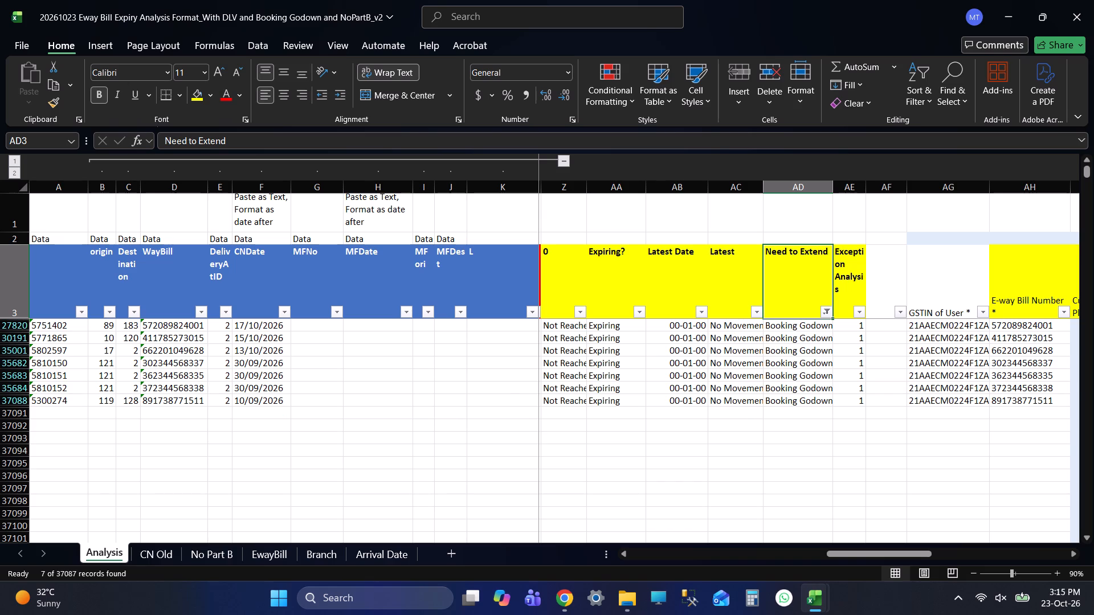
Copy the header row and all filtered Booking Godown records across every column of the Analysis sheet.
click(56, 270)
key(Down)
key(Up)
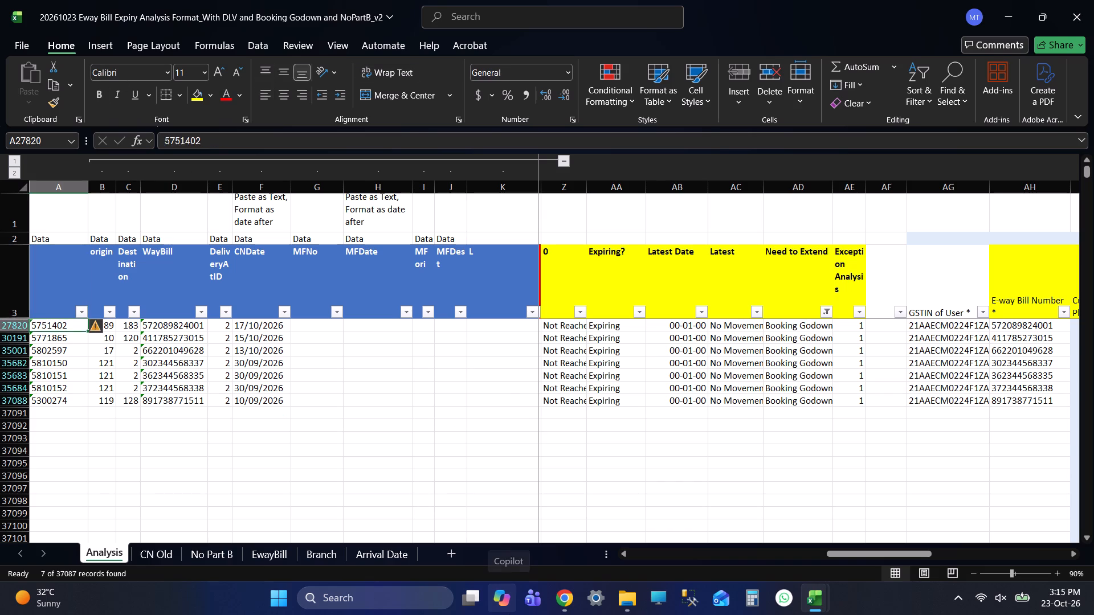
key(Down)
key(Up)
key(Down)
key(Up)
key(Left)
key(Left)
key(Left)
key(Left)
key(ctrl+shift+Right)
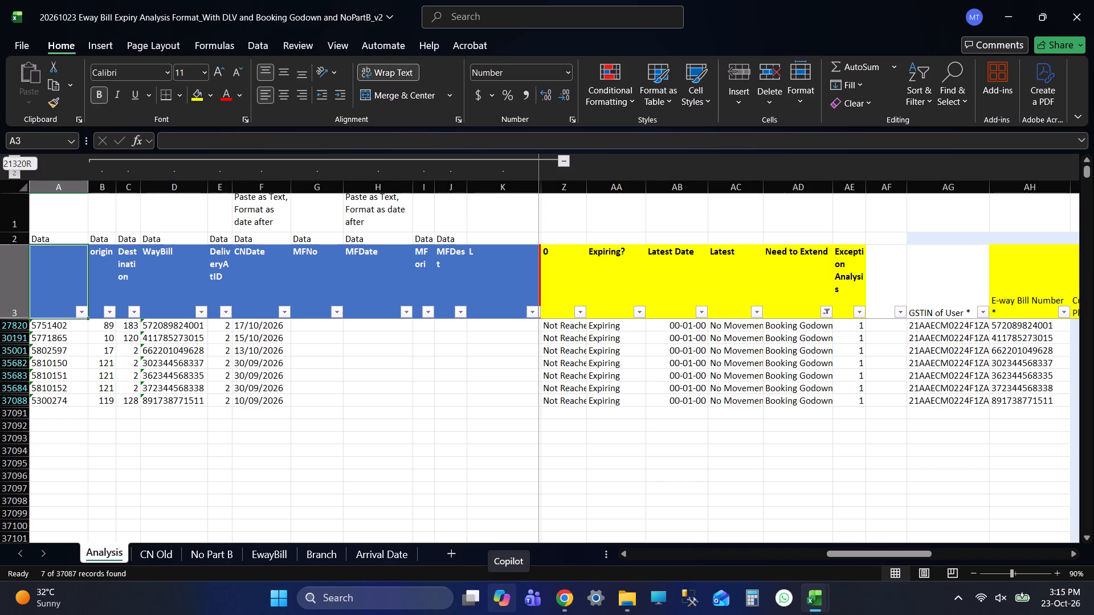
key(ctrl+shift+Right)
key(ctrl+shift+Right)
key(ctrl+shift+Right)
key(ctrl+shift+Right)
key(ctrl+shift+Right)
key(ctrl+shift+Right)
key(ctrl+shift+Right)
key(ctrl+shift+Right)
key(ctrl+shift+Down)
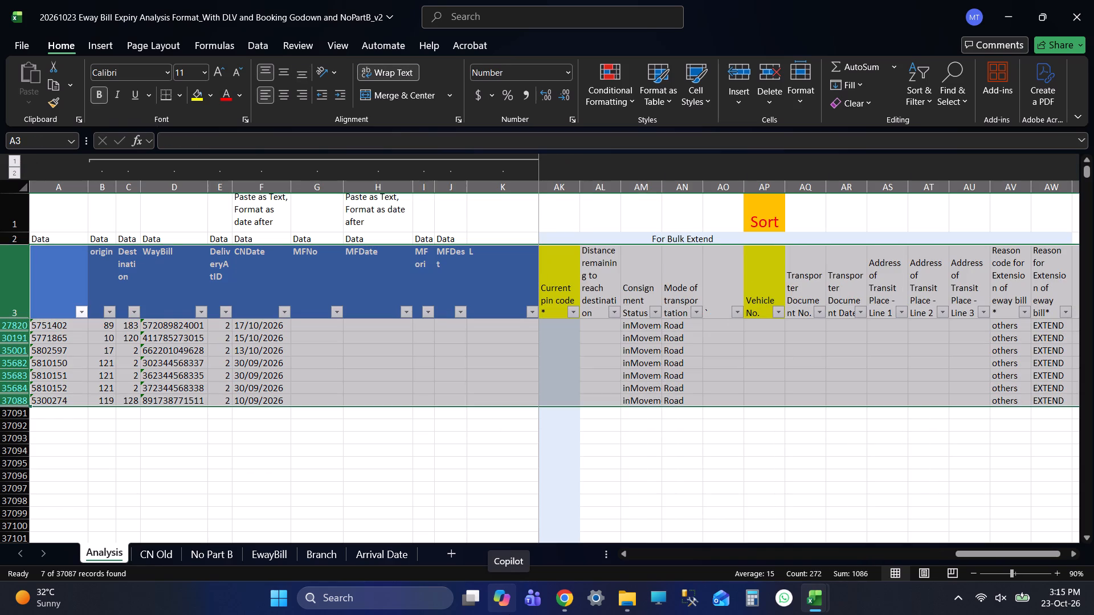
key(ctrl+c)
Switch to EXTENDED FILE 20261023, paste the copied records at A1 of the BOOKING sheet and save.
key(alt+Tab)
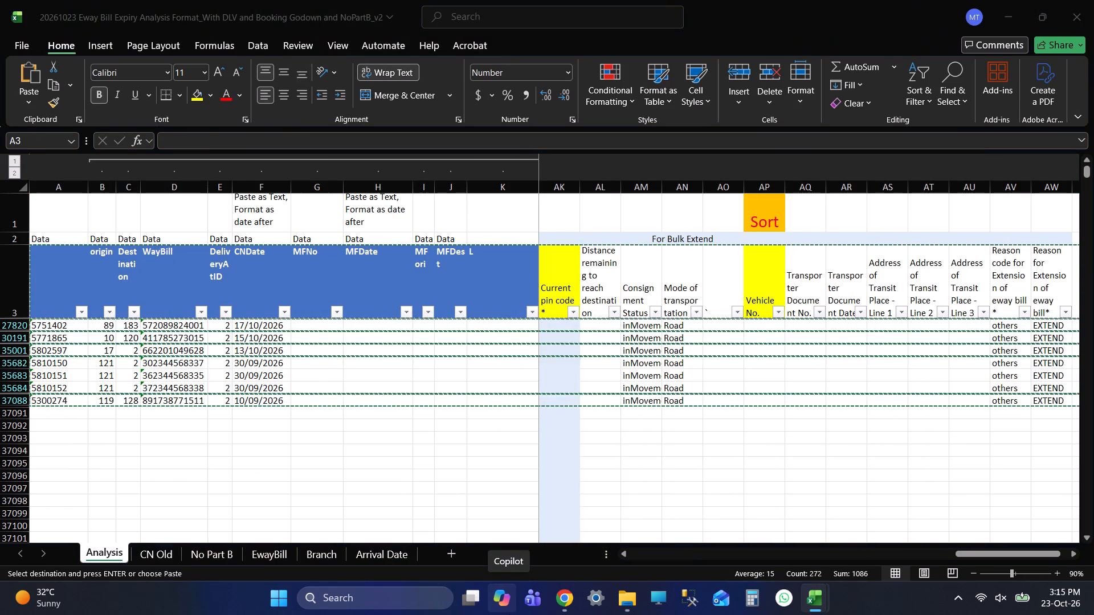
key(alt+Tab)
key(alt+Tab)
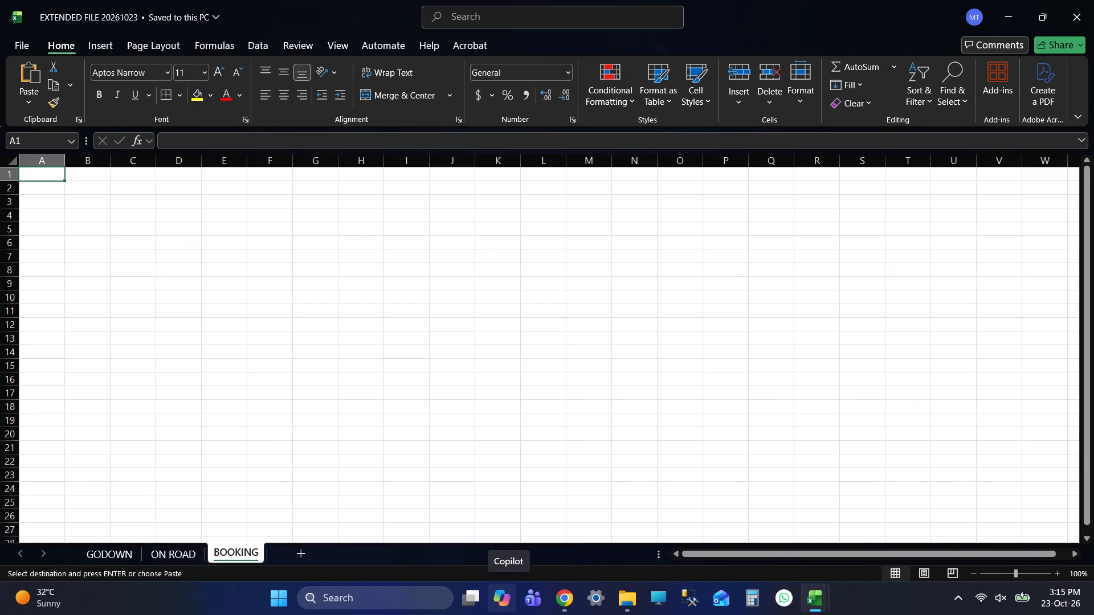
key(ctrl+v)
key(ctrl+Up)
key(ctrl+s)
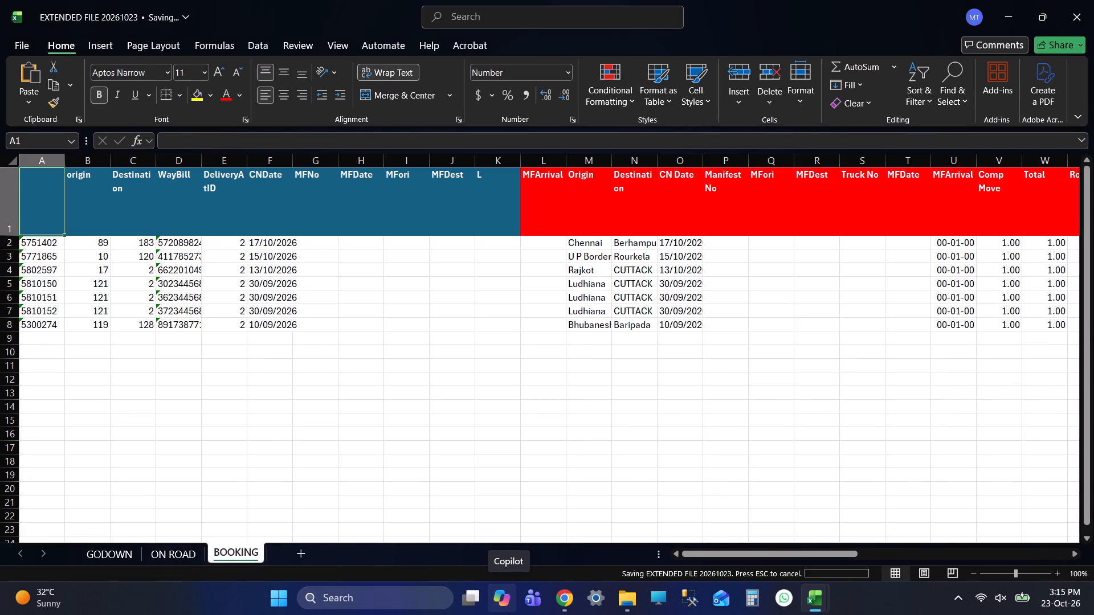
key(ctrl+s)
Switch back to the Eway Bill Expiry Analysis workbook, save it and close it.
key(alt+Tab)
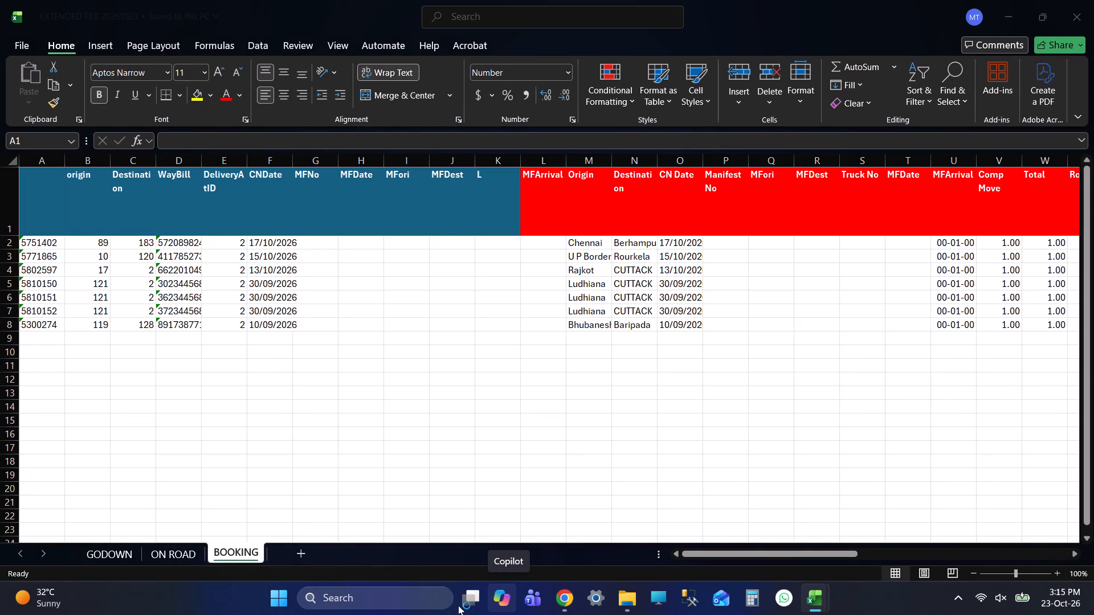
key(ctrl+s)
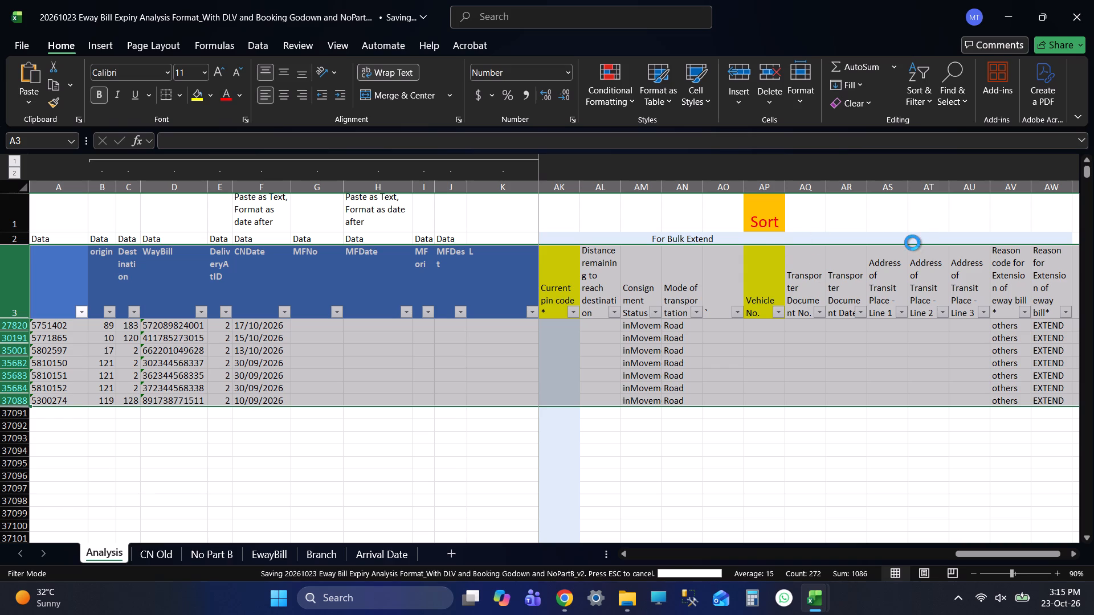
click(1093, 0)
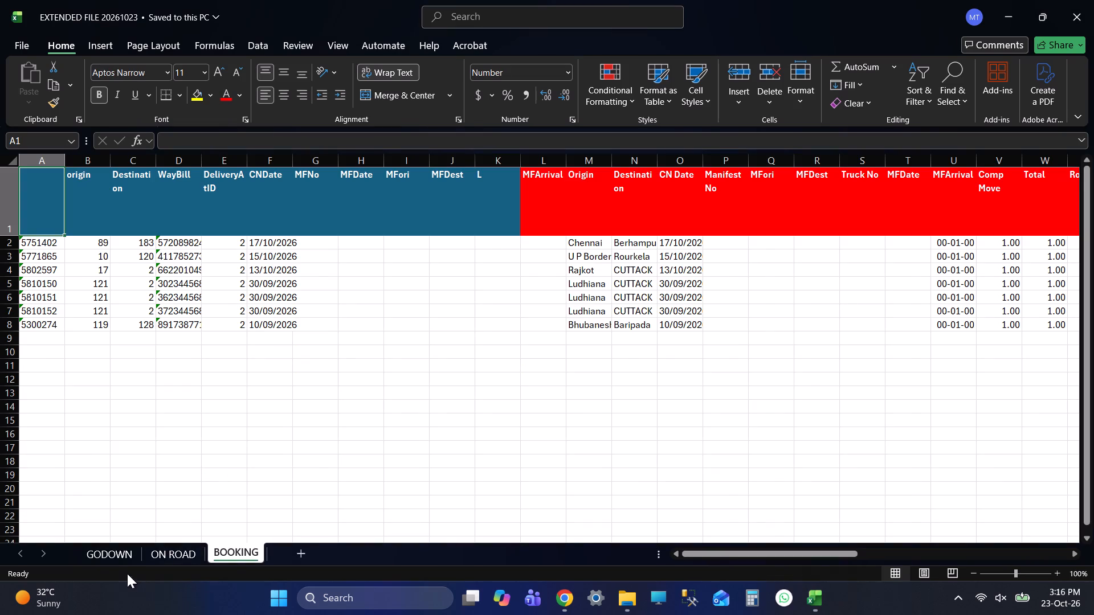
Delete the origin and first Destination columns, B and C, from the GODOWN sheet.
click(107, 560)
click(85, 161)
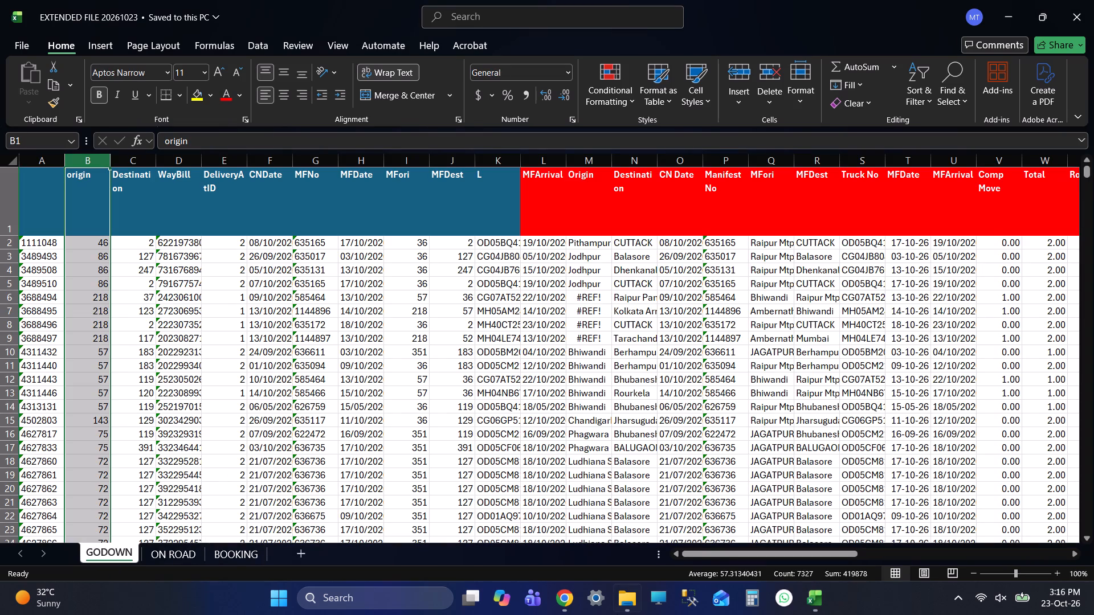
key(shift+Right)
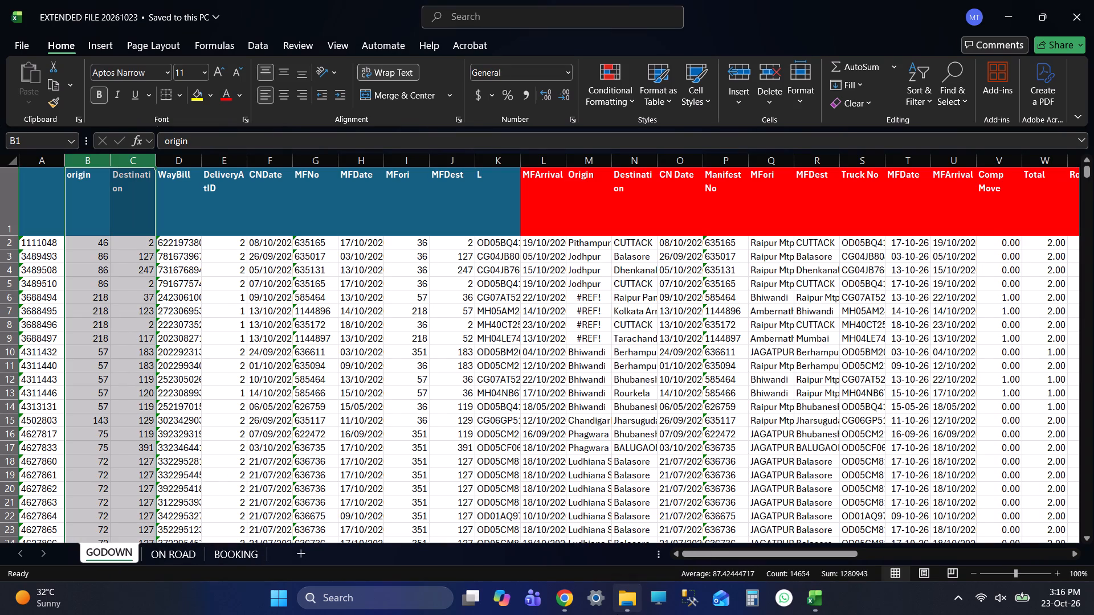
key(ctrl+minus)
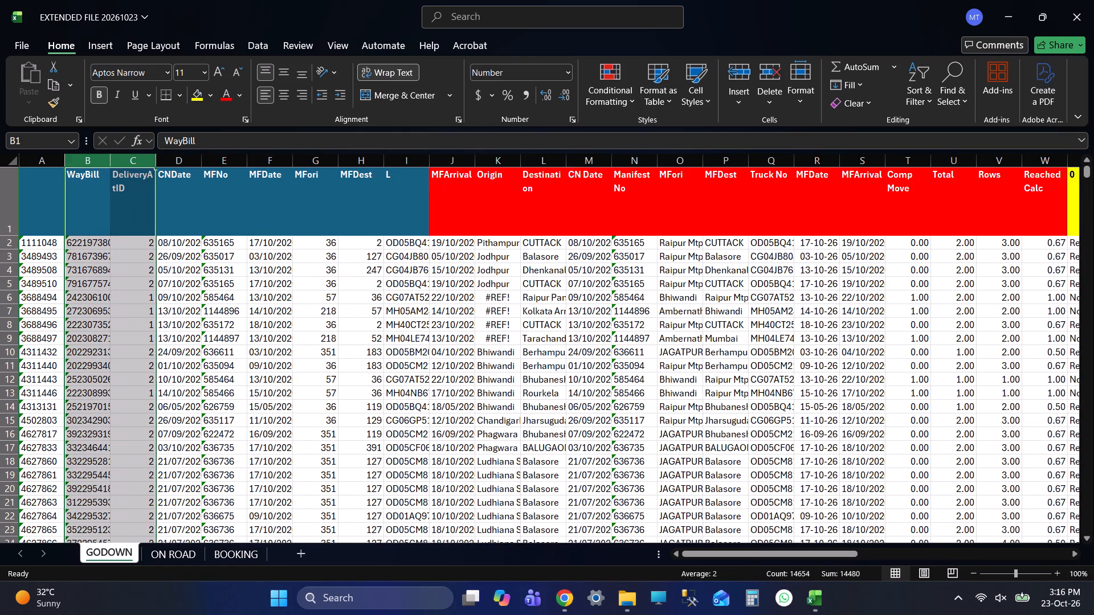
Delete the columns from DeliveryAtID through the second MFori, C to O, on the GODOWN sheet.
click(130, 162)
key(shift+Right)
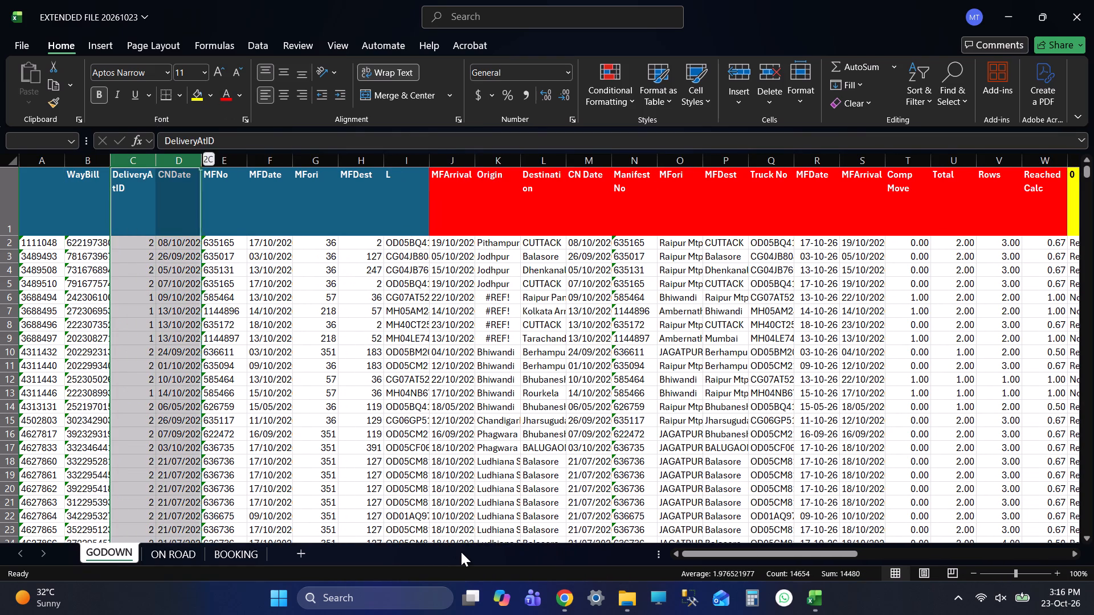
key(shift+Right)
key(shift+Right)
key(shift+Right)
key(shift+Right)
key(shift+Right)
key(shift+Right)
key(shift+Right)
key(shift+Right)
key(shift+Right)
key(shift+Right)
key(shift+Right)
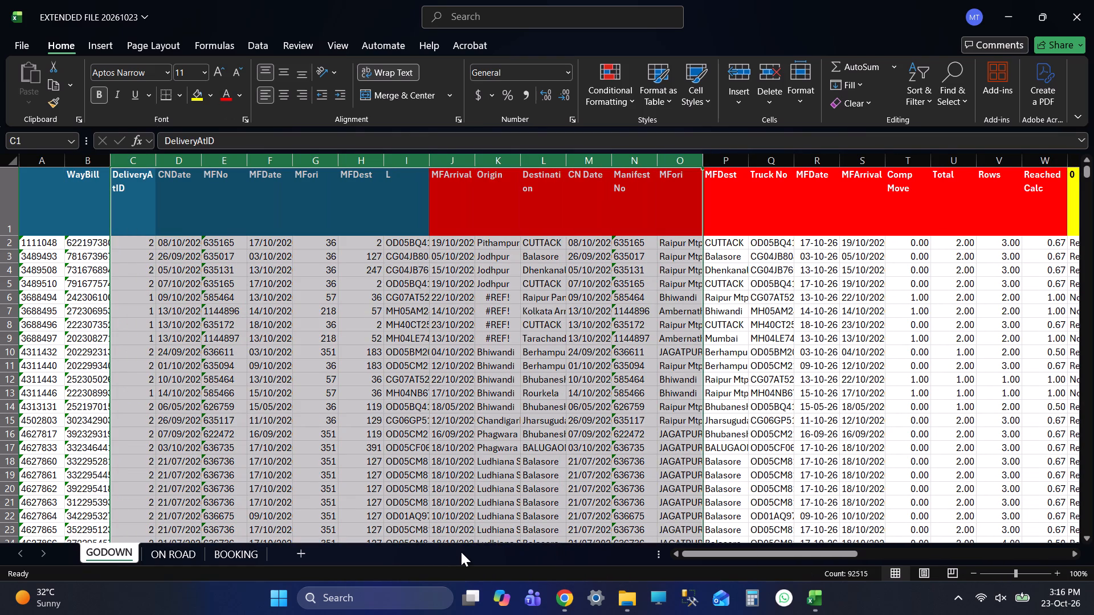
key(ctrl+minus)
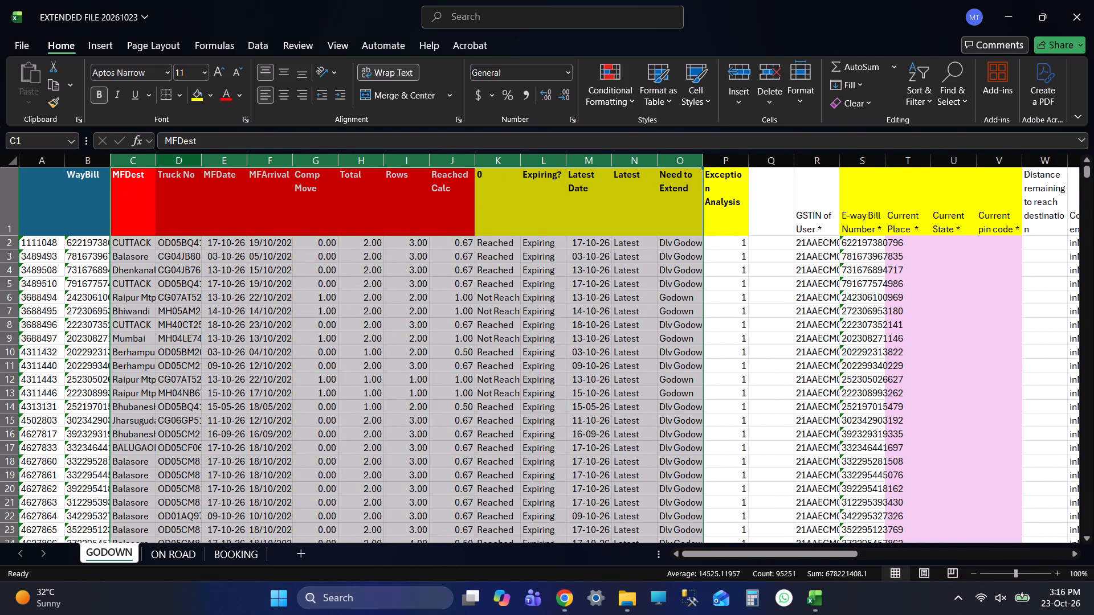
Delete every column from Truck No to the end of the GODOWN sheet, keeping only the columns through MFDest.
click(184, 157)
key(ctrl+shift+Right)
key(ctrl+shift+Right)
key(ctrl+shift+Right)
key(ctrl+shift+Right)
key(ctrl+shift+Right)
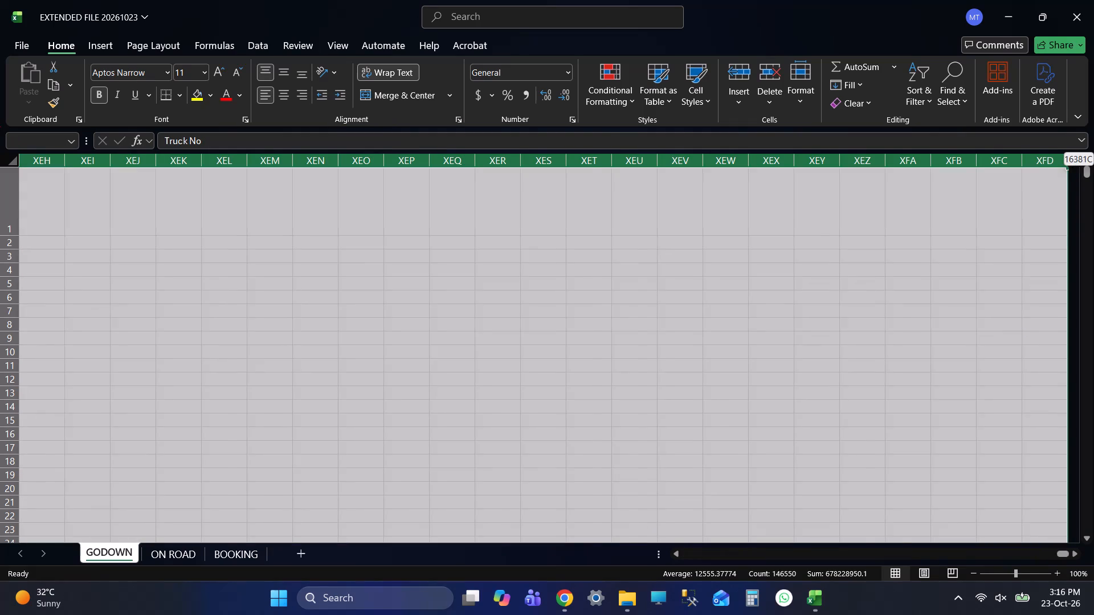
key(ctrl+minus)
Autofit the widths of columns A to C on the GODOWN sheet.
click(43, 162)
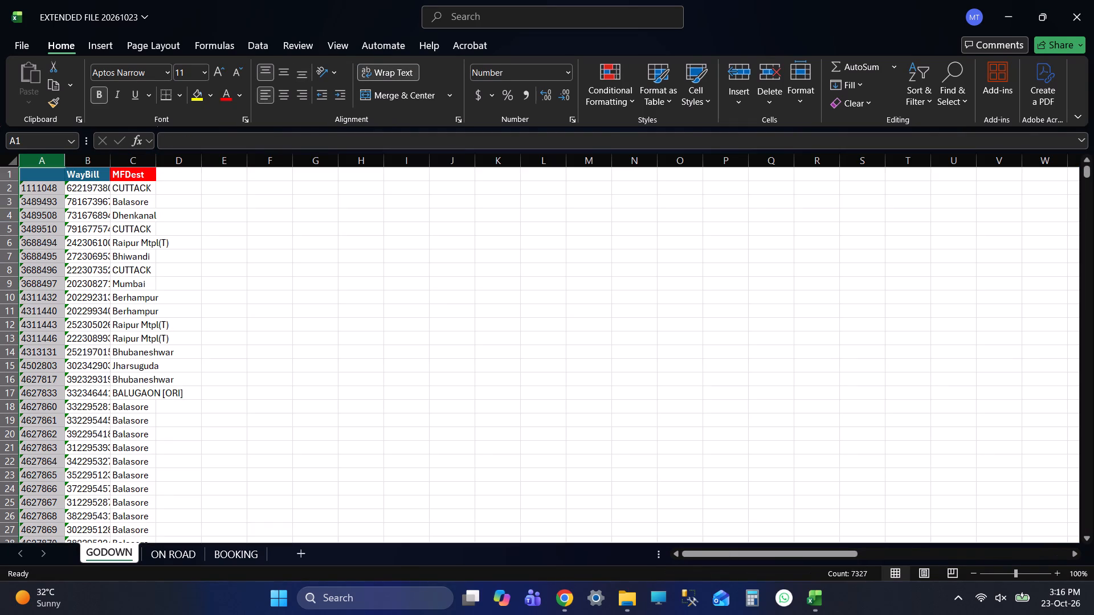
key(shift+Right)
key(shift+Right)
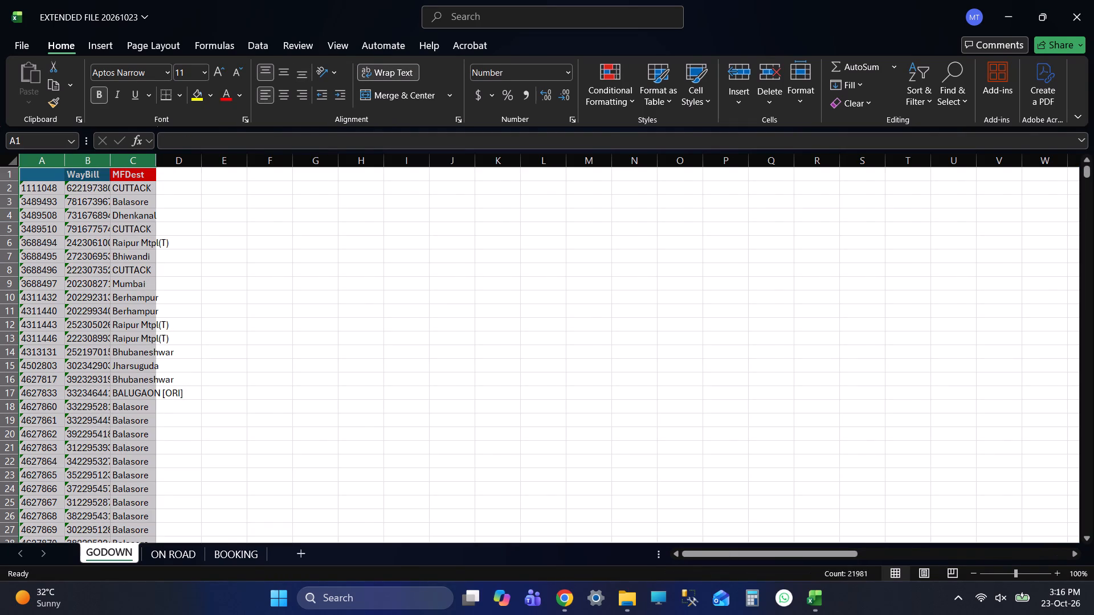
double_click(150, 158)
Sort the GODOWN rows by MFDest from A to Z and save the workbook.
click(921, 76)
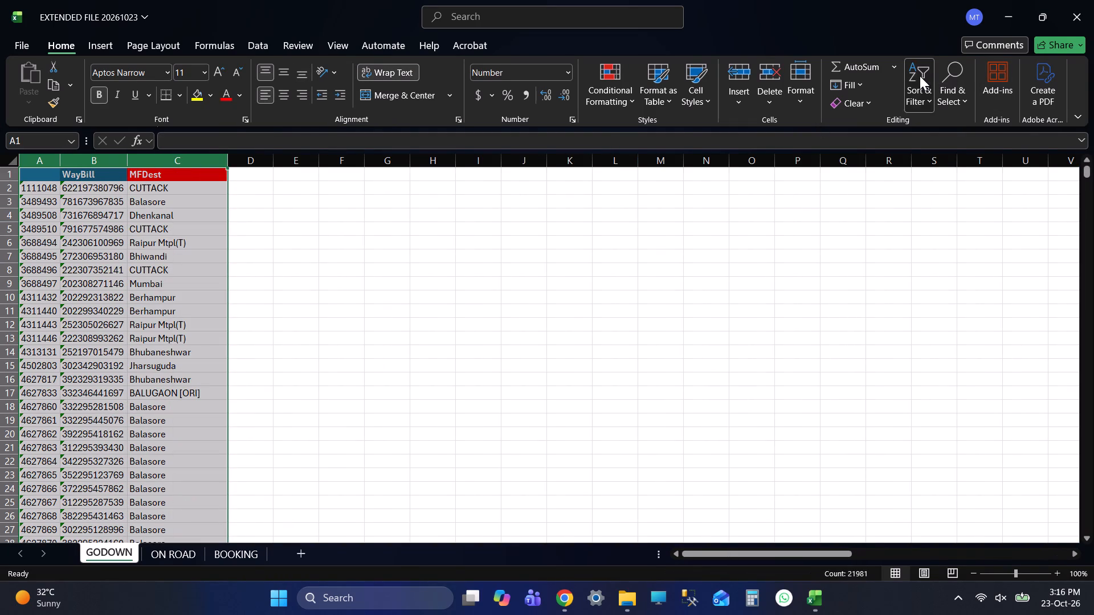
click(937, 166)
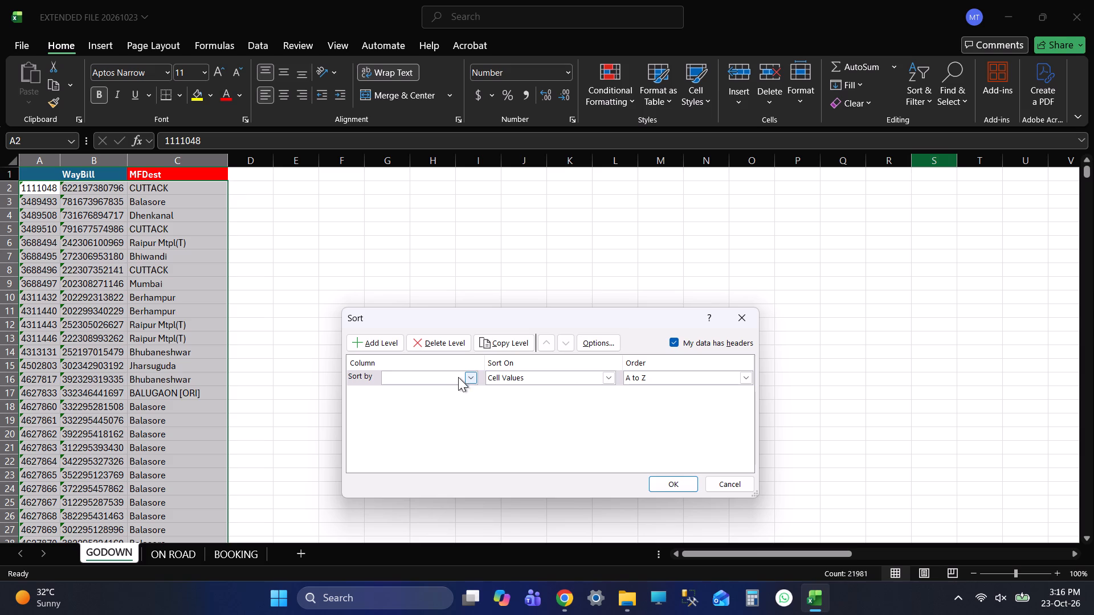
click(476, 379)
click(444, 406)
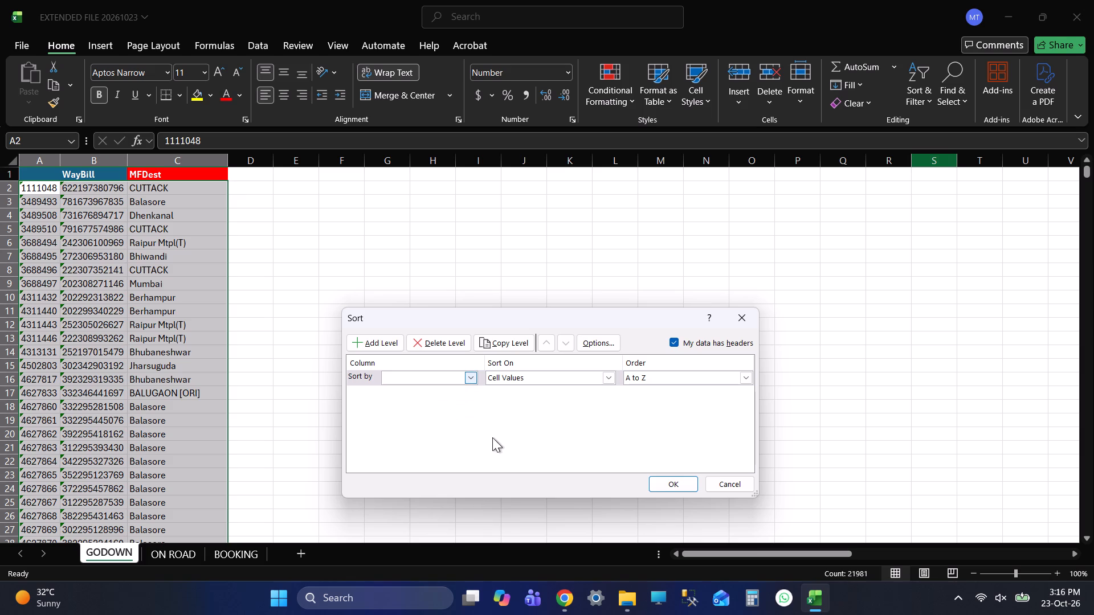
click(492, 437)
click(670, 482)
click(250, 185)
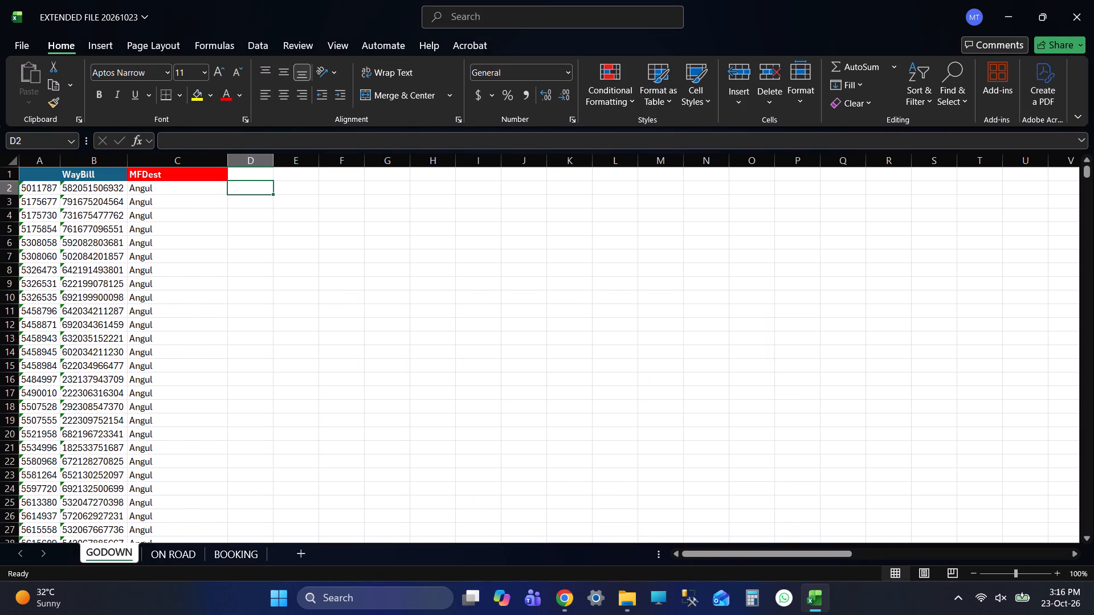
key(ctrl+s)
key(ctrl+s)
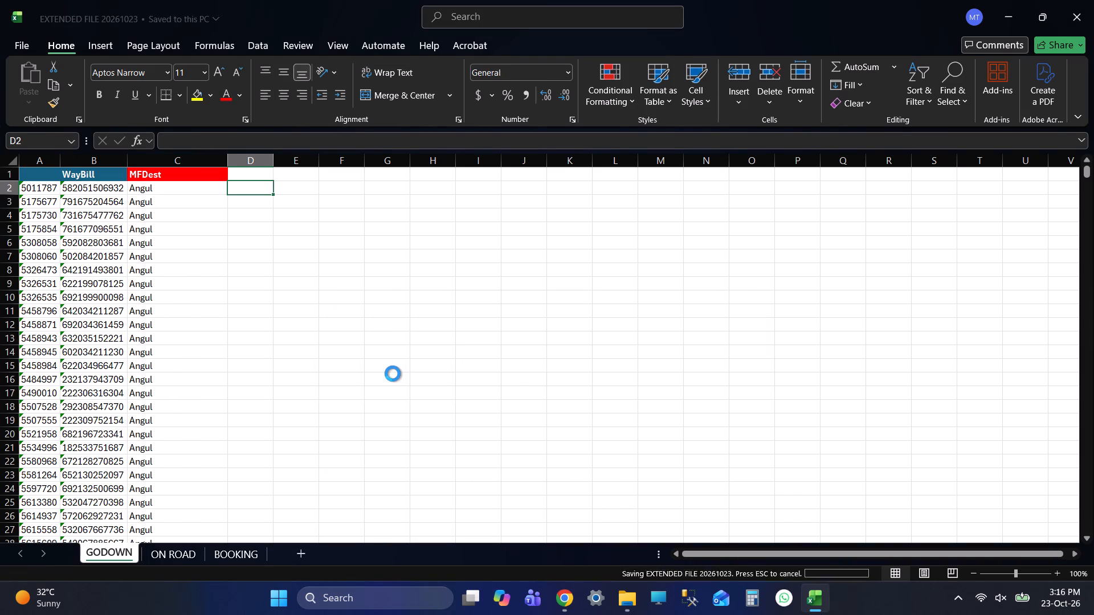
Check how far the WayBill entries run on the GODOWN sheet, return to the header row and save the workbook.
key(ctrl+s)
key(ctrl+s)
key(ctrl+s)
key(shift+Tab)
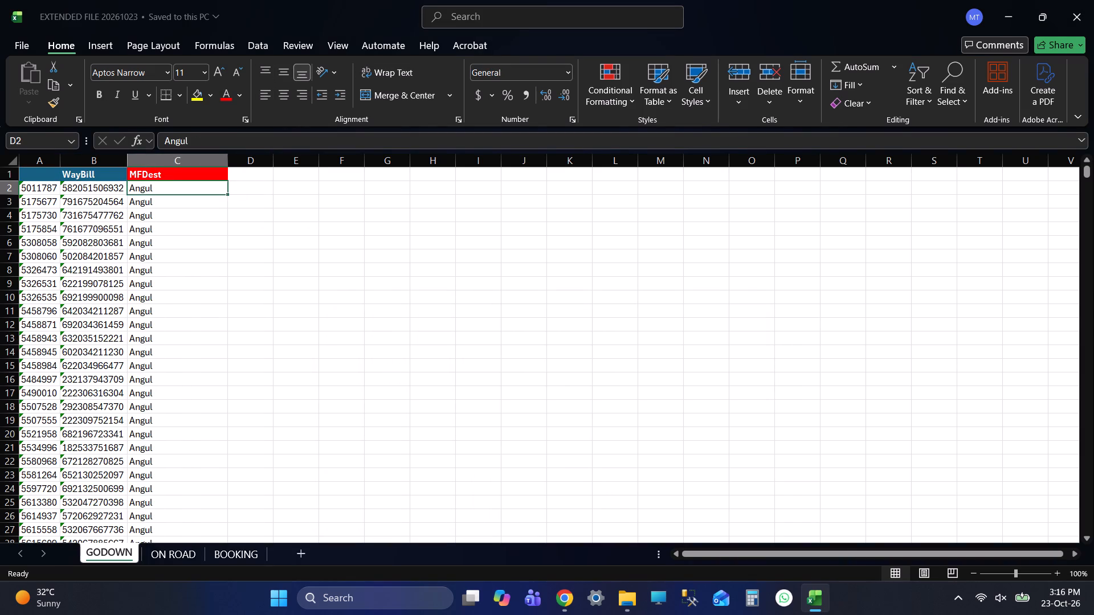
key(shift+Tab)
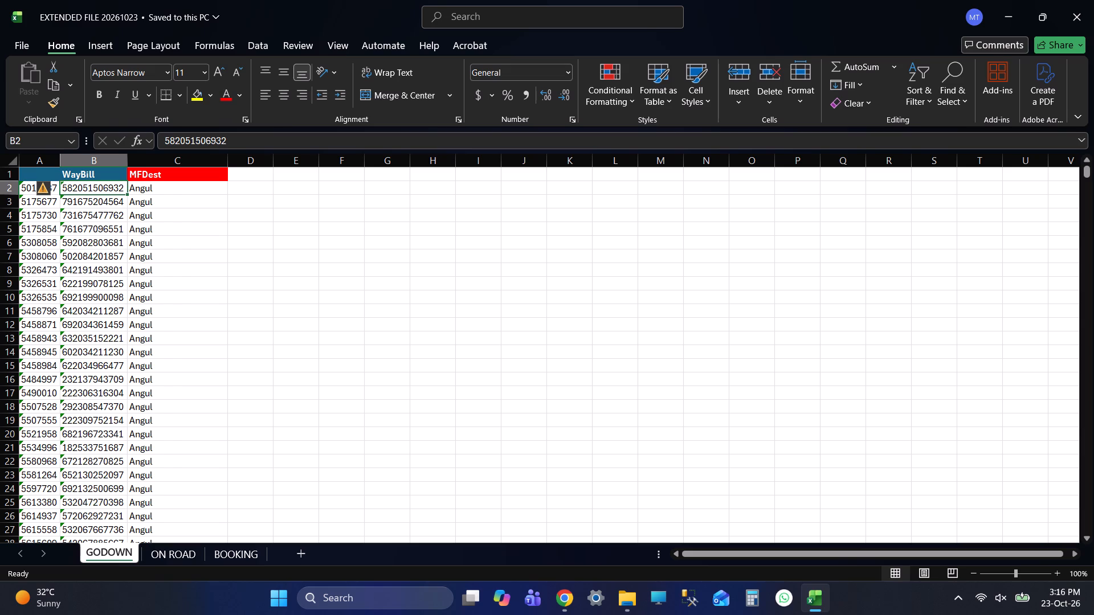
key(ctrl+Down)
key(Down)
key(Down)
key(Down)
key(Down)
key(ctrl+Up)
key(ctrl+Up)
key(Up)
key(Up)
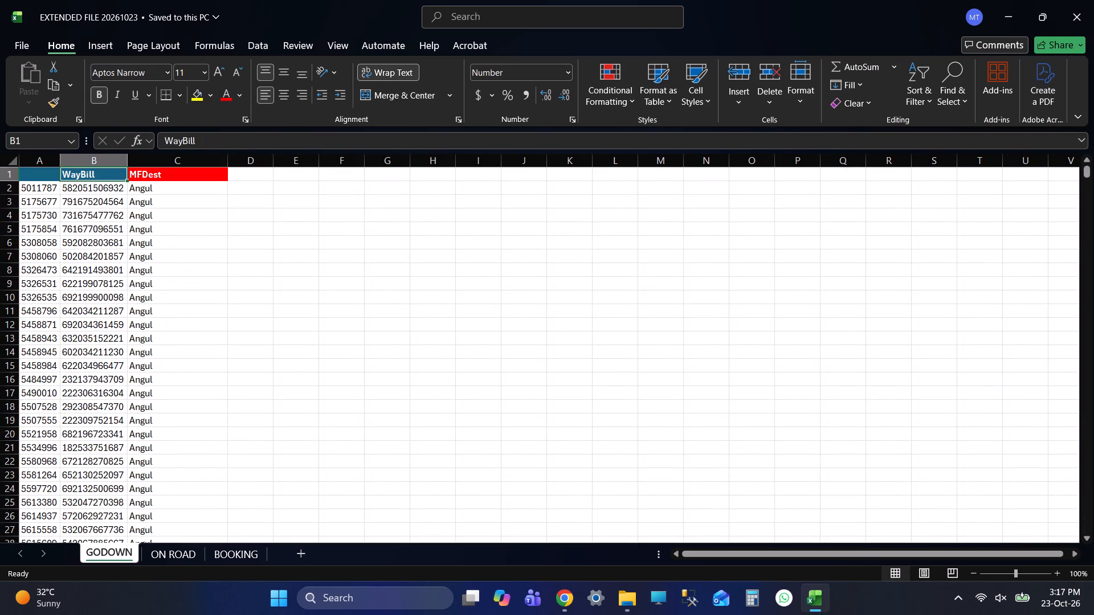
key(ctrl+s)
click(265, 186)
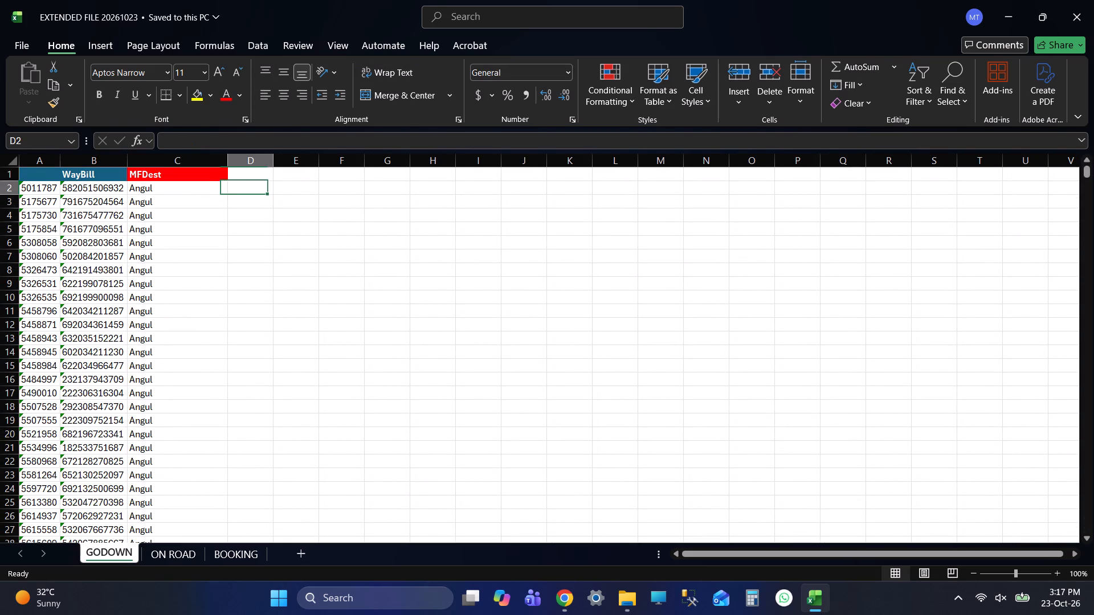
key(ctrl+s)
key(ctrl+s)
key(ctrl+s)
Preview the GODOWN sheet for printing, return to the sheet without printing and save the workbook.
key(ctrl+p)
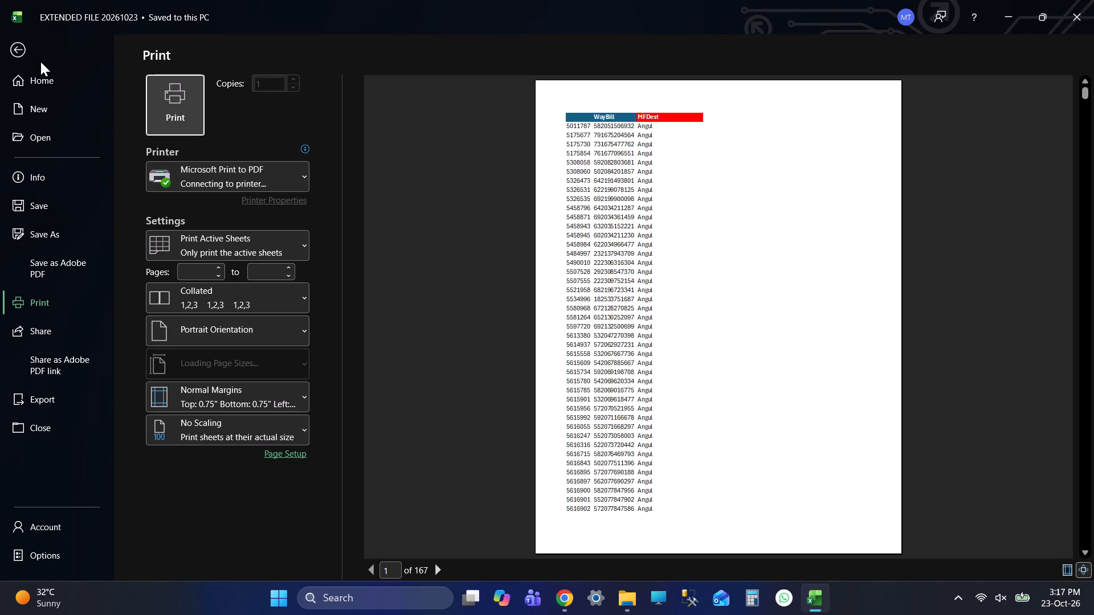
click(19, 43)
click(340, 200)
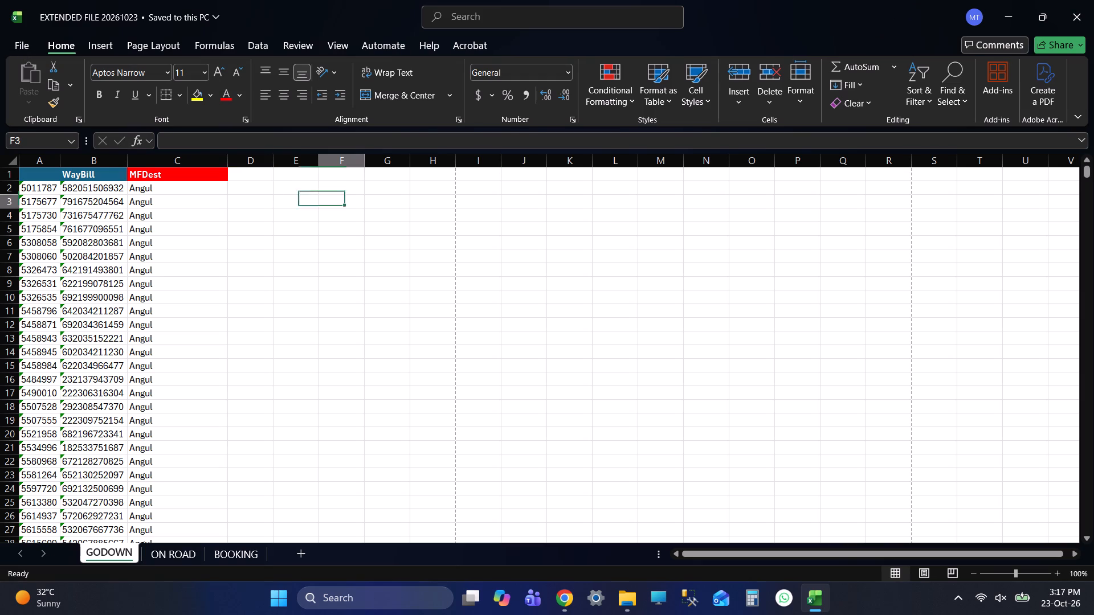
key(ctrl+s)
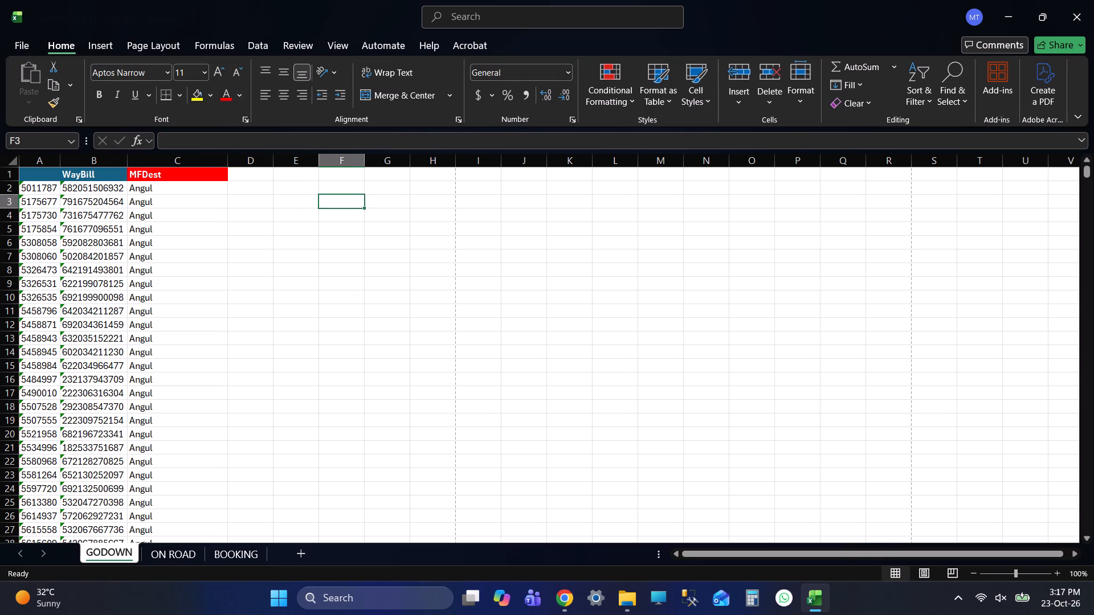
Search the GODOWN sheet for PAR, return to the top of the data and save the workbook.
key(ctrl+f)
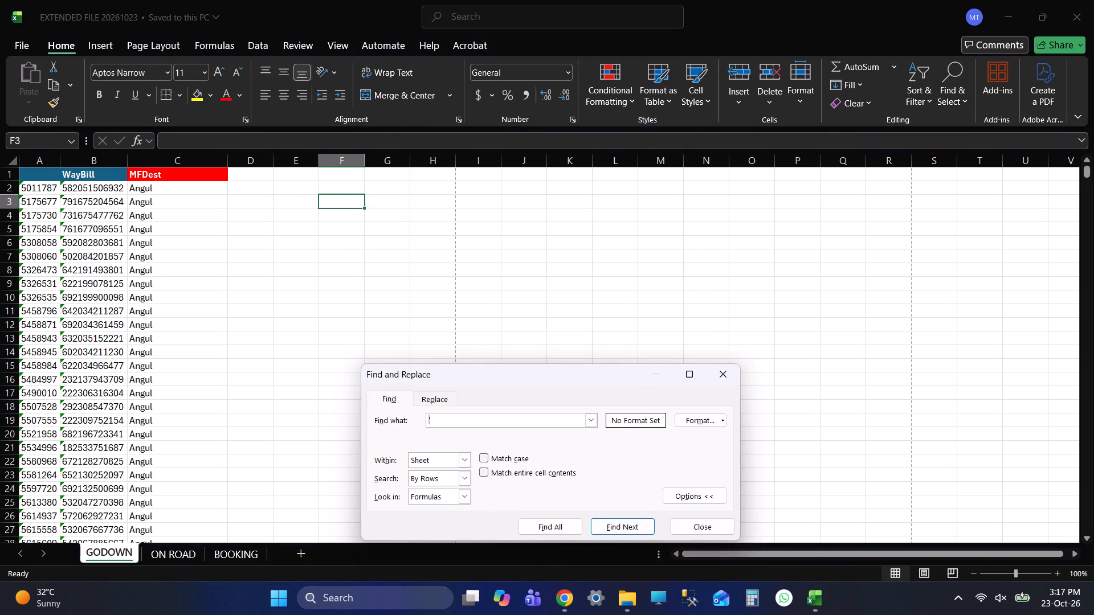
text(PAR)
key(Return)
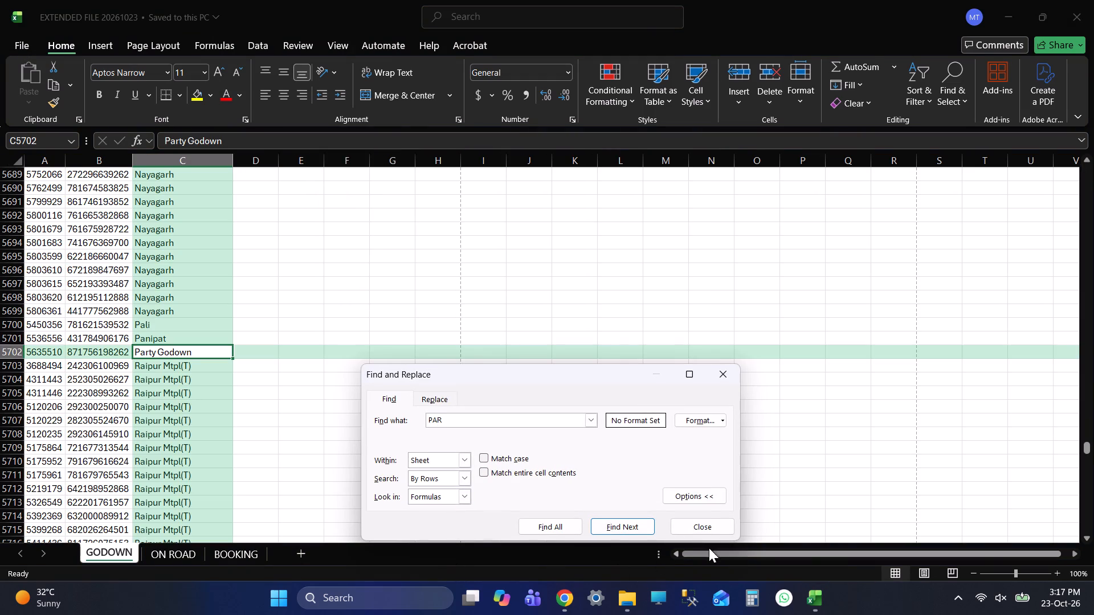
click(709, 531)
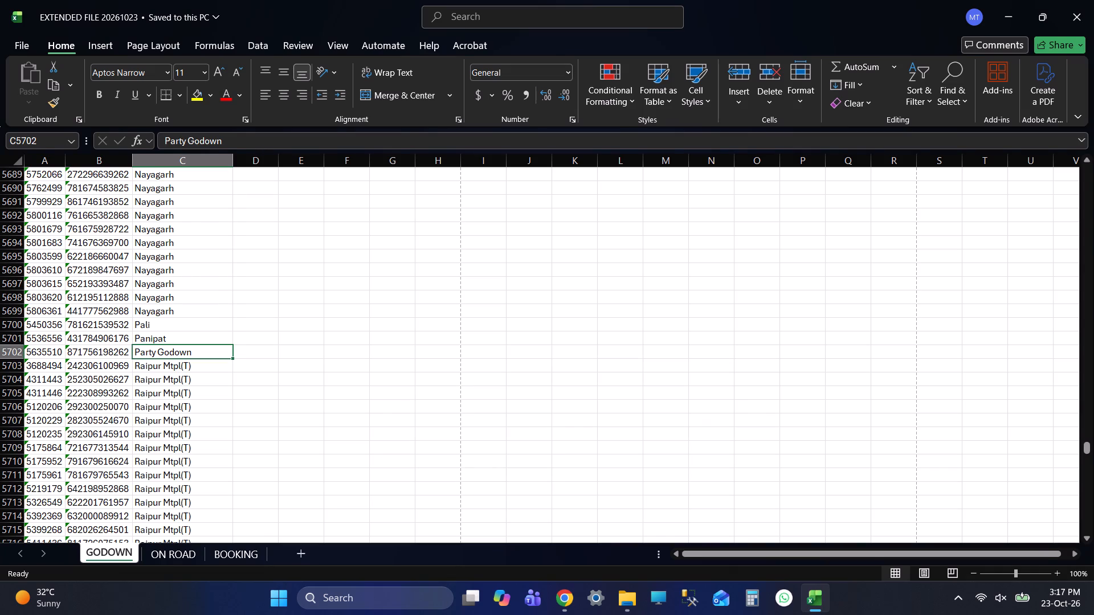
key(ctrl+Up)
key(ctrl+Up)
key(Up)
key(Up)
key(Right)
key(Down)
key(ctrl+s)
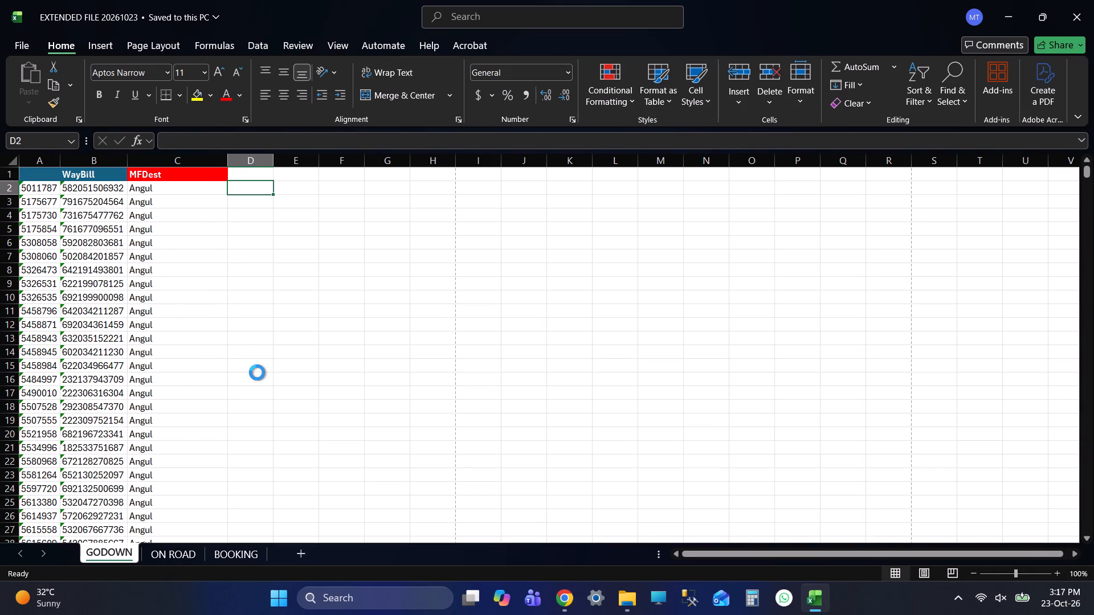
key(ctrl+s)
key(ctrl+s)
key(ctrl+s)
Delete the origin and Destination columns, B and C, on the ON ROAD sheet.
click(179, 552)
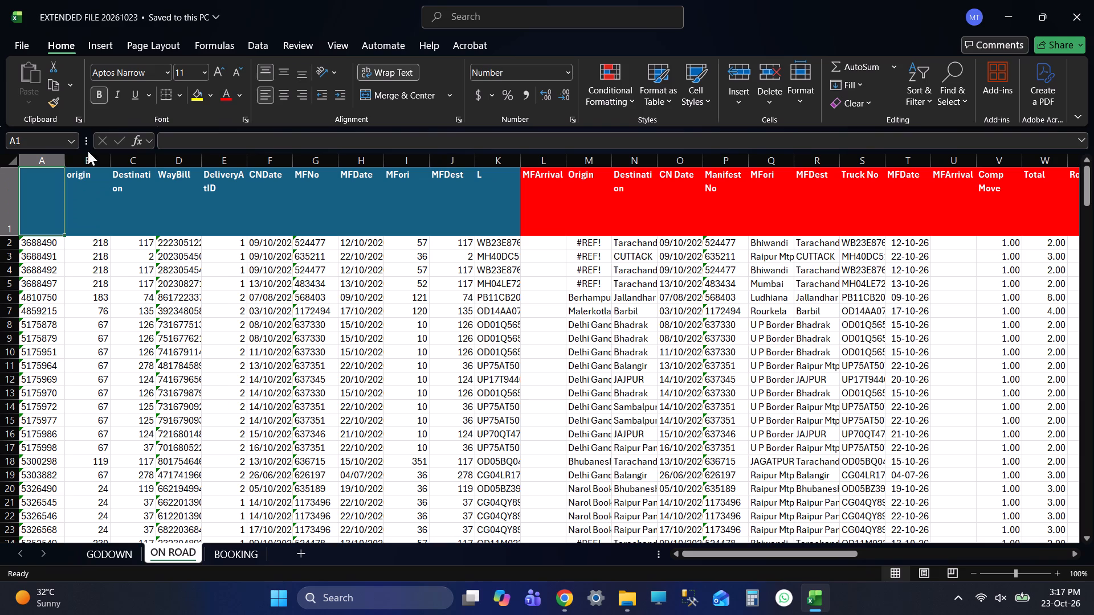
click(93, 163)
key(shift+Right)
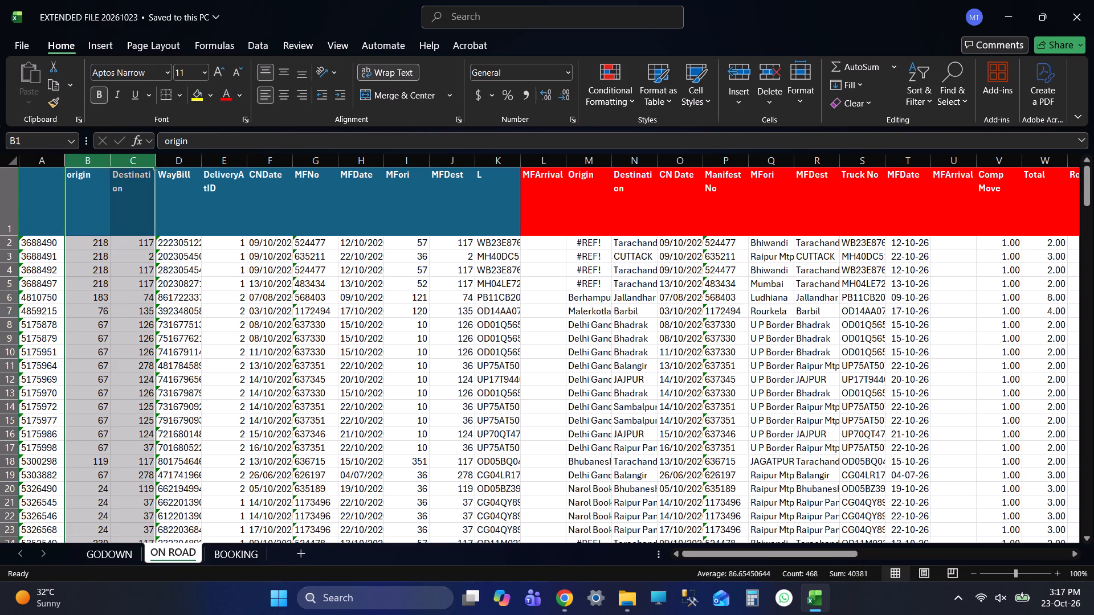
key(ctrl+minus)
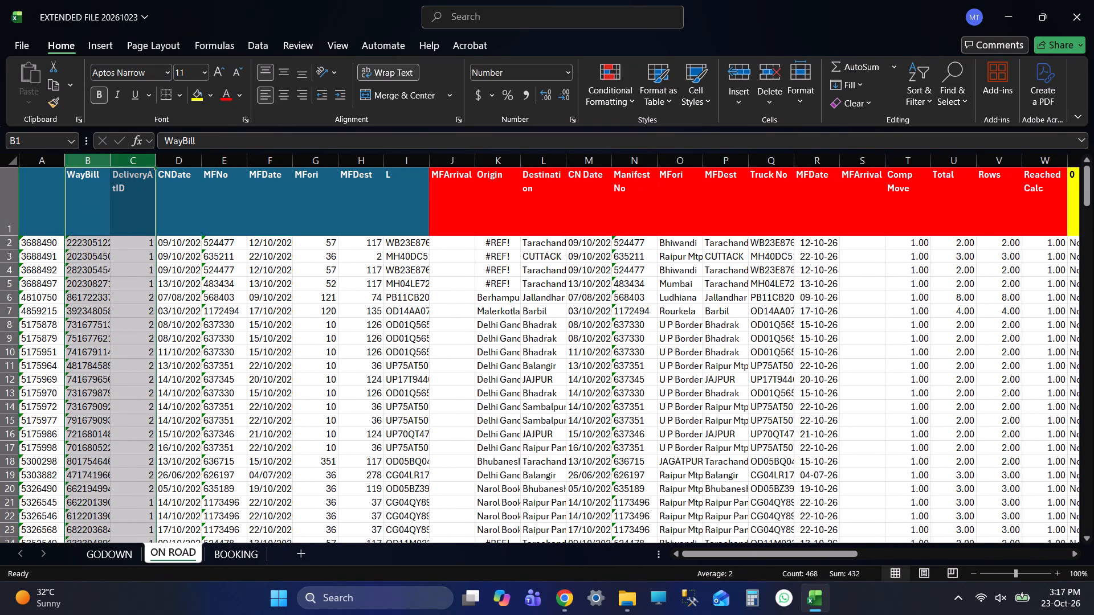
Delete the columns from DeliveryAtID through L, C to I, on the ON ROAD sheet.
click(142, 158)
key(shift+Right)
key(shift+Right)
key(shift+Right)
key(shift+Right)
key(shift+Right)
key(shift+Right)
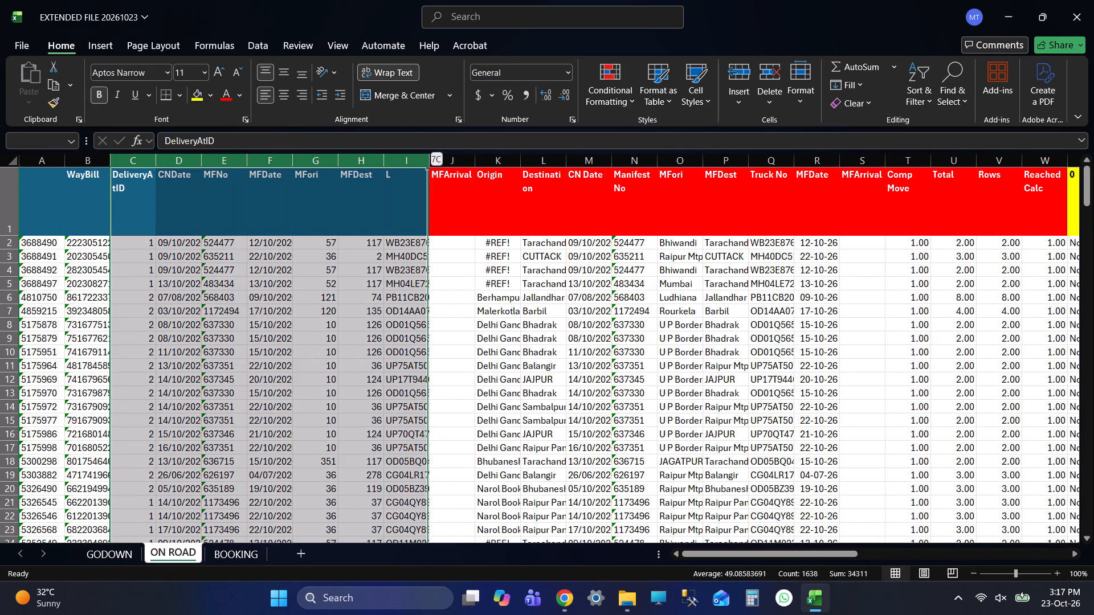
key(ctrl+minus)
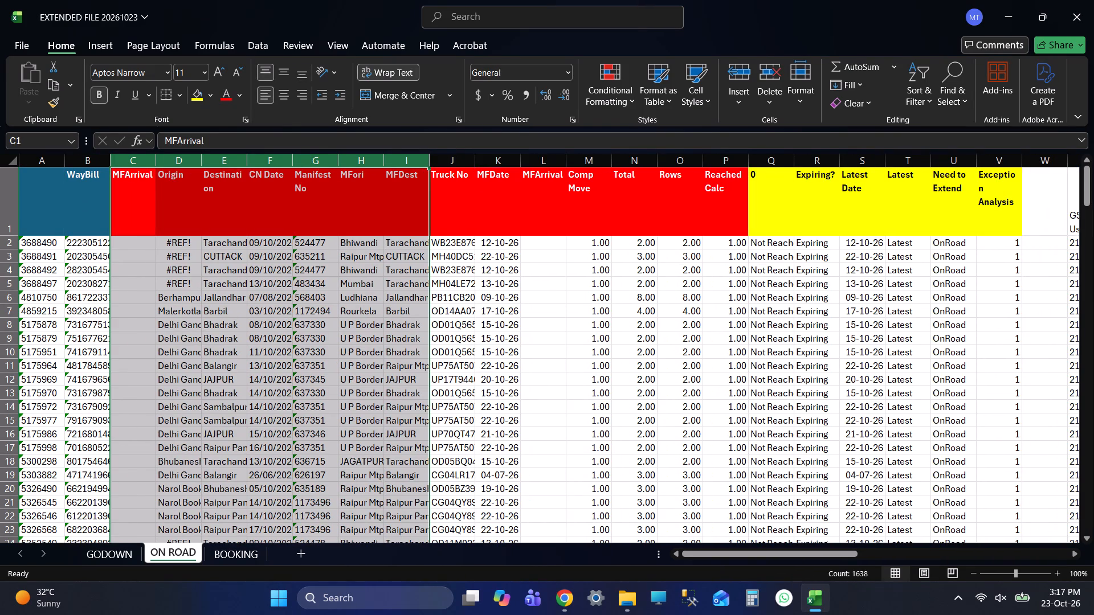
click(548, 158)
key(ctrl+z)
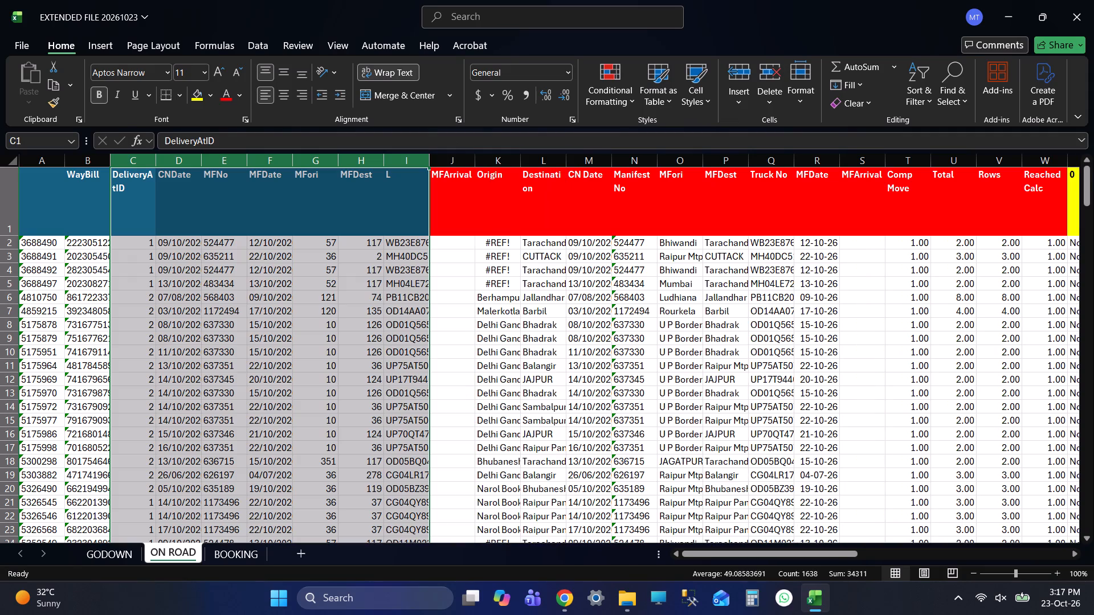
key(ctrl+minus)
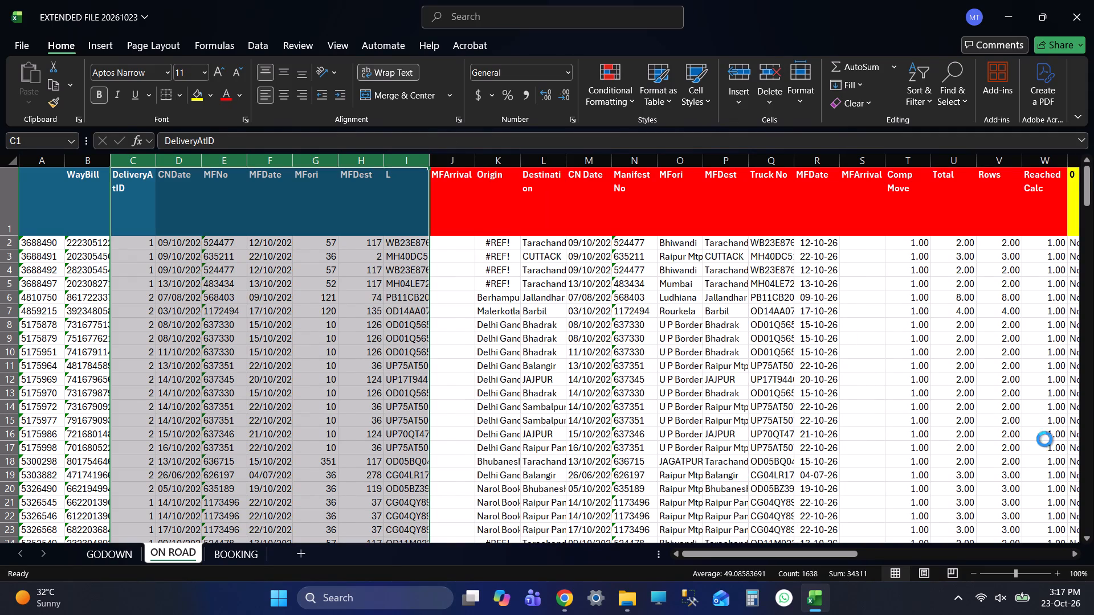
Delete the columns from Comp Move through Exception Analysis, M to V, on the ON ROAD sheet.
click(587, 160)
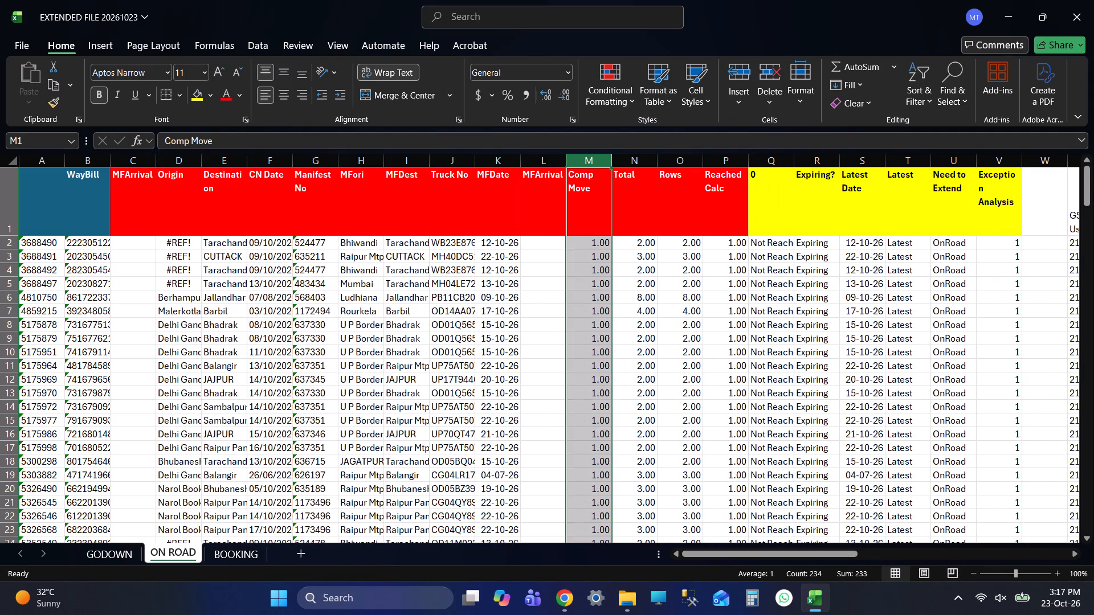
key(ctrl+shift+Right)
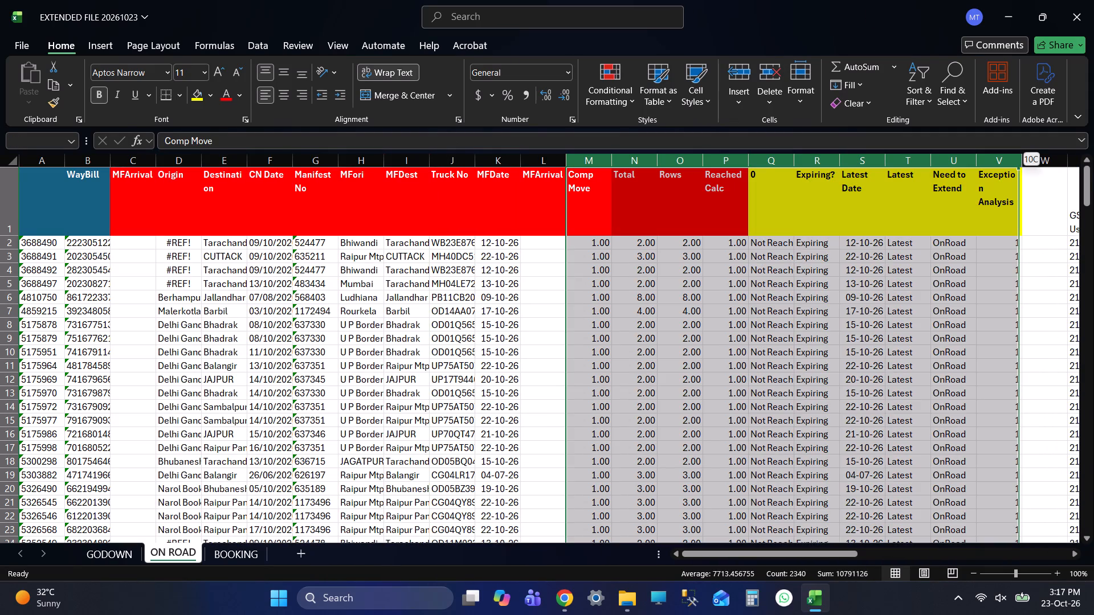
key(ctrl+minus)
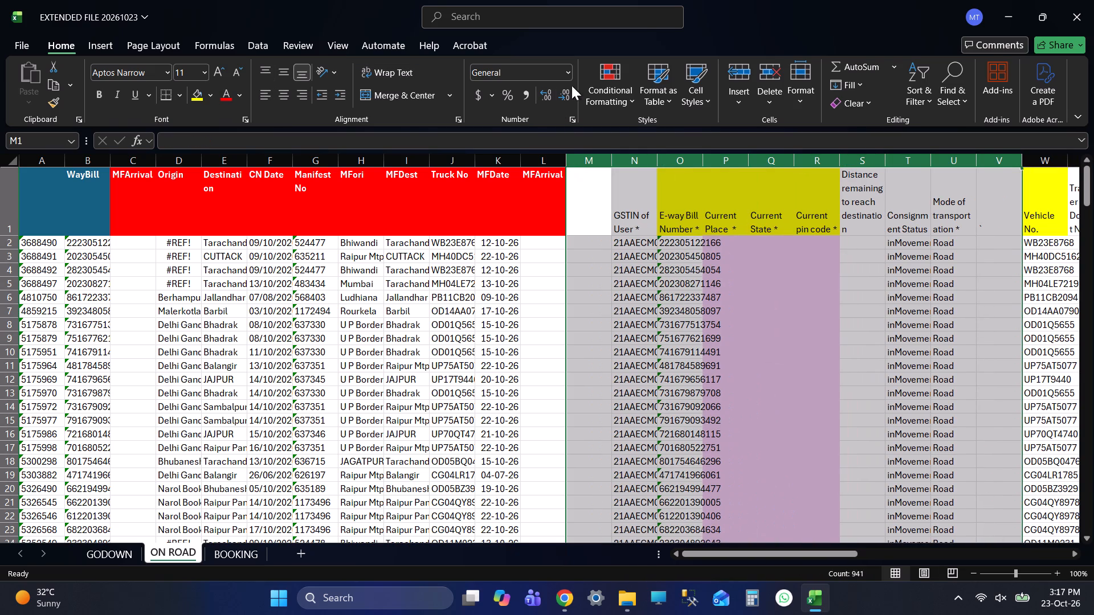
Shrink the second MFArrival column and the blank column beside it, L and M, to thin slivers.
click(537, 161)
key(shift+Right)
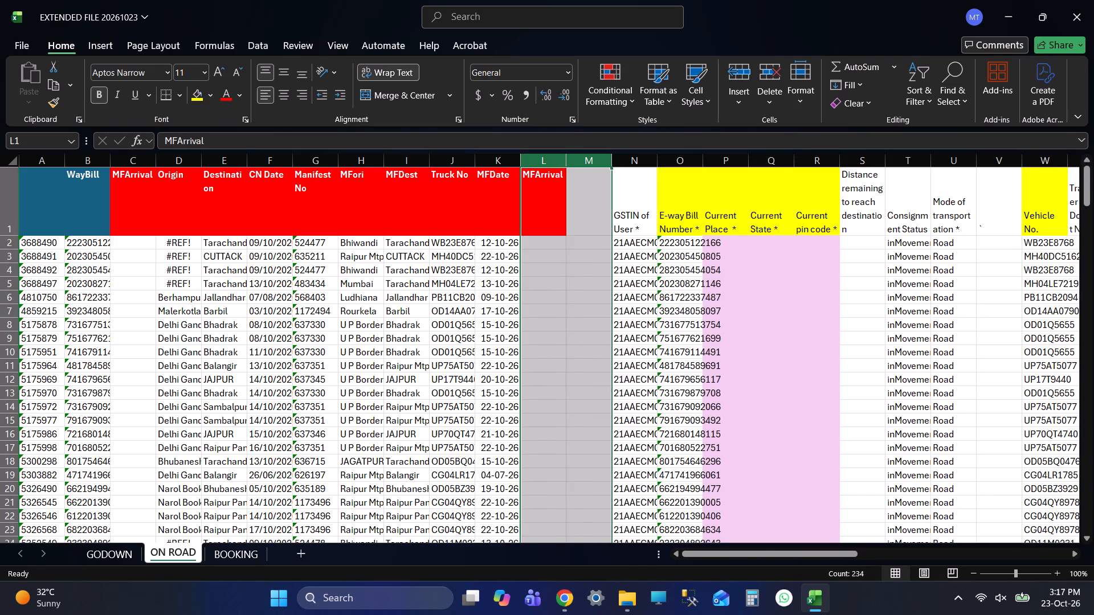
drag(610, 161, 573, 173)
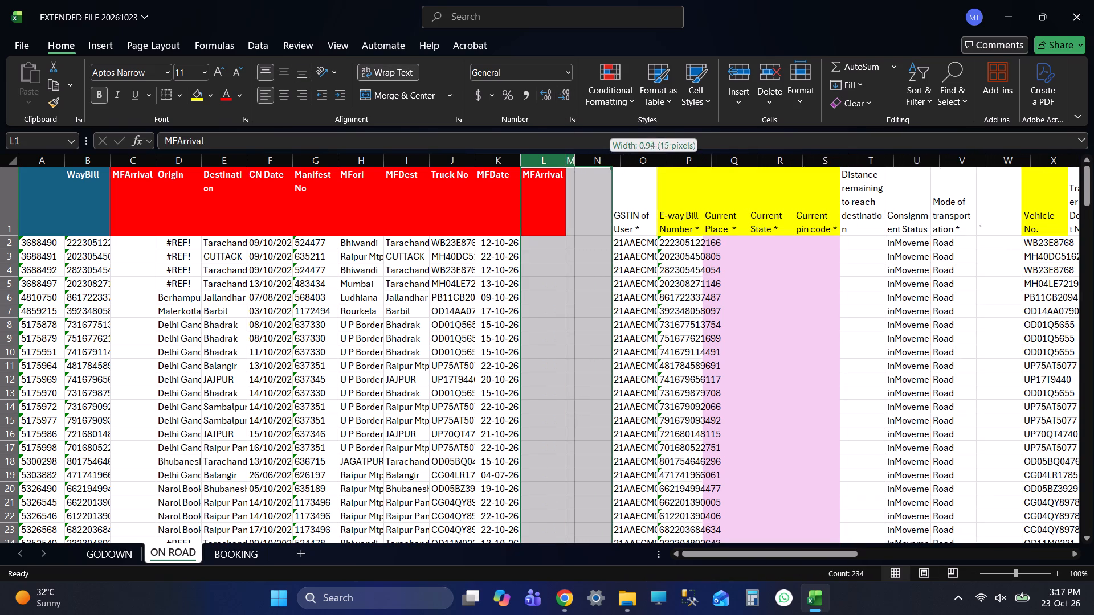
drag(573, 173, 568, 175)
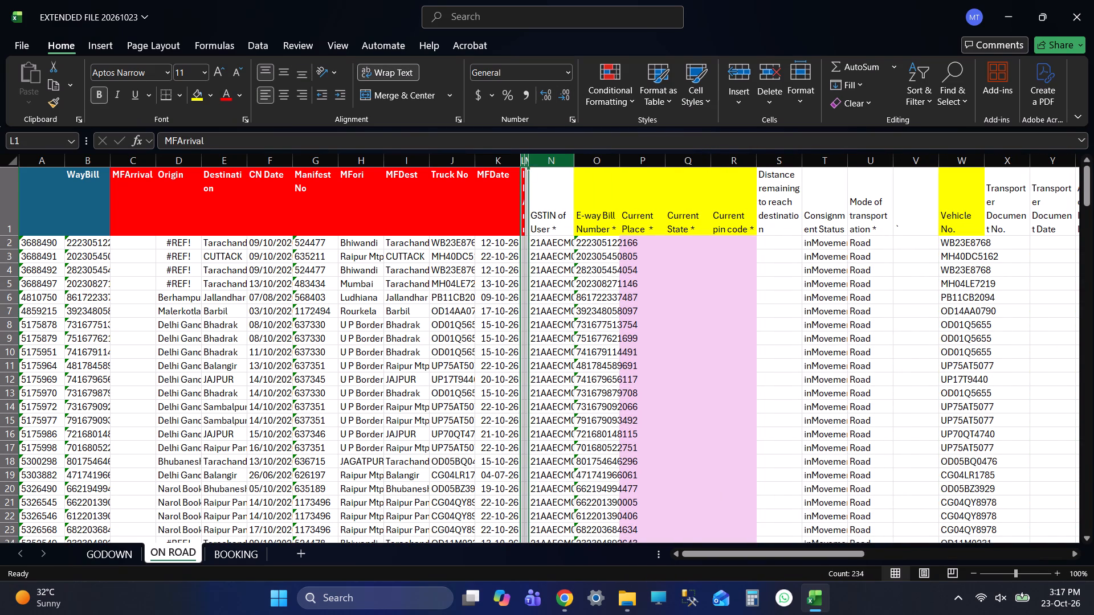
Autofit the widths of the GSTIN of User and E-way Bill Number columns, N and O.
click(548, 162)
key(shift+Right)
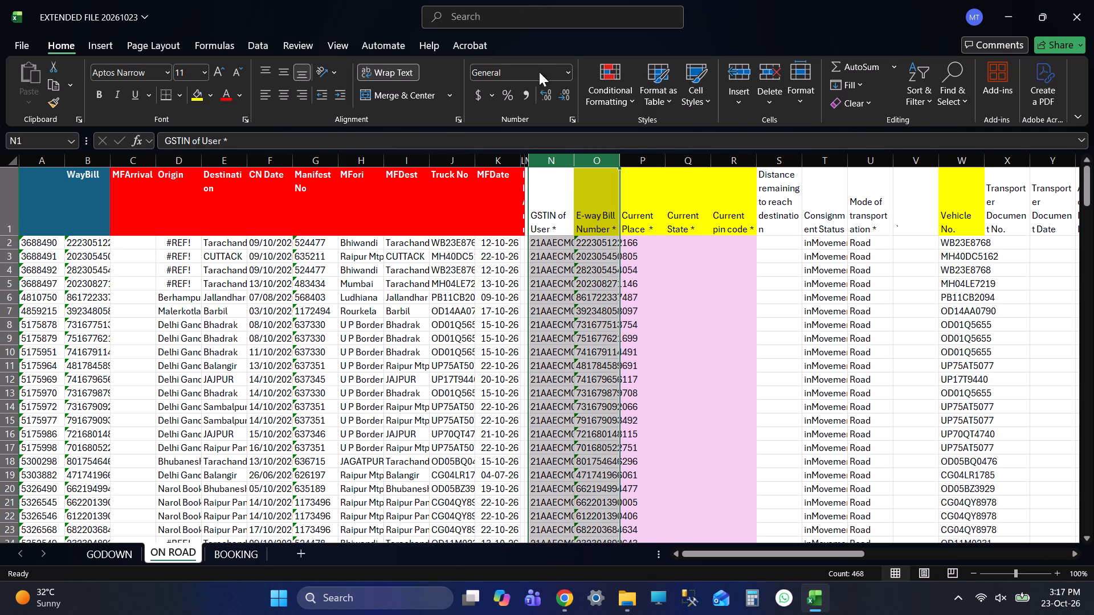
double_click(617, 161)
Widen the Current Place, Current State and Current pin code columns, P to R, to more than double and save the workbook.
click(712, 159)
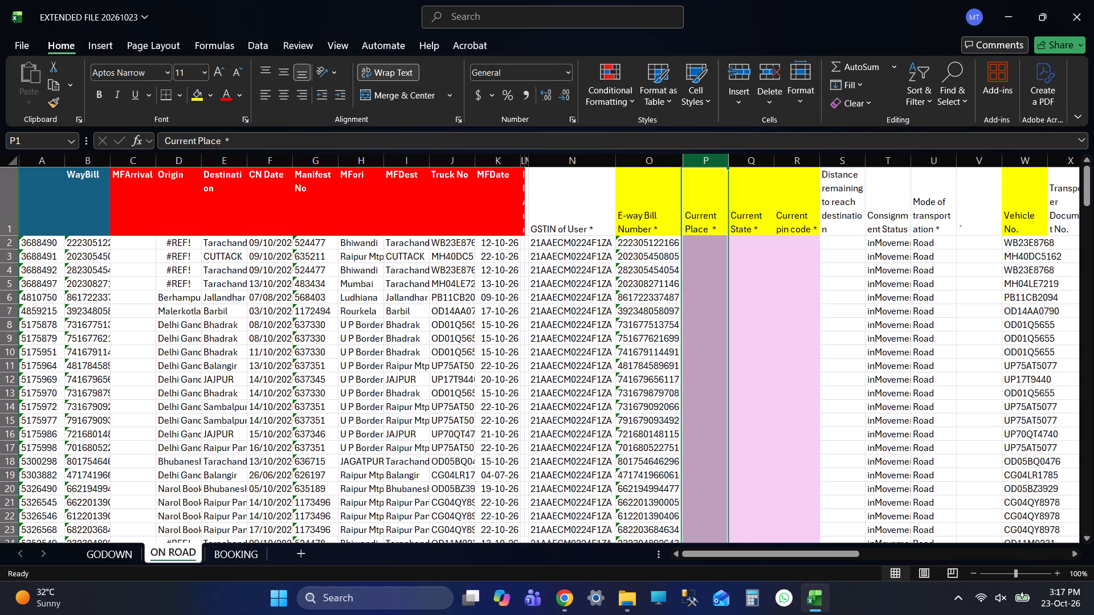
key(shift+Right)
key(shift+Right)
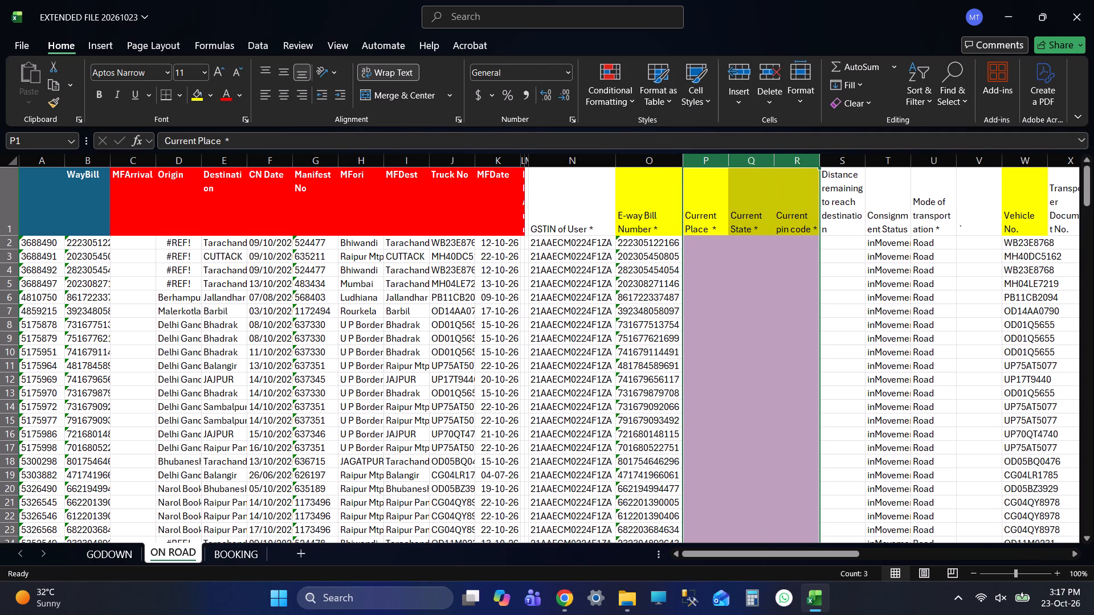
drag(818, 163, 880, 178)
click(737, 248)
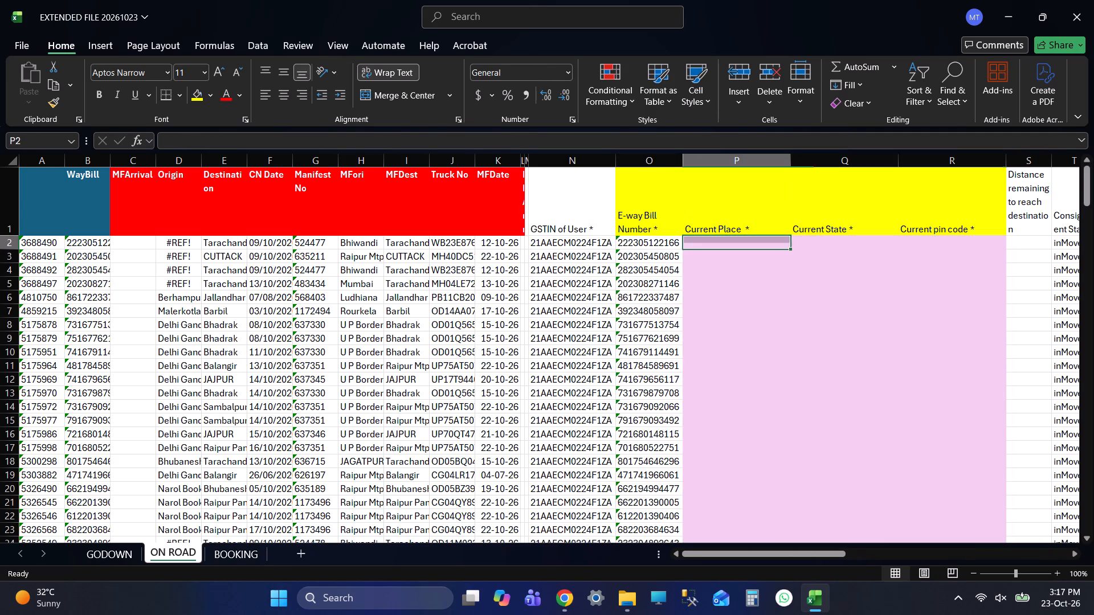
key(ctrl+s)
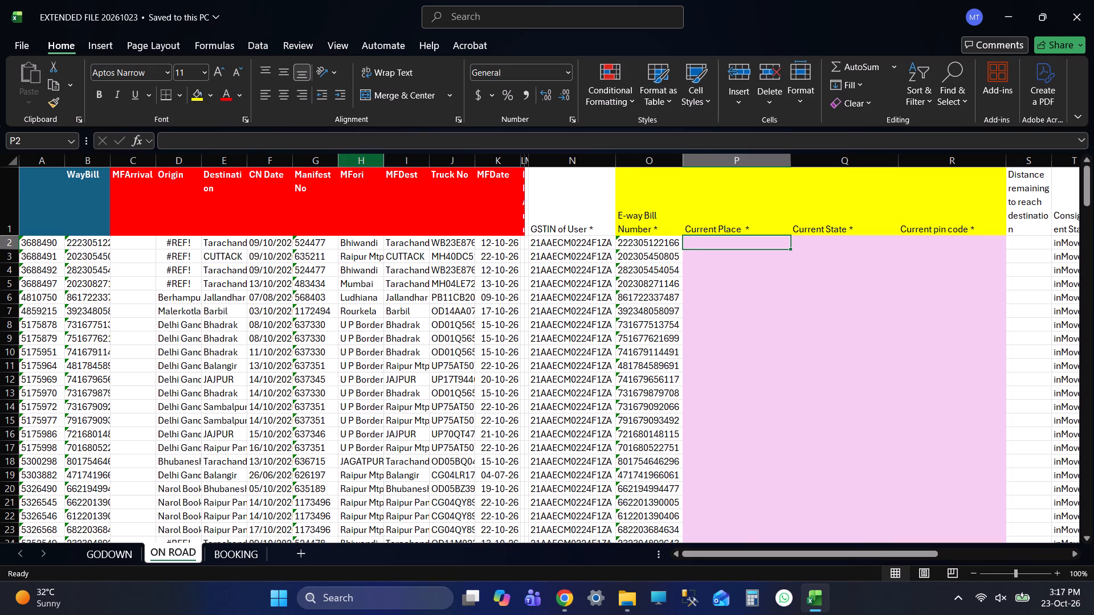
Autofit the MFori, MFDest and Truck No columns, H to J, on the ON ROAD sheet and save the workbook.
click(362, 166)
key(shift+Right)
key(shift+Right)
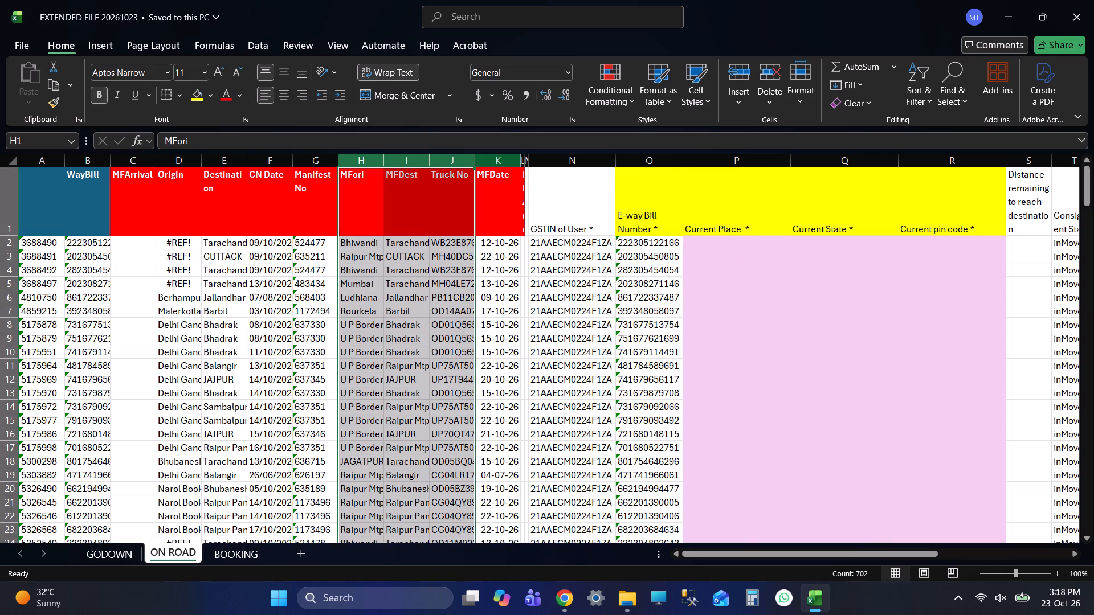
double_click(471, 155)
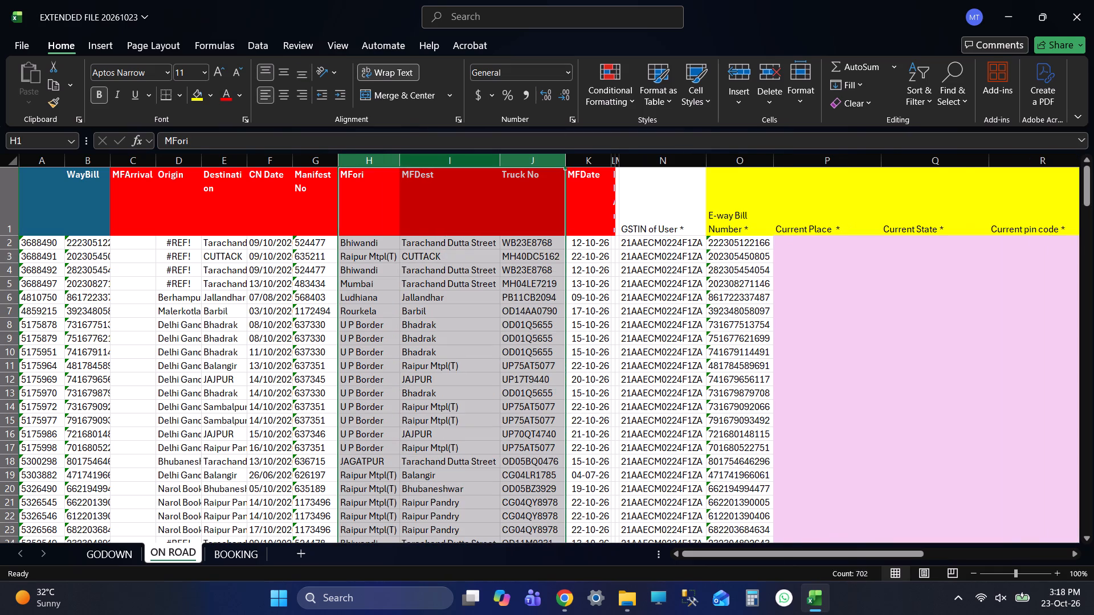
click(778, 233)
click(794, 248)
key(ctrl+s)
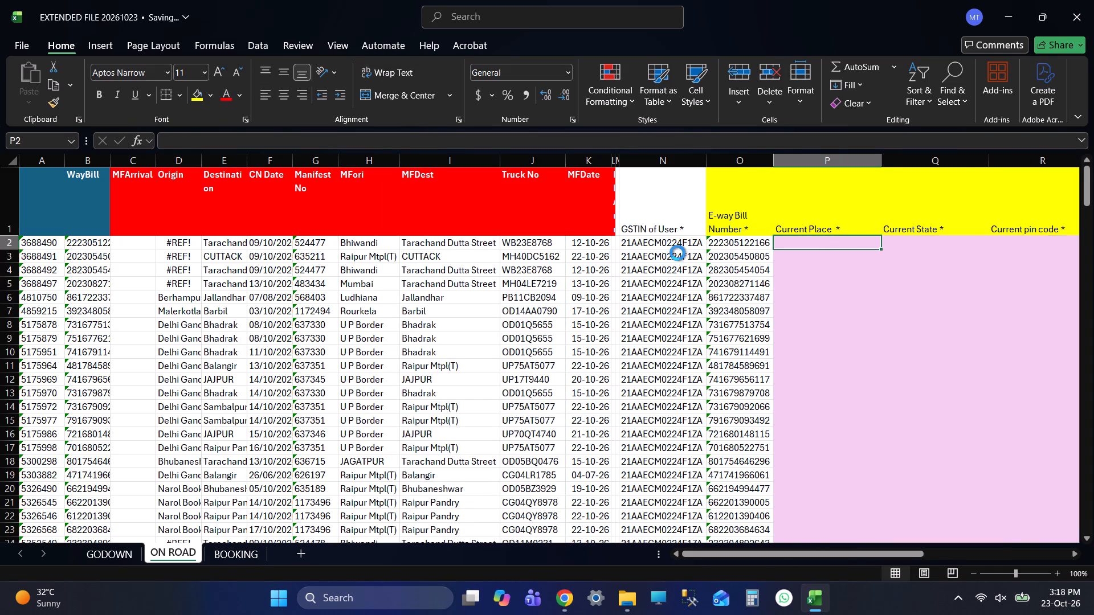
Sort the whole ON ROAD sheet by Truck No from A to Z, treating the first row as headers, and save the workbook.
click(11, 160)
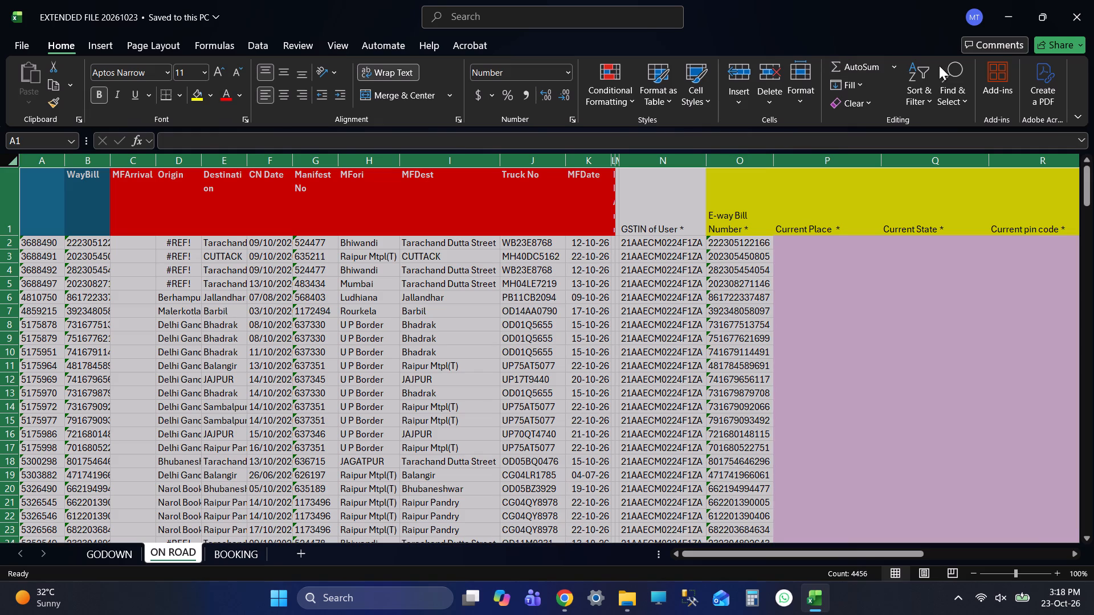
click(907, 85)
click(956, 165)
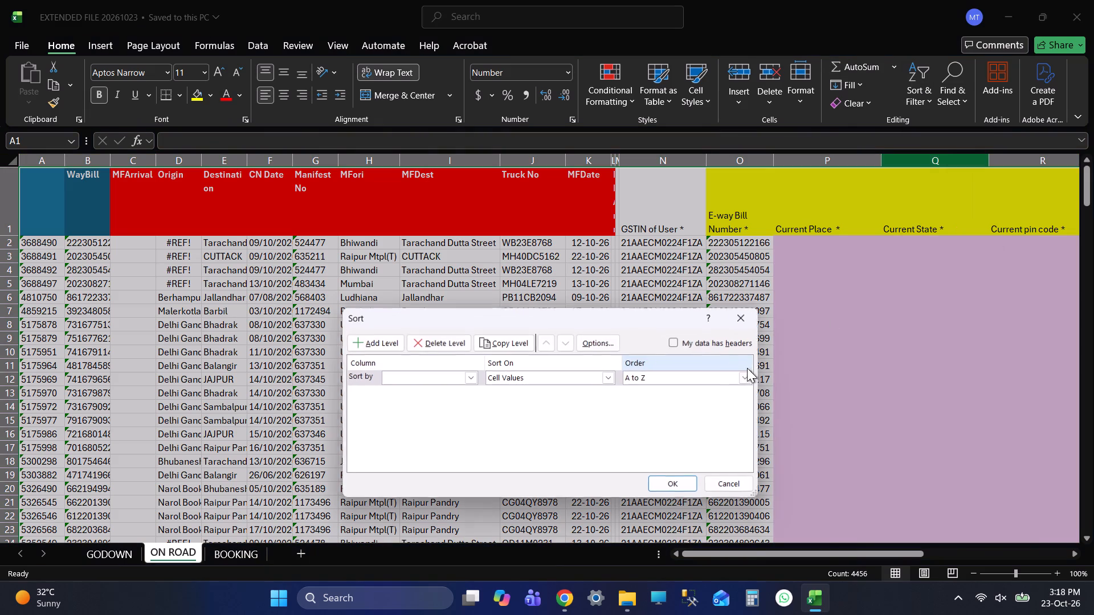
click(708, 339)
click(470, 379)
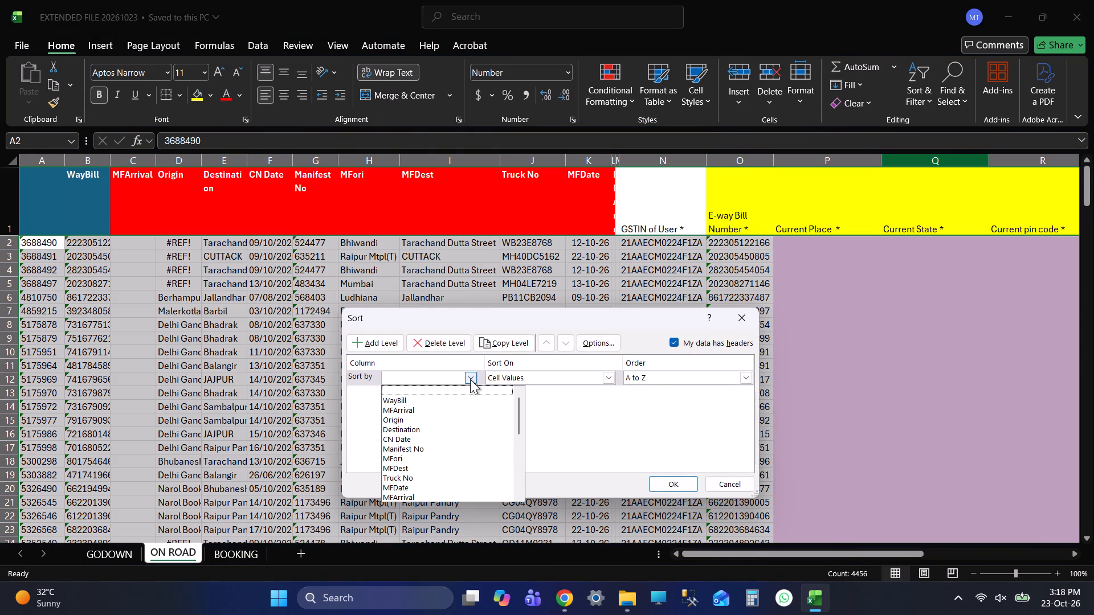
click(450, 477)
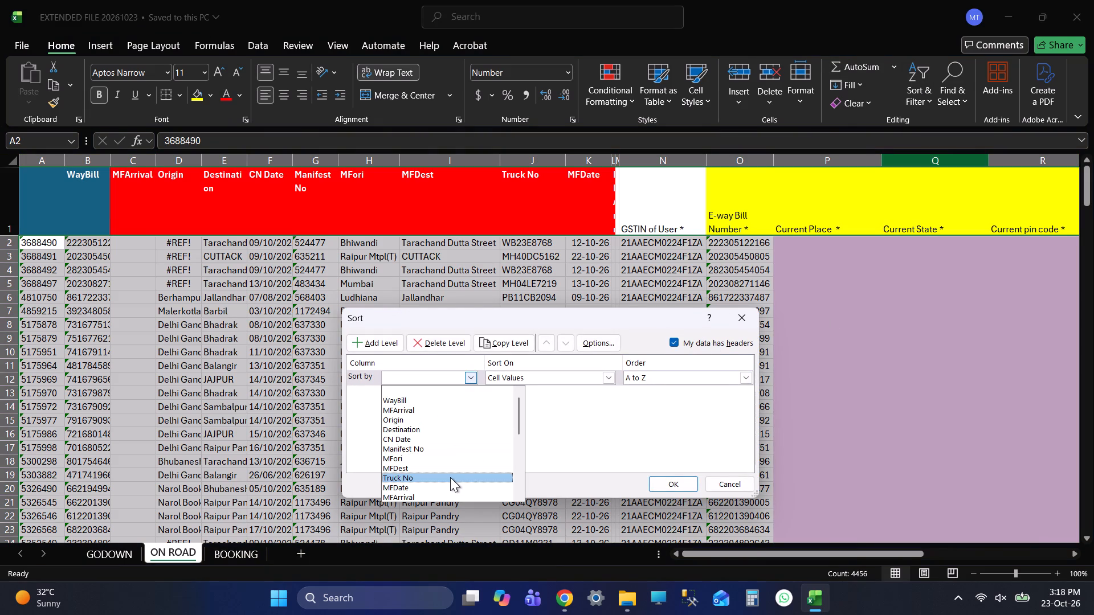
click(553, 440)
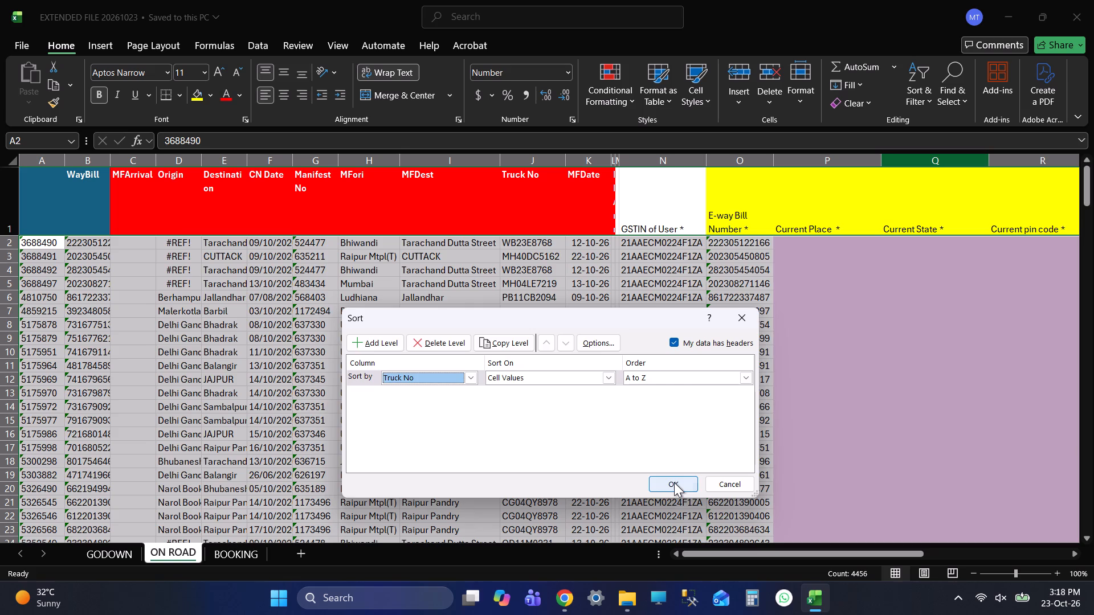
click(674, 482)
click(814, 240)
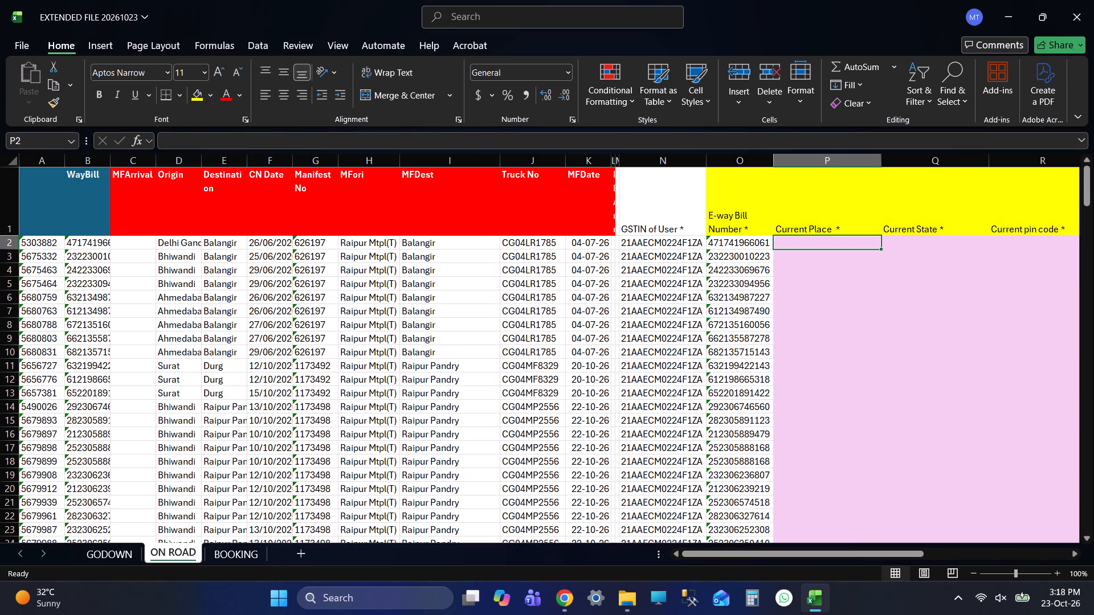
key(ctrl+s)
key(ctrl+s)
key(ctrl+s)
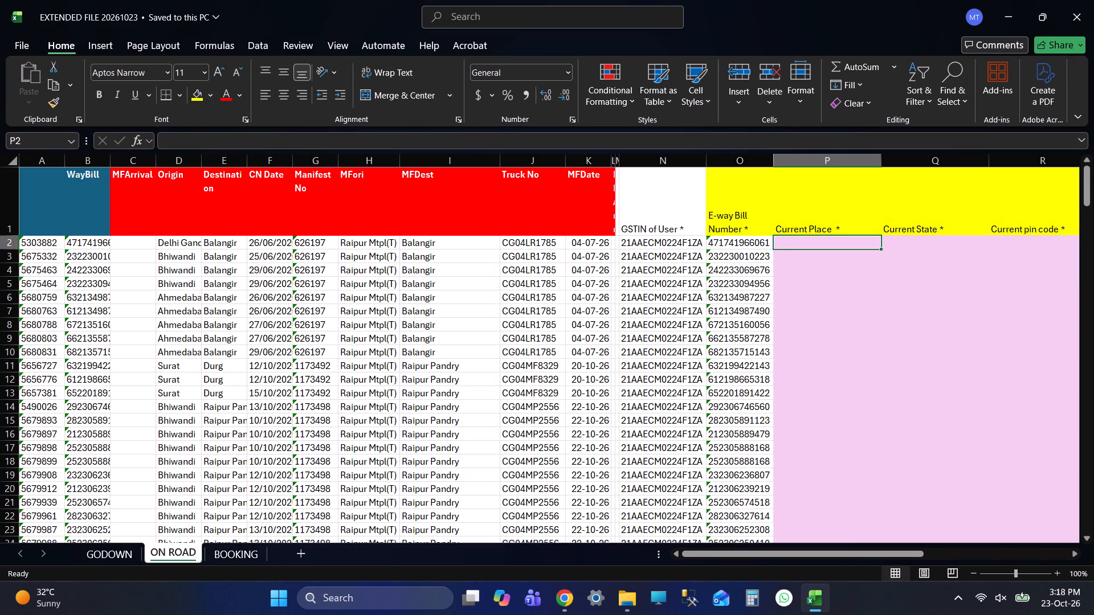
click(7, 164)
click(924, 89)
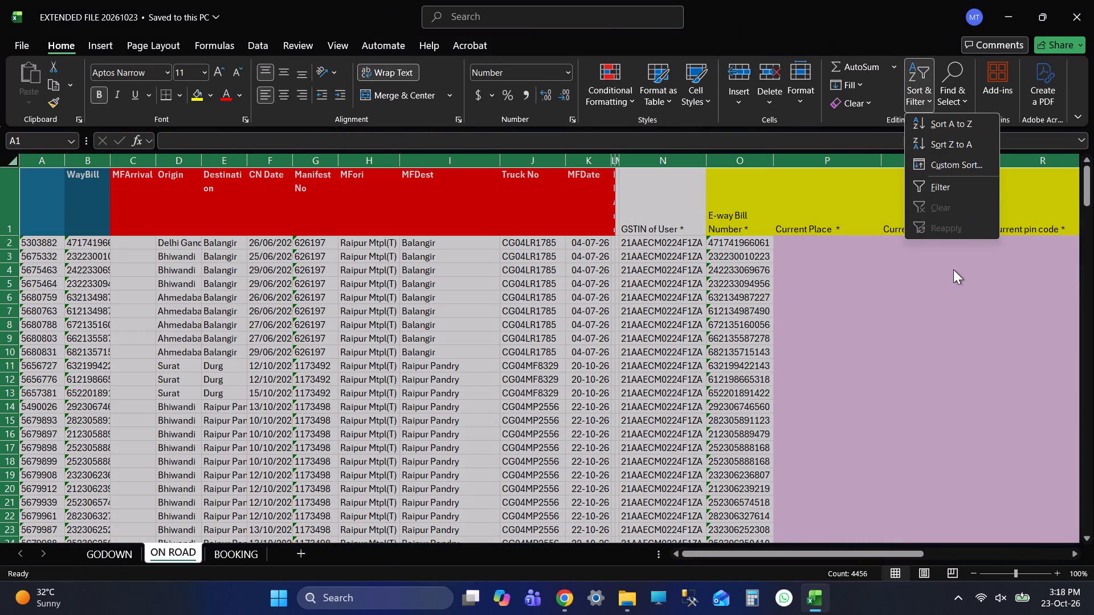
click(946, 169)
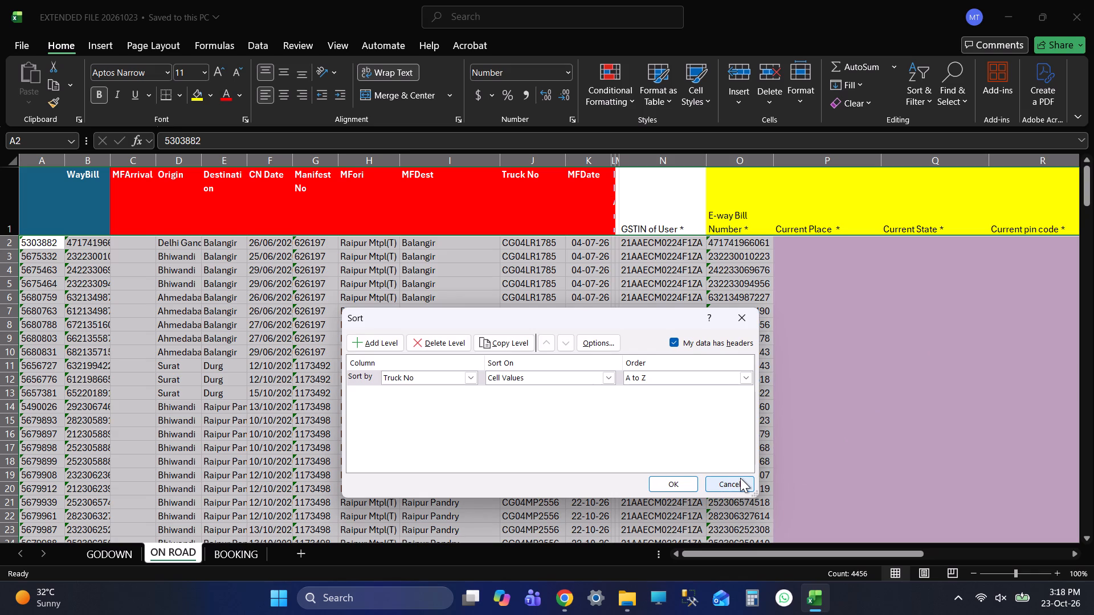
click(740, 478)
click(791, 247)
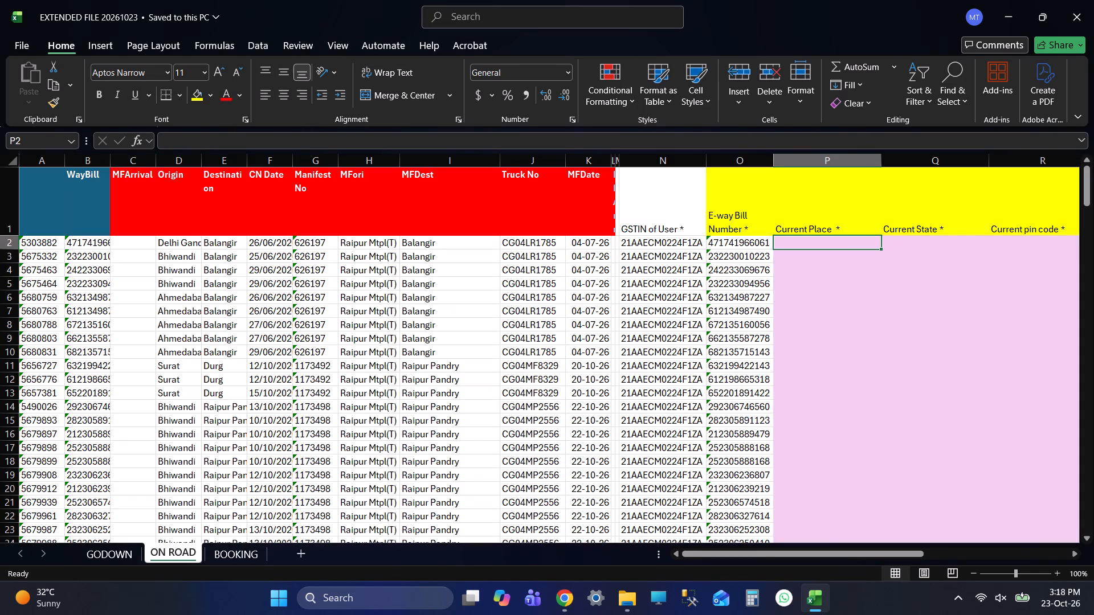
Save the workbook with the cursor on the first Current Place cell, and go to the GODOWN sheet.
key(ctrl+s)
key(ctrl+s)
key(ctrl+s)
key(Tab)
key(Tab)
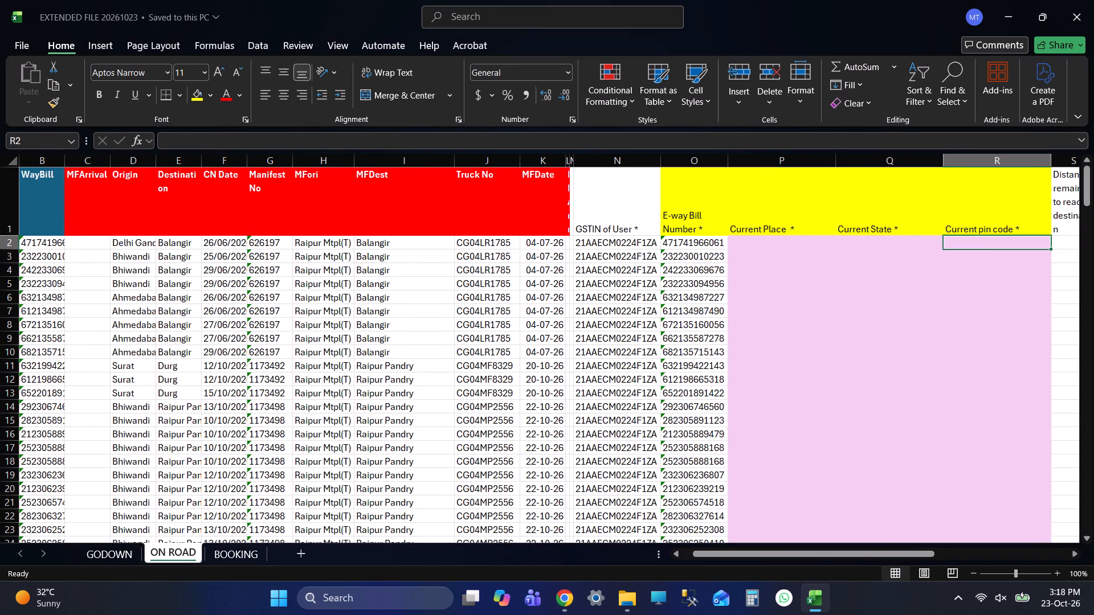
key(shift+Tab)
key(shift+Tab)
key(ctrl+s)
key(ctrl+s)
key(ctrl+s)
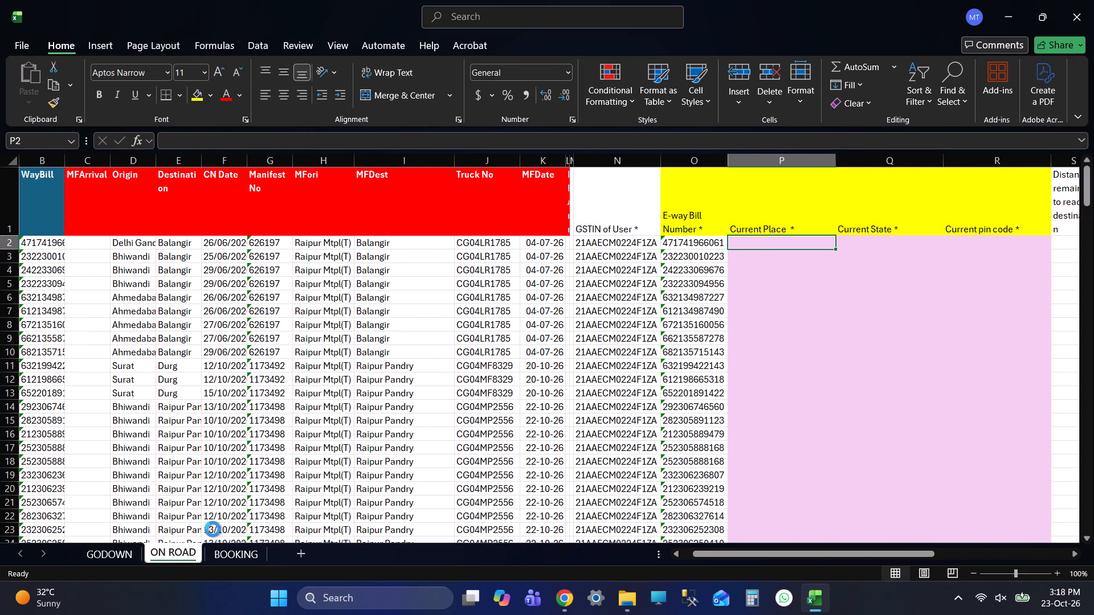
click(134, 551)
key(ctrl+s)
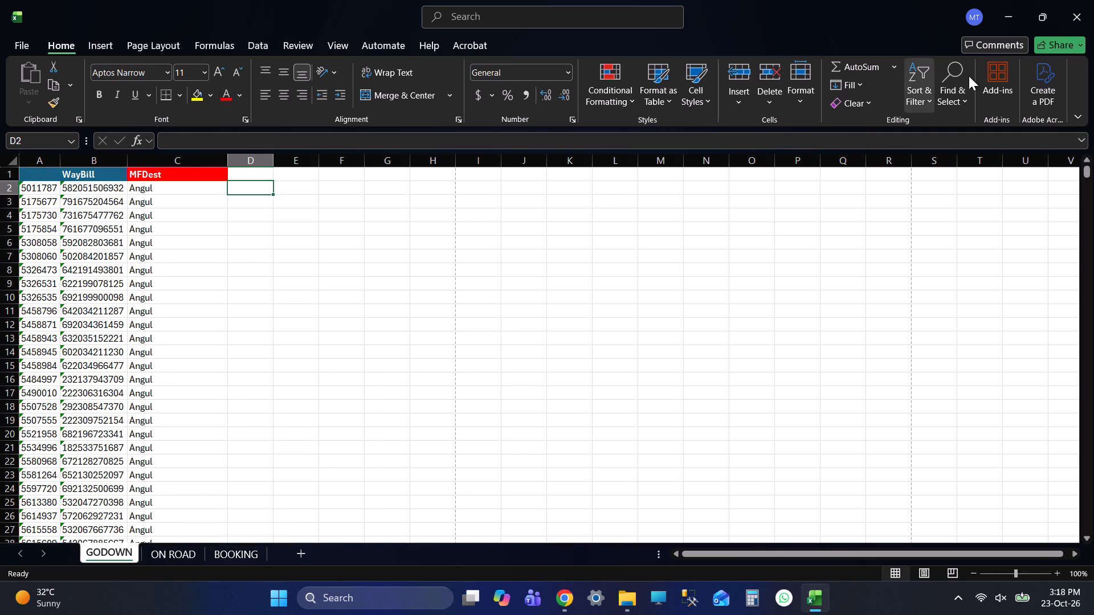
Open the FINAL FORMULA (UPDATED) text file from the test formula folder on the desktop and maximize it.
double_click(1002, 3)
click(1002, 3)
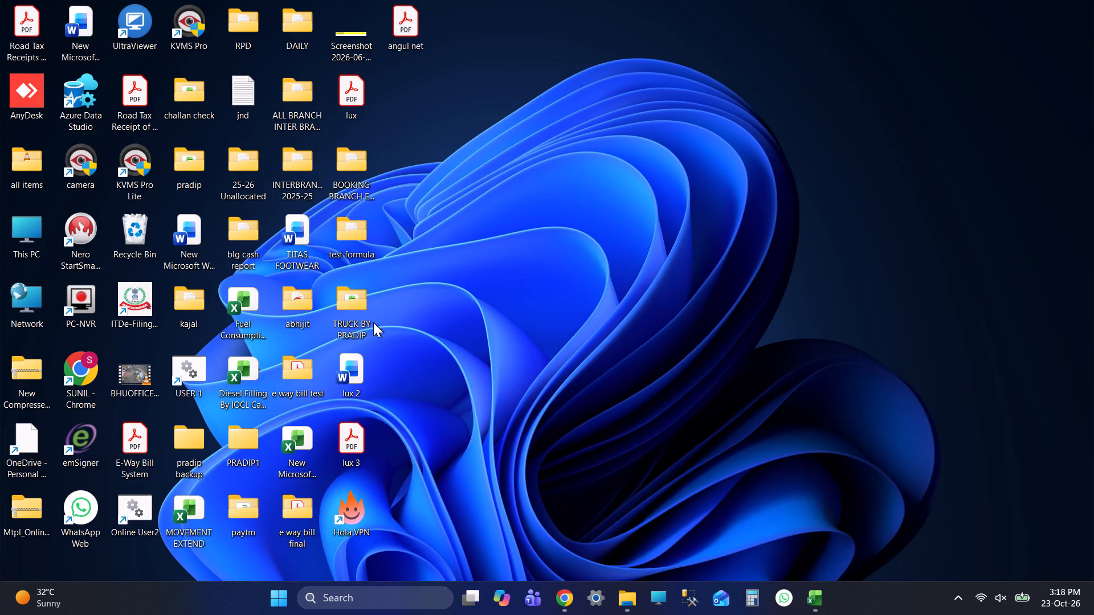
double_click(366, 294)
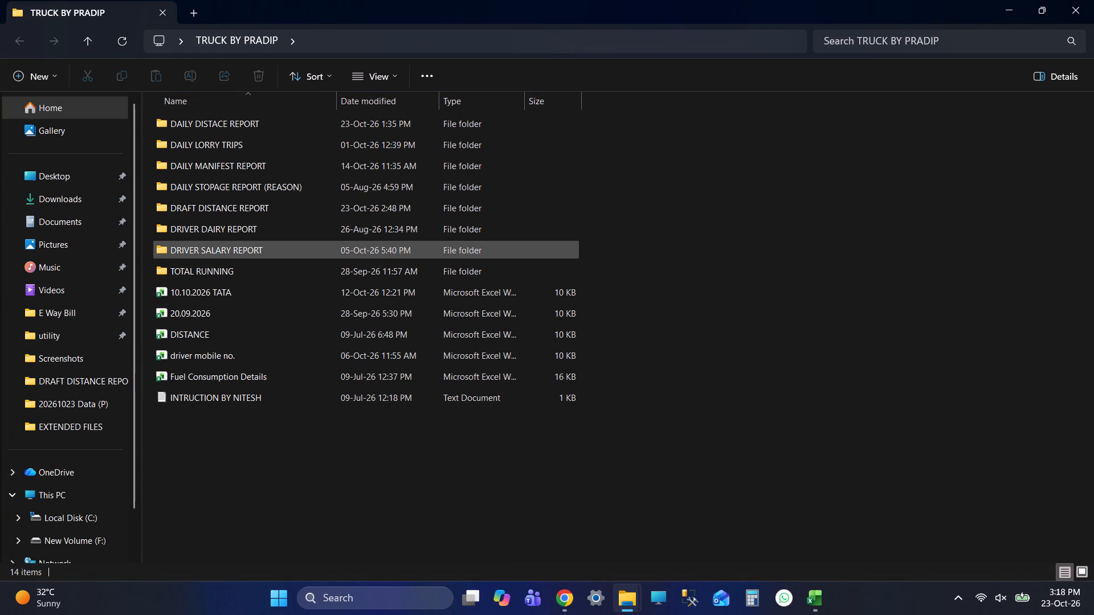
click(1081, 1)
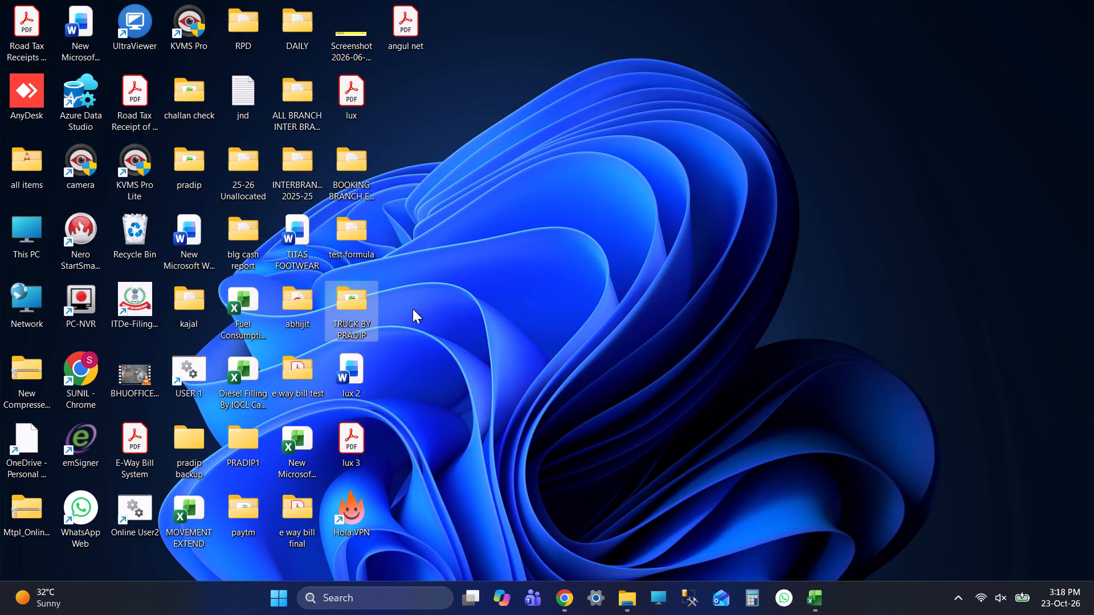
double_click(337, 233)
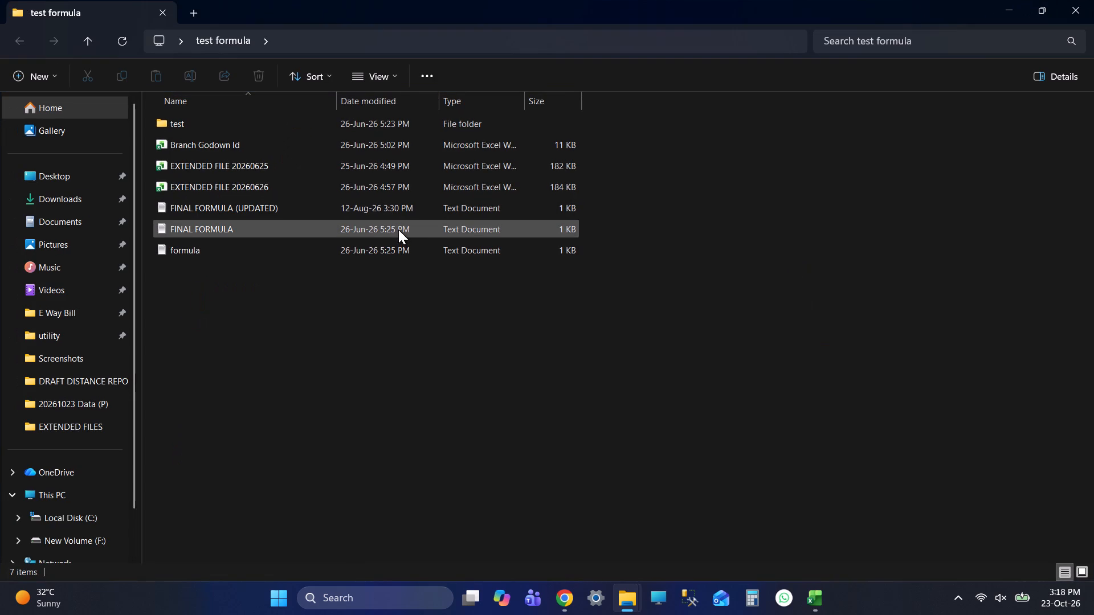
double_click(308, 214)
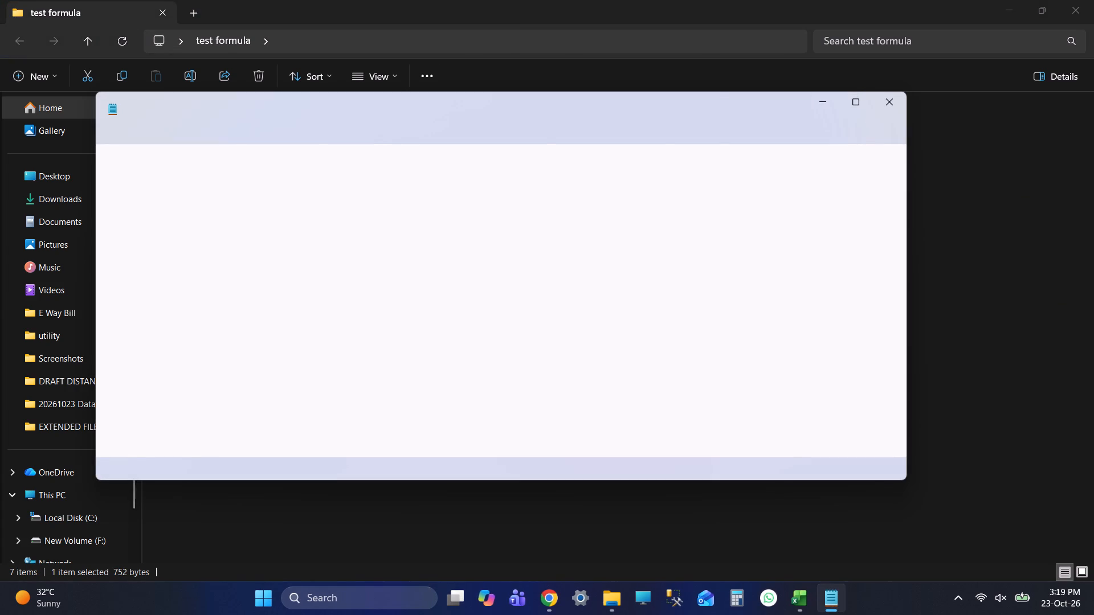
click(854, 102)
Look through the SWITCH formula that maps destinations to codes and copy its entire text.
scroll(301, 294, up, 3)
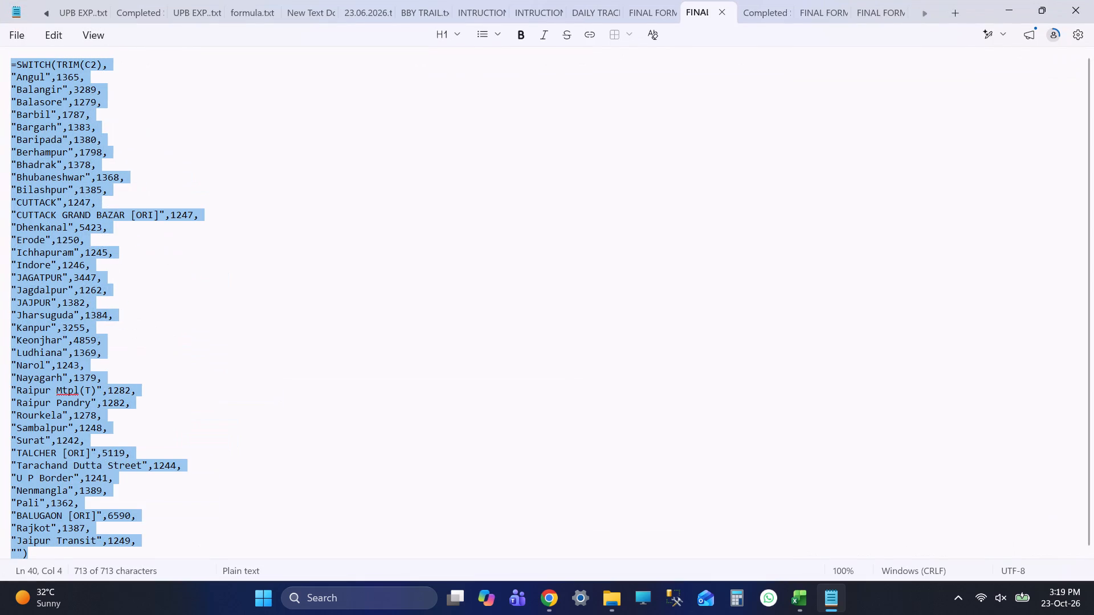
scroll(291, 288, up, 2)
scroll(311, 269, down, 1)
scroll(311, 269, up, 3)
scroll(313, 275, down, 11)
scroll(320, 290, up, 1)
scroll(320, 291, down, 8)
scroll(332, 296, up, 4)
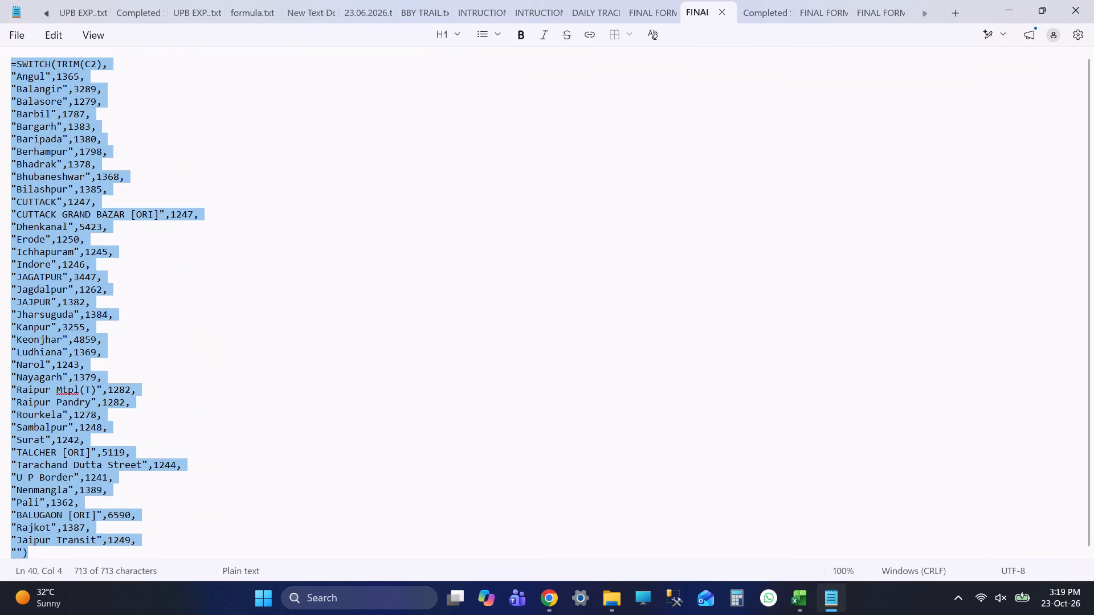
scroll(332, 296, up, 15)
scroll(338, 280, down, 1)
scroll(338, 280, up, 8)
key(ctrl+a)
key(ctrl+c)
key(ctrl+c)
key(ctrl+c)
key(ctrl+c)
Switch back to the Excel workbook and paste the copied SWITCH formula into cell D2 of the GODOWN sheet.
key(alt+Tab)
key(alt+Tab)
key(alt+Tab)
key(alt+Tab)
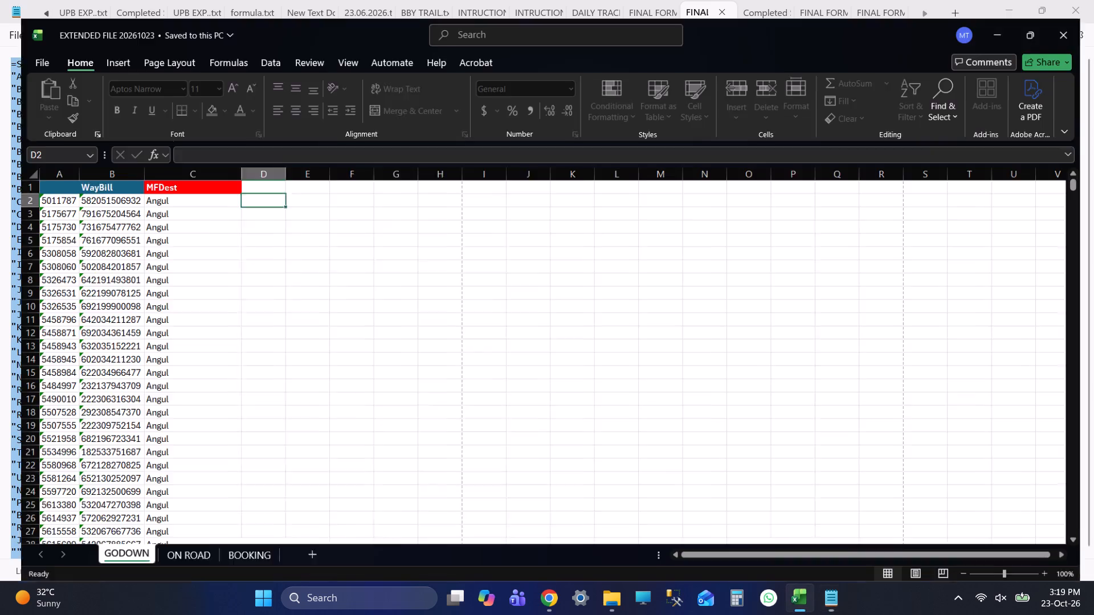
key(F2)
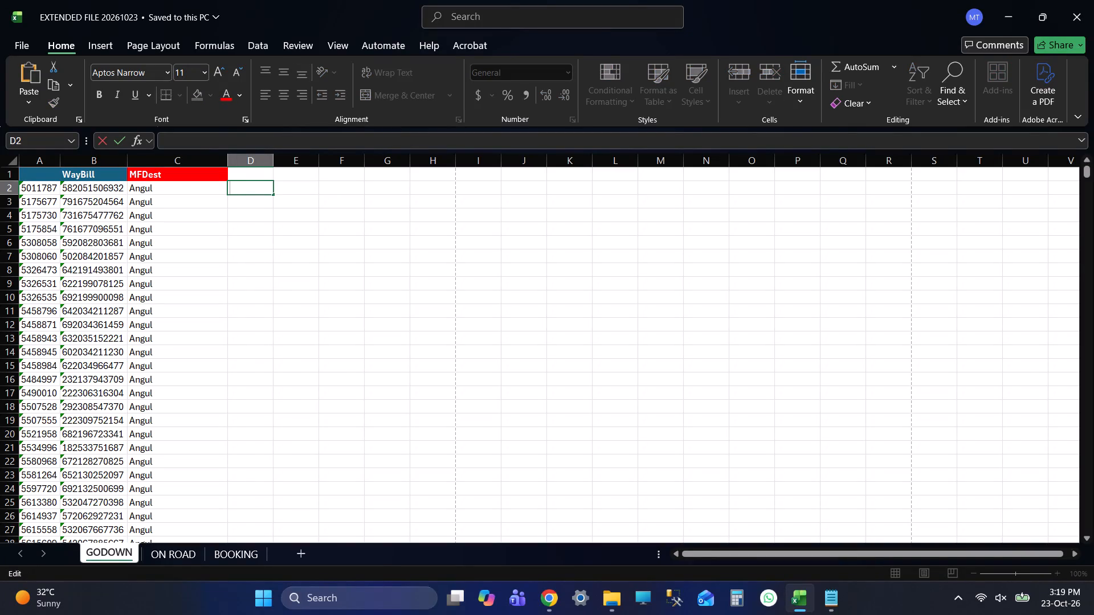
key(ctrl+v)
key(Return)
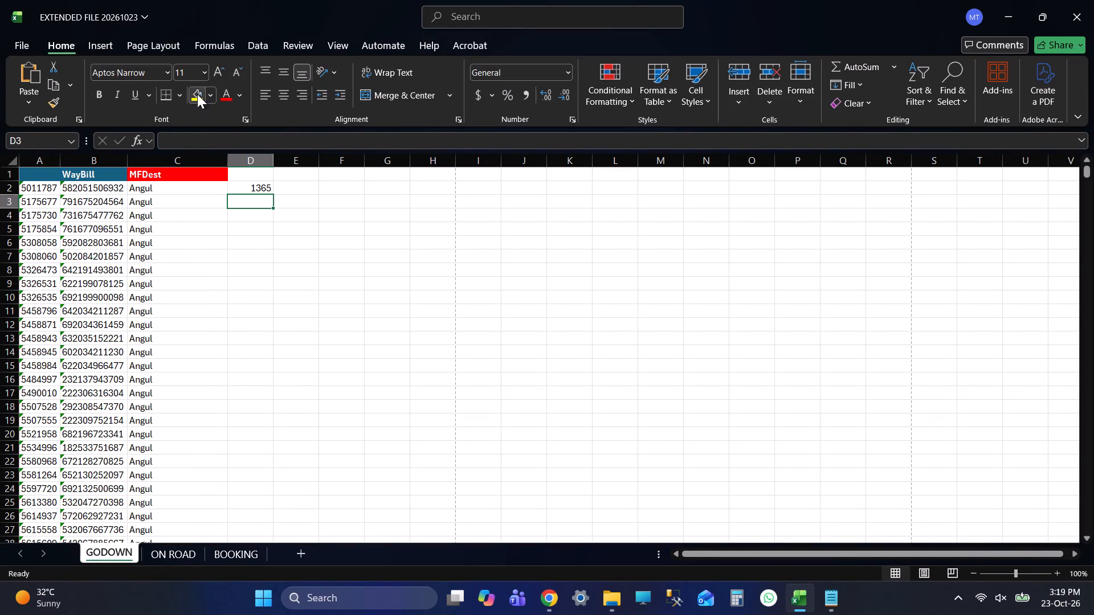
Fill the D2 formula down column D for all GODOWN rows and save the workbook.
click(264, 189)
double_click(272, 195)
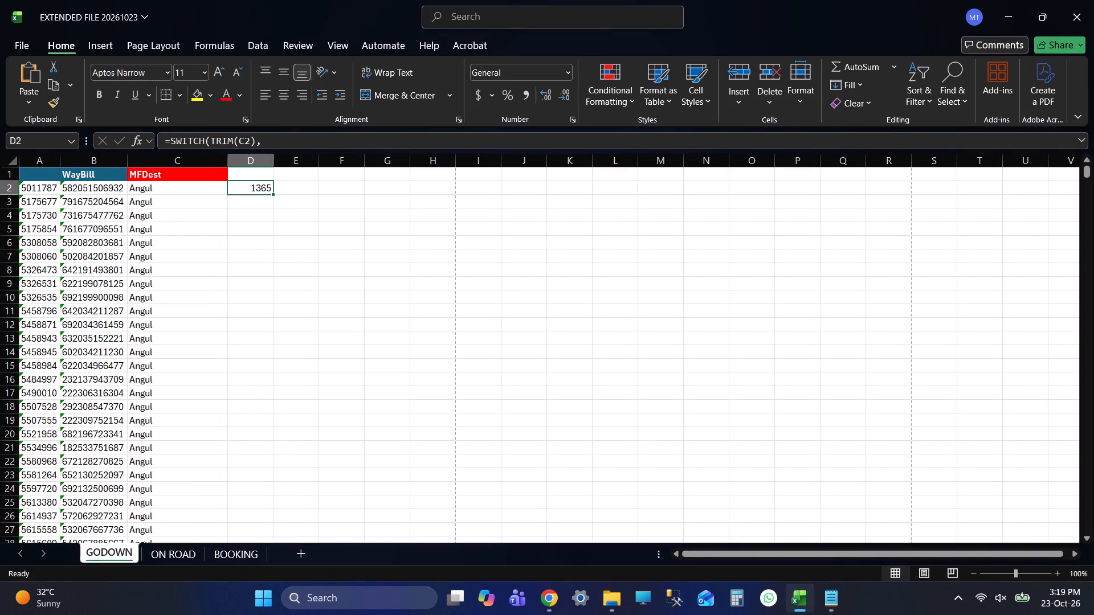
click(351, 195)
key(ctrl+s)
Examine the last rows of the filled code column D on the GODOWN sheet, and return to the first row.
click(261, 220)
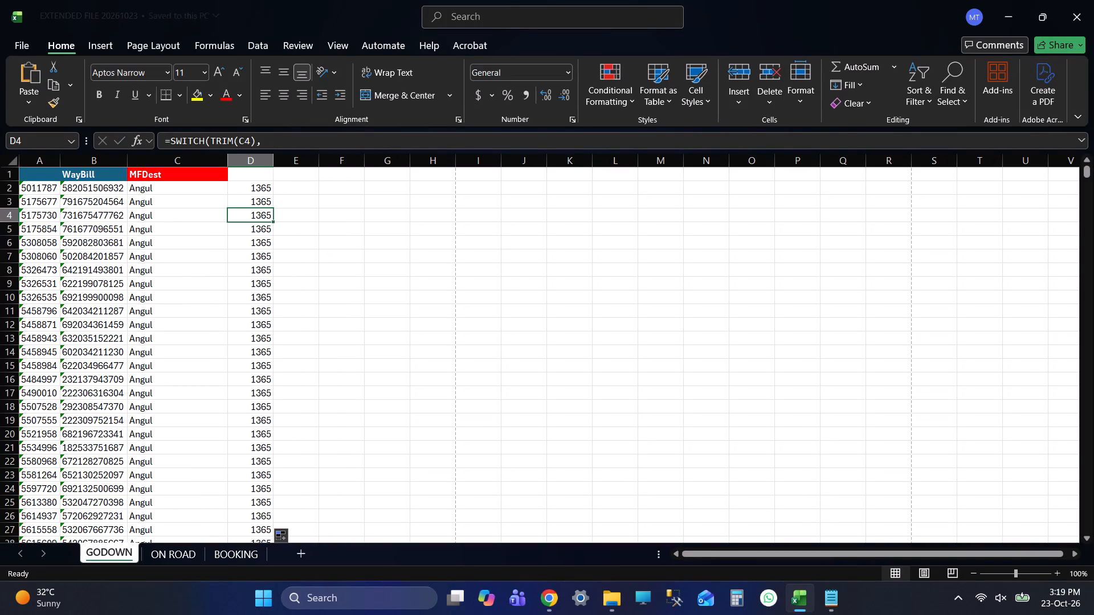
key(ctrl+Down)
key(Down)
key(Down)
key(Down)
key(Down)
key(Down)
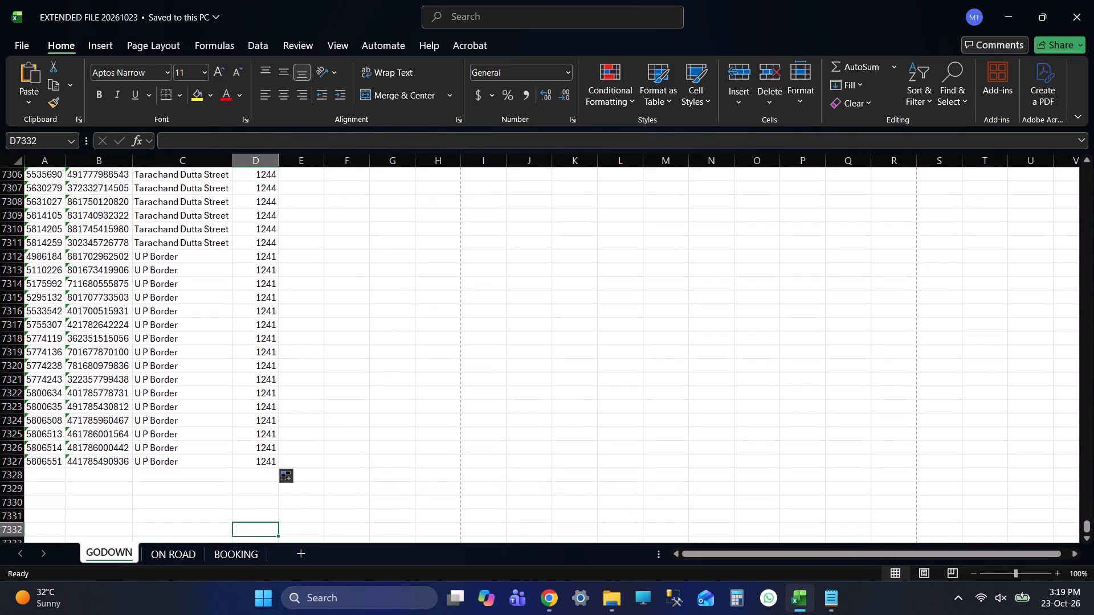
key(ctrl+Up)
key(ctrl+Up)
key(Up)
key(Up)
key(Right)
key(Right)
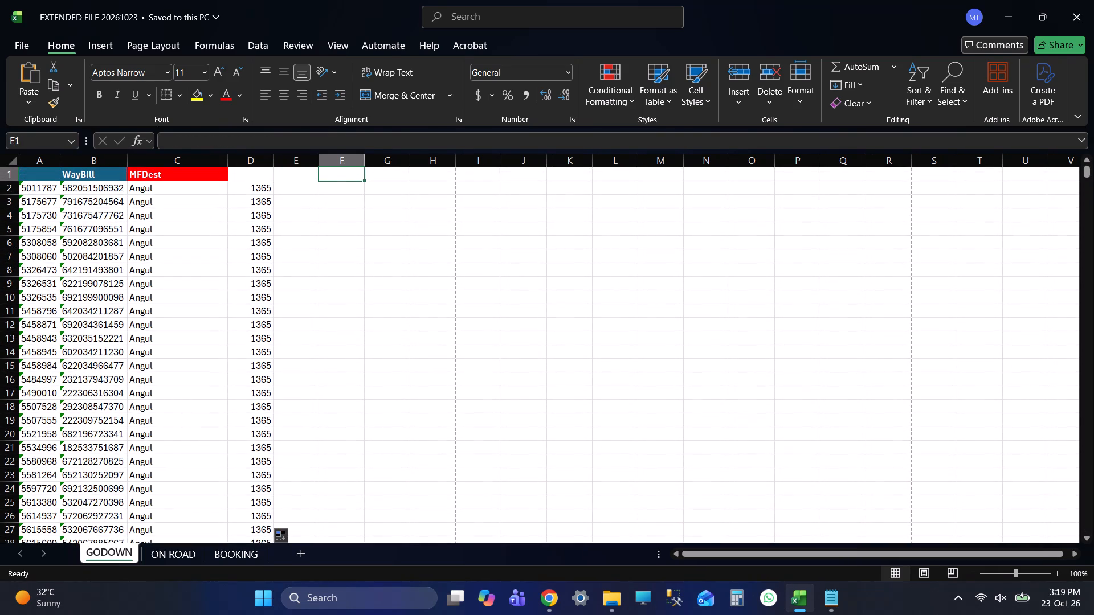
Save the workbook with the filled destination codes.
key(ctrl+s)
key(ctrl+p)
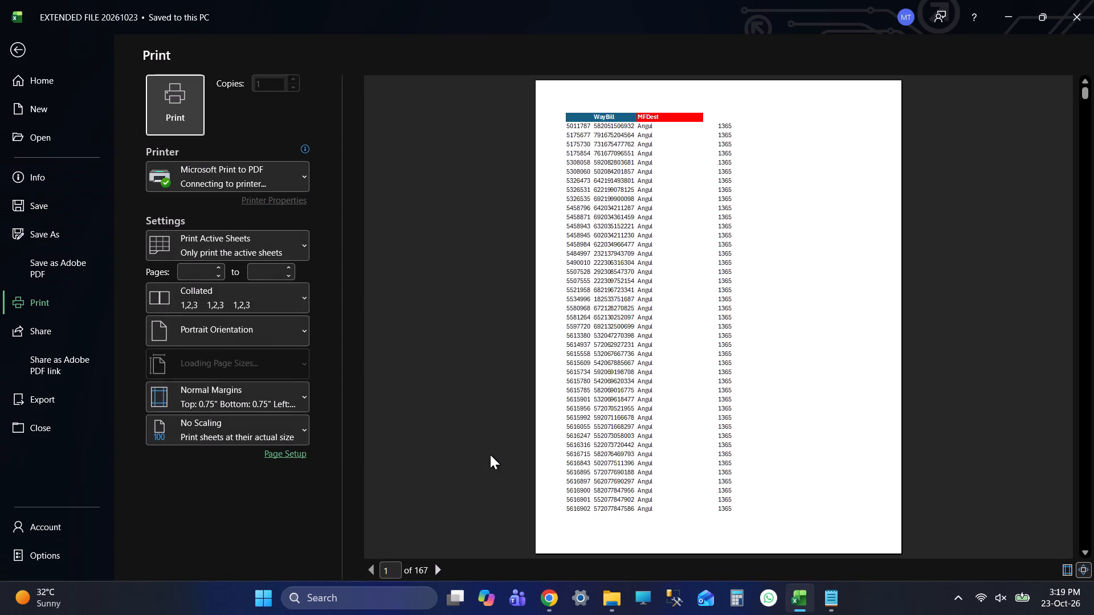
click(22, 50)
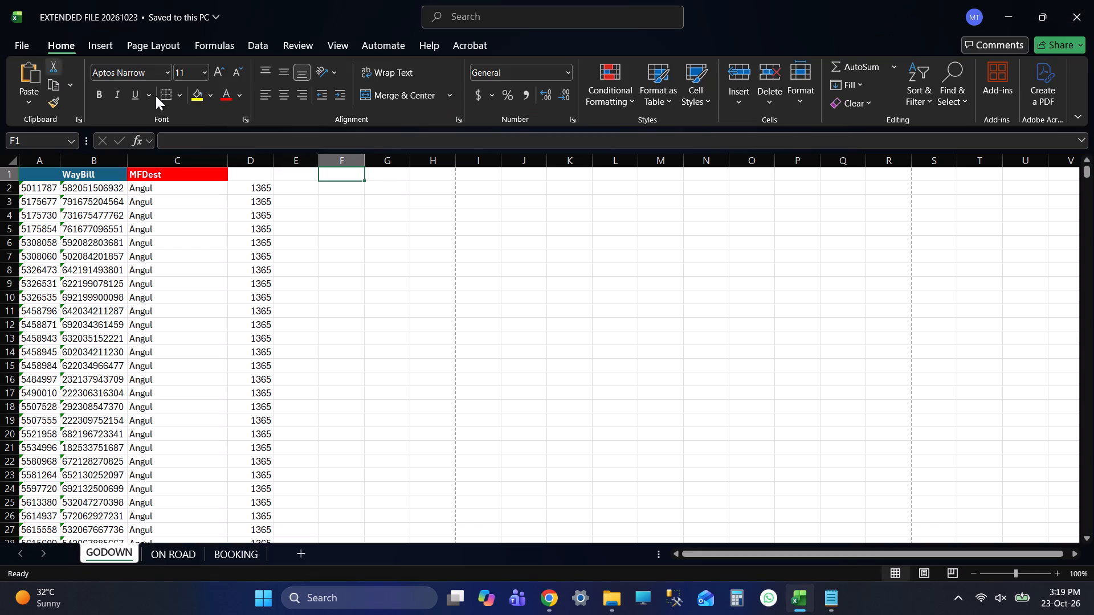
click(333, 294)
key(ctrl+s)
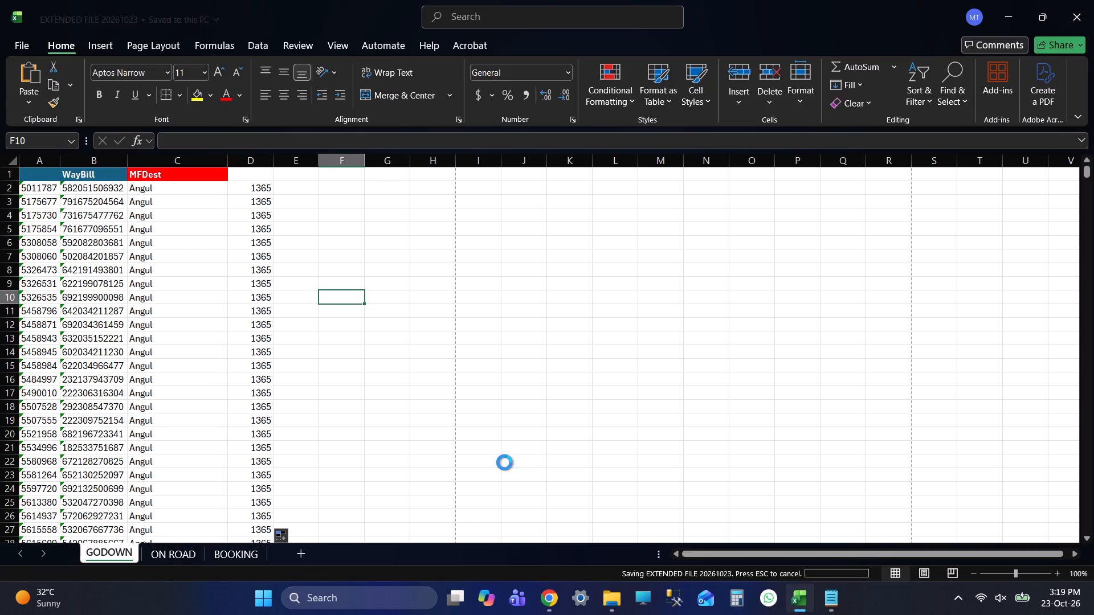
key(ctrl+s)
key(ctrl+s)
key(ctrl+s)
key(ctrl+s)
key(ctrl+s)
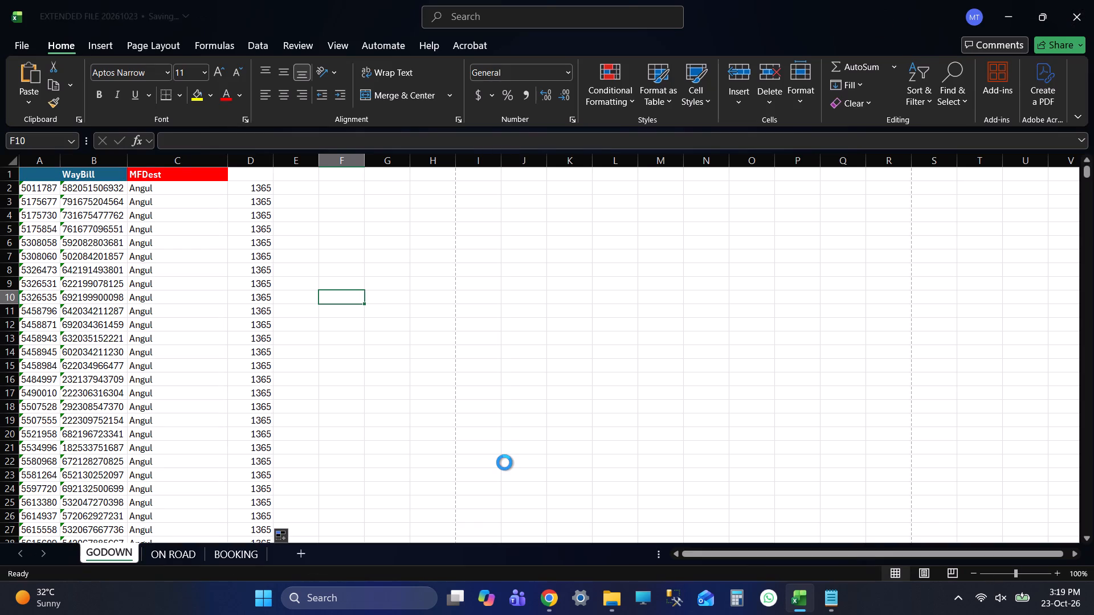
Search the GODOWN sheet for PAR to locate the matching destination in the MFDest column.
key(ctrl+f)
text(PAR)
key(Return)
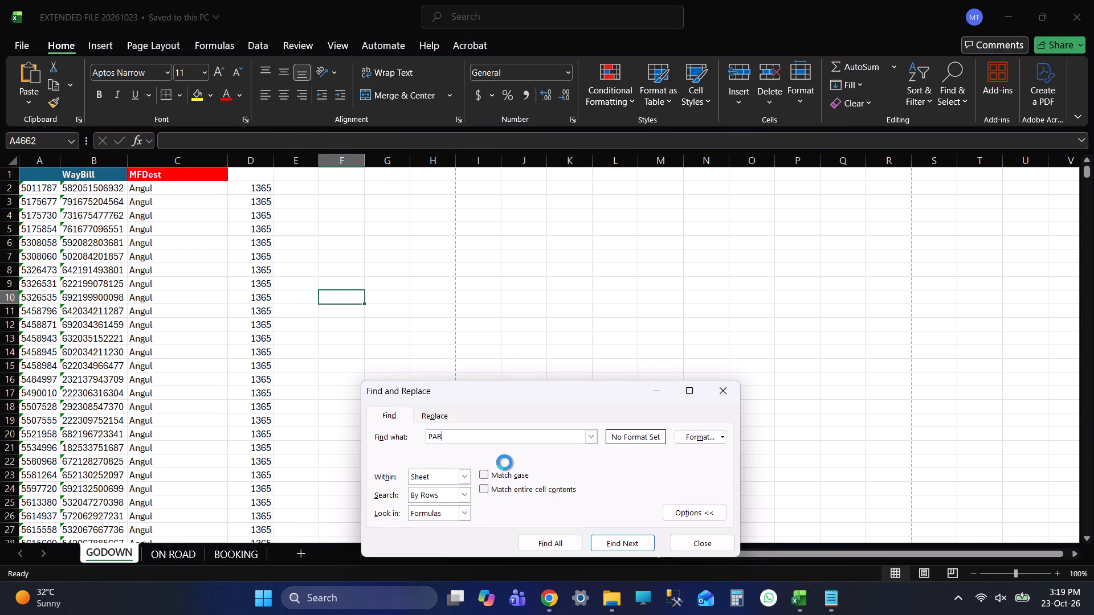
click(721, 546)
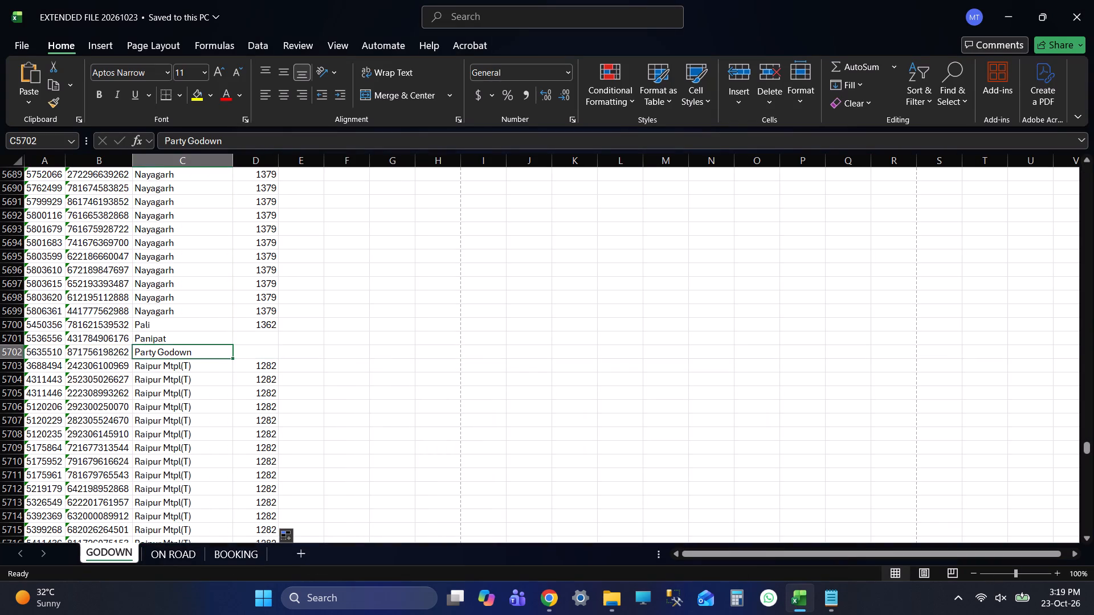
Delete the Party Godown row, row 5702, from the GODOWN sheet and save the workbook.
click(268, 355)
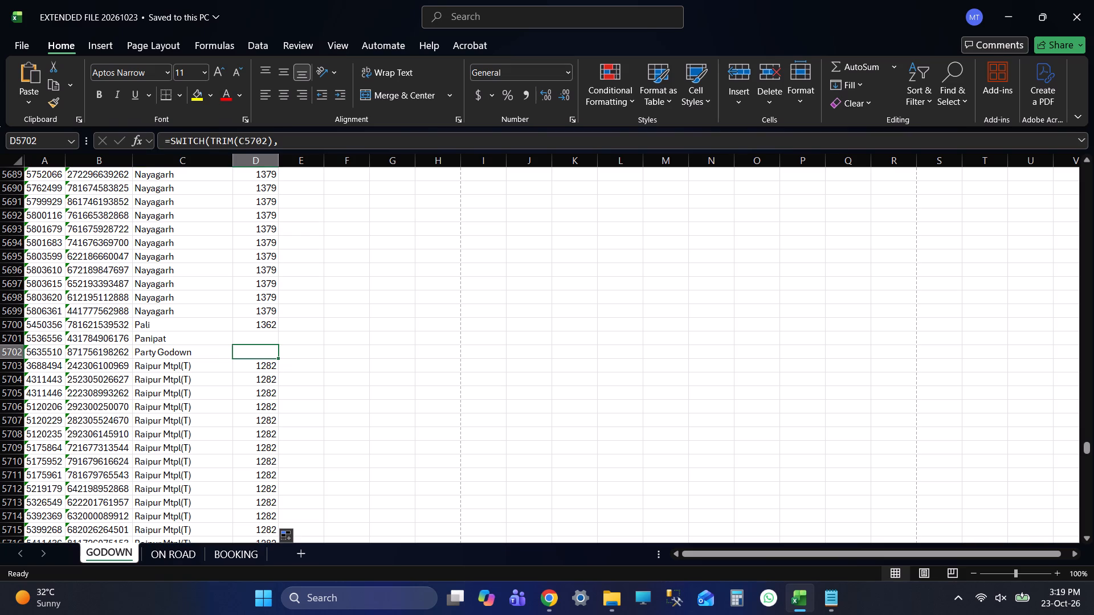
click(7, 350)
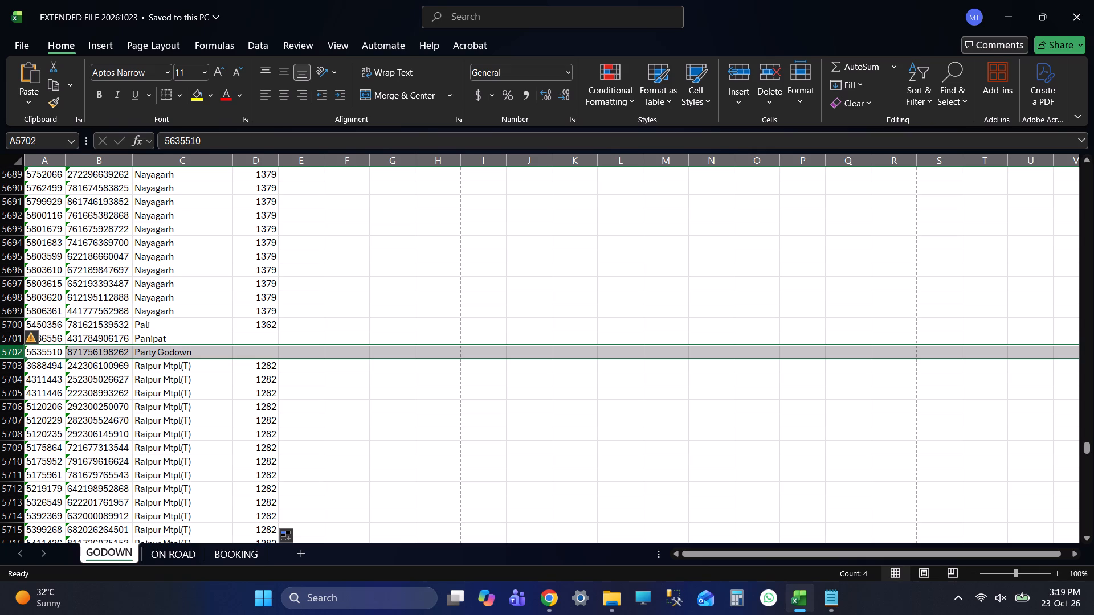
key(ctrl+minus)
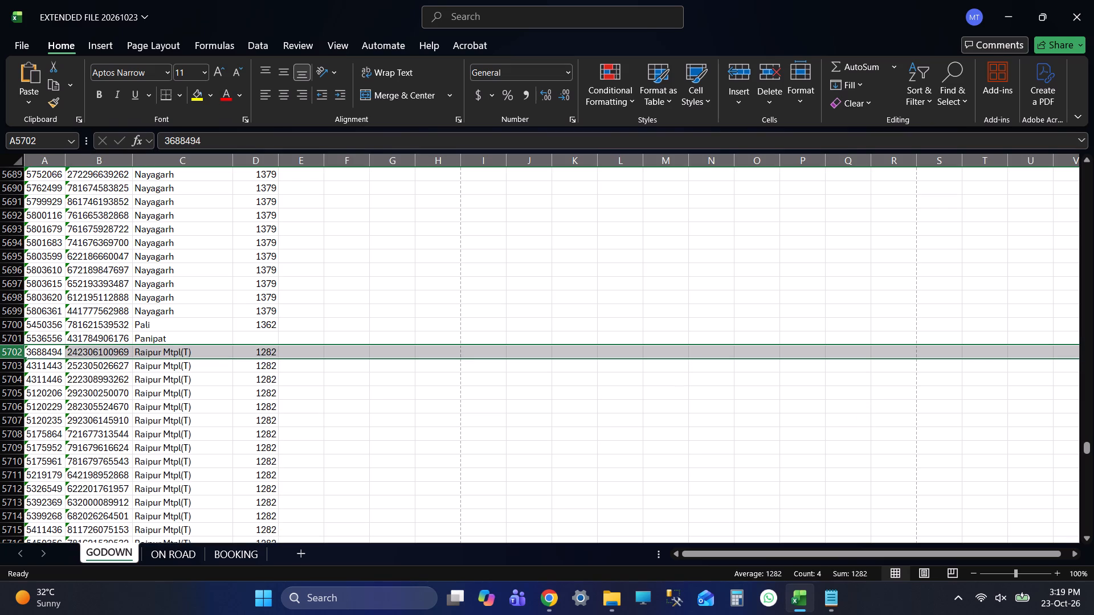
click(255, 339)
key(ctrl+s)
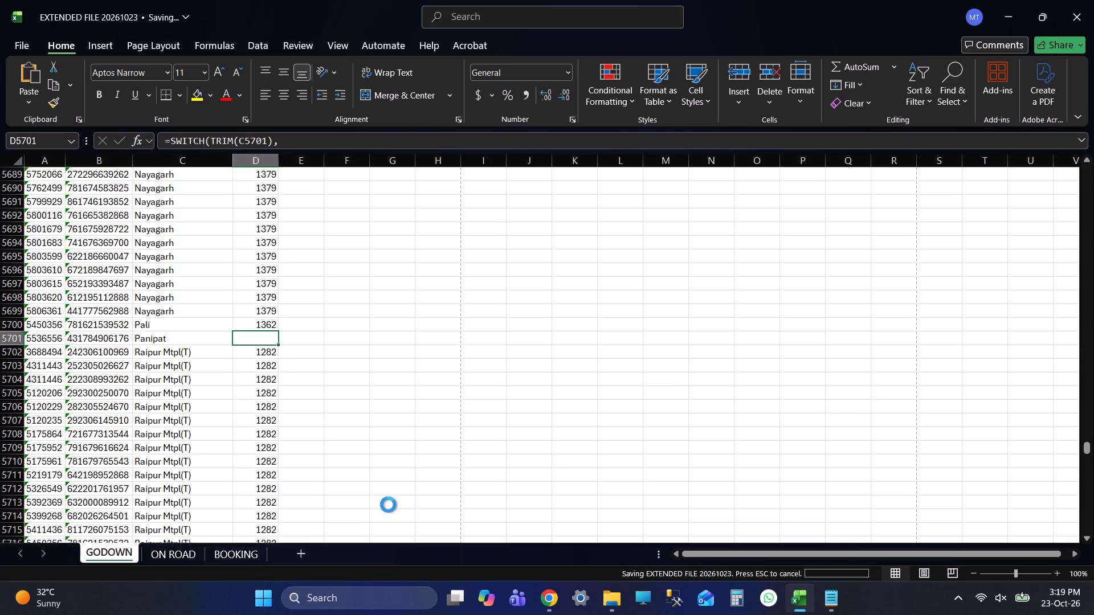
key(ctrl+s)
key(ctrl+s)
Close the Notepad window holding the SWITCH formula text, then return to the EXTENDED FILE workbook and save it.
key(alt+Tab)
key(alt+Tab)
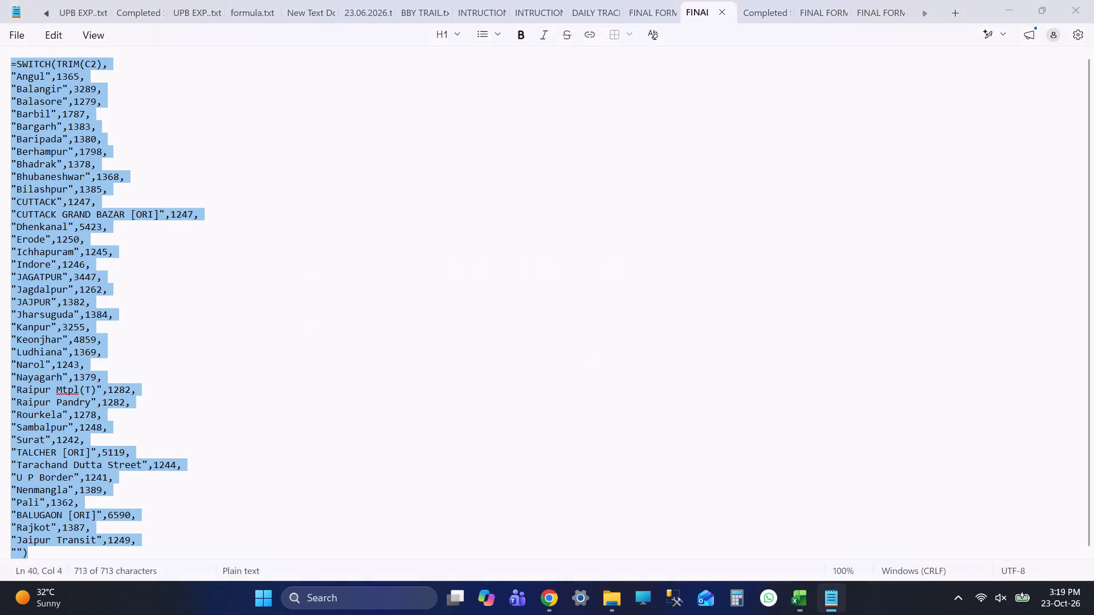
key(alt+Tab)
click(1093, 0)
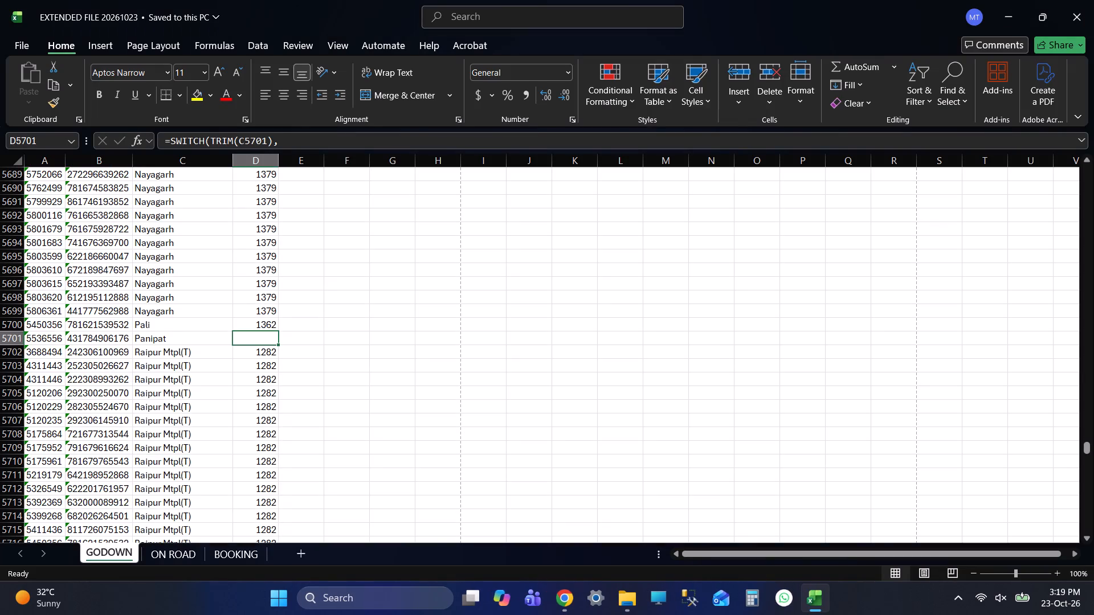
key(ctrl+s)
Copy the Panipat row from the GODOWN sheet into row 9 of the BOOKING sheet and save the workbook.
click(3, 338)
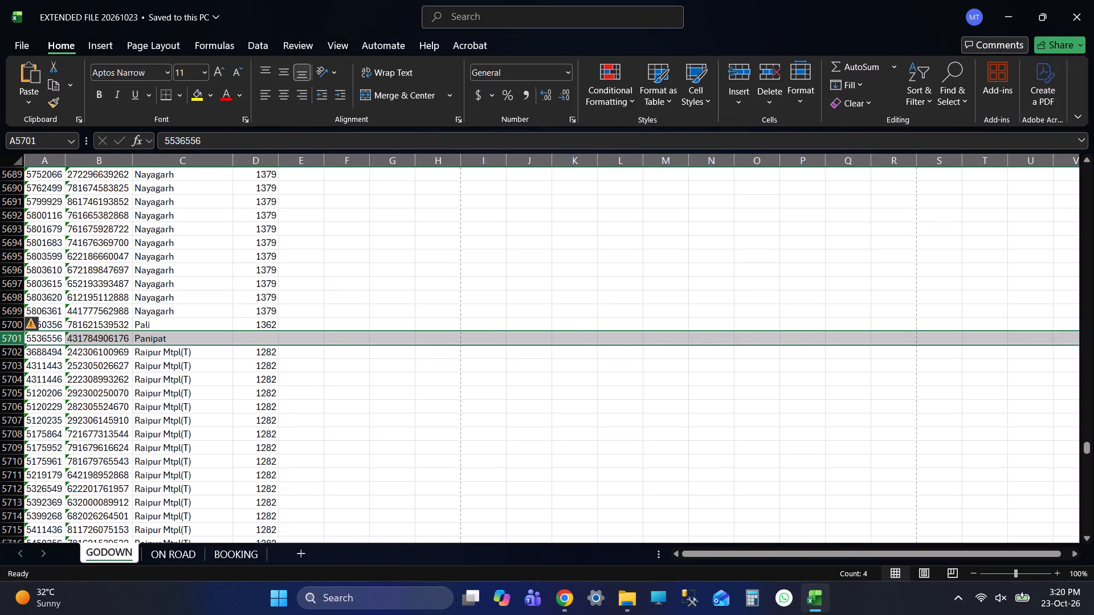
key(ctrl+c)
click(237, 556)
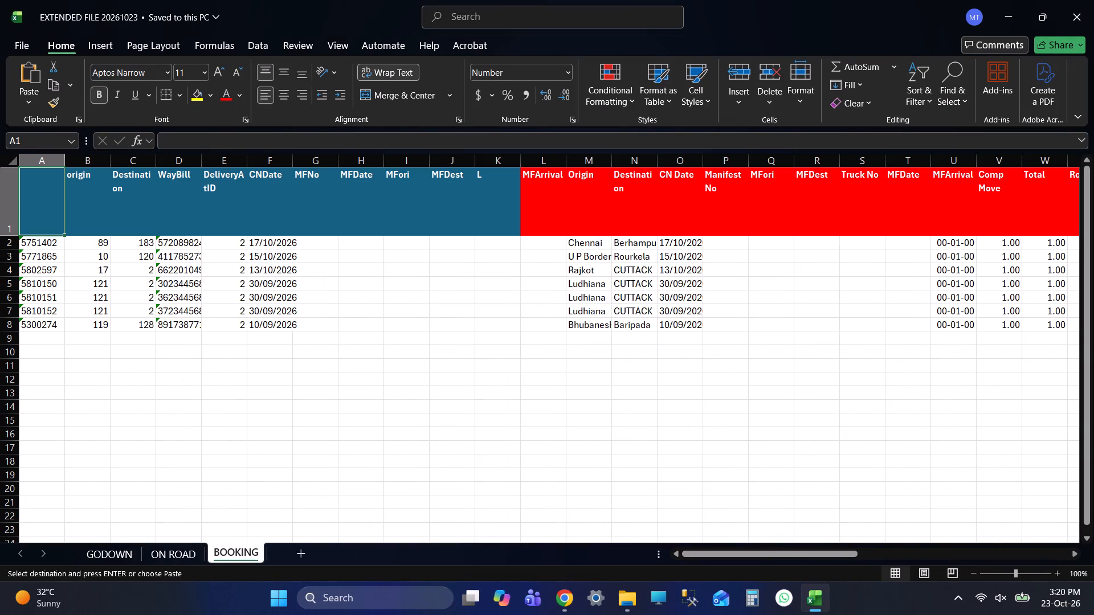
click(40, 335)
key(ctrl+v)
click(227, 420)
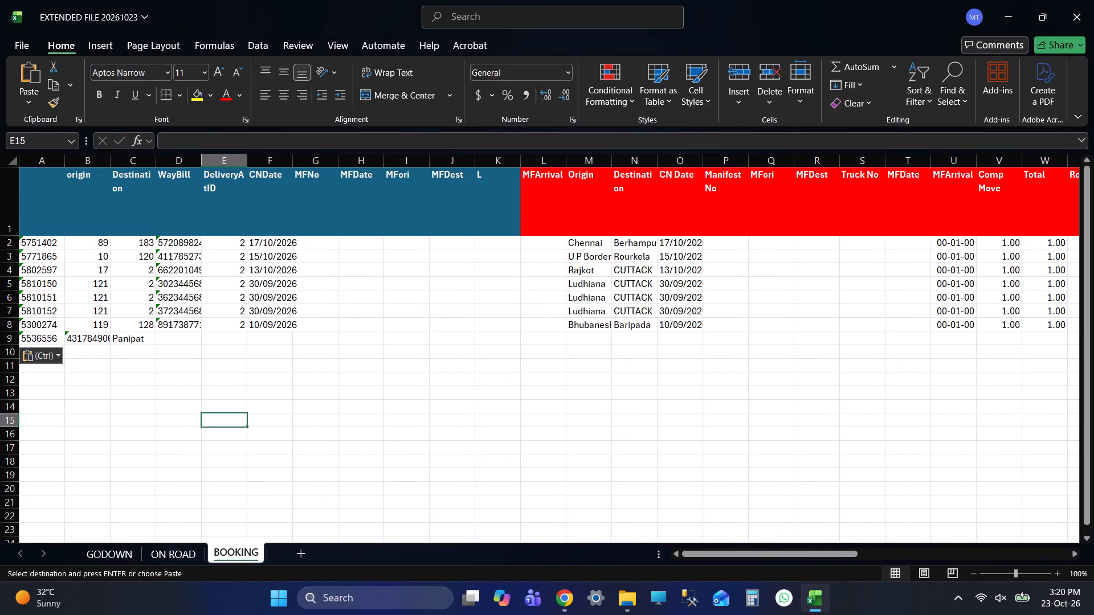
key(ctrl+s)
key(ctrl+s)
key(ctrl+s)
Delete the copied Panipat row from the GODOWN sheet and save the workbook.
click(120, 559)
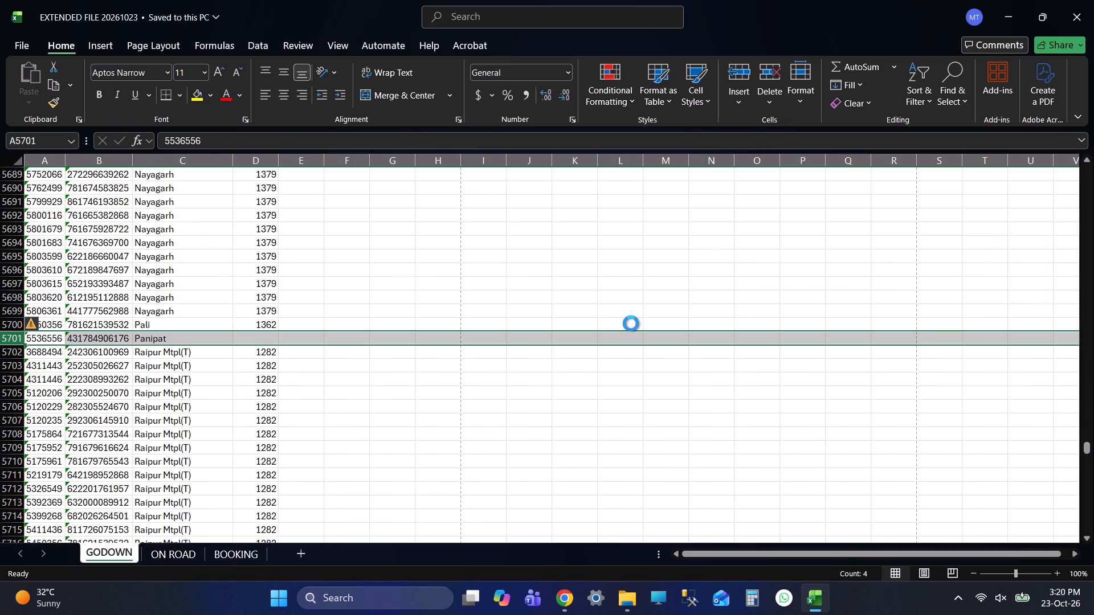
key(ctrl+minus)
click(569, 261)
key(ctrl+s)
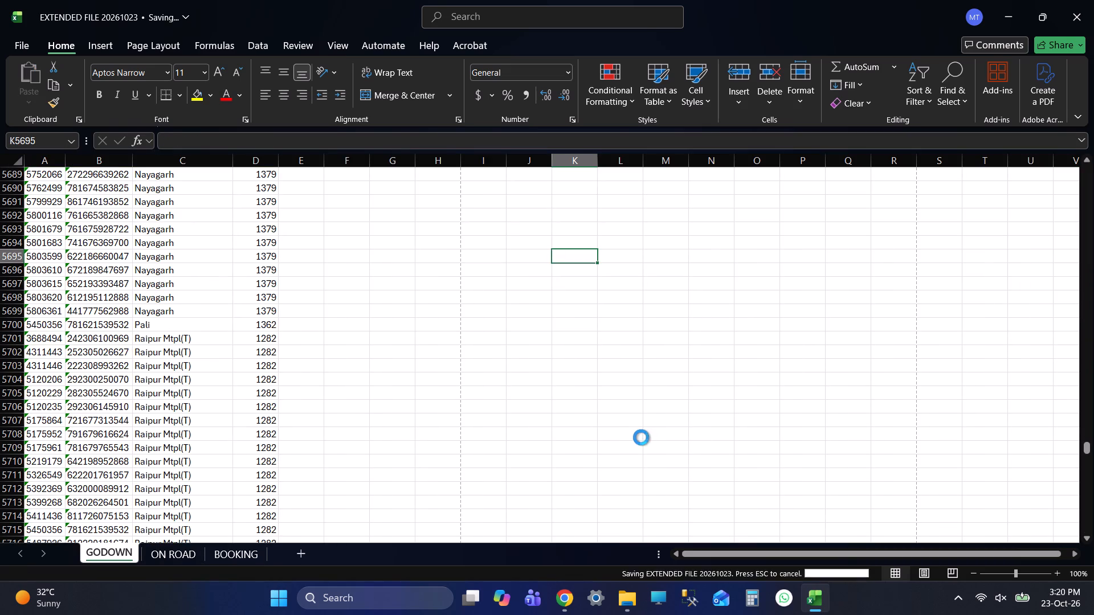
Find BHI on the GODOWN sheet, copy the two Bhiwandi rows to BOOKING starting at row 10, and save.
key(ctrl+f)
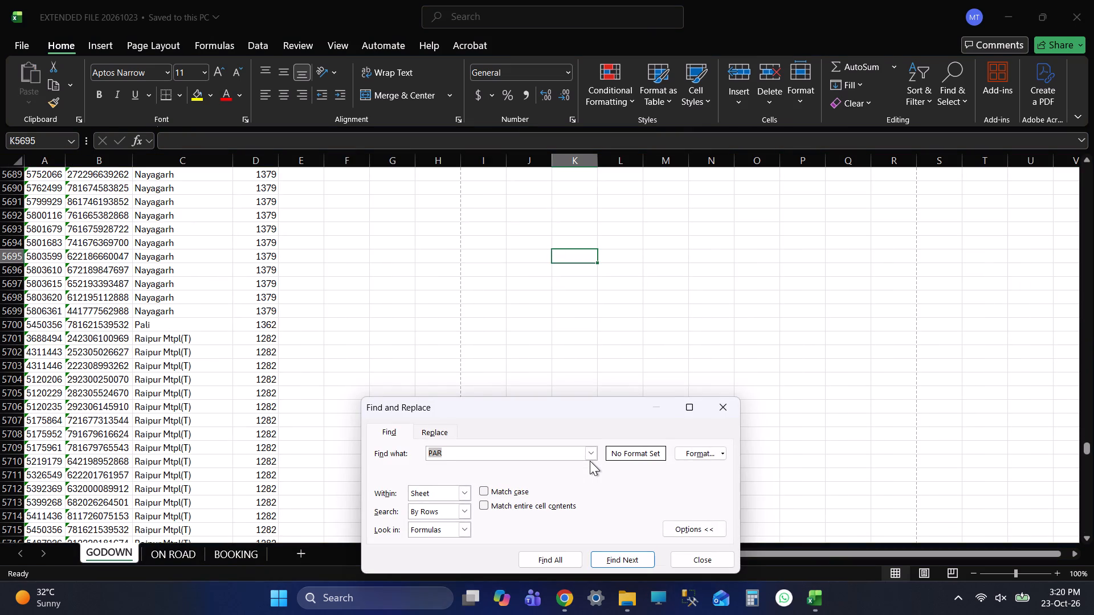
text(BHI)
key(Return)
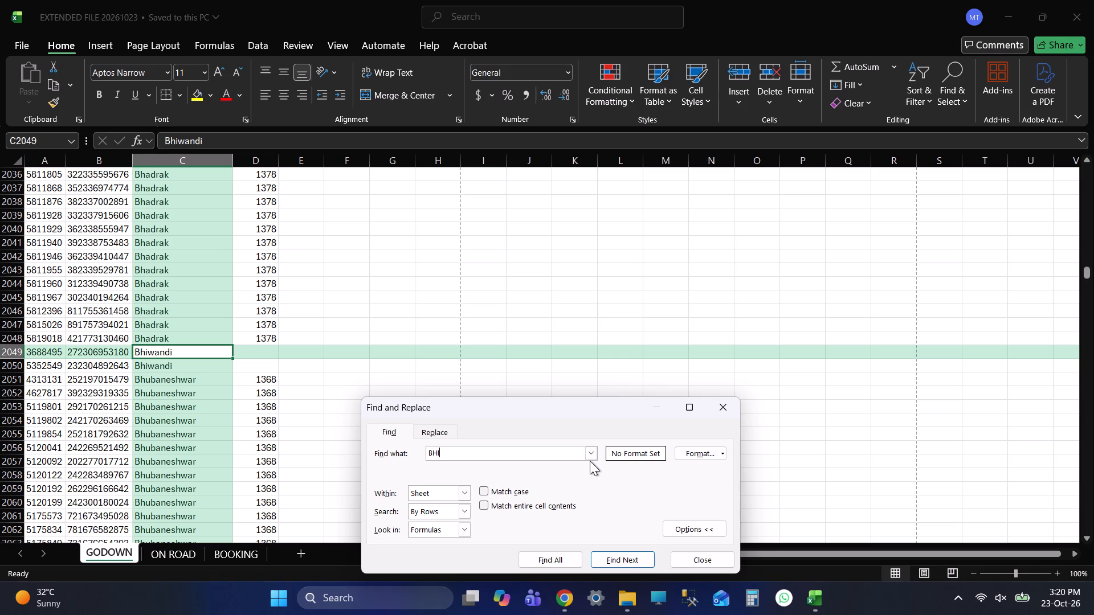
click(703, 563)
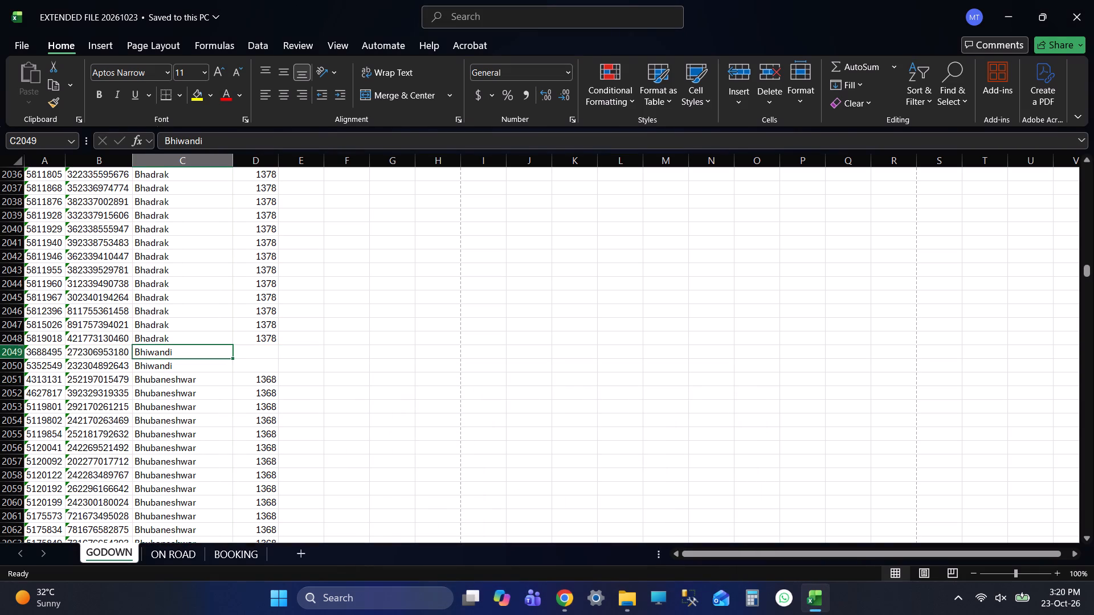
drag(18, 349, 23, 350)
key(shift+Down)
key(ctrl+c)
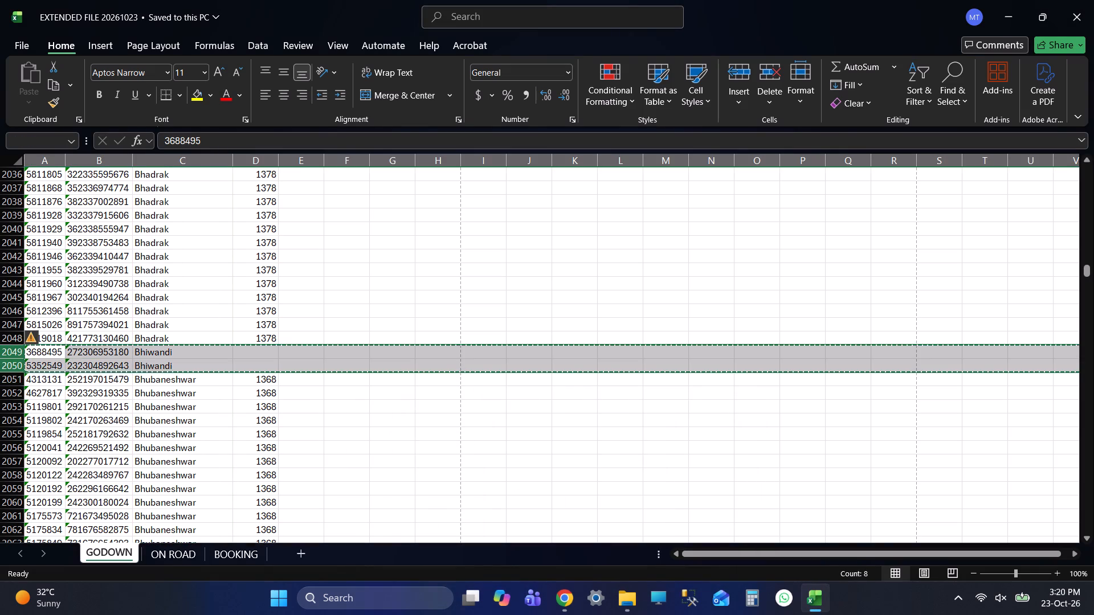
click(226, 551)
click(44, 355)
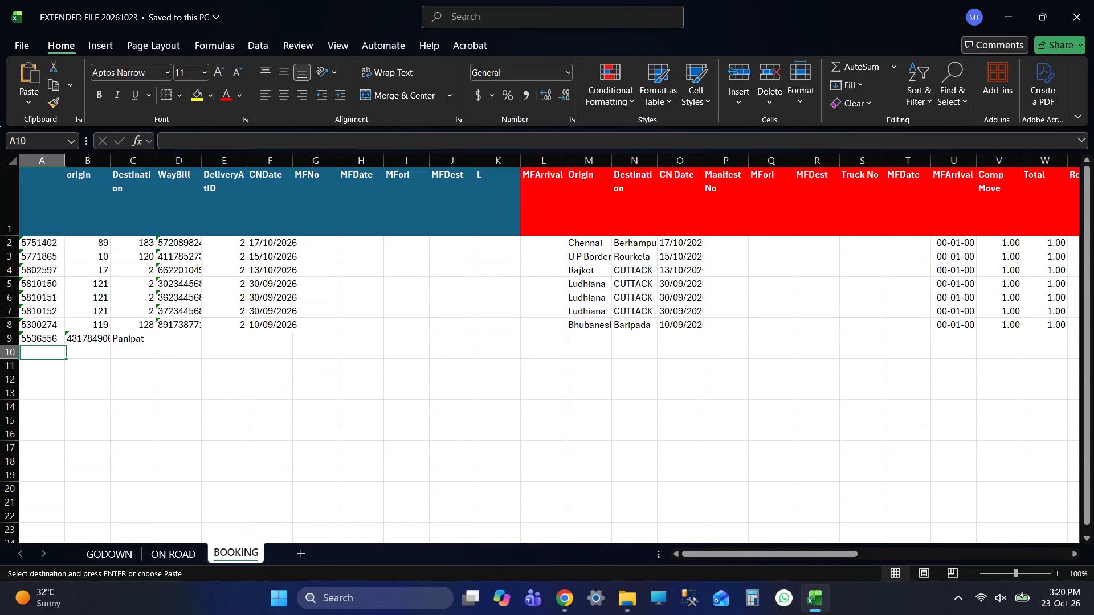
key(ctrl+v)
click(195, 486)
key(ctrl+s)
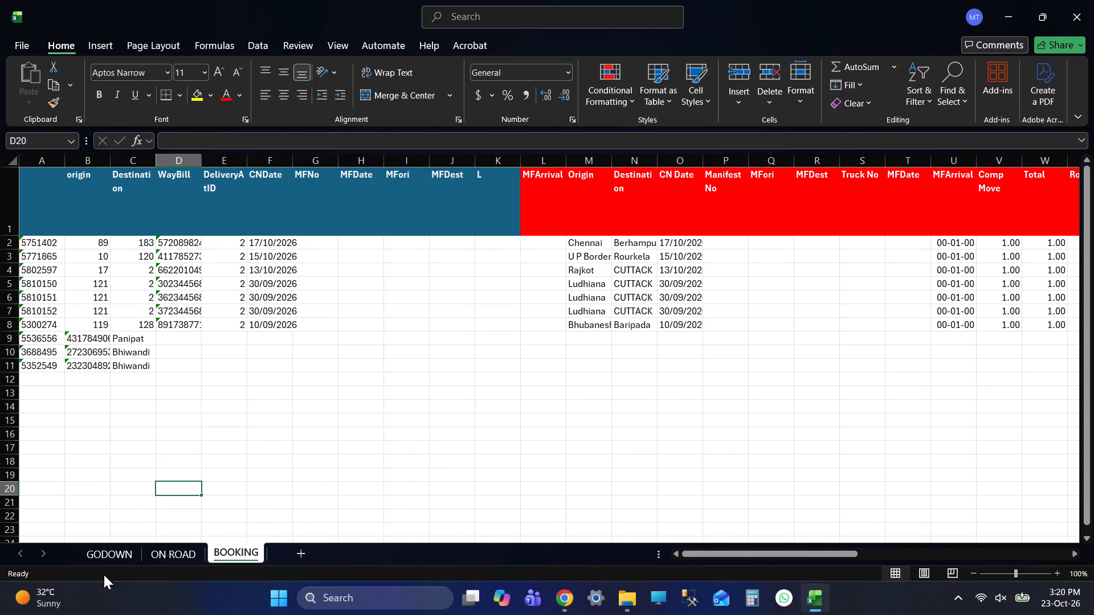
Delete the two copied Bhiwandi rows from the GODOWN sheet and save the workbook.
click(101, 554)
key(ctrl+minus)
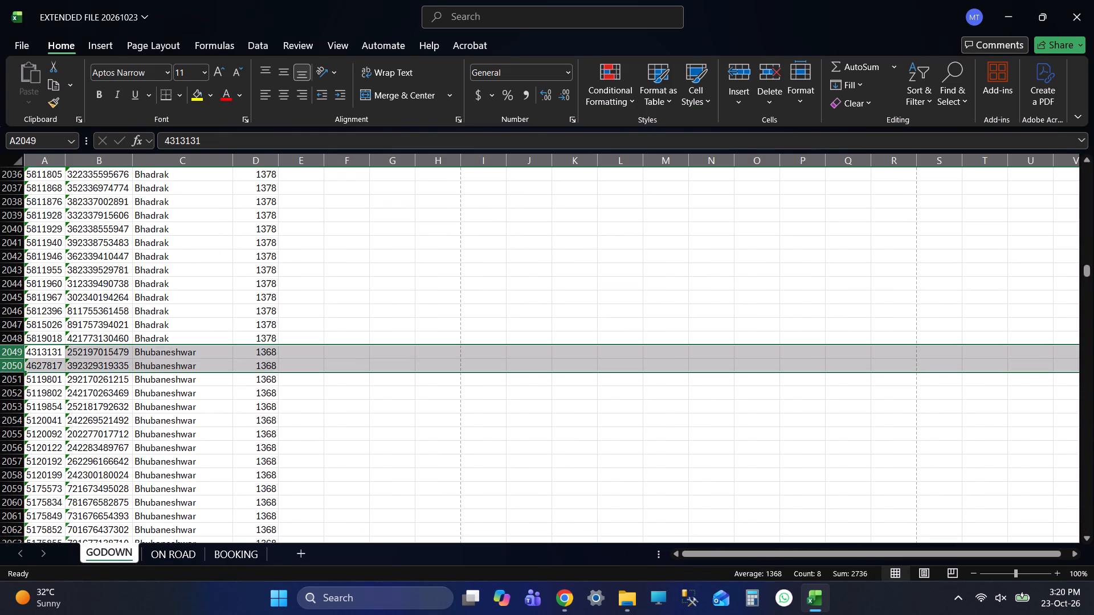
click(528, 301)
key(ctrl+s)
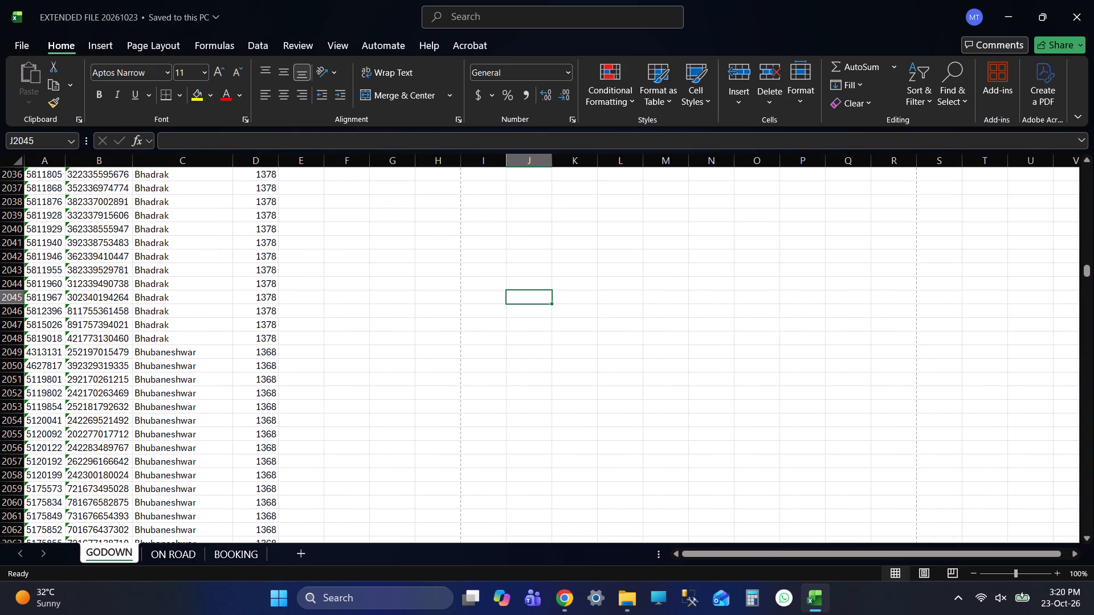
key(ctrl+s)
Search the GODOWN sheet for destinations matching DEL and JAL.
key(ctrl+f)
text(DEL)
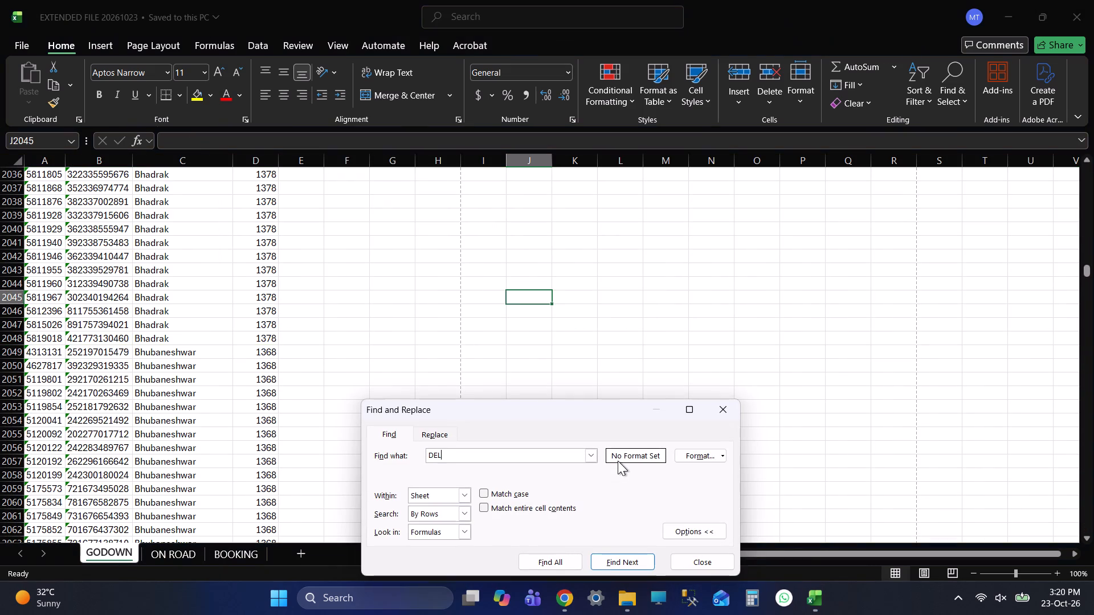
key(Return)
key(Return)
key(BackSpace)
key(BackSpace)
key(BackSpace)
key(BackSpace)
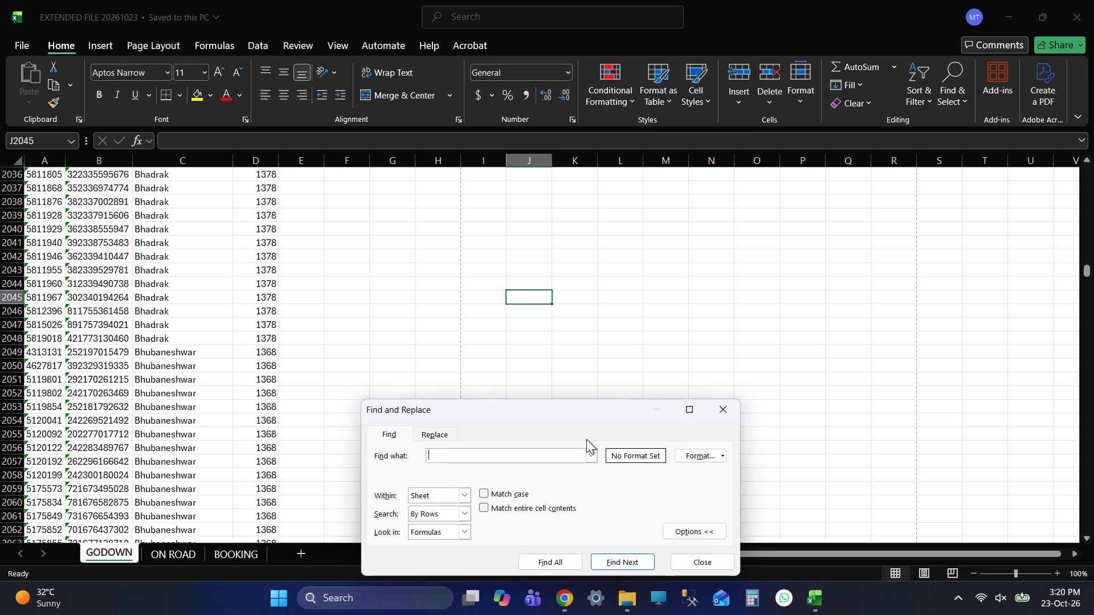
text(RA)
key(BackSpace)
key(BackSpace)
key(BackSpace)
text(JAL)
key(Return)
key(Return)
key(BackSpace)
key(BackSpace)
key(BackSpace)
Search the GODOWN sheet for destinations matching GAN and MUM.
text(GAN)
key(Return)
key(Return)
key(BackSpace)
key(BackSpace)
key(BackSpace)
key(BackSpace)
text(MUM)
key(Return)
key(Return)
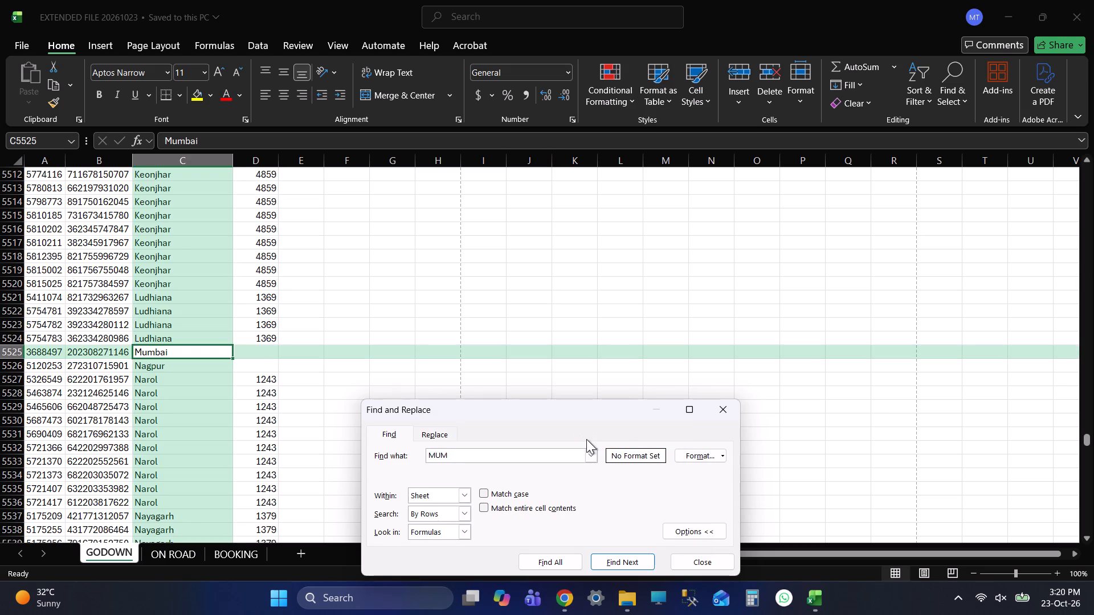
click(705, 564)
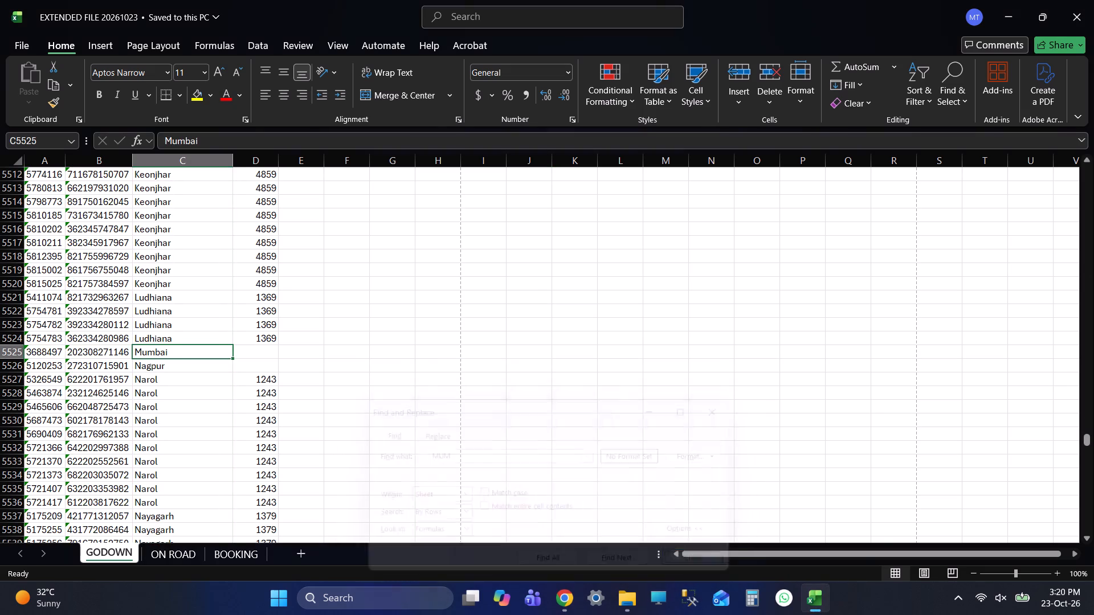
Check the column D code cells of the Mumbai and Nagpur rows on the GODOWN sheet and save the workbook.
click(269, 352)
key(ctrl+s)
key(ctrl+s)
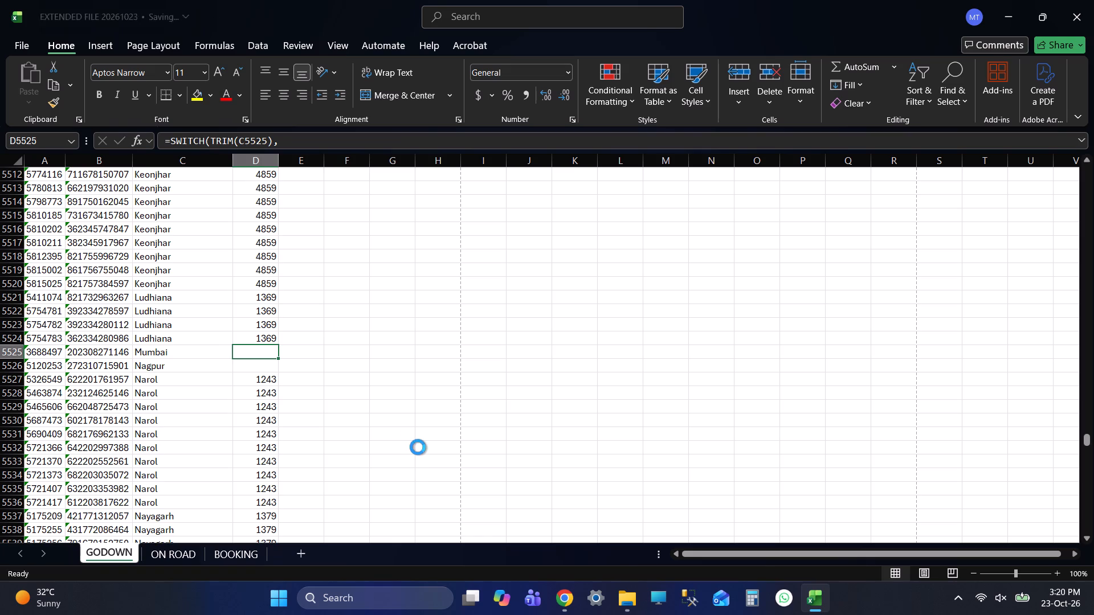
click(324, 338)
drag(259, 351, 267, 363)
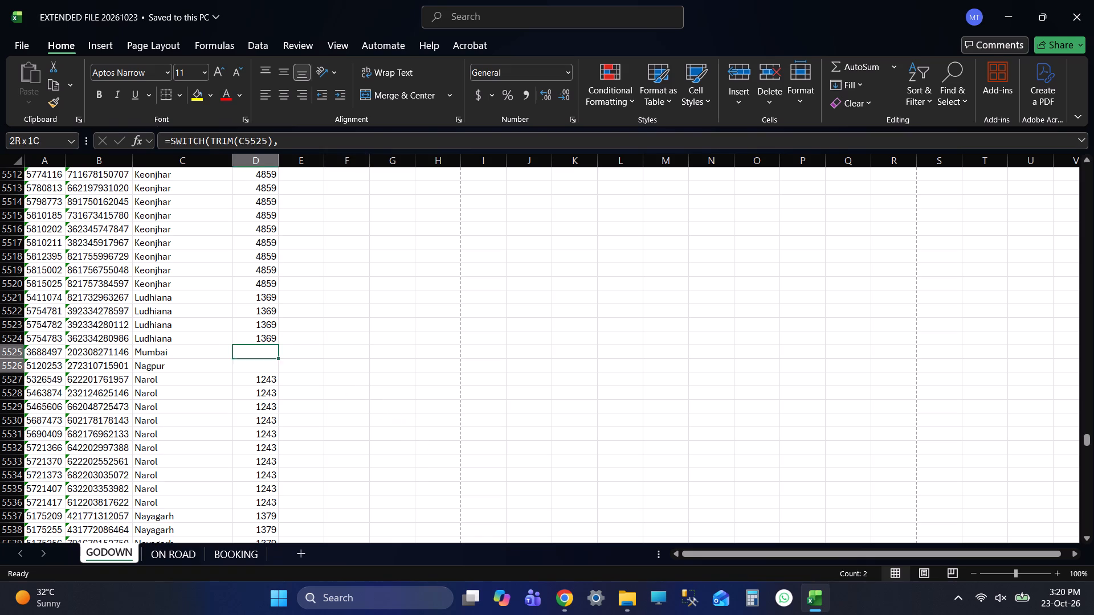
drag(267, 363, 267, 364)
click(412, 328)
click(255, 345)
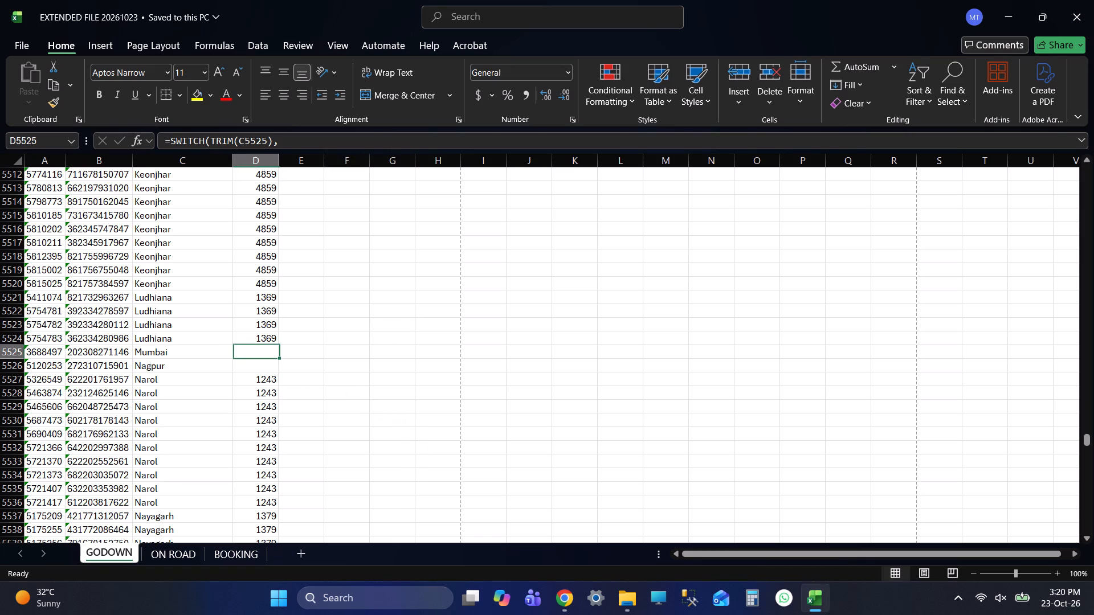
key(ctrl+s)
Switch to File Explorer and open the Branch Godown Id workbook from the E Way Bill folder.
key(alt+Tab)
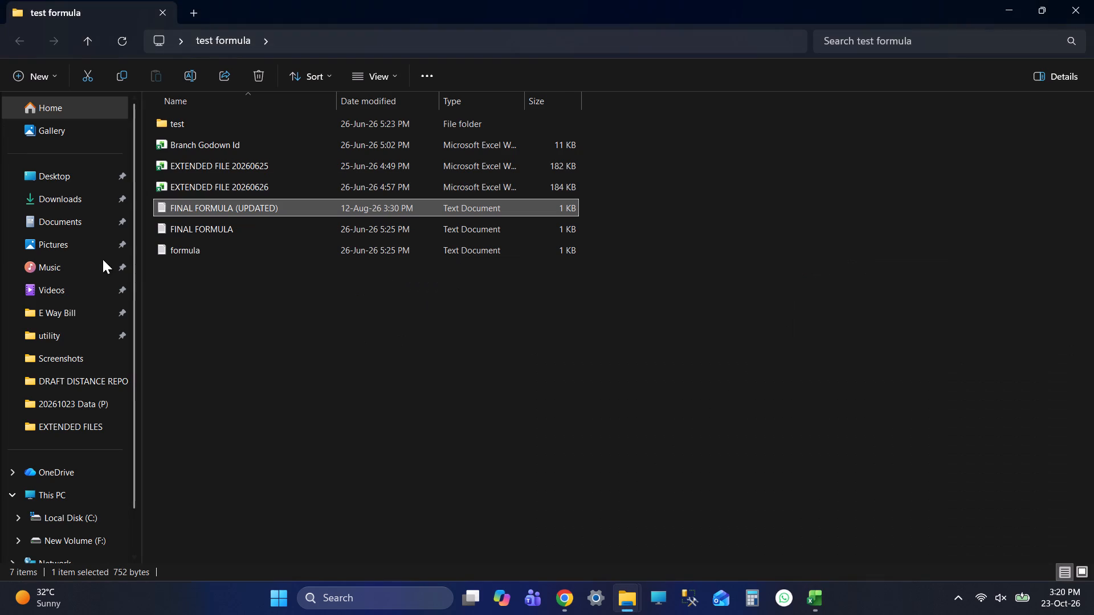
click(72, 305)
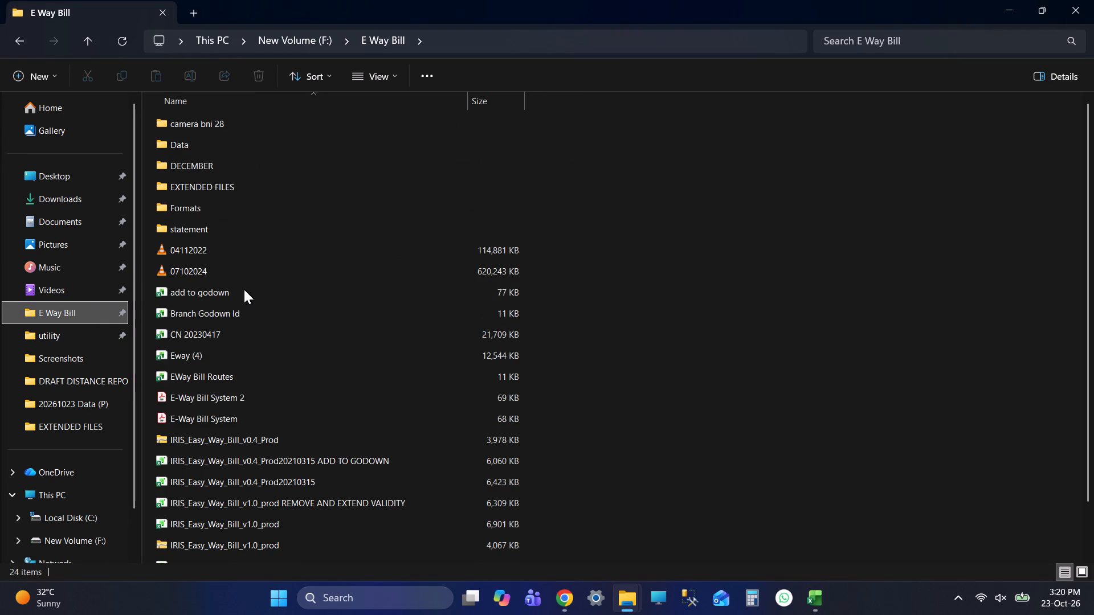
click(244, 302)
double_click(236, 313)
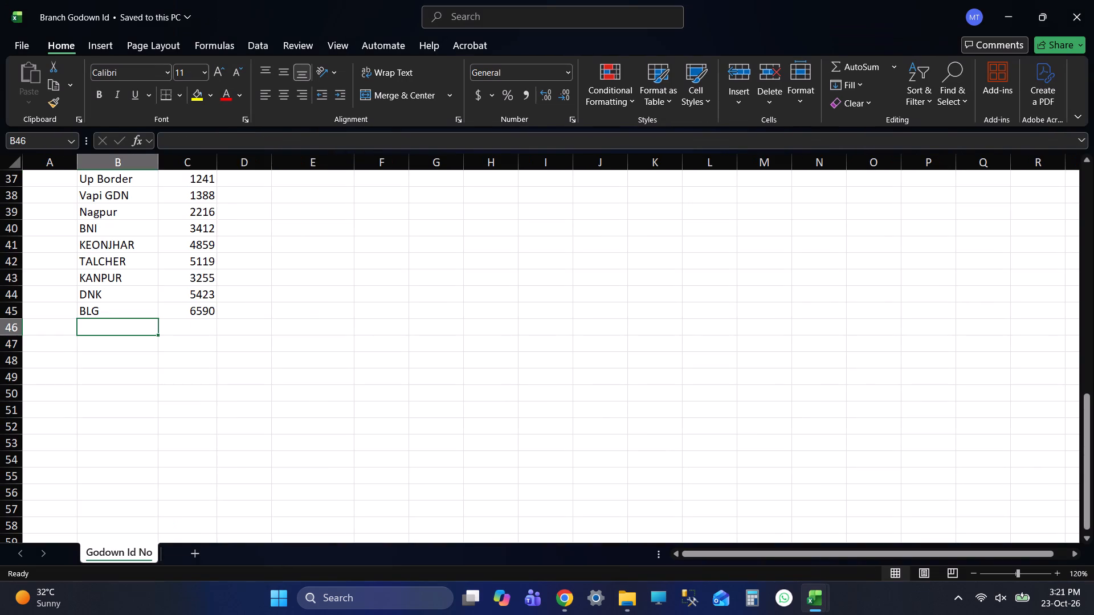
Look through the godown names and IDs in the Branch Godown Id list for Mumbai and Nagpur.
scroll(236, 327, up, 3)
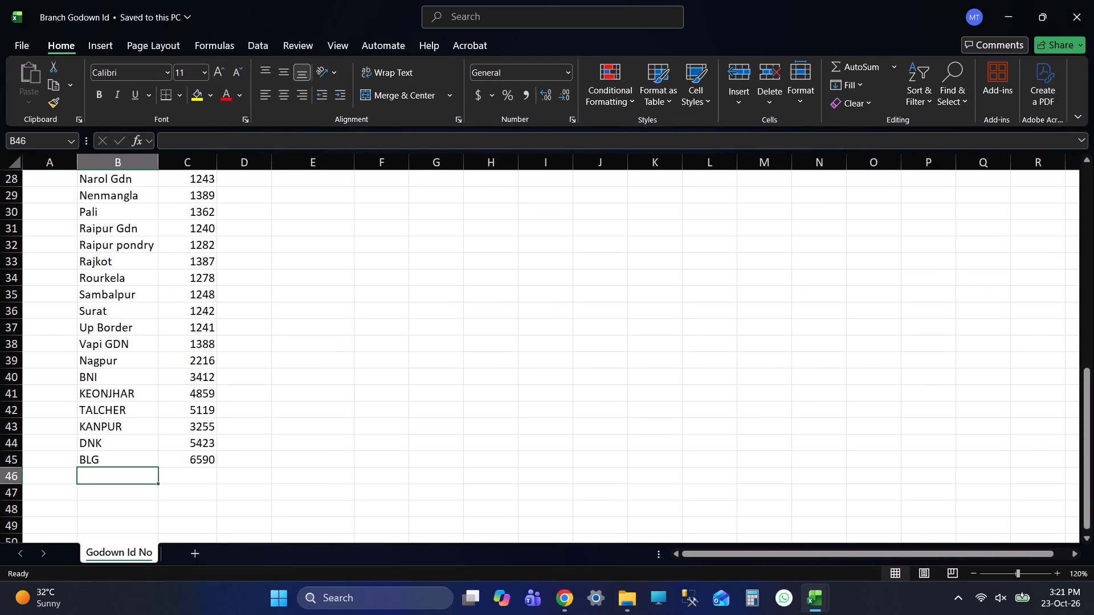
scroll(201, 428, up, 7)
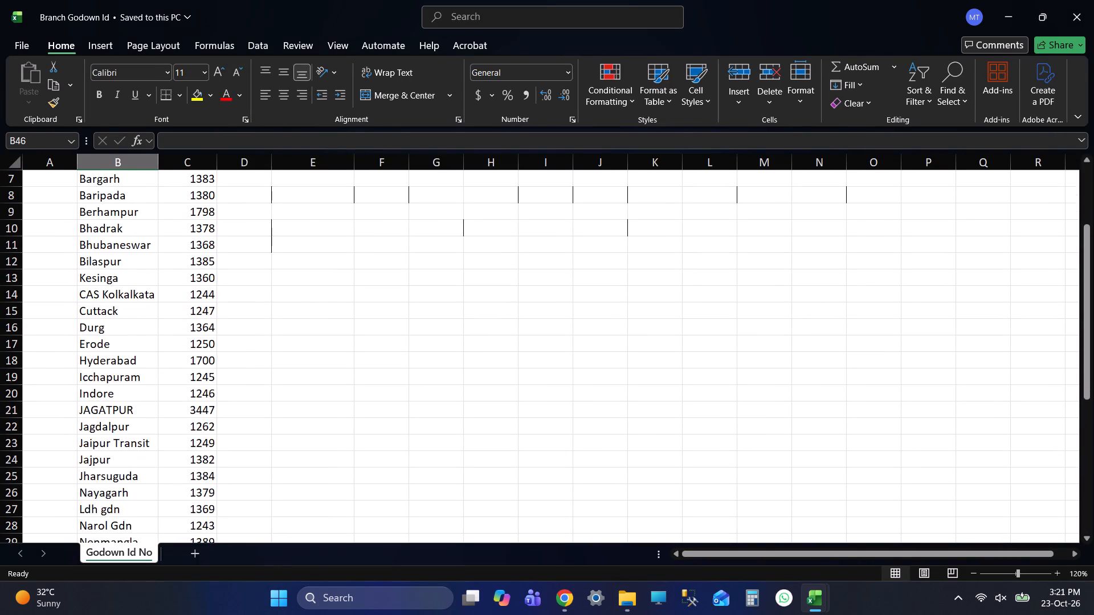
scroll(205, 428, up, 7)
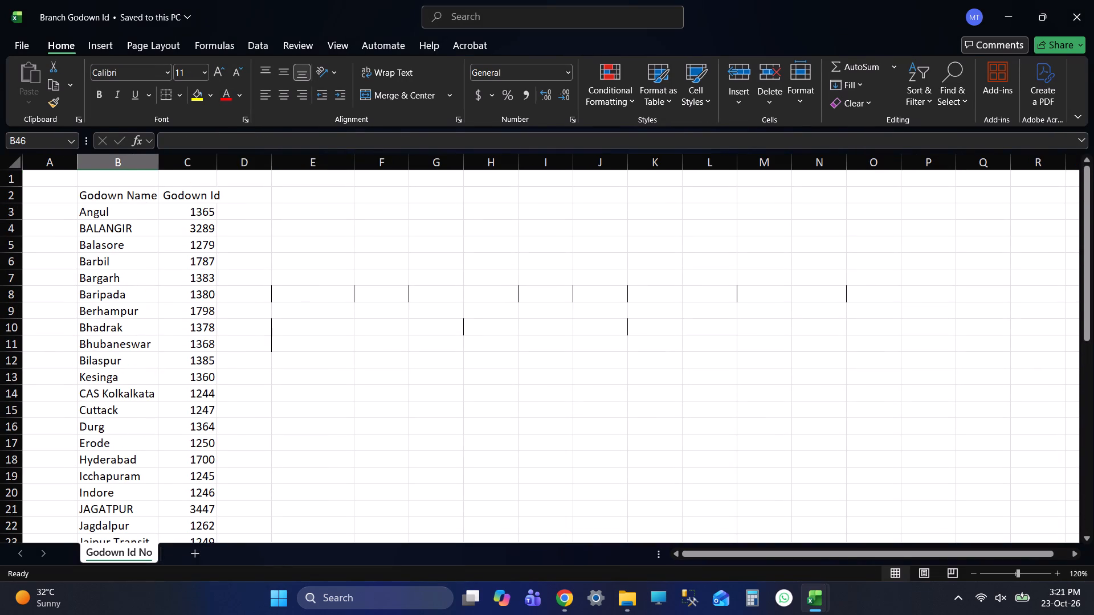
scroll(177, 402, down, 5)
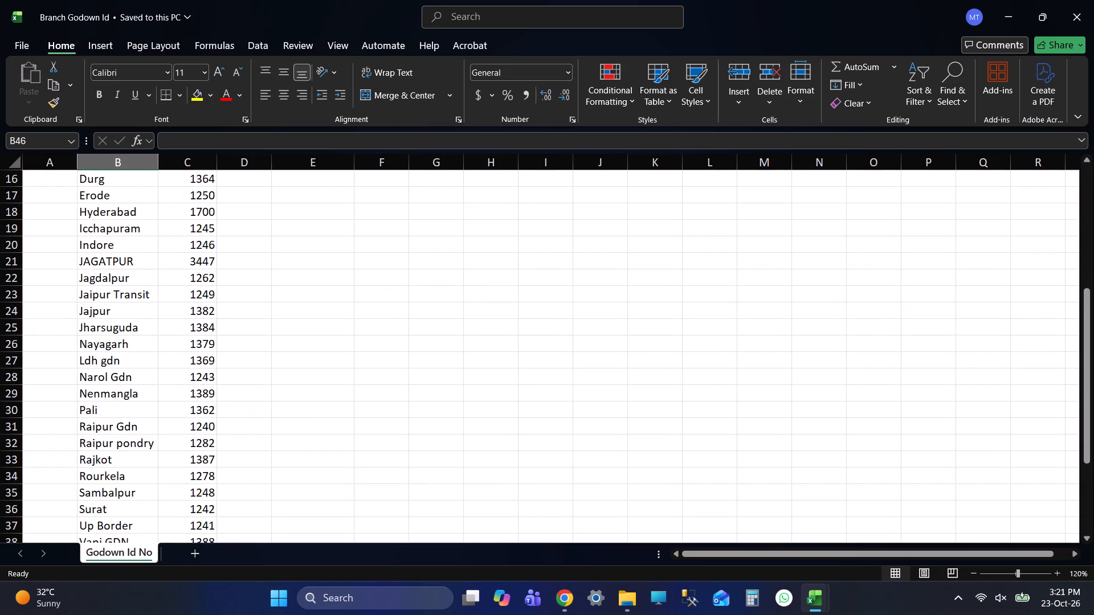
scroll(187, 425, down, 4)
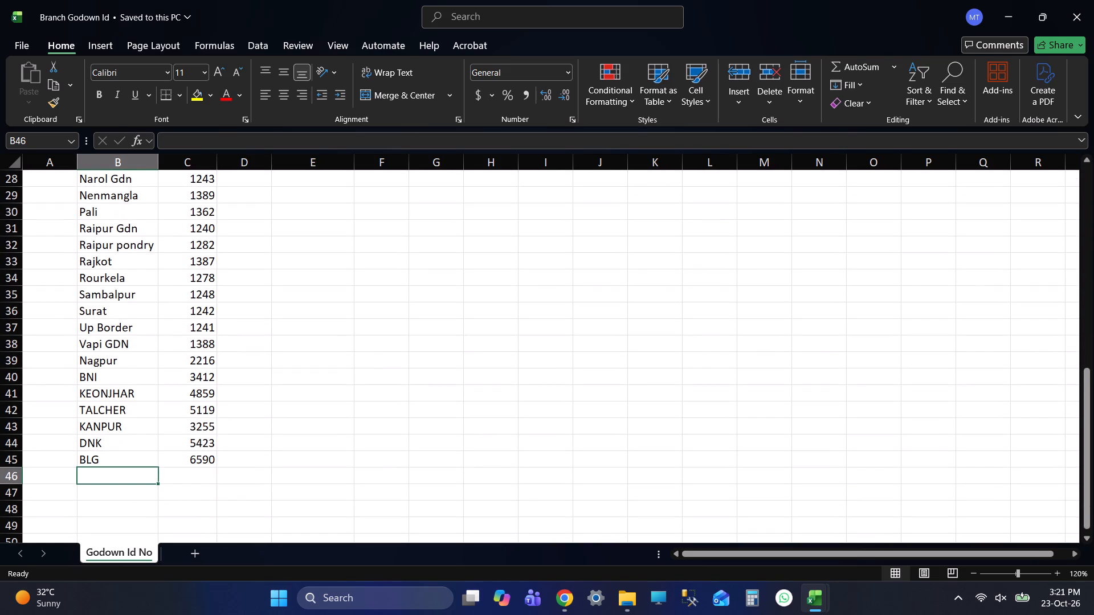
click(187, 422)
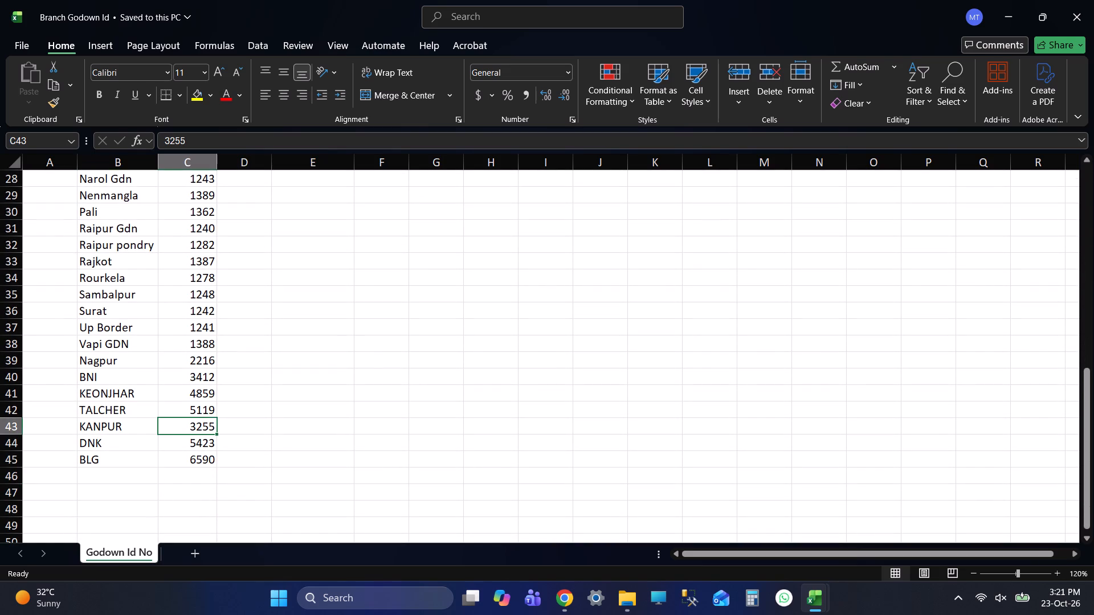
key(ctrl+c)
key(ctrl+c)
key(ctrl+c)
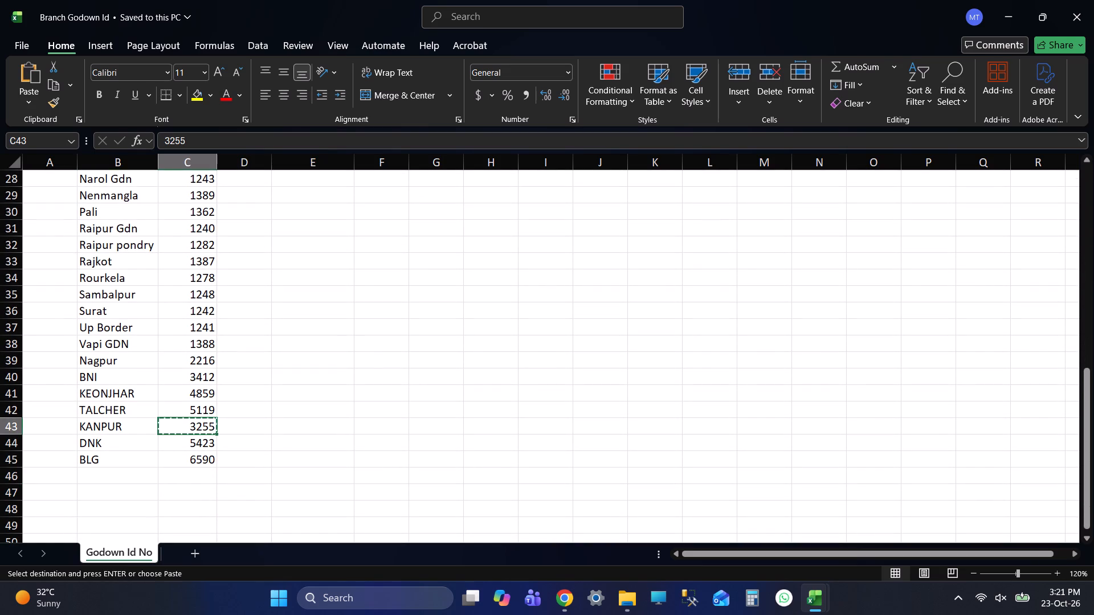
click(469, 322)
Copy Nagpur's godown ID 2216 into the Nagpur row's column D cell on the GODOWN sheet of EXTENDED FILE 20261023.
click(191, 356)
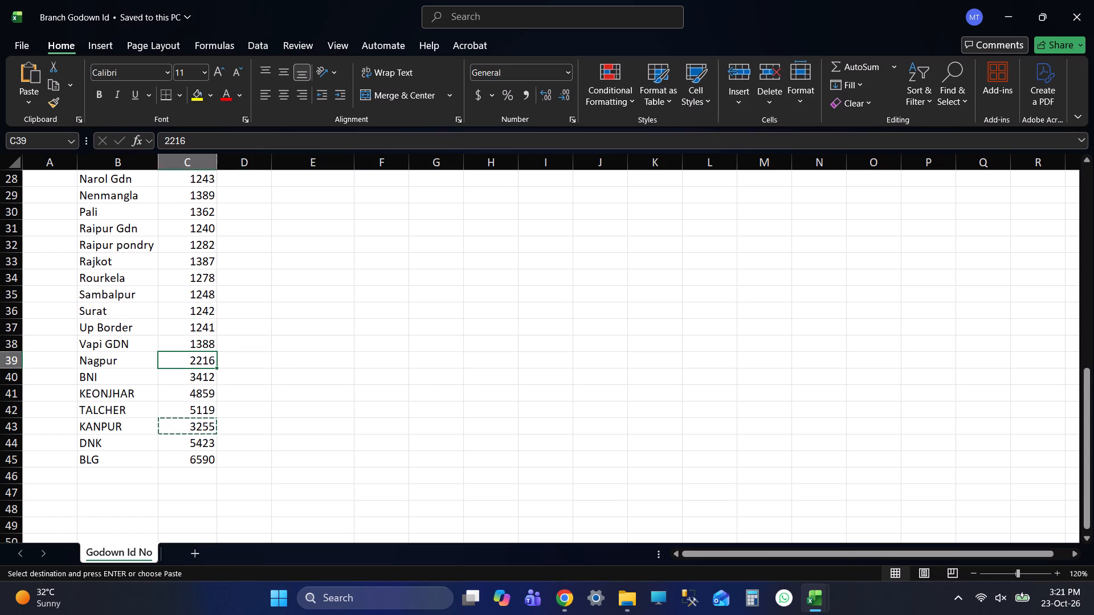
key(ctrl+c)
key(ctrl+c)
key(ctrl+c)
key(alt+Tab)
click(156, 365)
key(Tab)
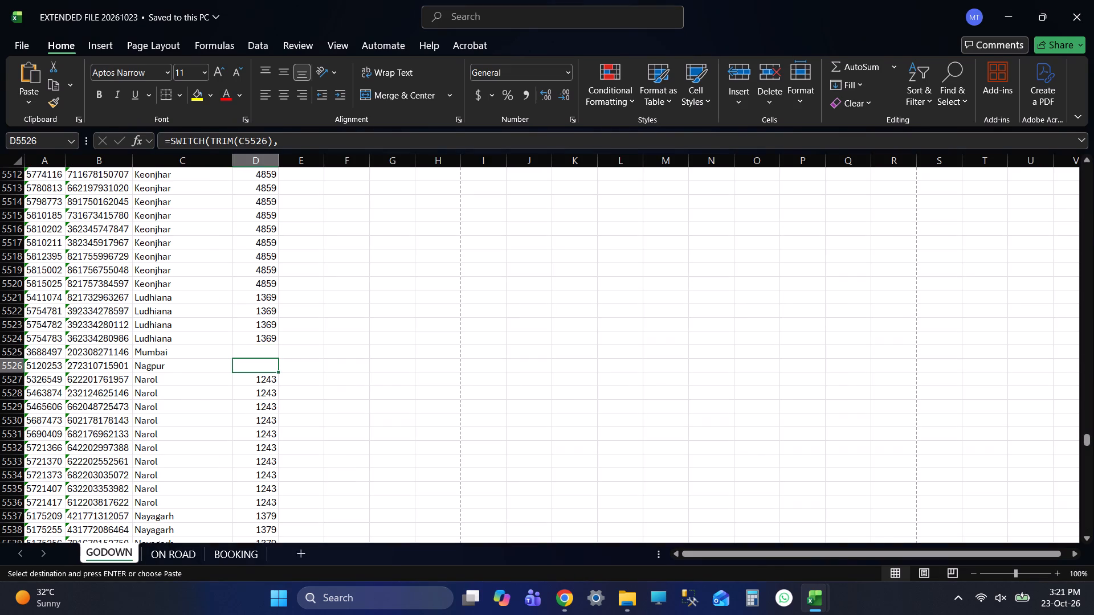
key(ctrl+v)
Search the Branch Godown Id list for MUM and return to the Mumbai row on the GODOWN sheet.
click(251, 348)
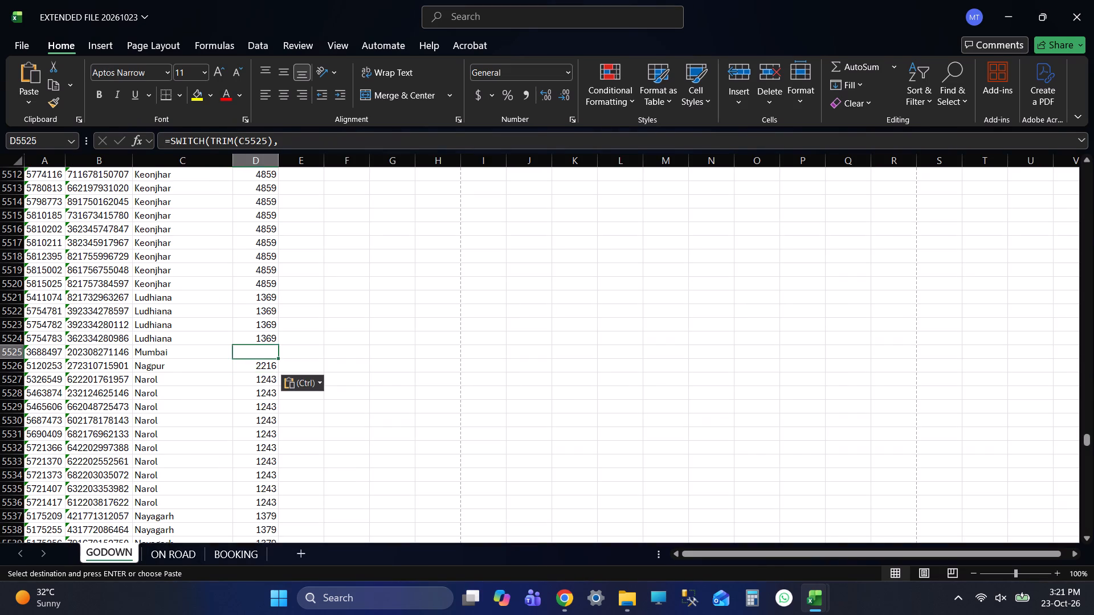
key(alt+Tab)
click(418, 292)
key(ctrl+f)
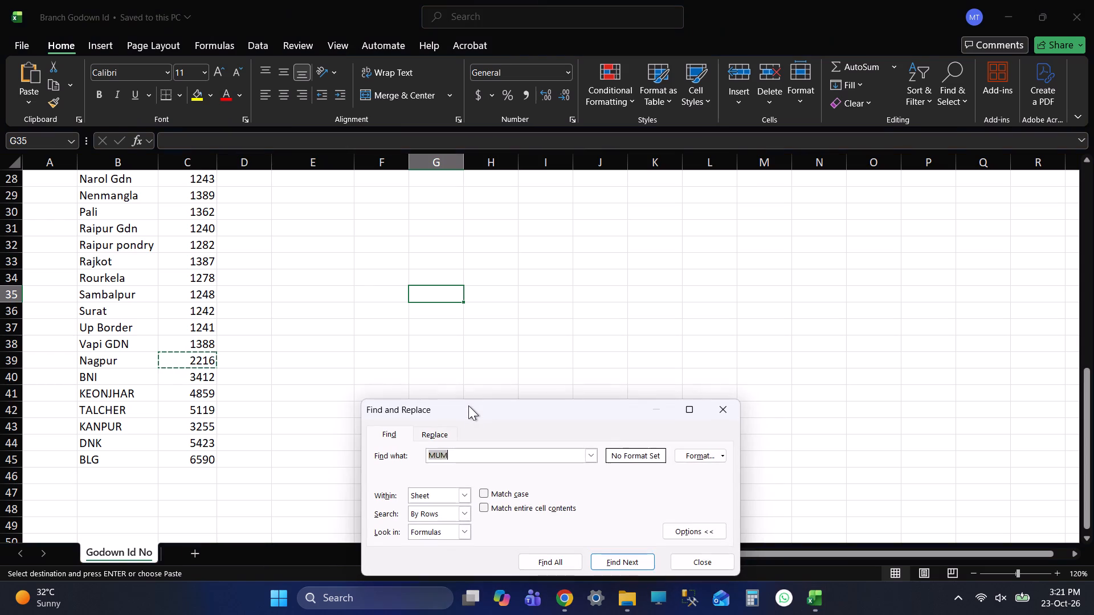
text(MUM)
key(Return)
key(Return)
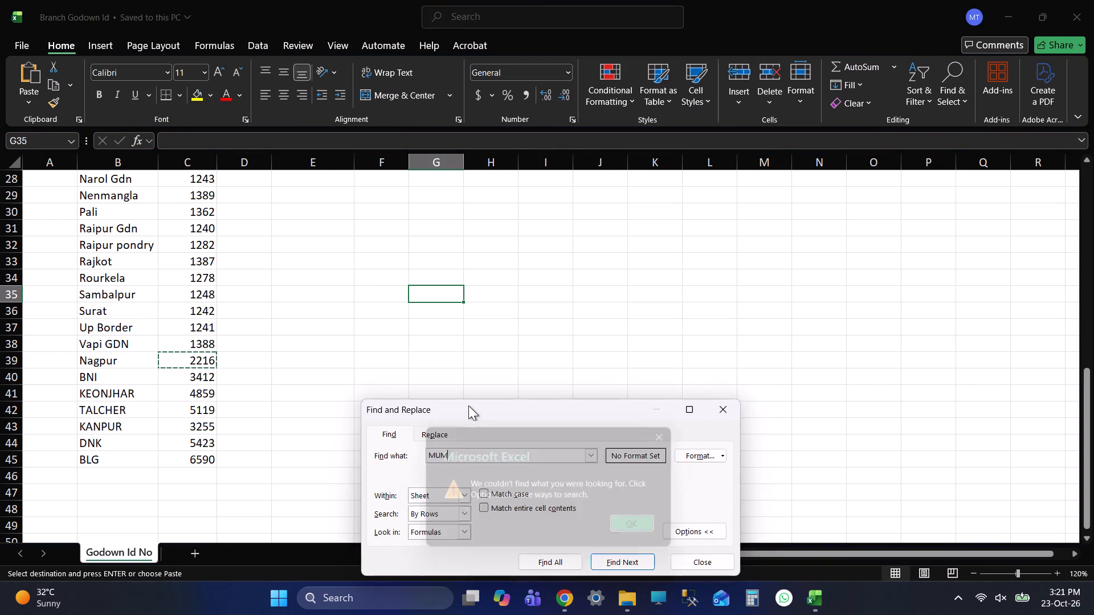
click(693, 547)
click(692, 559)
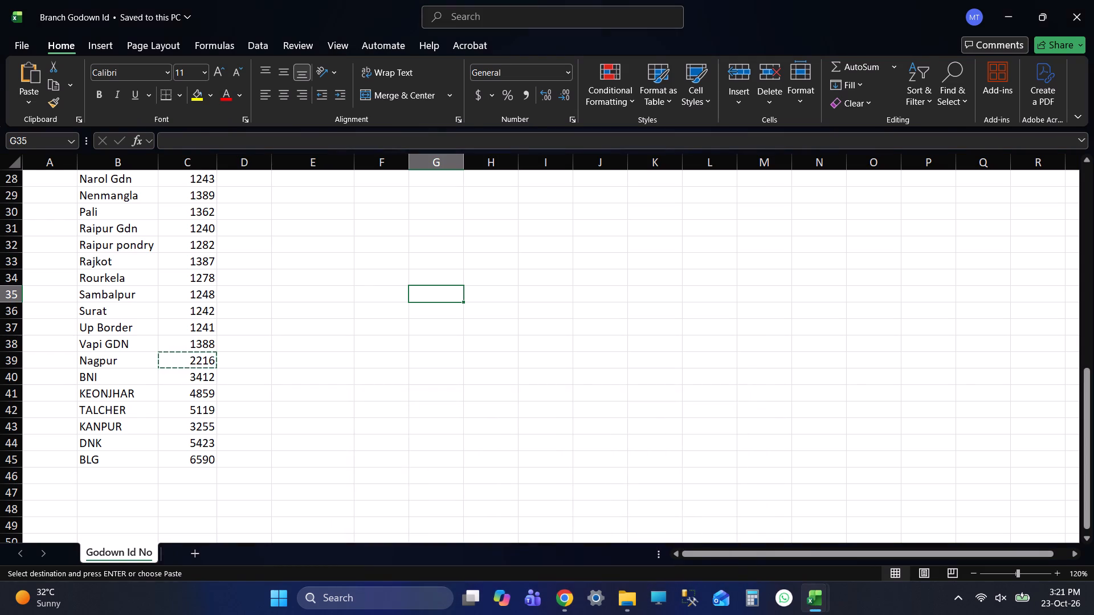
key(alt+Tab)
key(alt+Tab)
key(alt+Tab)
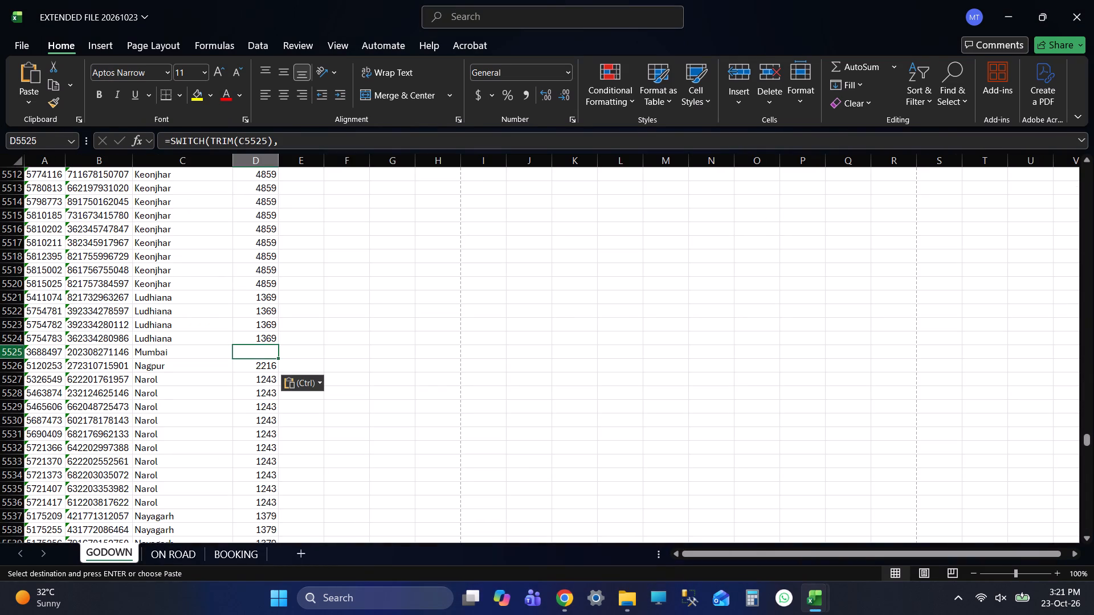
Copy the Mumbai row from the GODOWN sheet into row 12 of the BOOKING sheet and save the workbook.
click(10, 354)
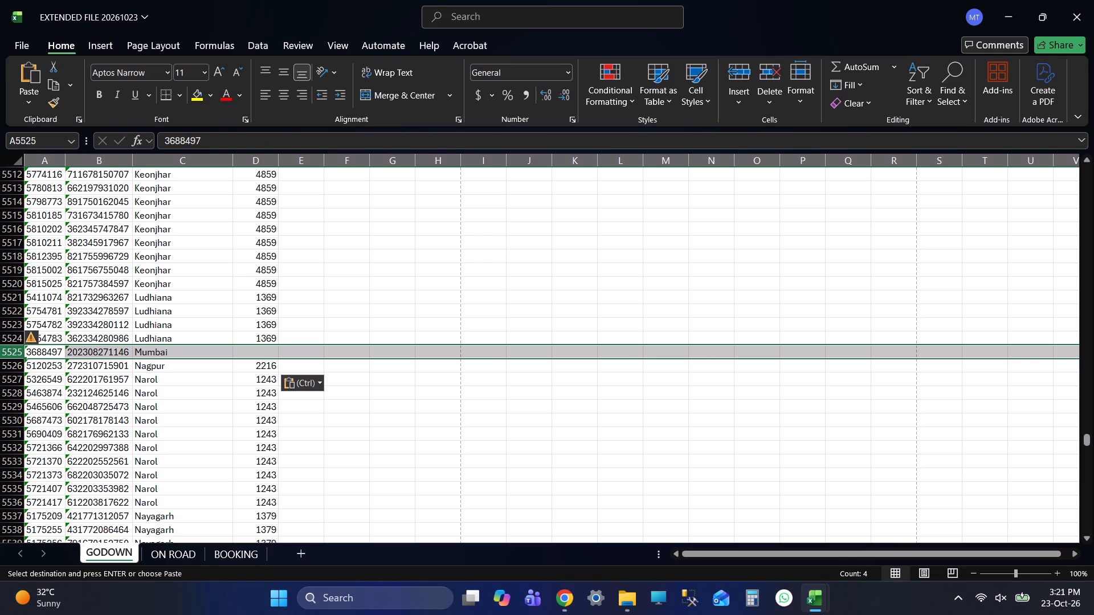
key(ctrl+c)
click(226, 559)
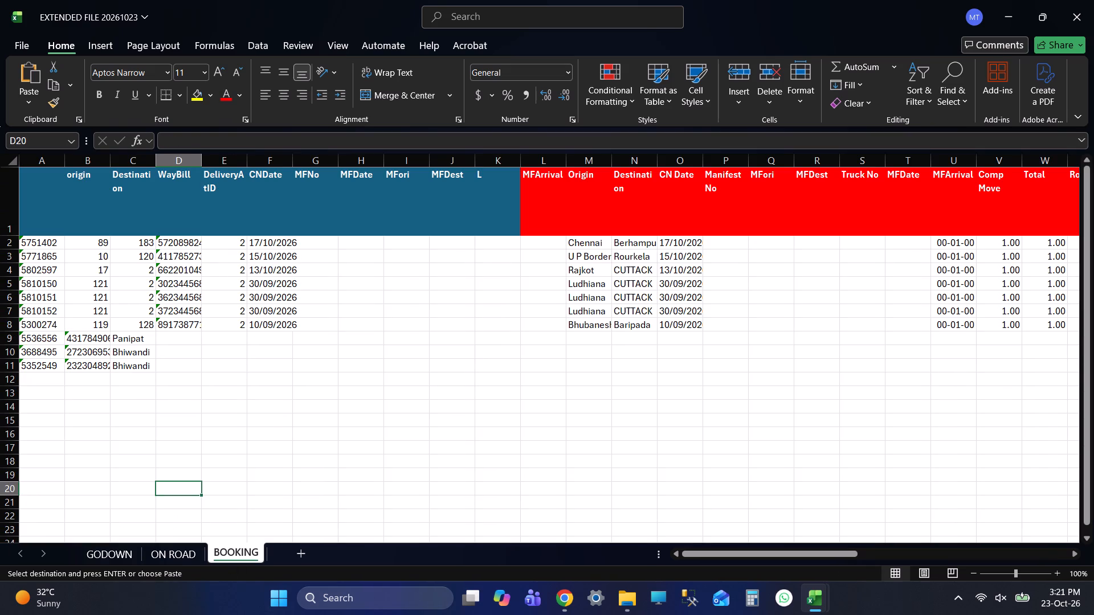
click(40, 382)
key(ctrl+v)
click(215, 439)
key(ctrl+s)
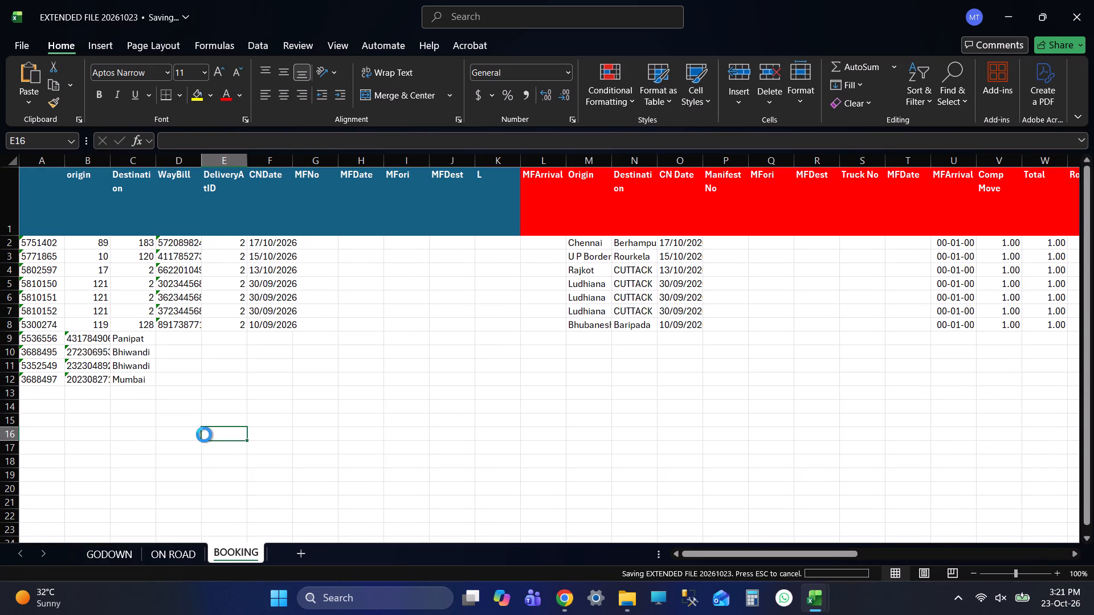
key(ctrl+s)
key(ctrl+s)
Delete the copied Mumbai row from the GODOWN sheet and save the workbook.
click(111, 552)
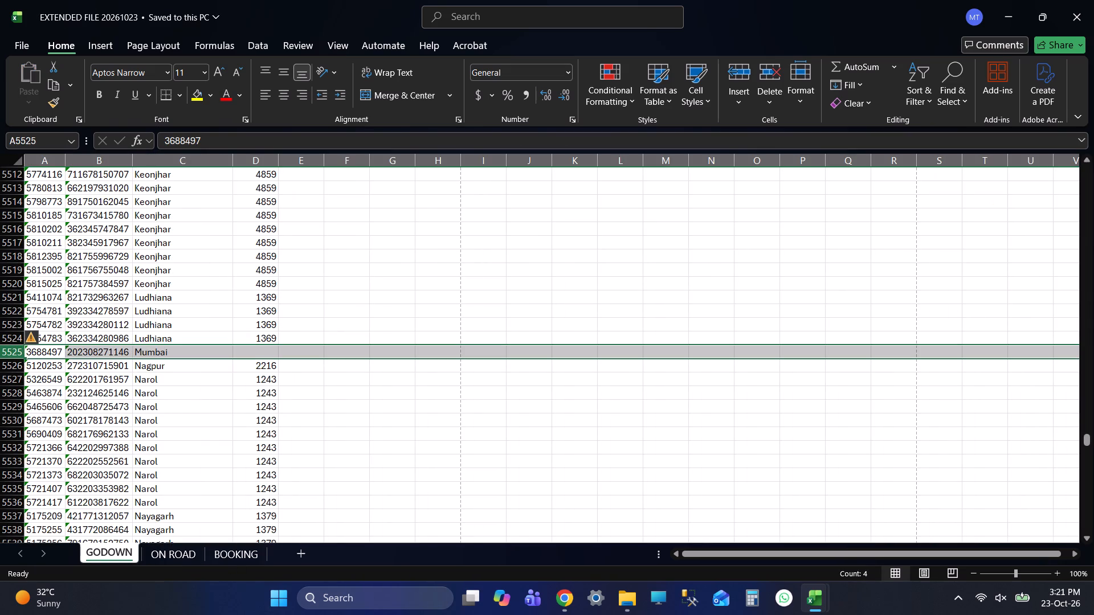
key(ctrl+minus)
click(397, 240)
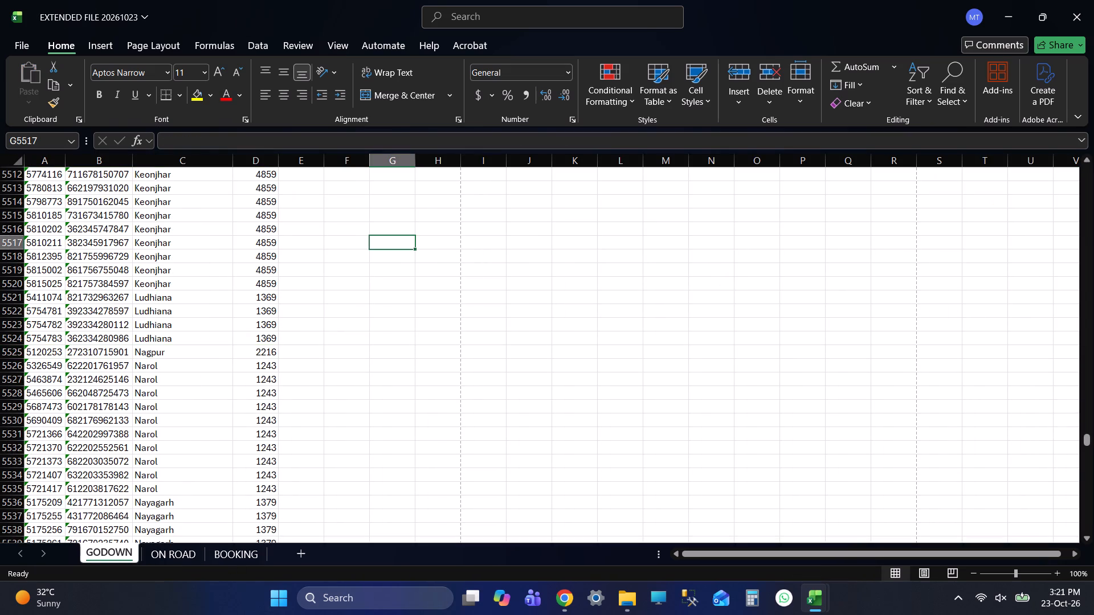
key(ctrl+s)
key(ctrl+s)
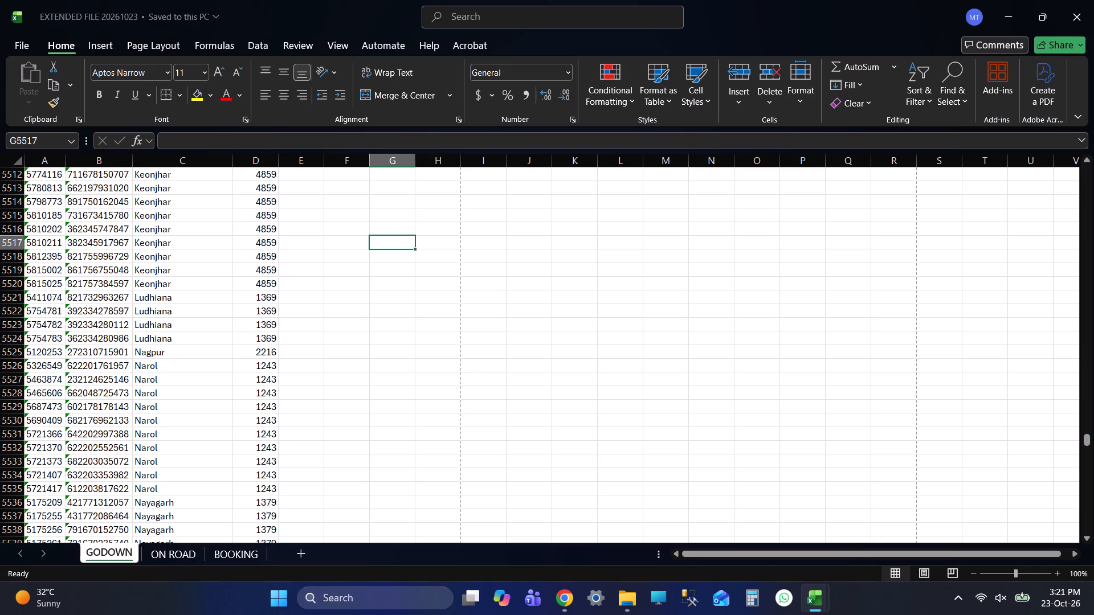
Close the Branch Godown Id workbook and save EXTENDED FILE 20261023 with cell D1 of the GODOWN sheet selected.
click(238, 275)
key(ctrl+Up)
key(Up)
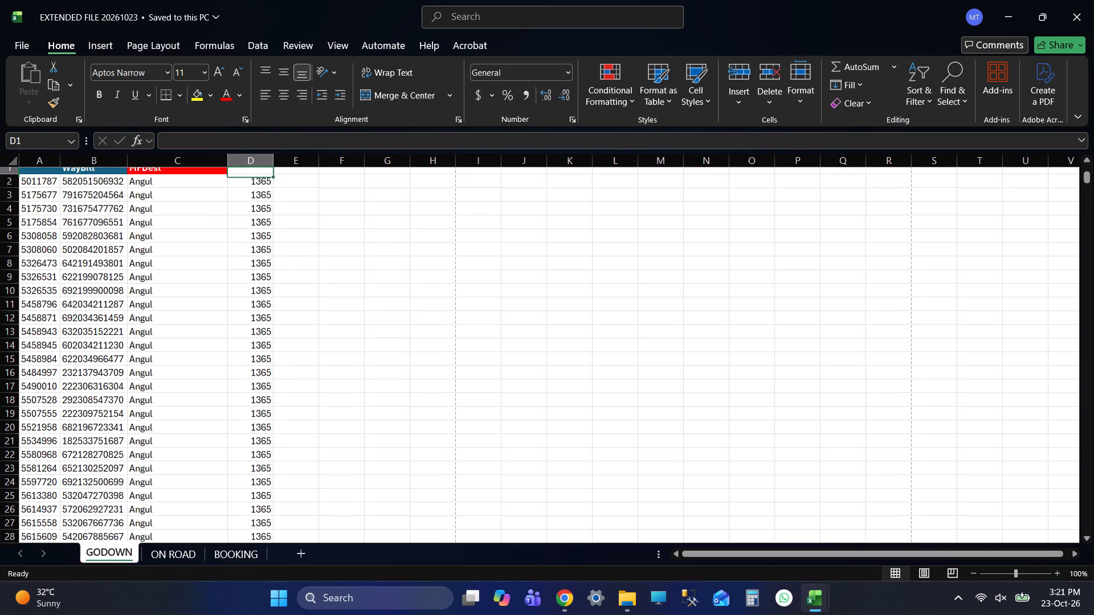
key(Up)
key(Up)
key(Up)
key(ctrl+s)
key(alt+Tab)
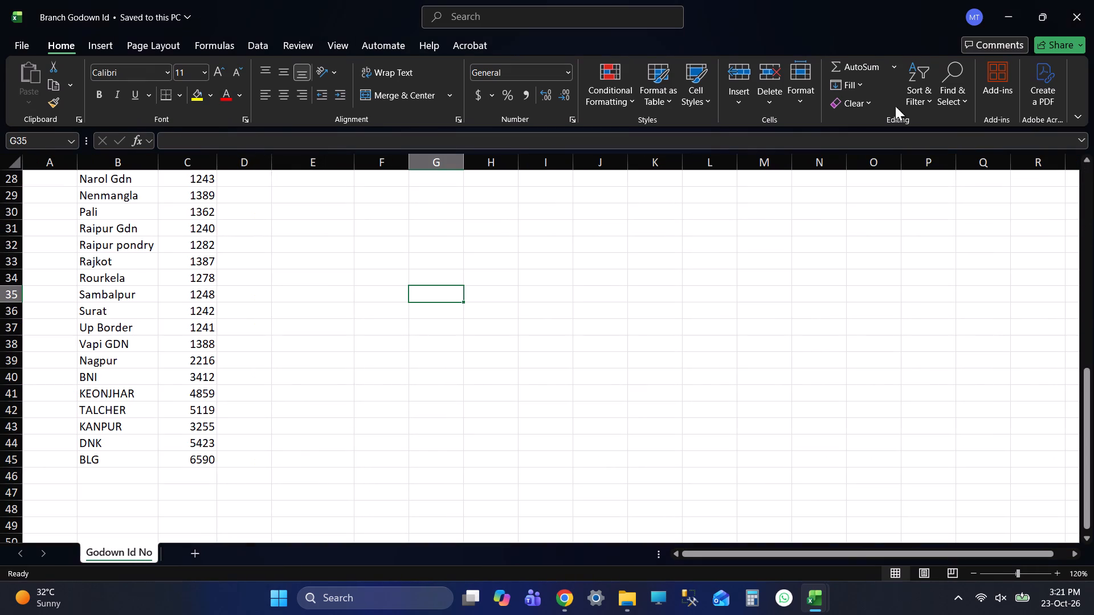
click(1093, 0)
key(ctrl+s)
key(ctrl+s)
key(ctrl+s)
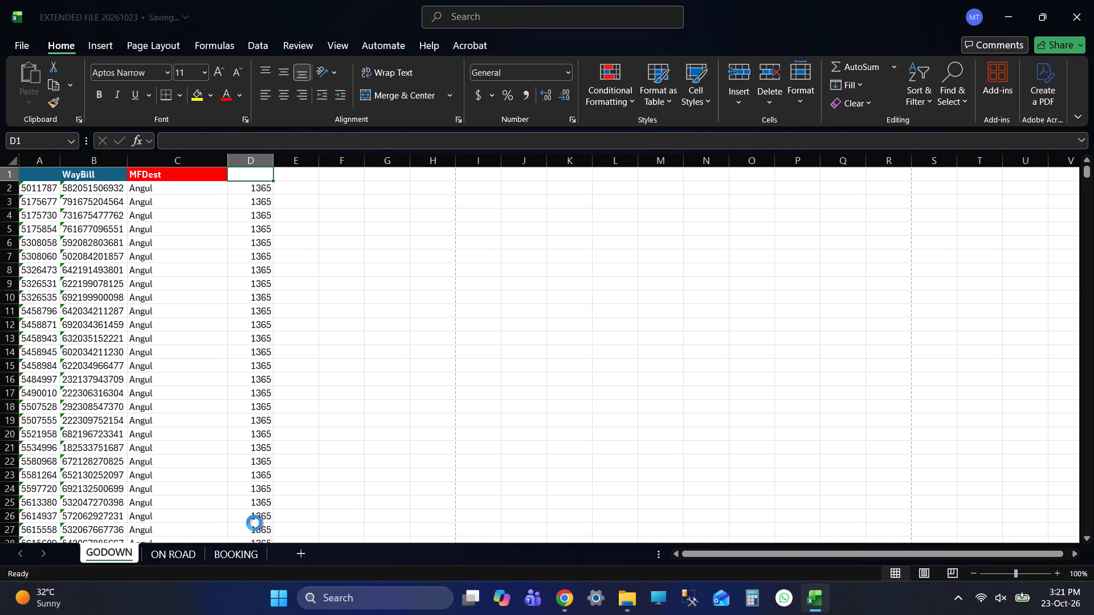
Display the ON ROAD sheet, open EXTENDED FILE 20261022 from the EXTENDED FILES folder on its On road sheet, and close the folder window.
click(172, 564)
key(alt+Tab)
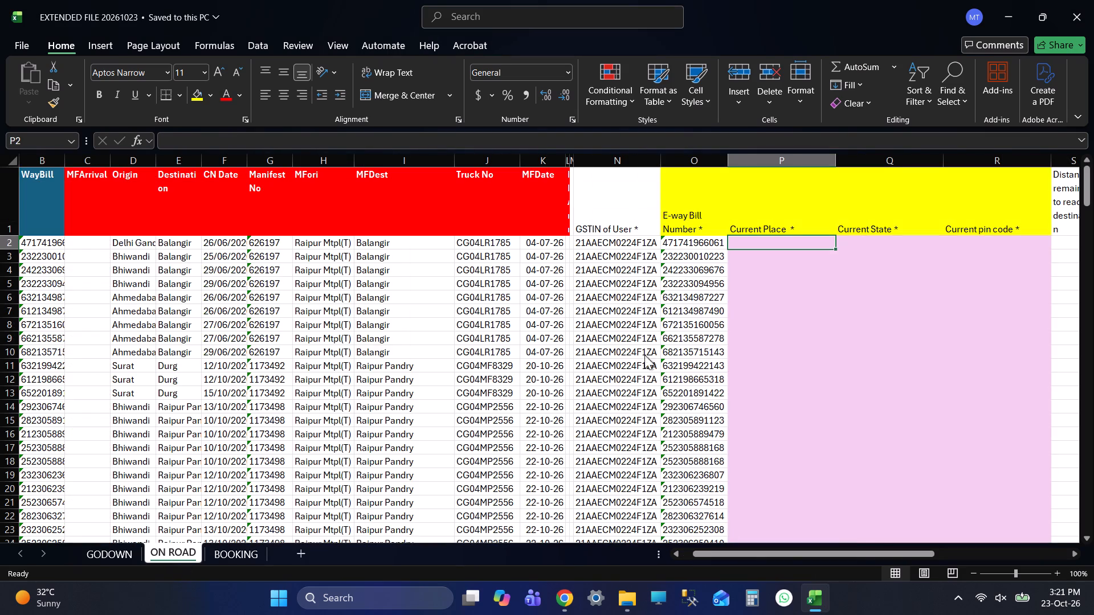
double_click(241, 189)
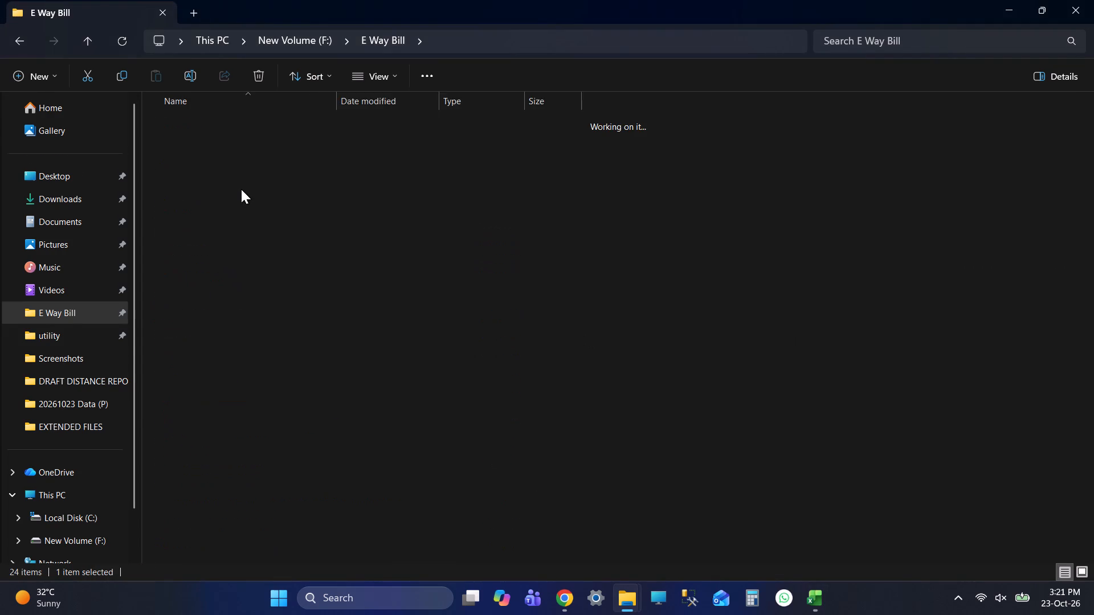
double_click(242, 151)
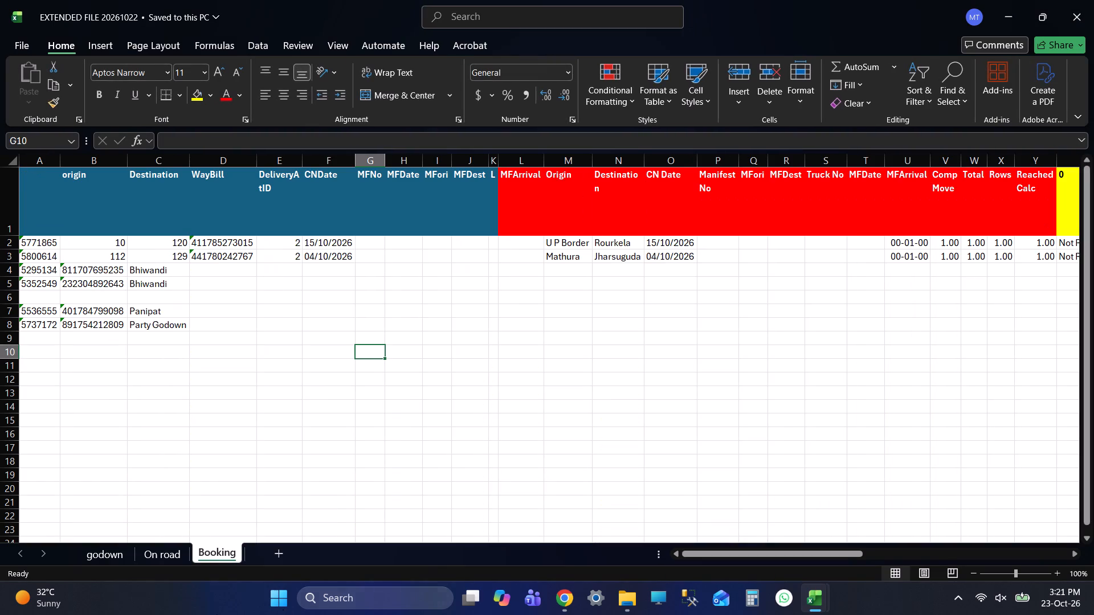
click(149, 551)
key(alt+Tab)
key(alt+Tab)
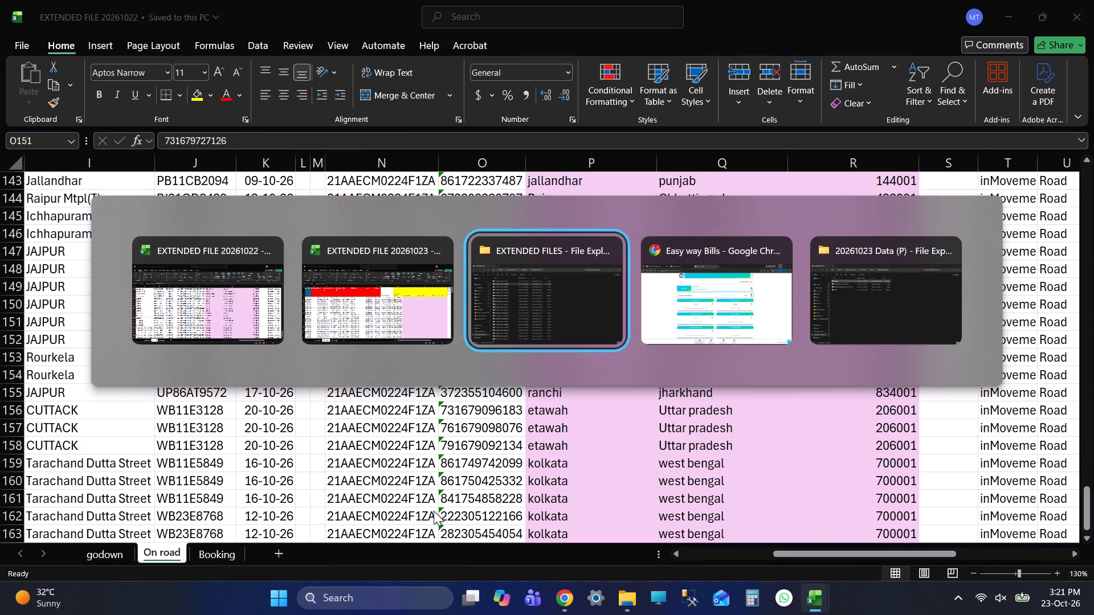
click(1093, 0)
Copy the current place, state and pin code cells Balangir, Orissa, 767001 from row 4 of the On road sheet in EXTENDED FILE 20261022.
ctrl+scroll(628, 323, down, 1)
scroll(640, 319, up, 5)
click(611, 256)
key(ctrl+Up)
key(Down)
key(Down)
key(Down)
key(Down)
key(Down)
key(Down)
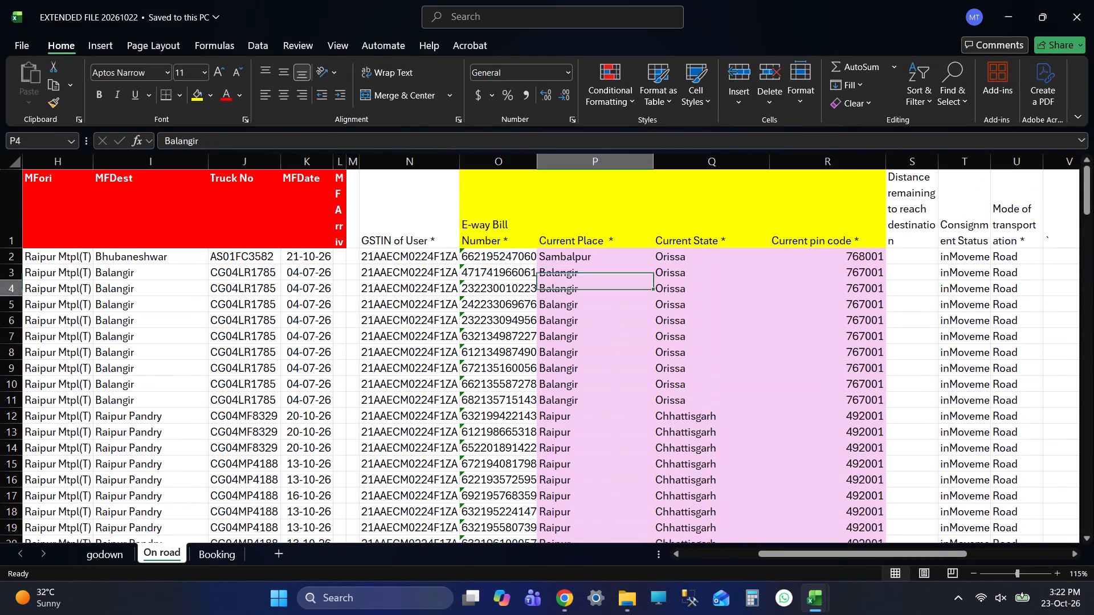
key(shift+Right)
key(shift+Right)
key(ctrl+c)
Paste Balangir, Orissa, 767001 into the current location columns of rows 2 to 10 on EXTENDED FILE 20261023's ON ROAD sheet and save.
key(alt+Tab)
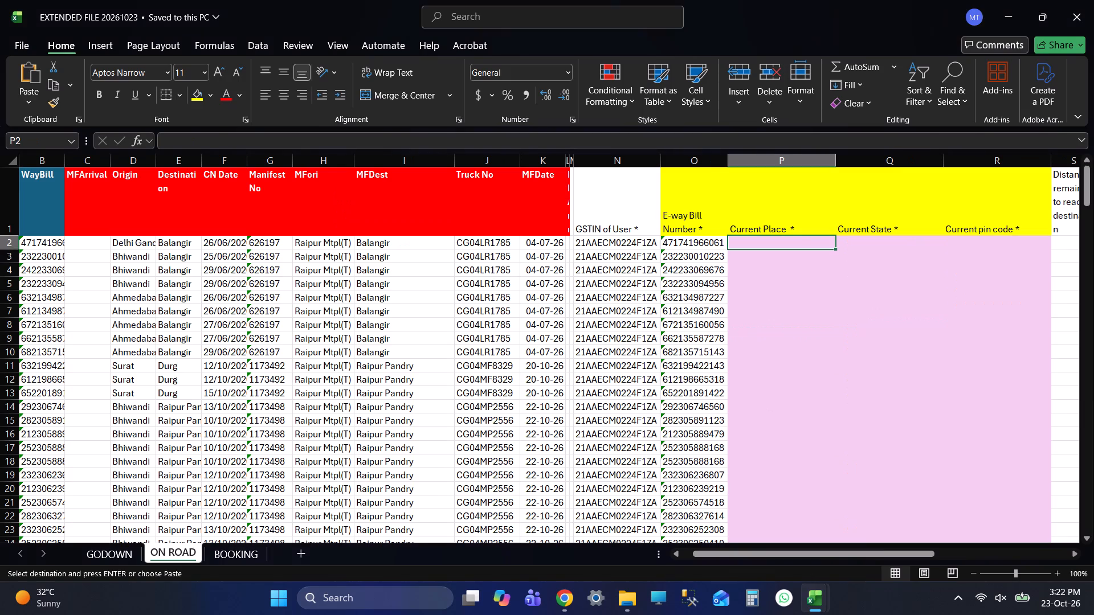
key(shift+Down)
key(shift+Down)
key(shift+Down)
key(shift+Down)
key(shift+Down)
key(shift+Down)
key(shift+Down)
key(shift+Down)
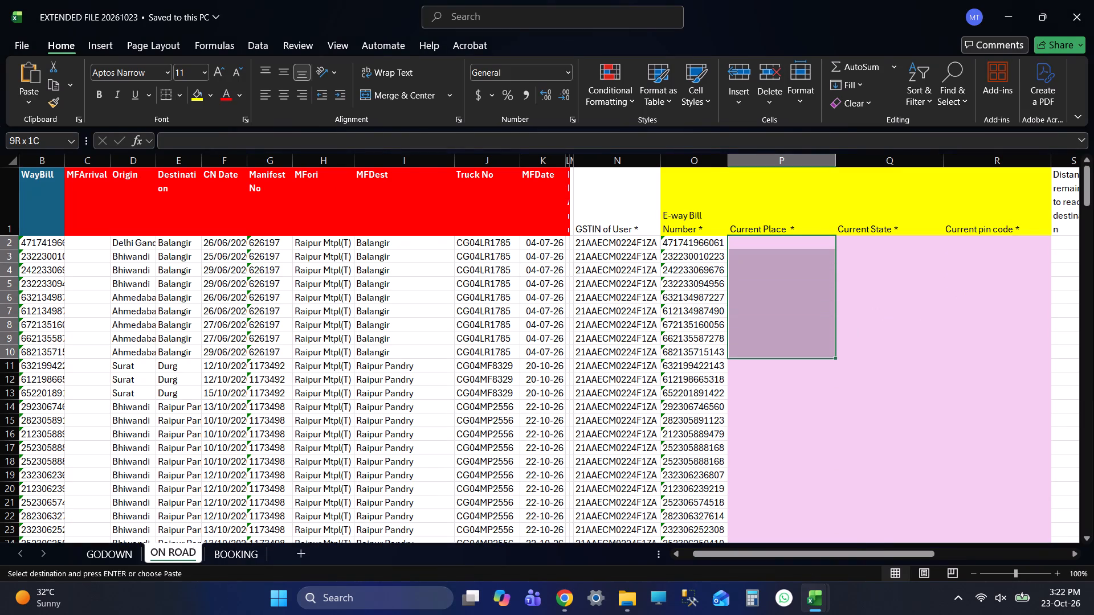
key(ctrl+v)
key(ctrl+Down)
key(Down)
key(ctrl+s)
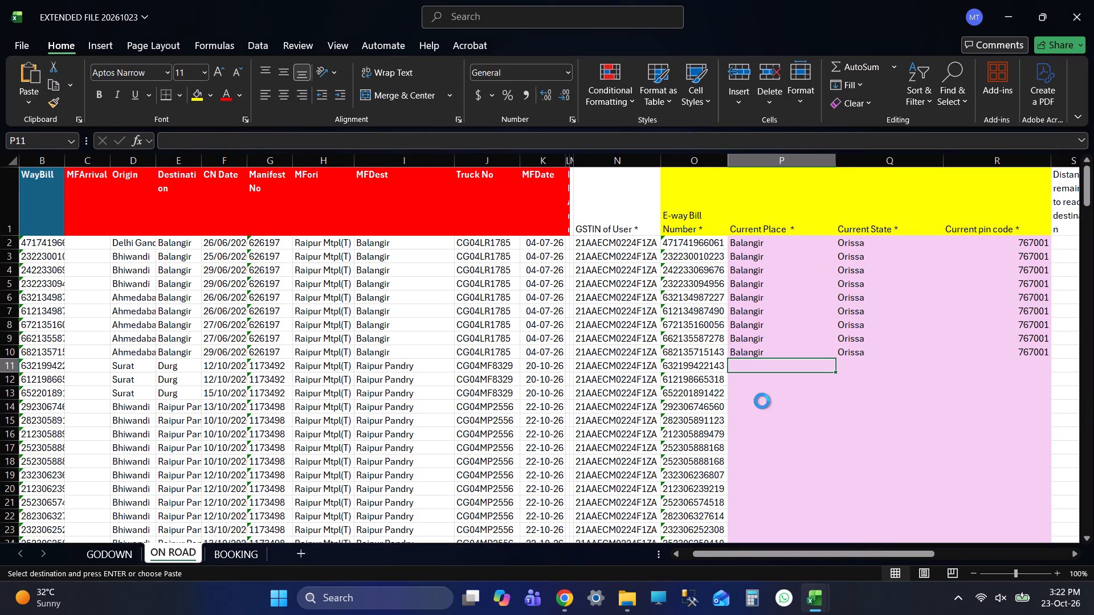
Copy the current location cells Raipur, Chhattisgarh, 492001 from row 18 of the On road sheet in EXTENDED FILE 20261022.
key(alt+Tab)
key(Down)
key(Down)
key(Down)
key(Down)
key(Down)
key(Down)
key(Down)
key(Down)
key(Down)
key(Down)
key(Down)
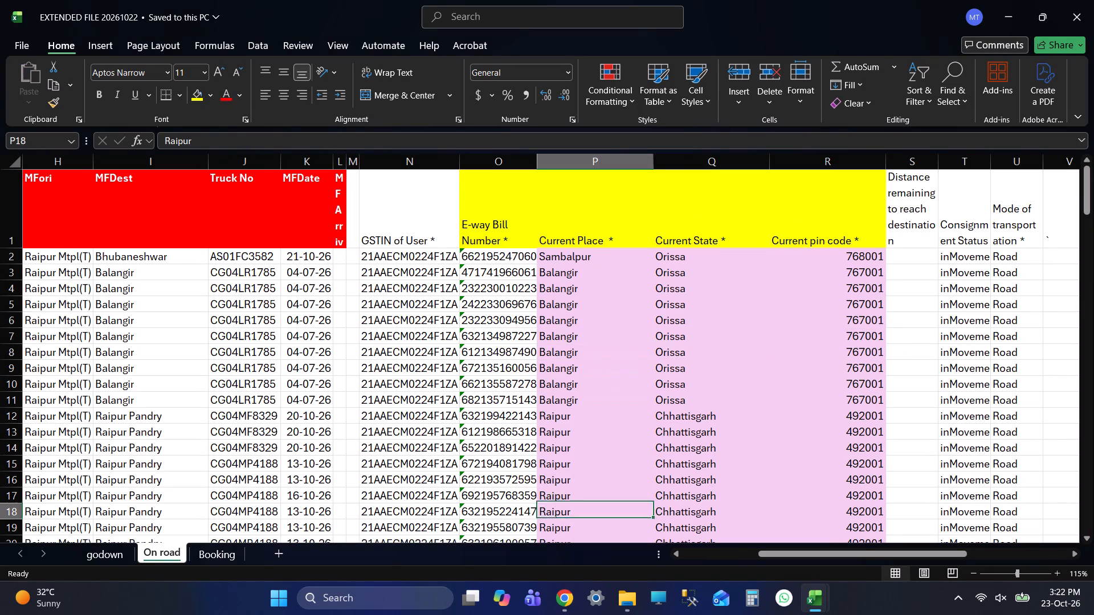
key(shift+Right)
key(shift+Right)
key(ctrl+c)
Paste Raipur, Chhattisgarh, 492001 into the current location columns of rows 11 to 38 on EXTENDED FILE 20261023's ON ROAD sheet and save.
key(alt+Tab)
key(shift+Down)
key(shift+Down)
key(shift+Down)
key(shift+Down)
key(shift+Down)
key(shift+Down)
key(shift+Down)
key(shift+Down)
key(shift+Down)
key(shift+Down)
key(shift+Down)
key(shift+Down)
key(shift+Down)
key(shift+Down)
key(shift+Down)
key(shift+Down)
key(shift+Down)
key(shift+Down)
key(shift+Down)
key(shift+Down)
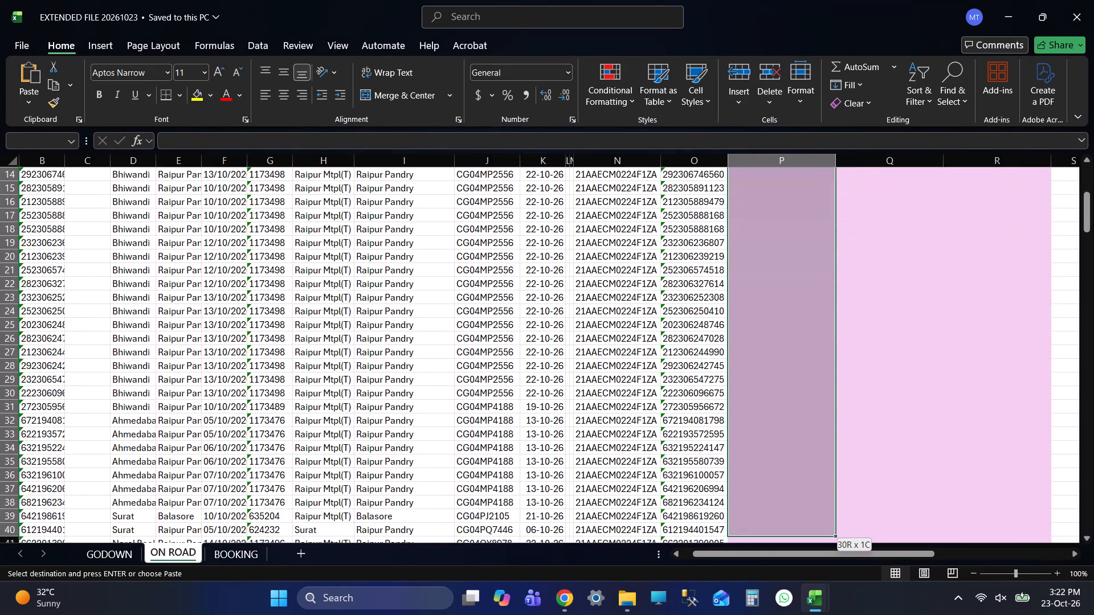
key(shift+Up)
key(shift+Up)
key(shift+Up)
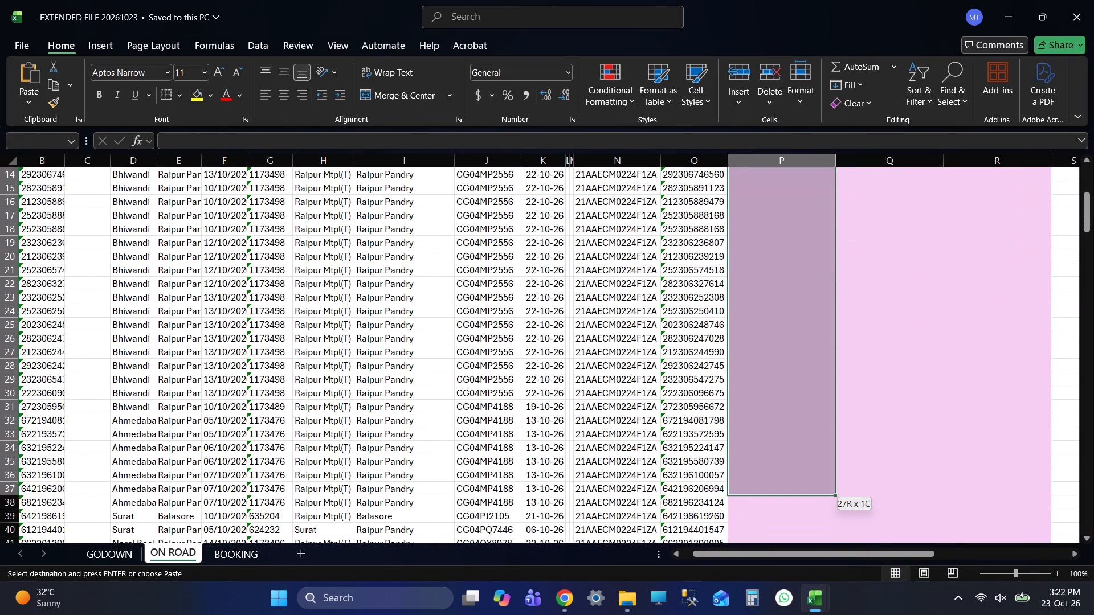
key(shift+Down)
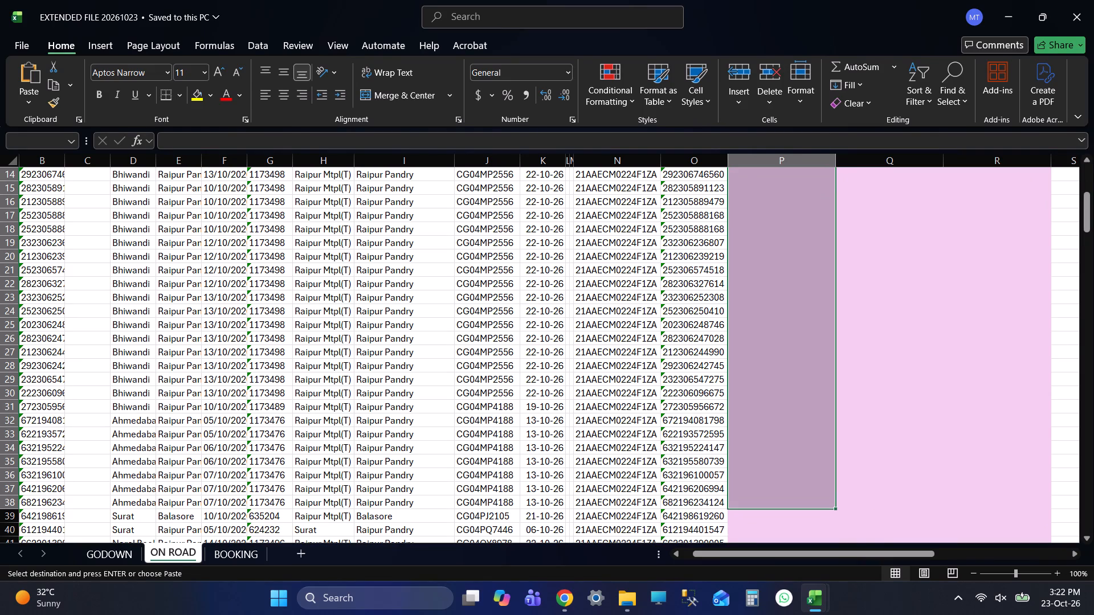
key(ctrl+v)
key(ctrl+Down)
key(Down)
key(ctrl+s)
key(ctrl+s)
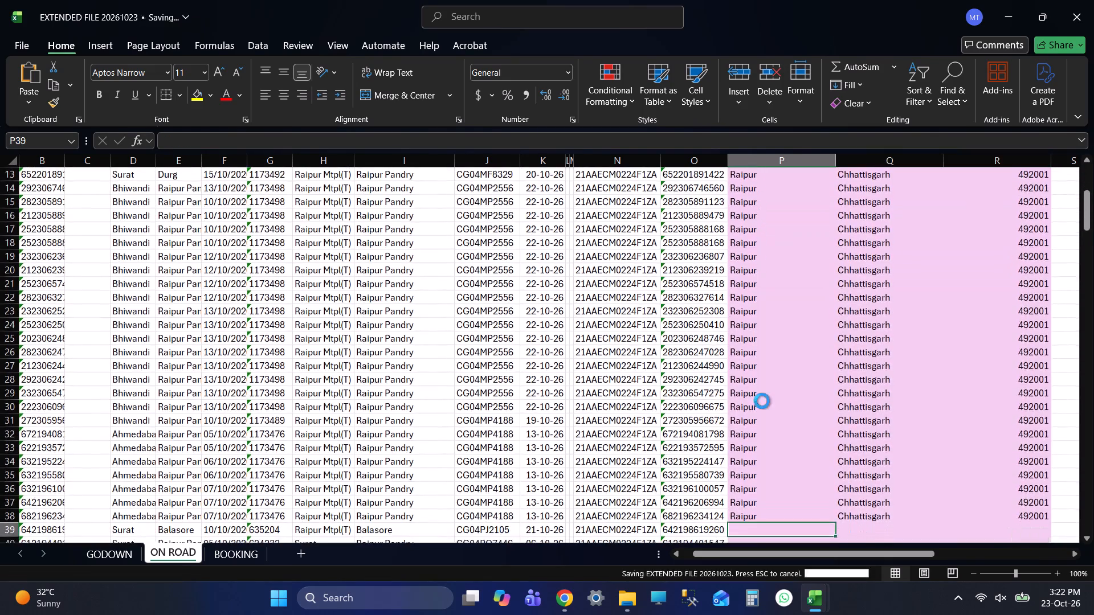
key(ctrl+s)
scroll(597, 366, down, 6)
scroll(792, 336, down, 2)
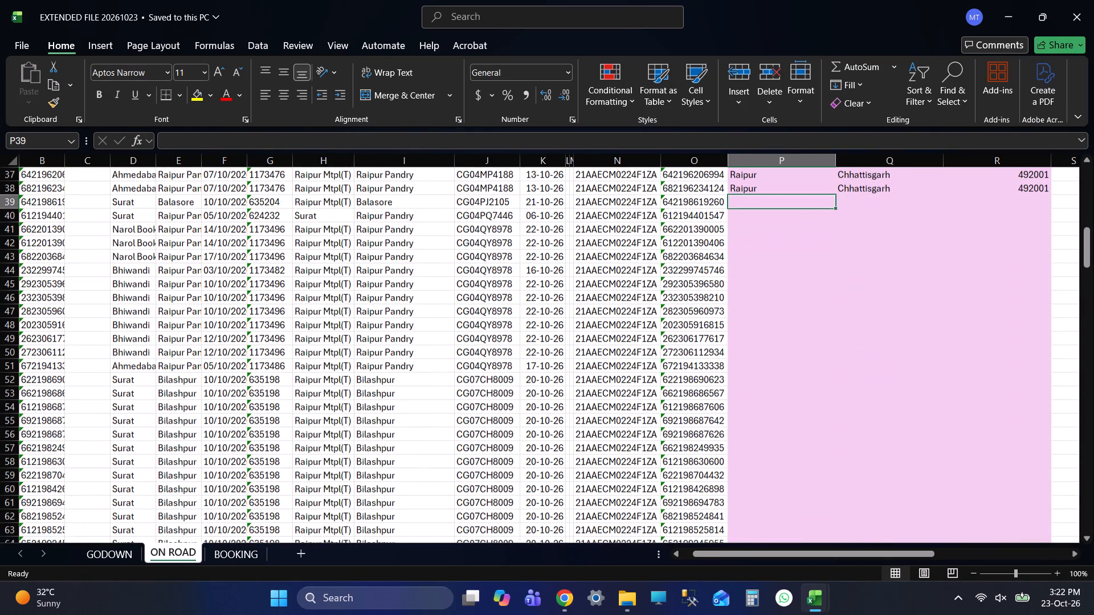
key(shift+Tab)
key(shift+Tab)
key(shift+Tab)
key(shift+Tab)
key(shift+Tab)
key(shift+Tab)
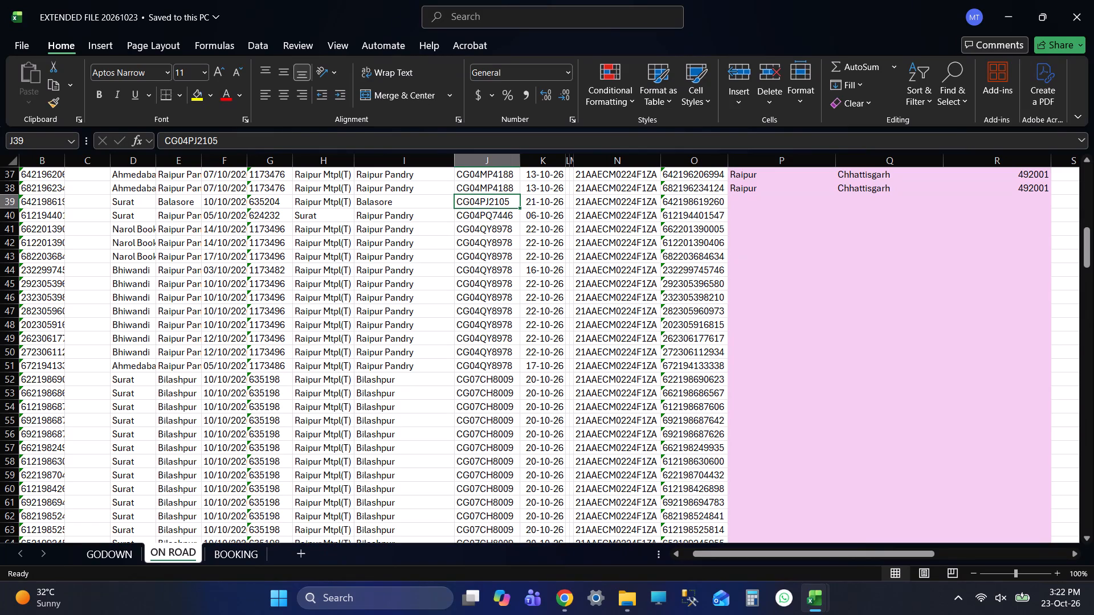
key(ctrl+c)
key(Tab)
key(Tab)
key(Tab)
key(Tab)
key(Tab)
key(Tab)
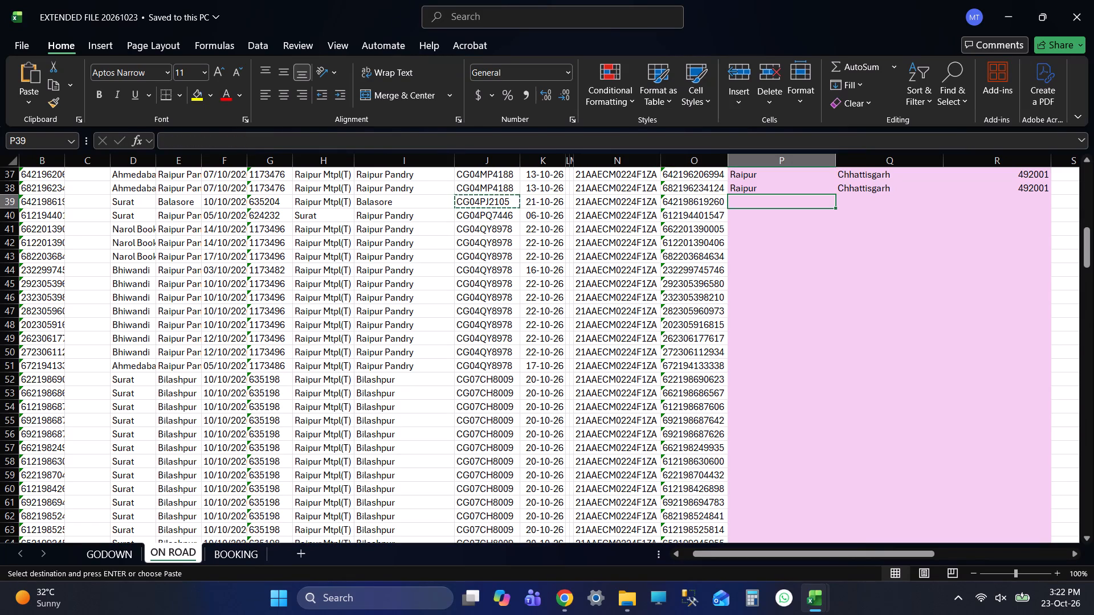
key(alt+Tab)
key(alt+Tab)
click(468, 188)
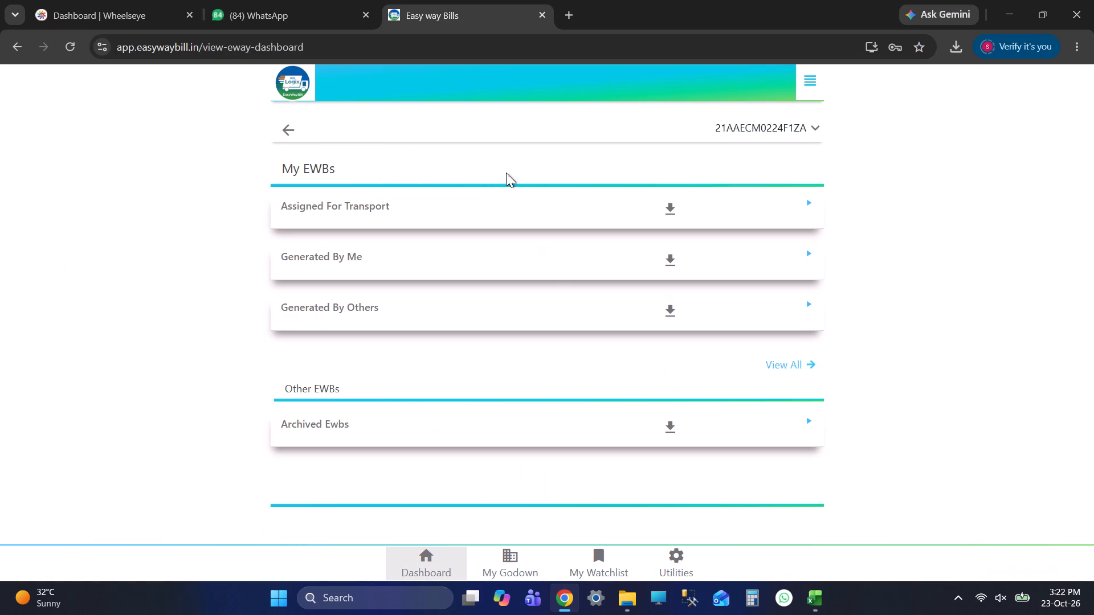
click(505, 209)
key(alt+Tab)
key(alt+Tab)
click(537, 171)
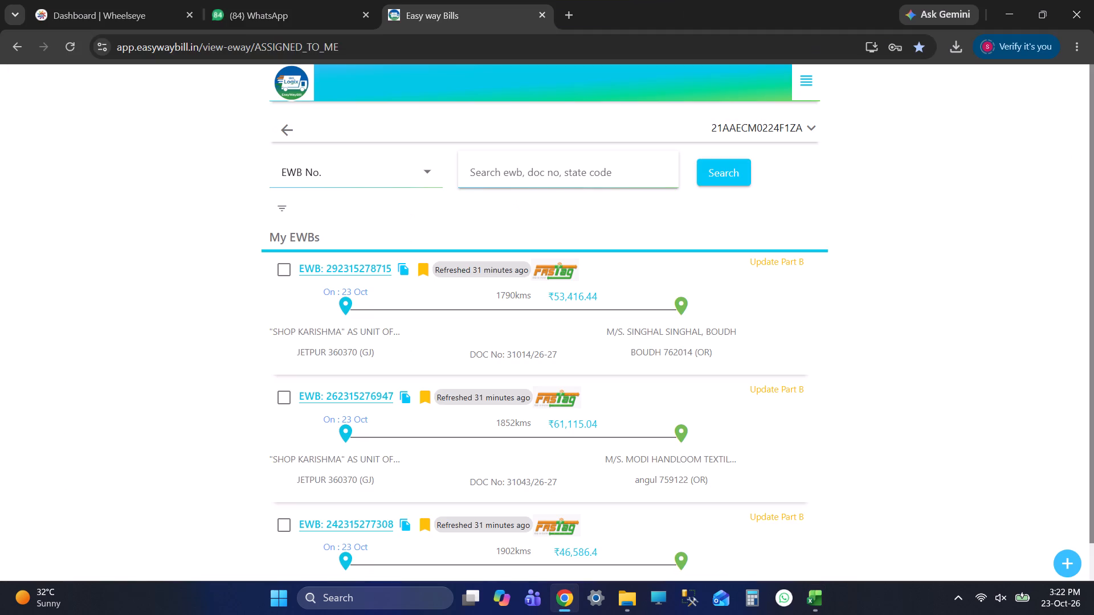
key(ctrl+v)
click(721, 175)
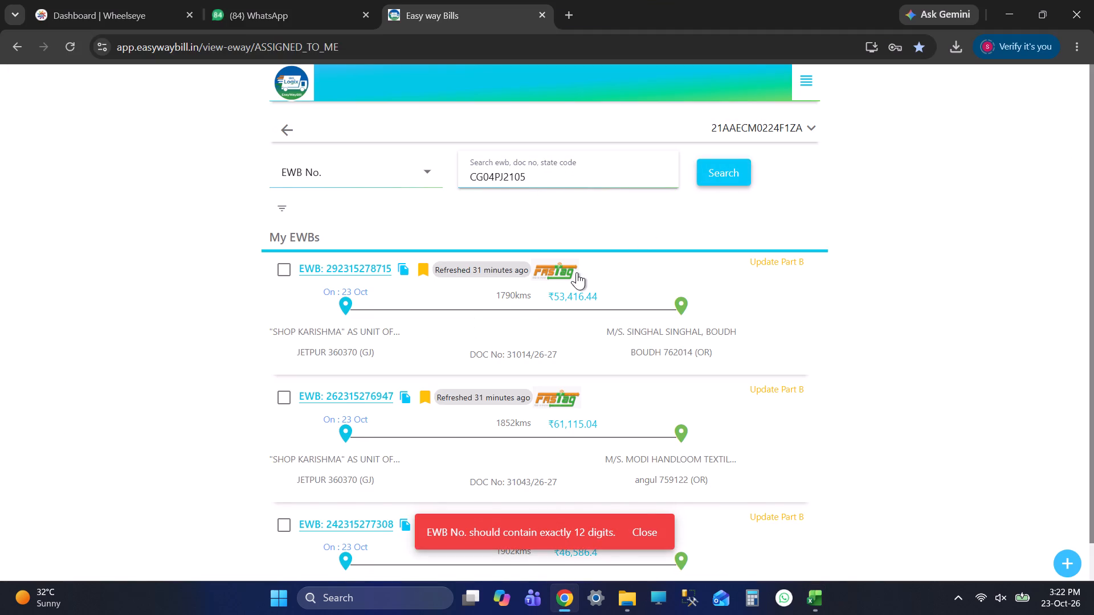
key(alt+Tab)
key(alt+Tab)
key(alt+Tab)
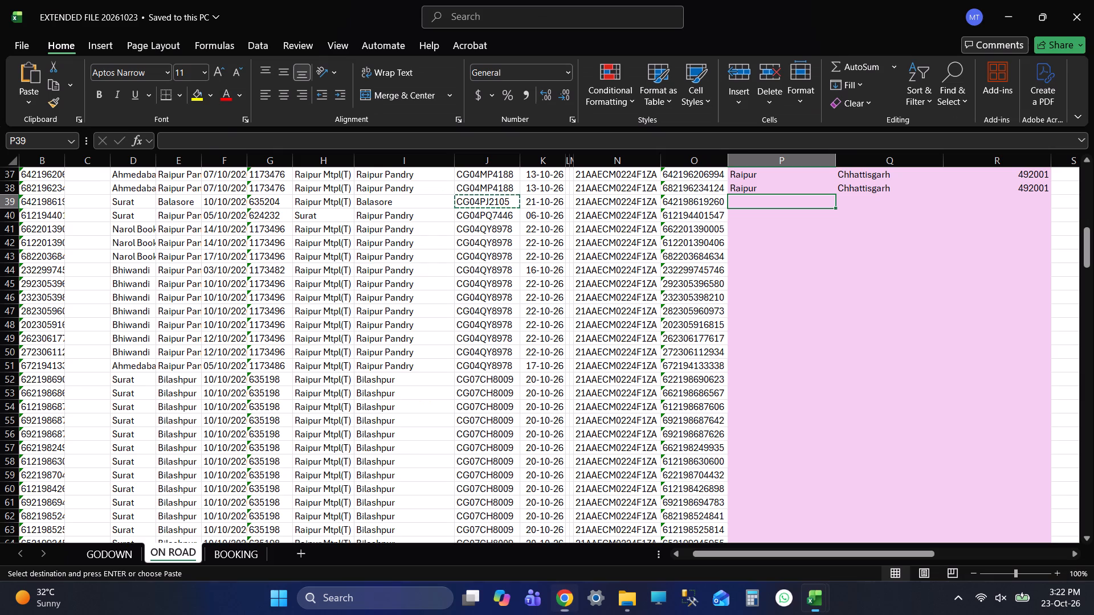
key(alt+Tab)
click(389, 166)
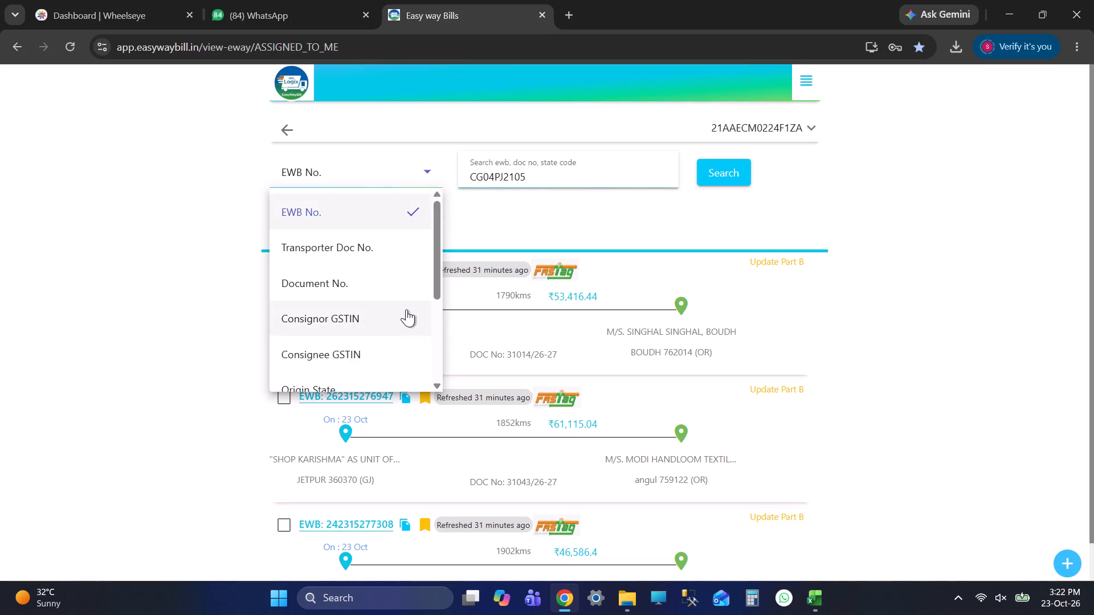
scroll(409, 312, down, 4)
click(358, 293)
click(553, 169)
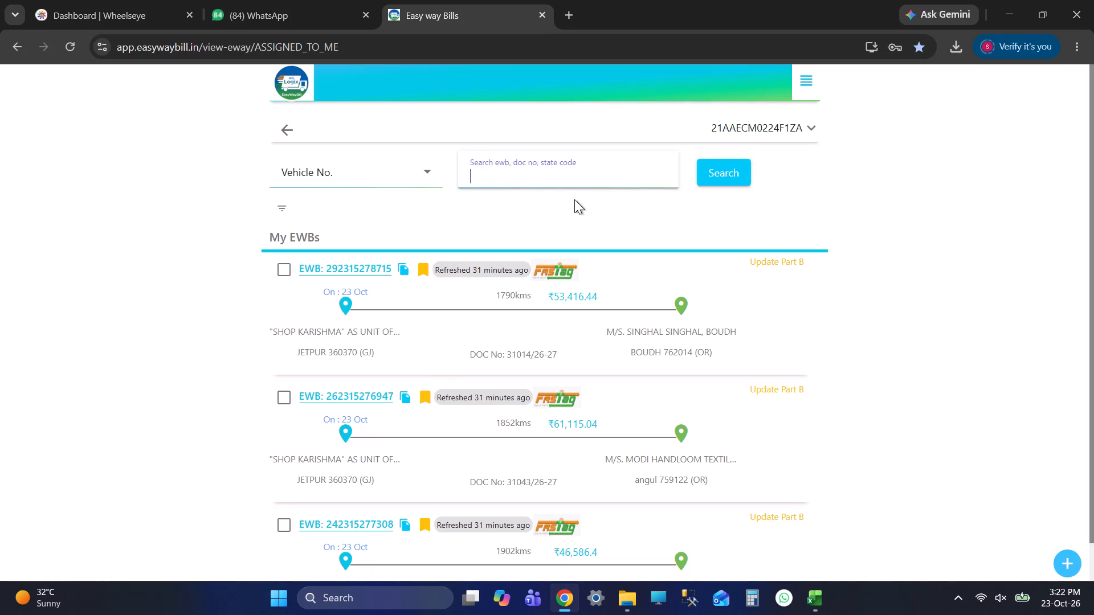
key(ctrl+v)
click(722, 162)
click(555, 347)
key(alt+Tab)
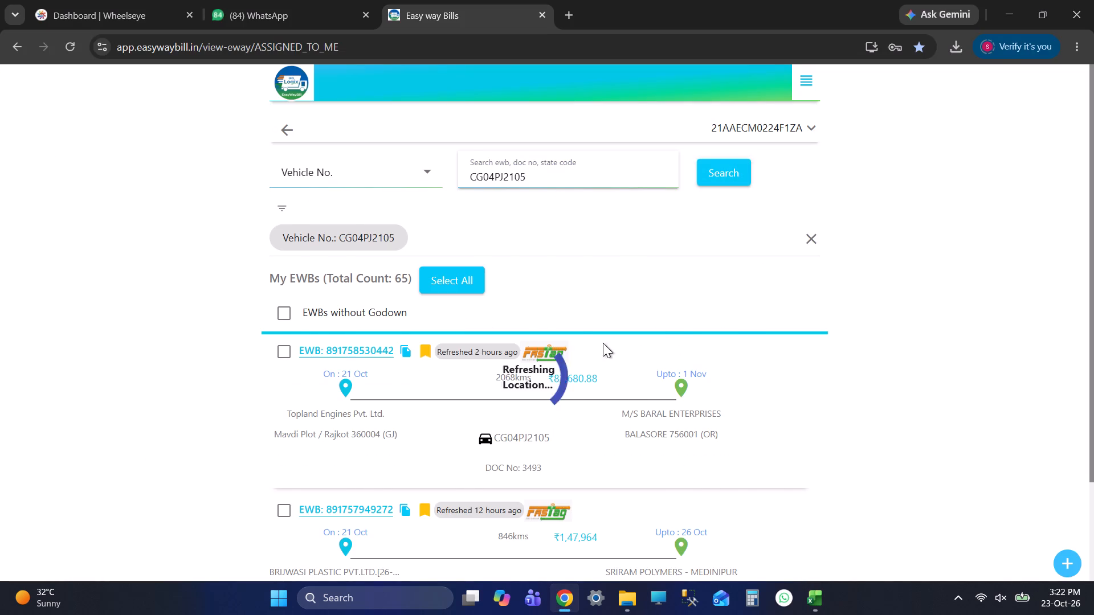
In EXTENDED FILE 20261023, copy row 36's Raipur, Chhattisgarh, 492001 into the current location columns of ON ROAD rows 40 to 51 and save.
scroll(656, 326, down, 1)
scroll(648, 322, up, 1)
scroll(501, 252, up, 1)
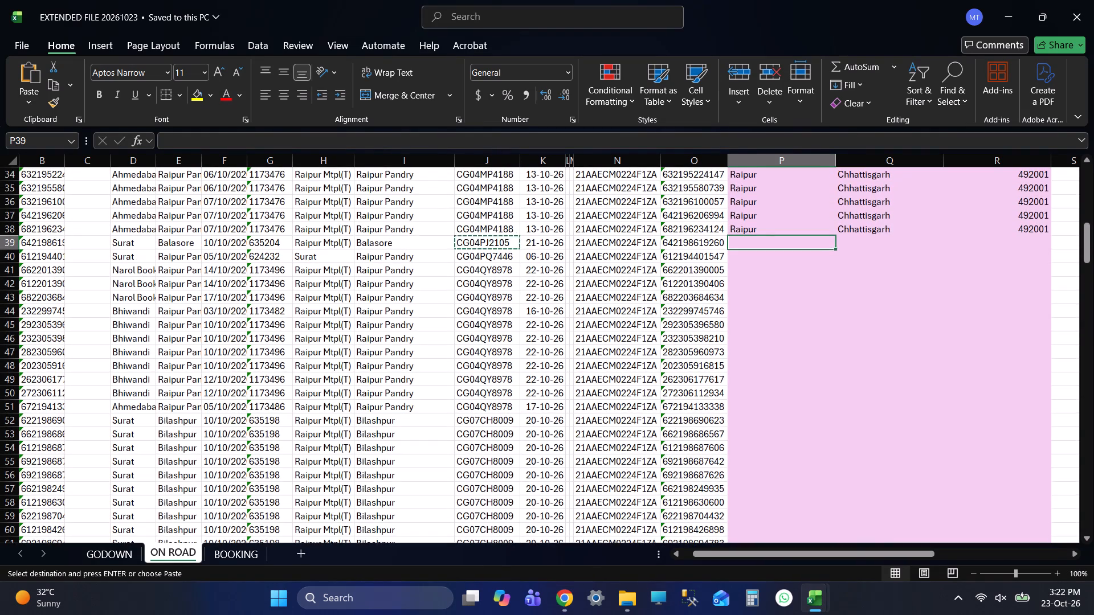
scroll(754, 245, up, 1)
click(765, 247)
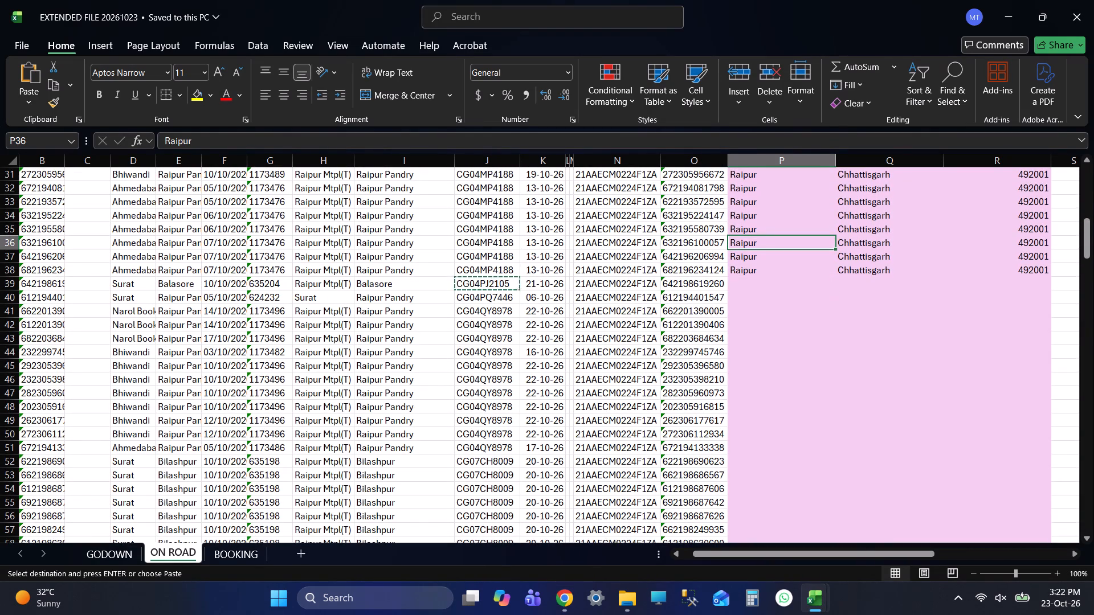
key(shift+Right)
key(shift+Right)
key(ctrl+c)
key(Down)
key(Down)
key(Down)
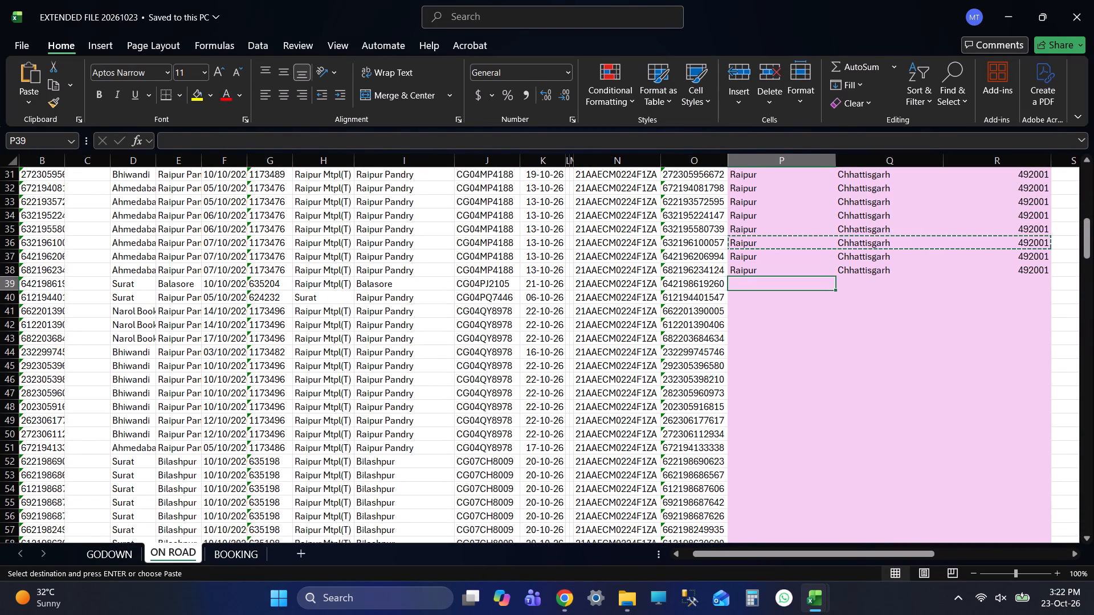
key(Down)
key(shift+Down)
key(shift+Down)
key(shift+Down)
key(shift+Down)
key(shift+Down)
key(shift+Down)
key(shift+Down)
key(shift+Down)
key(shift+Down)
key(shift+Down)
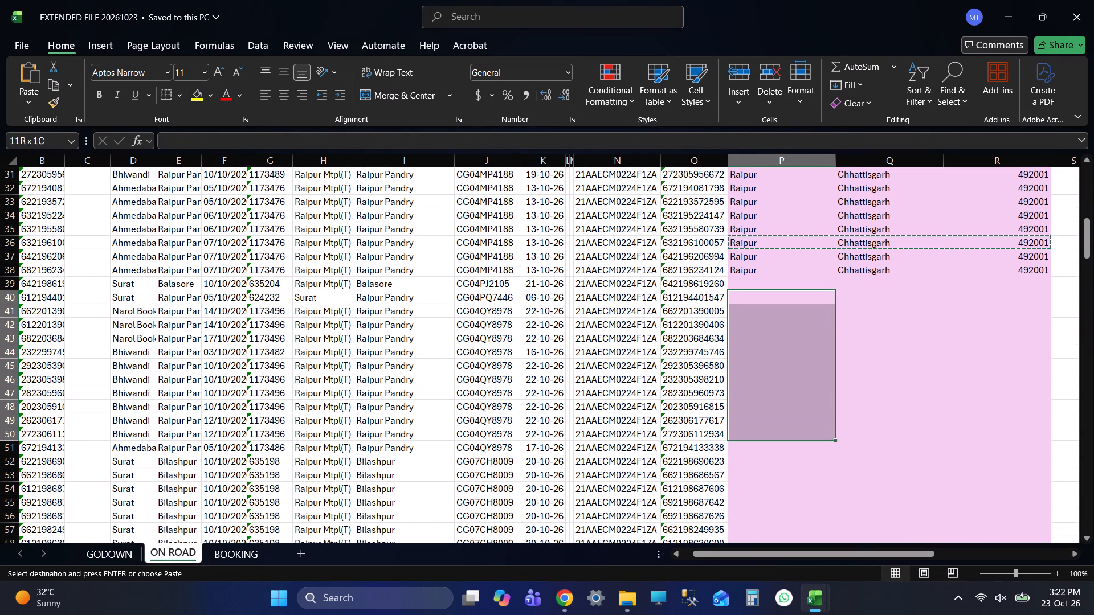
key(shift+Down)
key(ctrl+v)
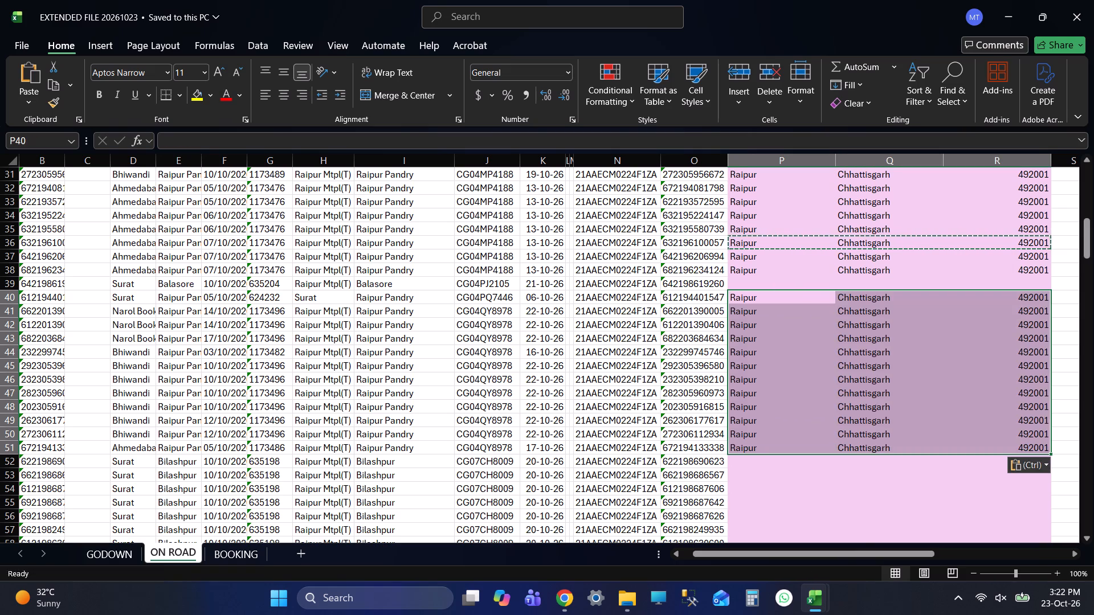
key(ctrl+Up)
key(Down)
key(ctrl+s)
key(alt+Tab)
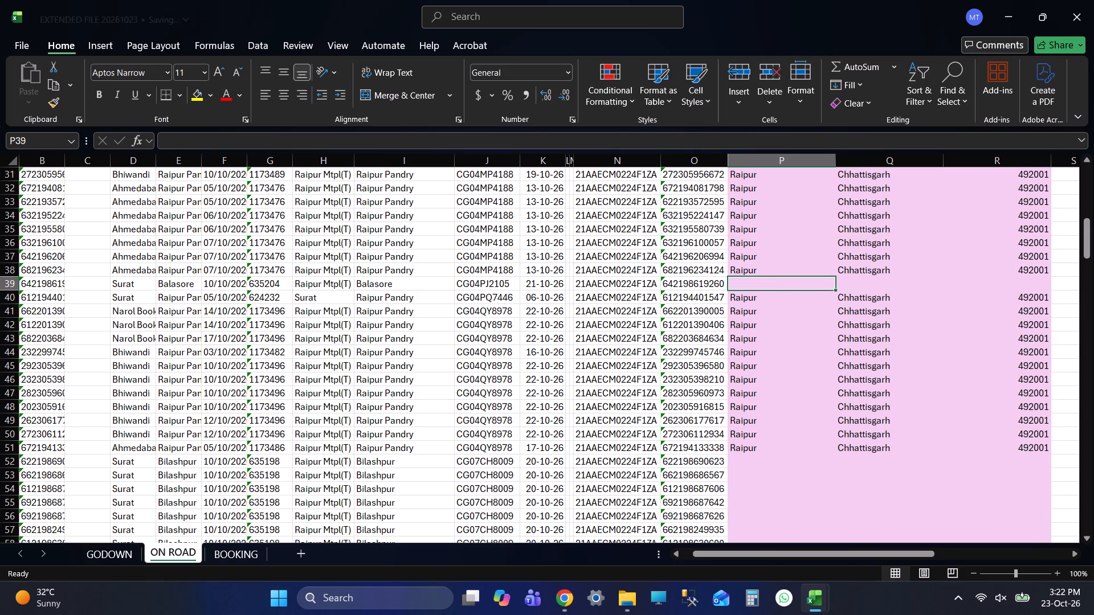
key(alt+Tab)
key(alt+Tab)
key(alt+Tab)
key(alt+Tab)
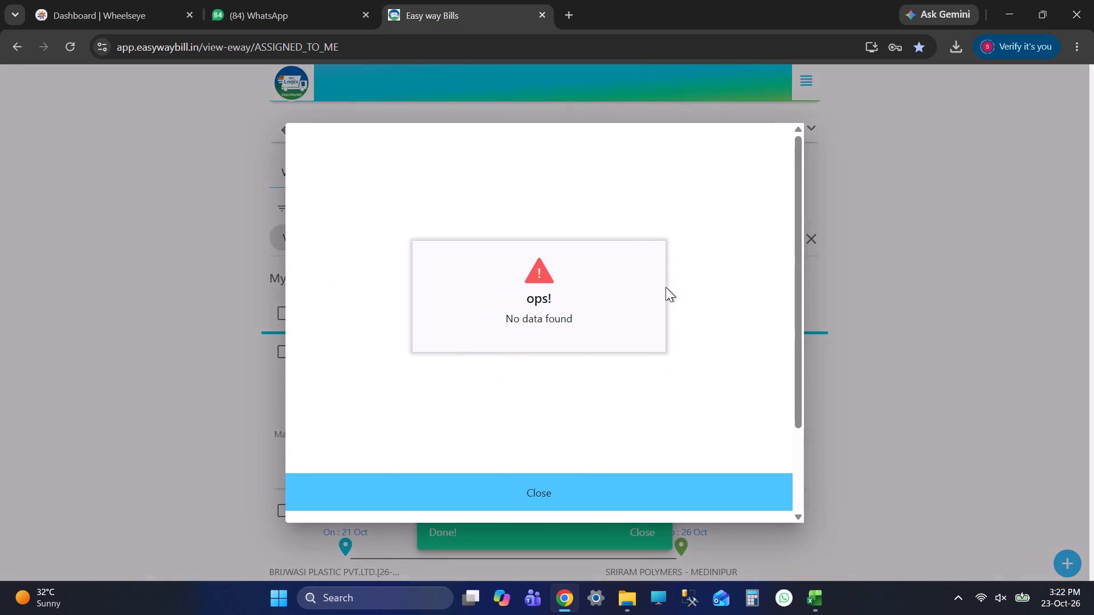
key(alt+Tab)
key(alt+Tab)
click(576, 493)
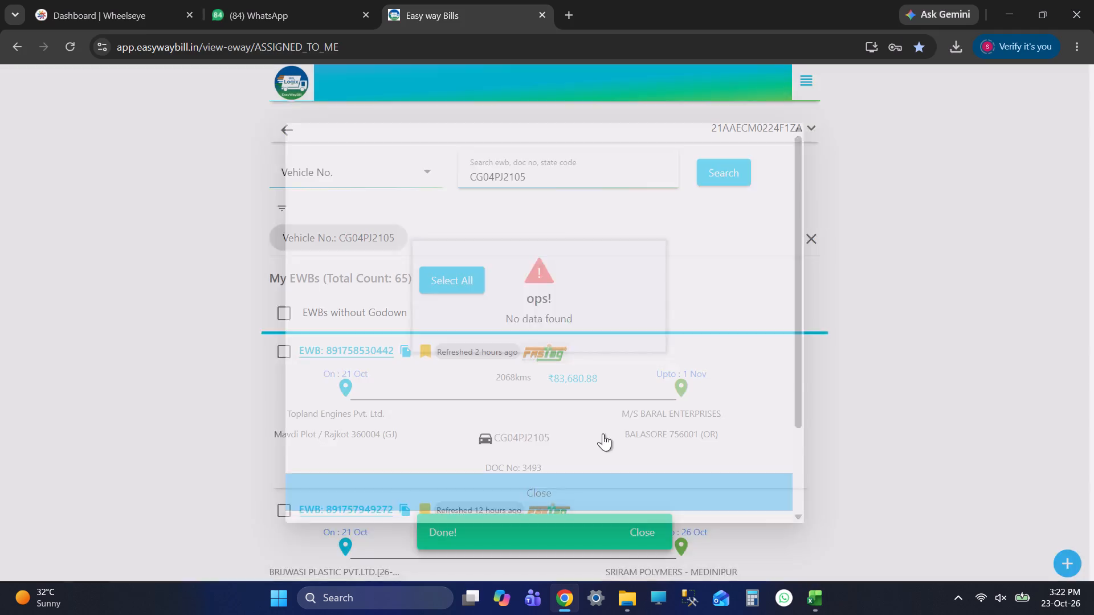
scroll(599, 371, down, 3)
click(549, 451)
key(alt+Tab)
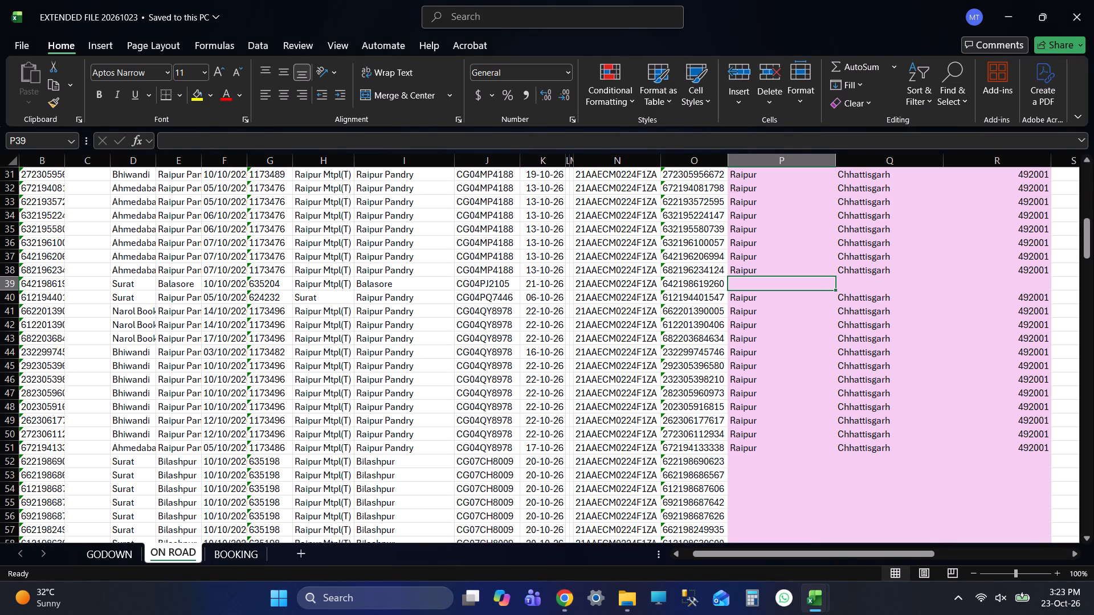
key(alt+Tab)
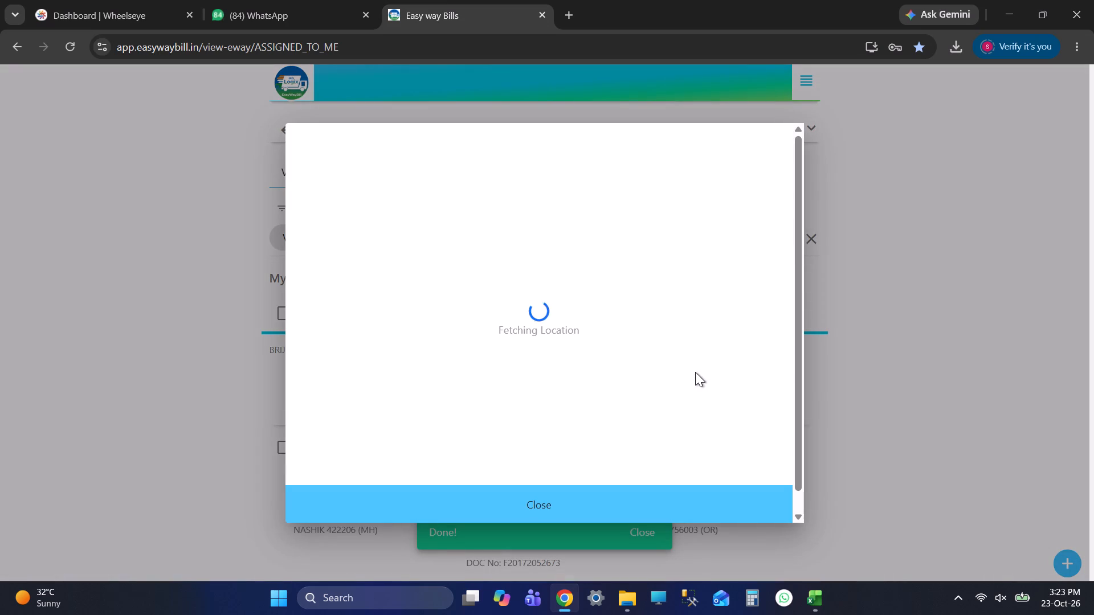
key(alt+Tab)
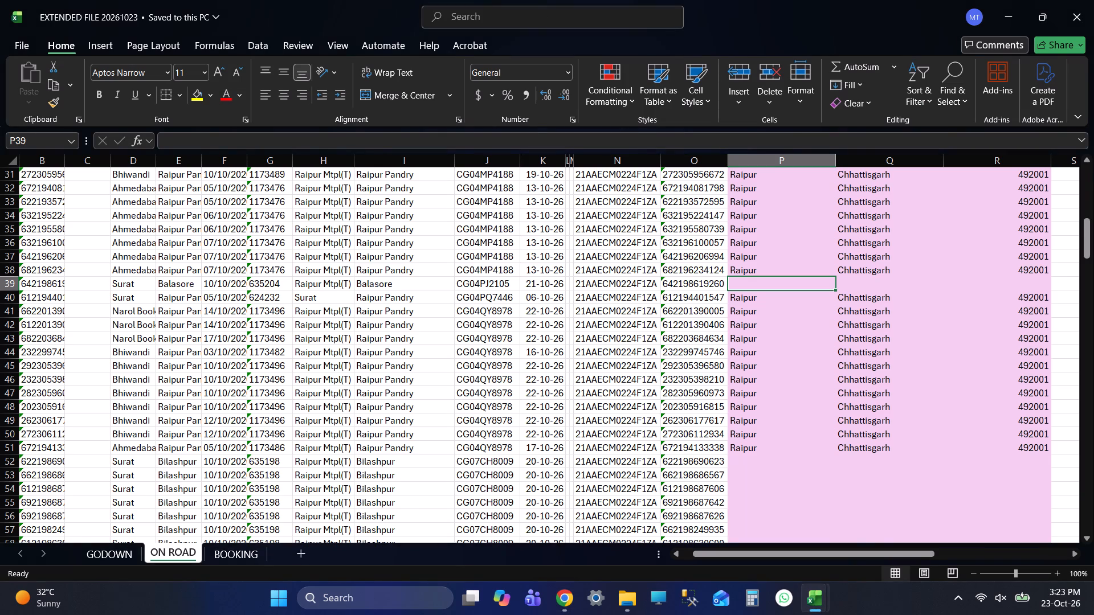
key(alt+Tab)
click(562, 505)
scroll(568, 477, down, 6)
click(545, 482)
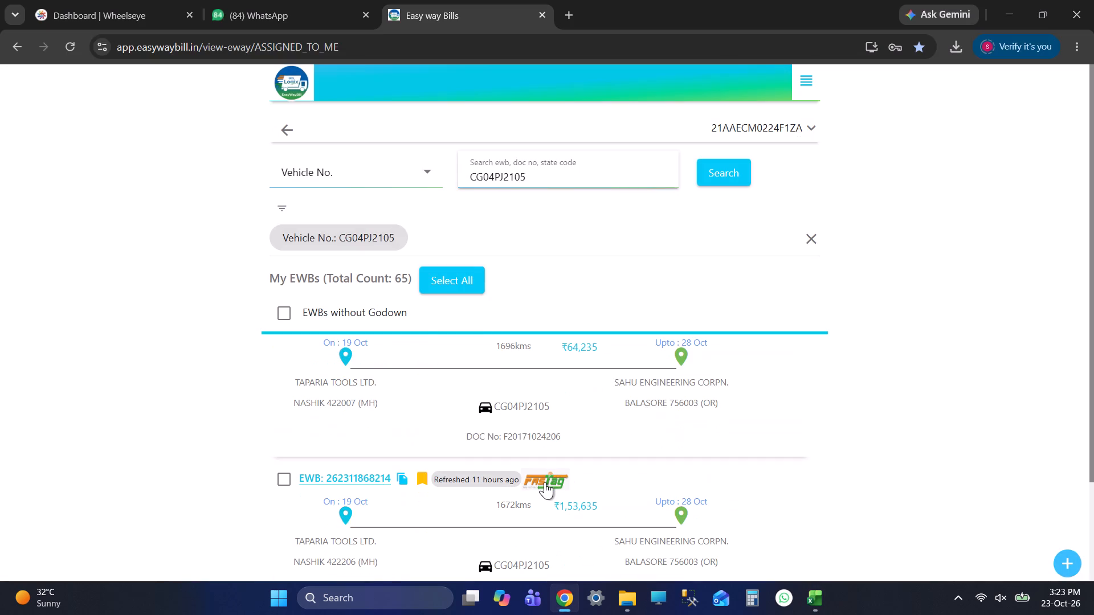
key(alt+Tab)
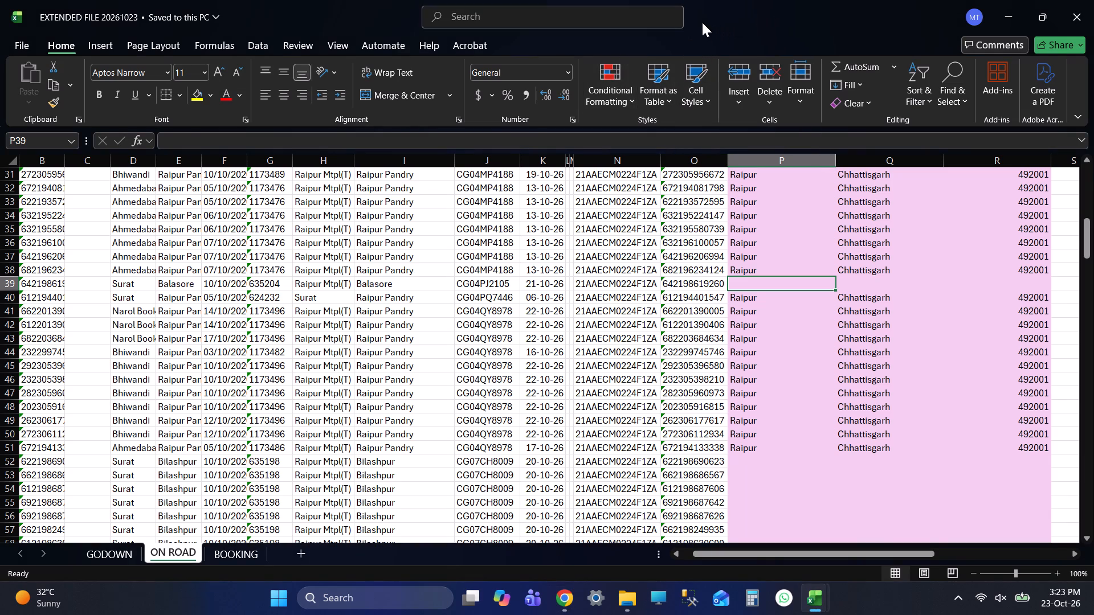
Search Google in a new browser tab for the distance from Raipur to Balasore.
key(alt+Tab)
click(570, 10)
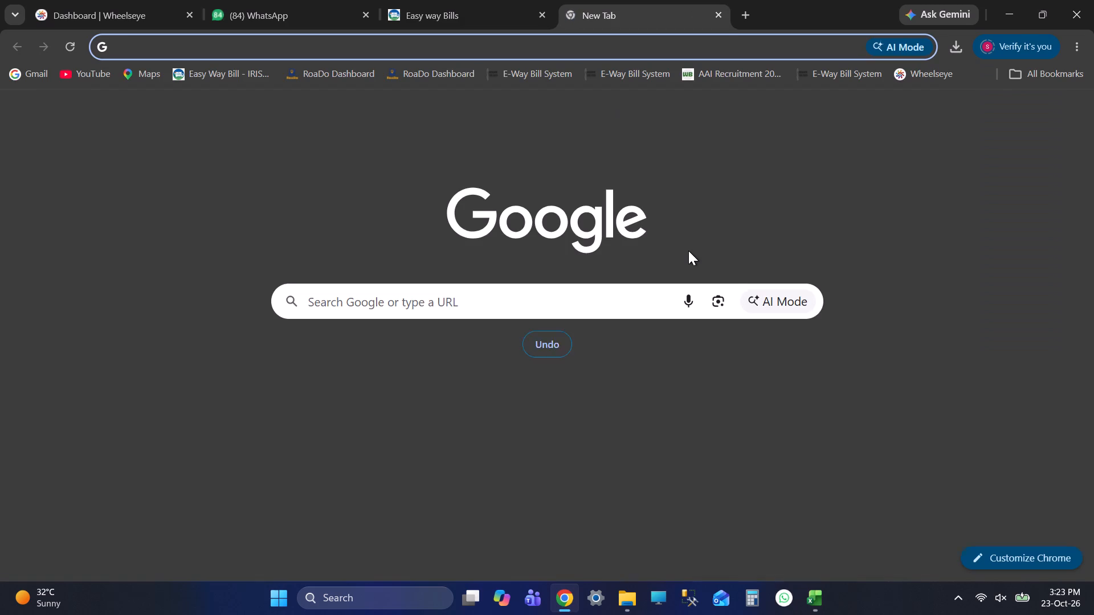
text(RAIPUR TO BALASORE)
key(Return)
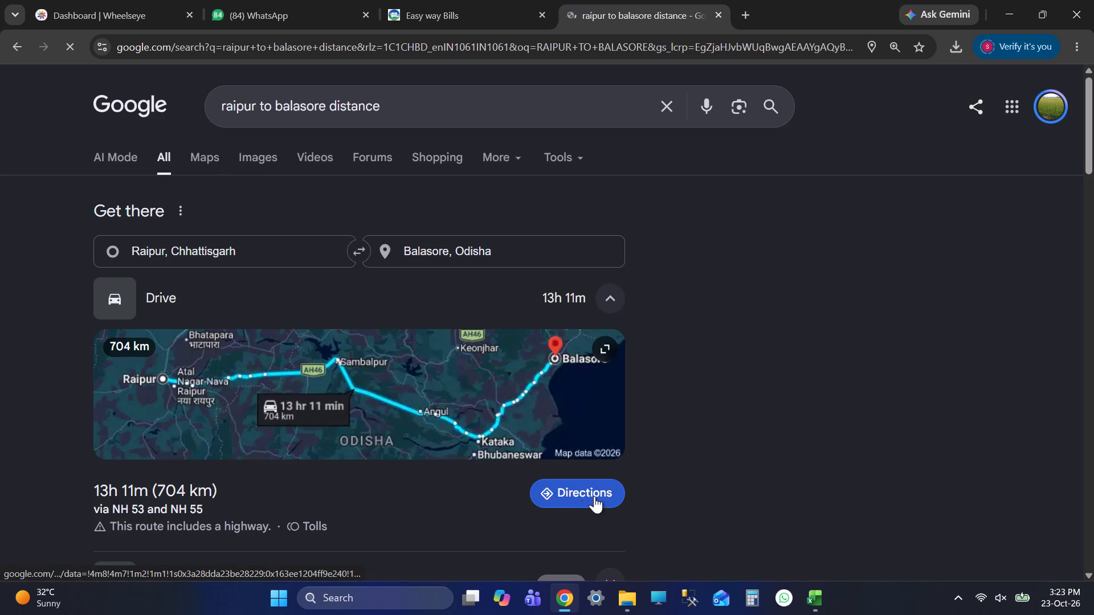
In EXTENDED FILE 20261022's On road sheet, find BALAS under Current Place and copy row 98's Balasore, Orissa, 756001.
key(alt+Tab)
key(alt+Tab)
key(alt+Tab)
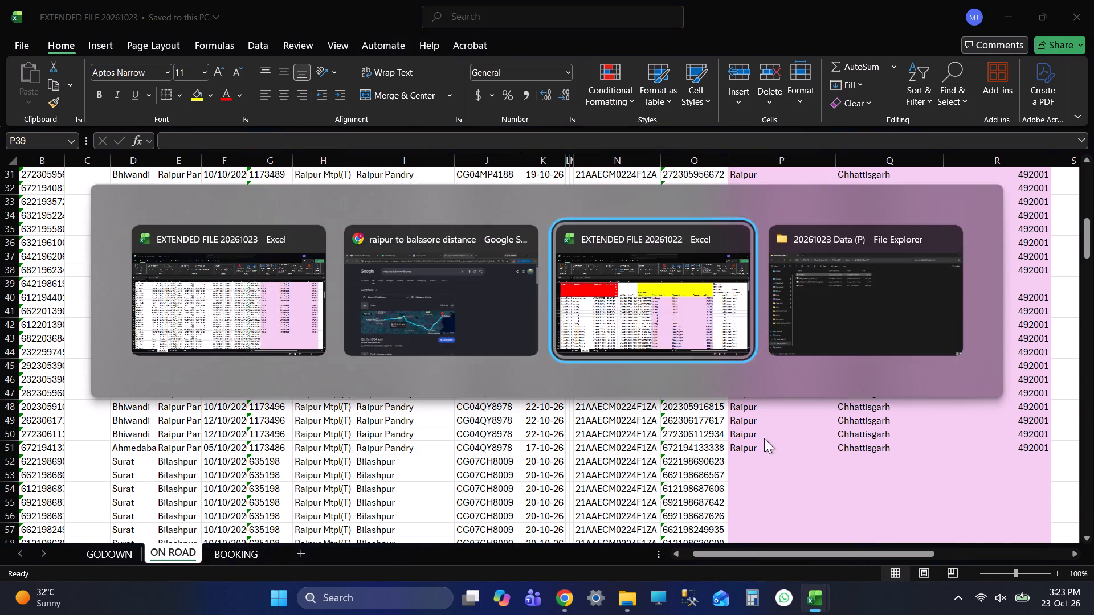
click(595, 162)
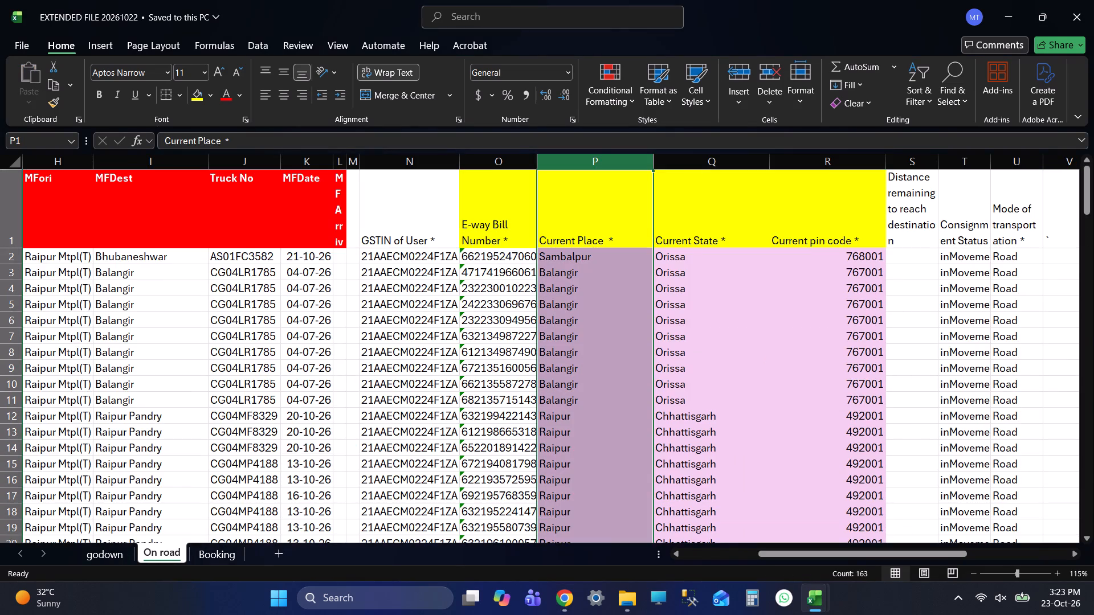
key(ctrl+f)
text(BALAS)
key(Return)
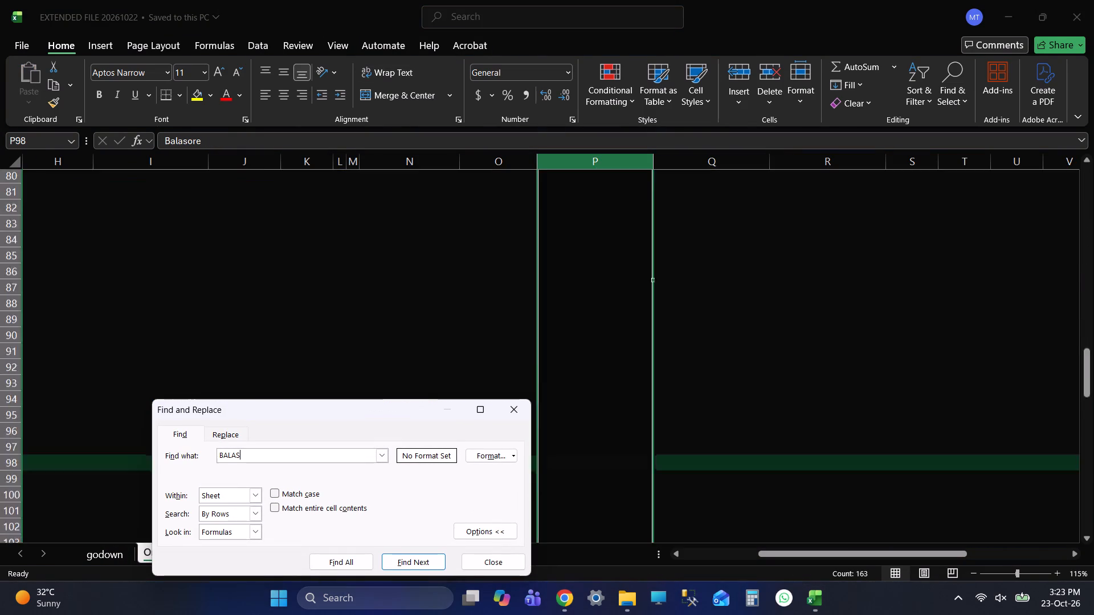
click(589, 356)
key(shift+Right)
key(shift+Right)
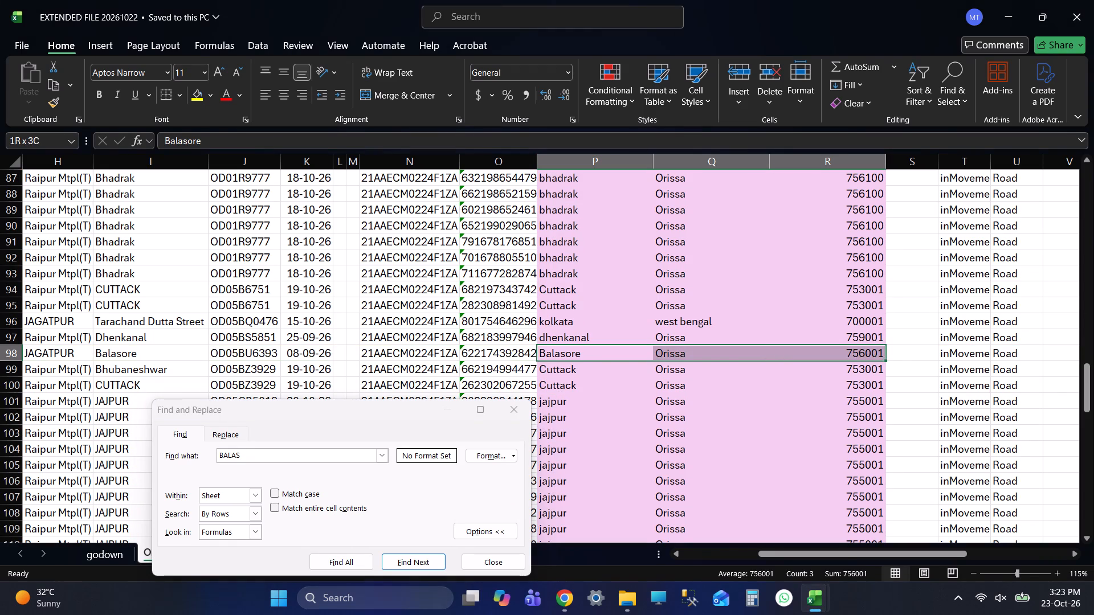
key(ctrl+c)
click(510, 567)
Paste the Balasore location into row 39 of EXTENDED FILE 20261023's ON ROAD sheet and save the workbook.
key(alt+Tab)
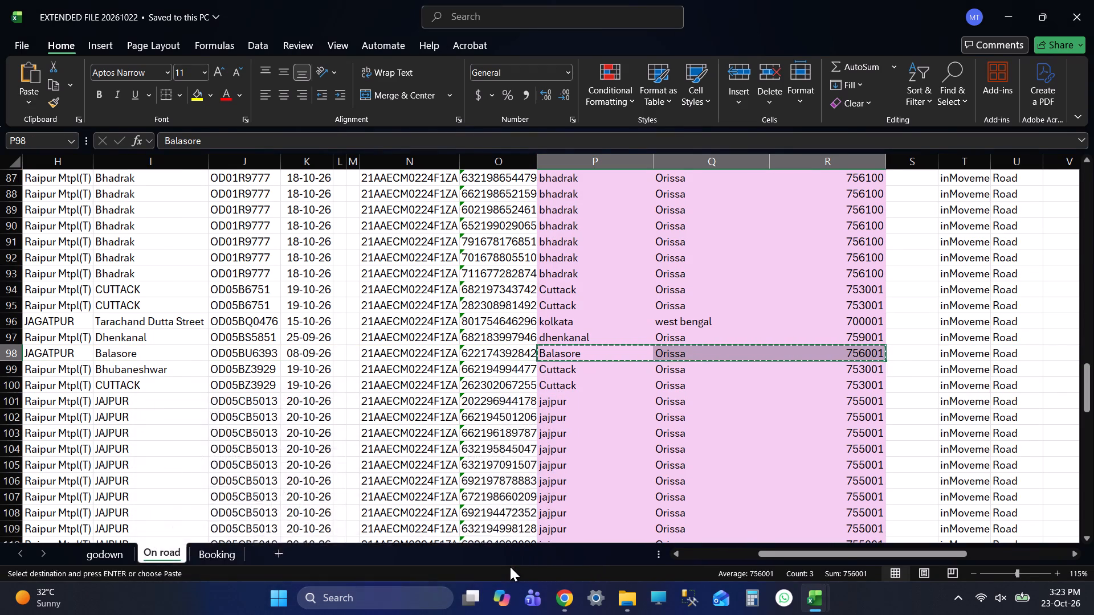
key(alt+Tab)
key(alt+Tab)
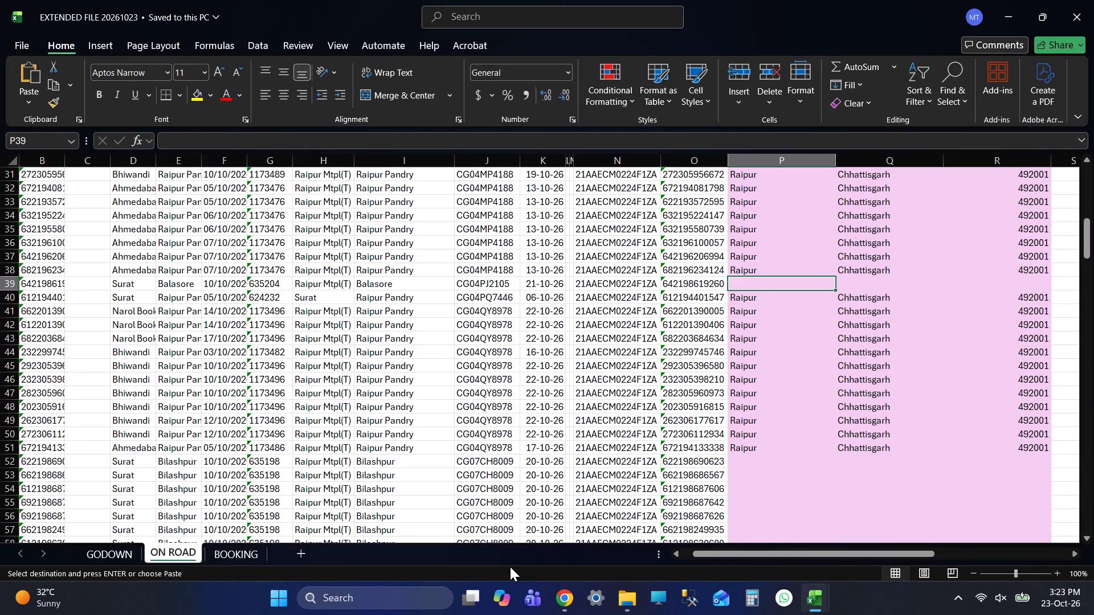
key(ctrl+v)
key(ctrl+Down)
key(Down)
key(ctrl+s)
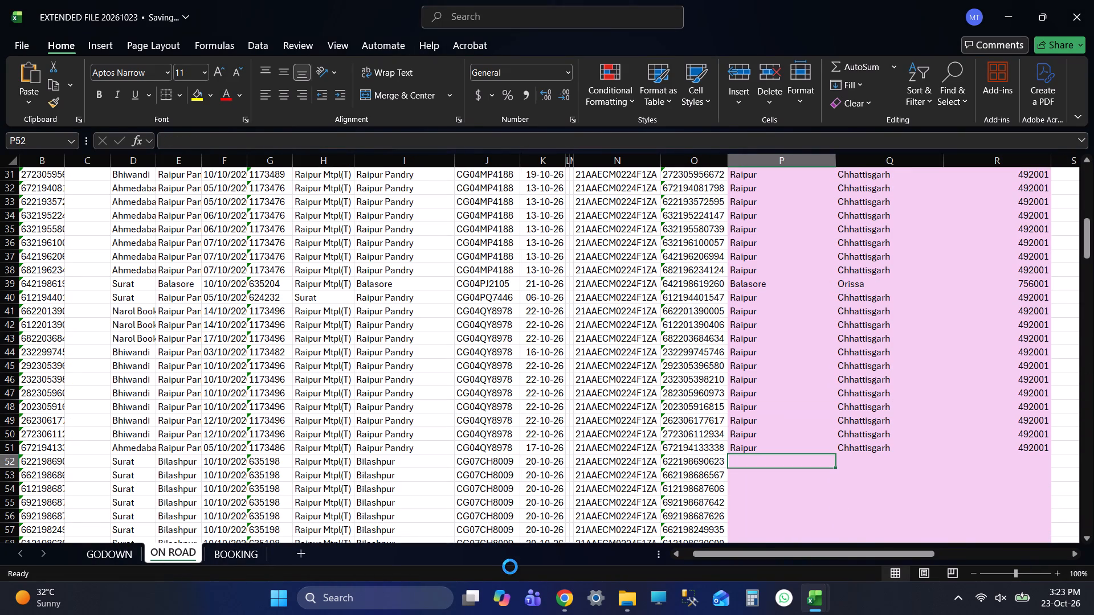
scroll(636, 382, down, 1)
scroll(642, 404, up, 1)
scroll(643, 408, down, 5)
key(shift+Tab)
key(shift+Tab)
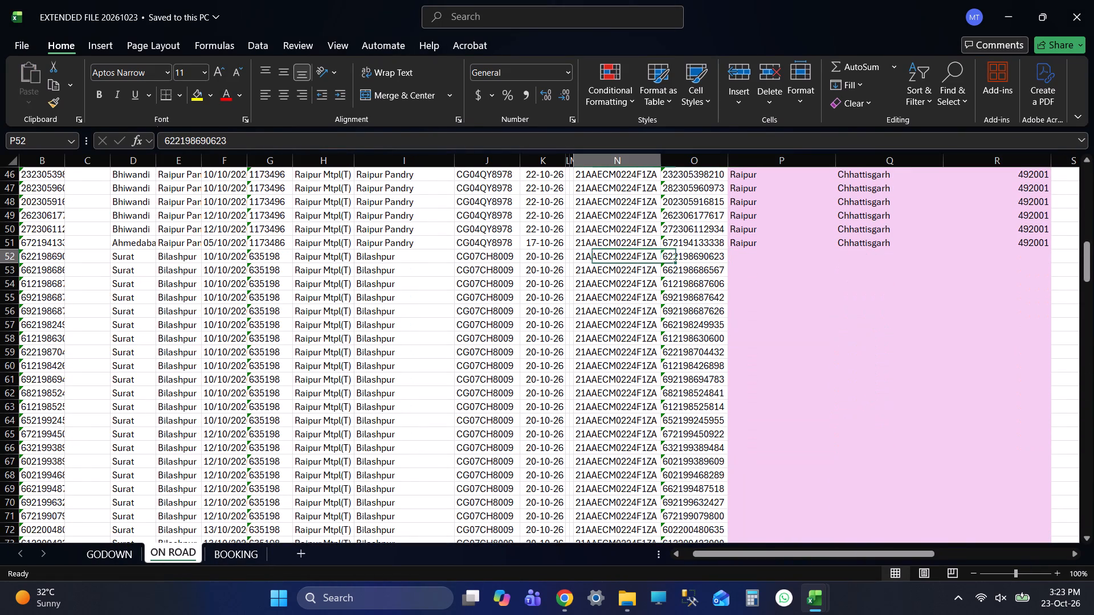
key(shift+Tab)
key(shift+Tab)
key(shift+Tab)
key(shift+Tab)
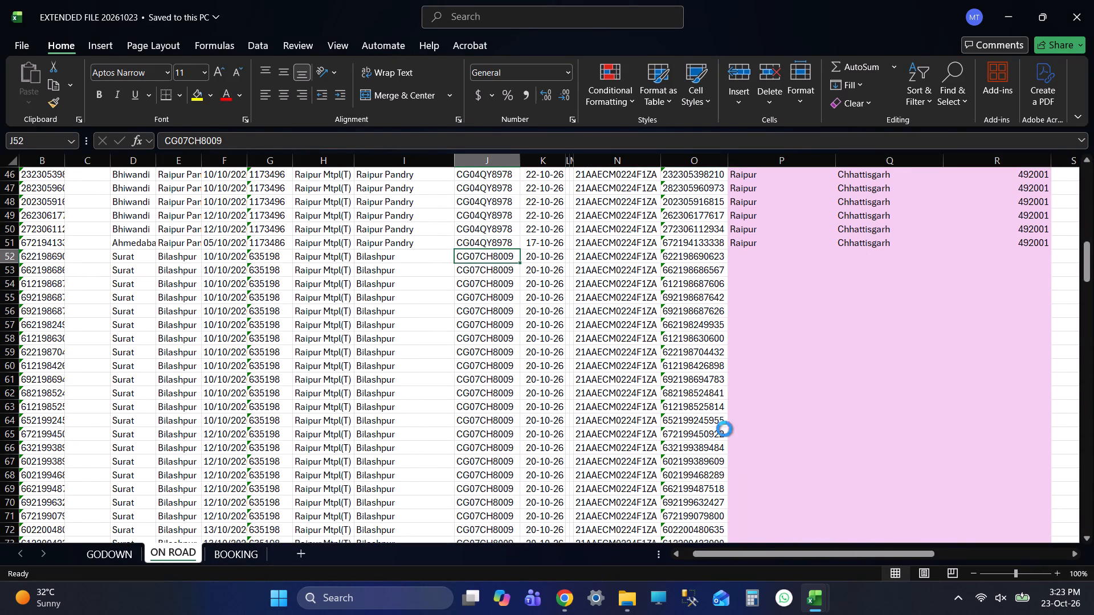
key(ctrl+c)
key(Tab)
key(Tab)
key(Tab)
key(Tab)
key(Tab)
key(Tab)
key(alt+Tab)
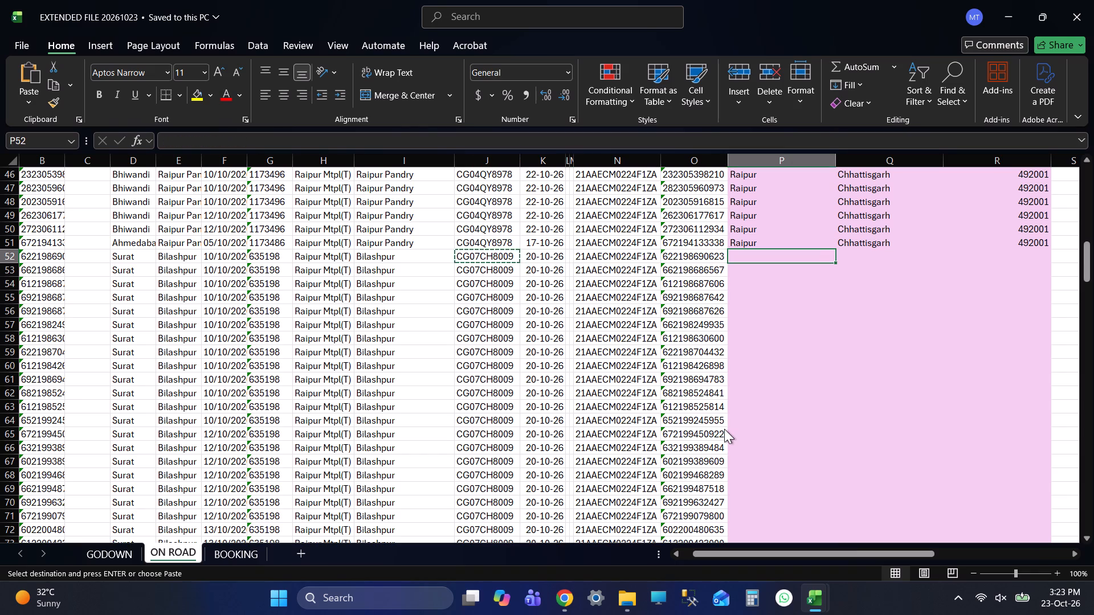
key(alt+Tab)
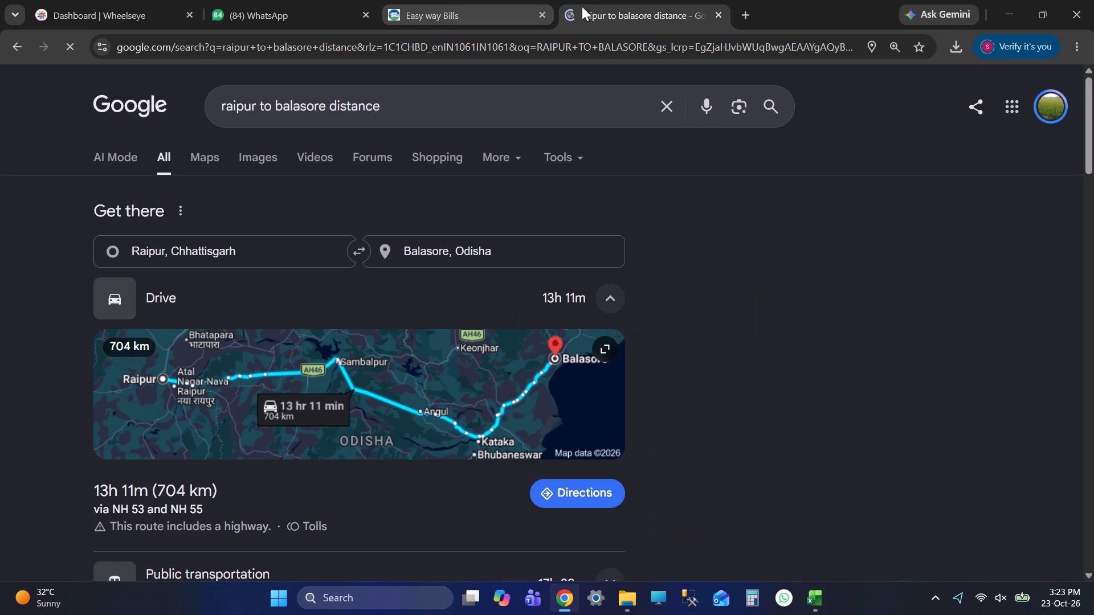
click(610, 3)
click(433, 4)
click(562, 496)
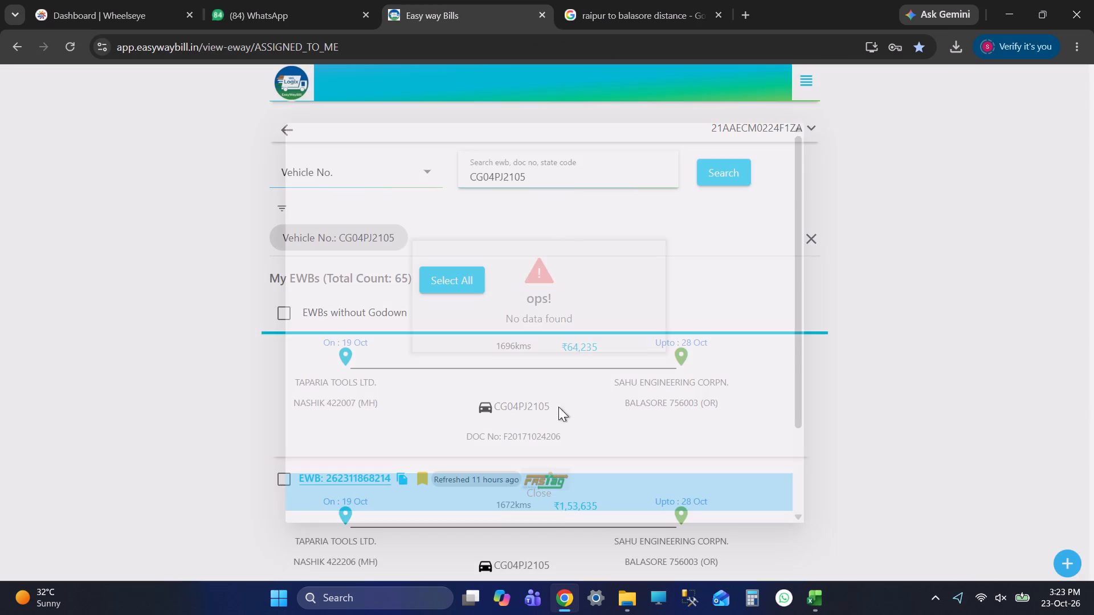
double_click(552, 175)
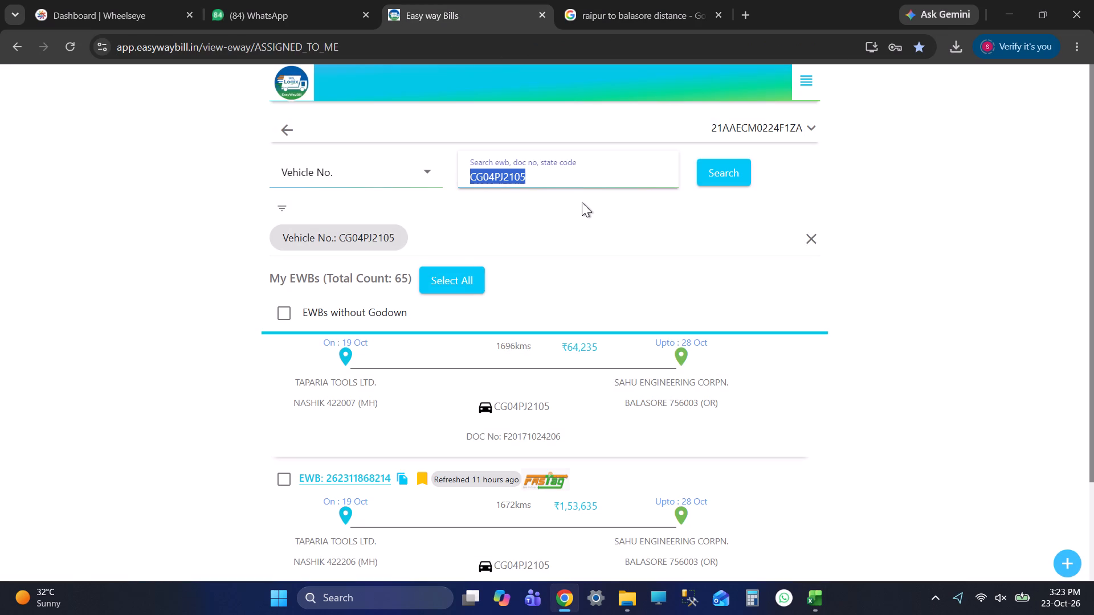
key(ctrl+v)
click(742, 177)
click(555, 345)
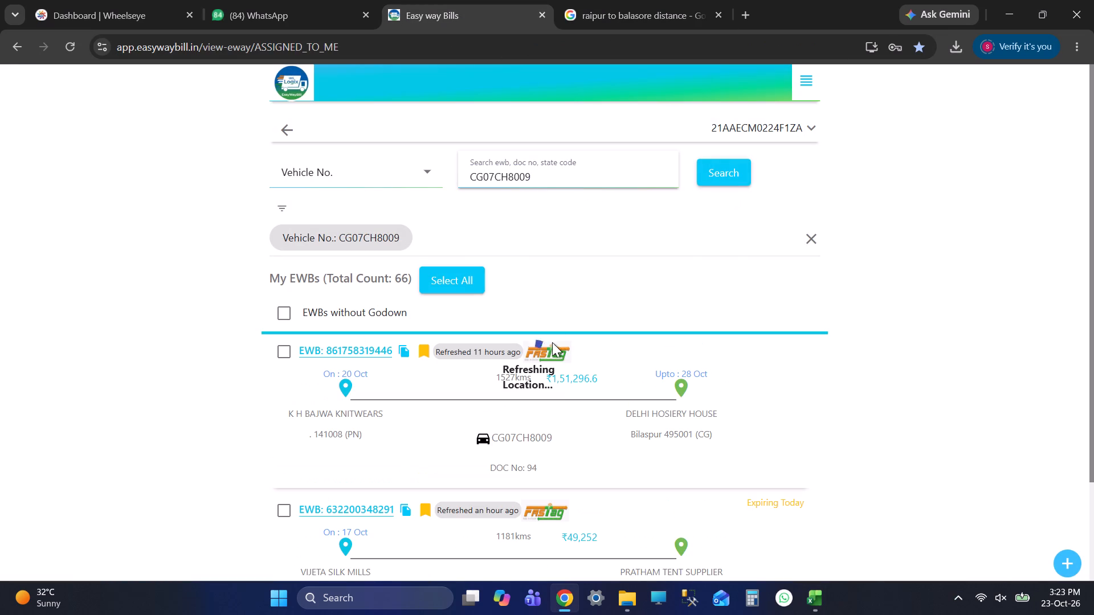
key(alt+Tab)
scroll(605, 302, down, 1)
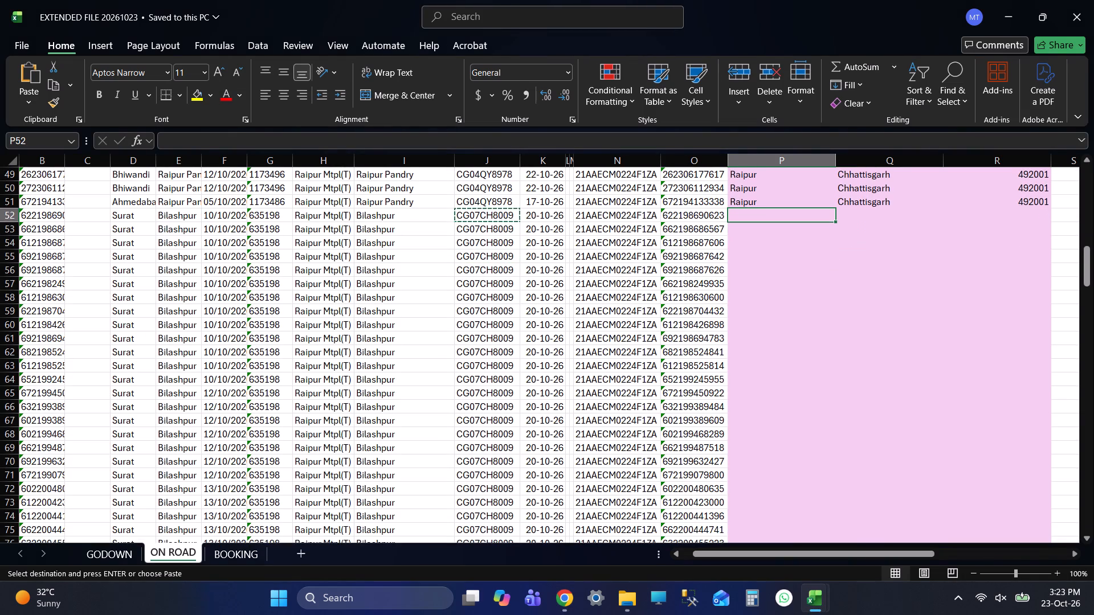
key(alt+Tab)
key(alt+Tab)
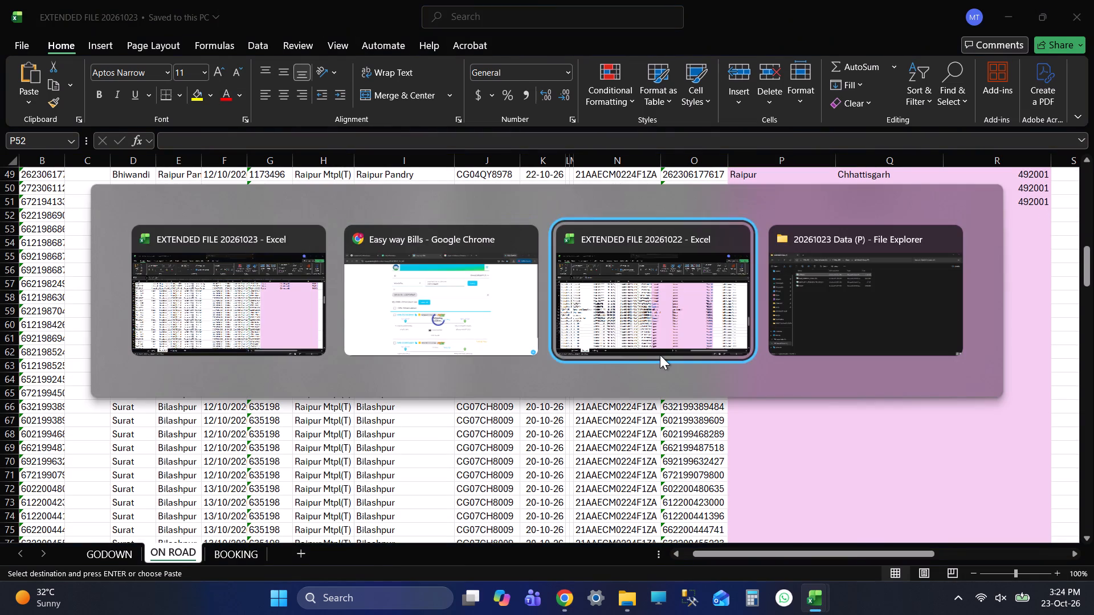
key(alt+Tab)
key(alt+Tab)
key(alt+Tab)
key(alt+Tab)
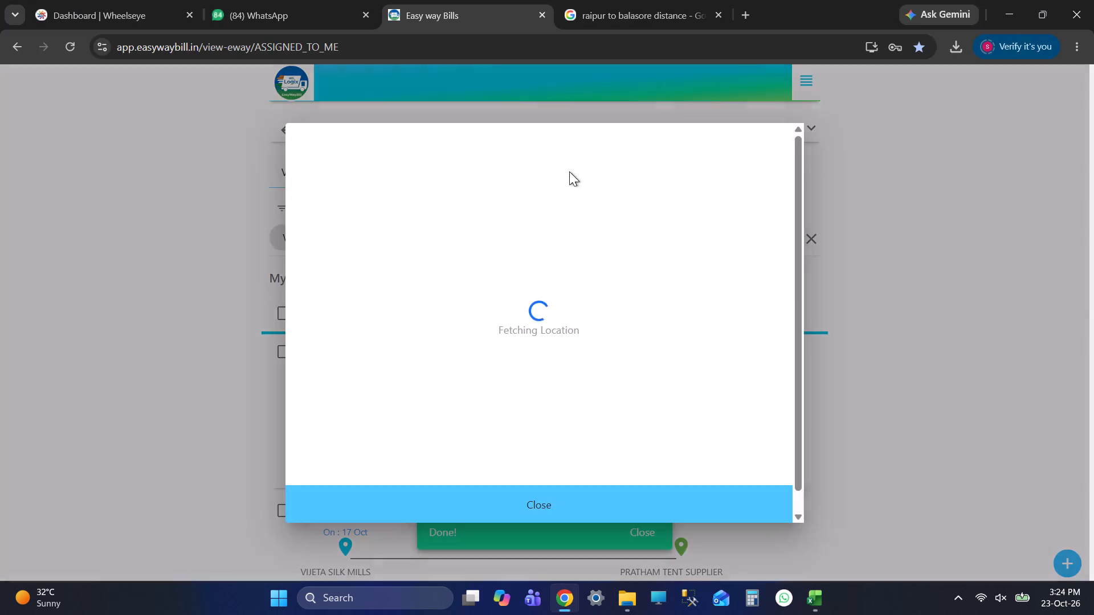
Close the 20261023 Data (P) File Explorer window.
key(alt+Tab)
key(alt+Tab)
key(alt+Tab)
key(alt+Tab)
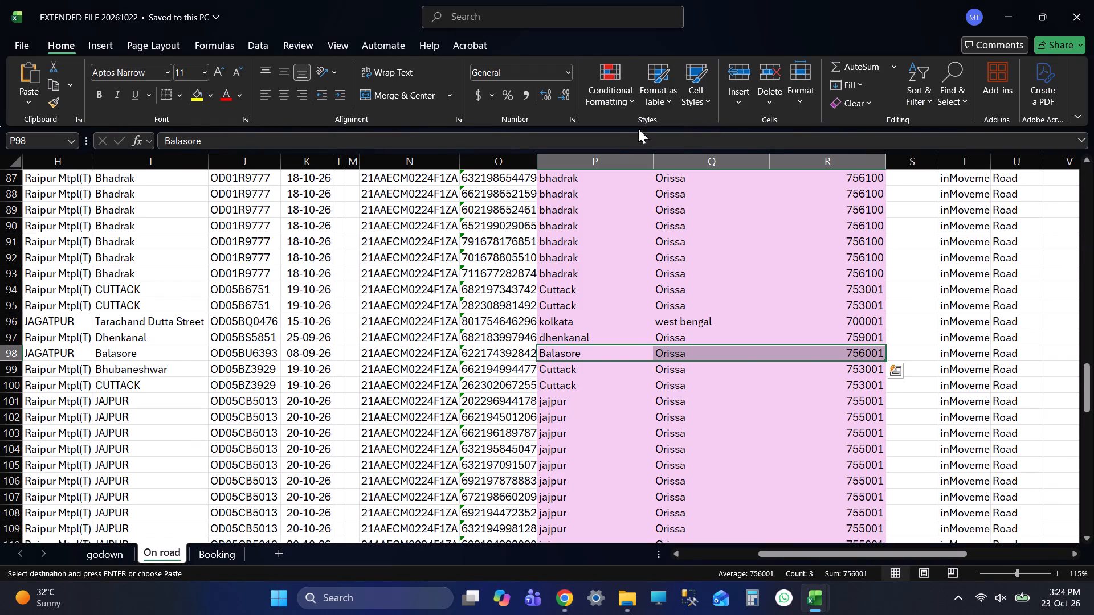
key(alt+Tab)
key(alt+Tab)
key(alt+Tab)
click(1093, 0)
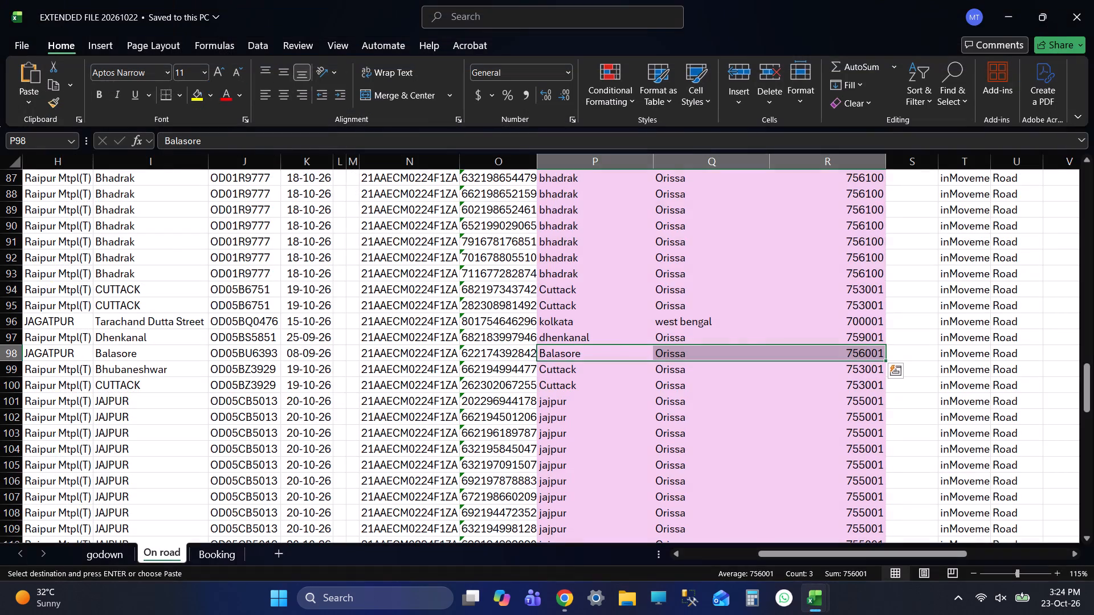
In EXTENDED FILE 20261022's On road sheet, find BILA under Current Place and copy row 26's bilashpur, Chhattisgarh, 495001.
key(alt+Tab)
key(alt+Tab)
key(alt+Tab)
key(alt+Tab)
key(alt+Tab)
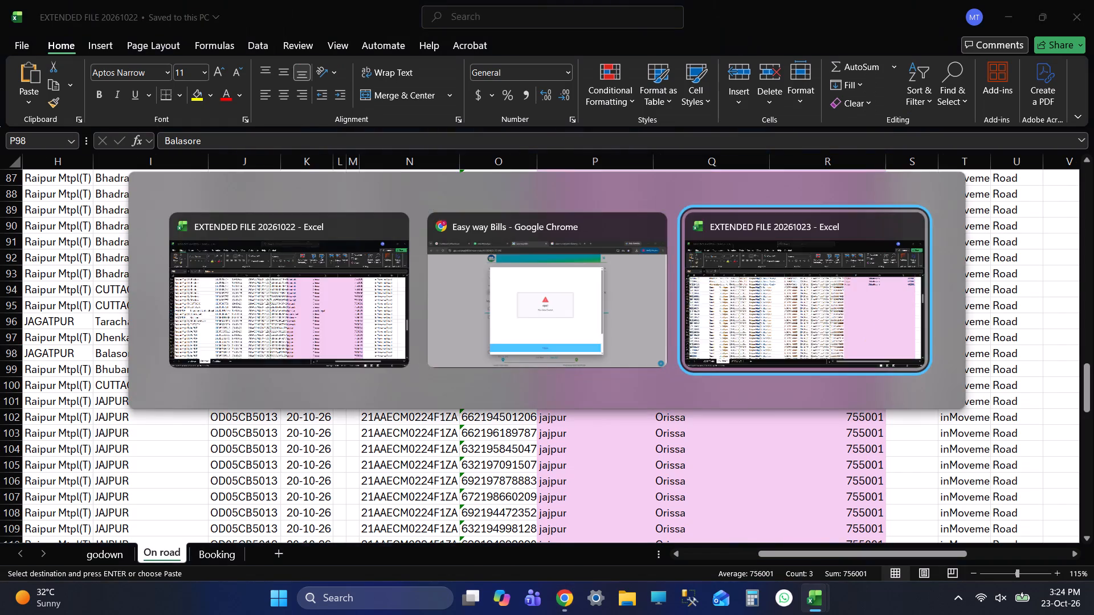
key(alt+Tab)
click(597, 165)
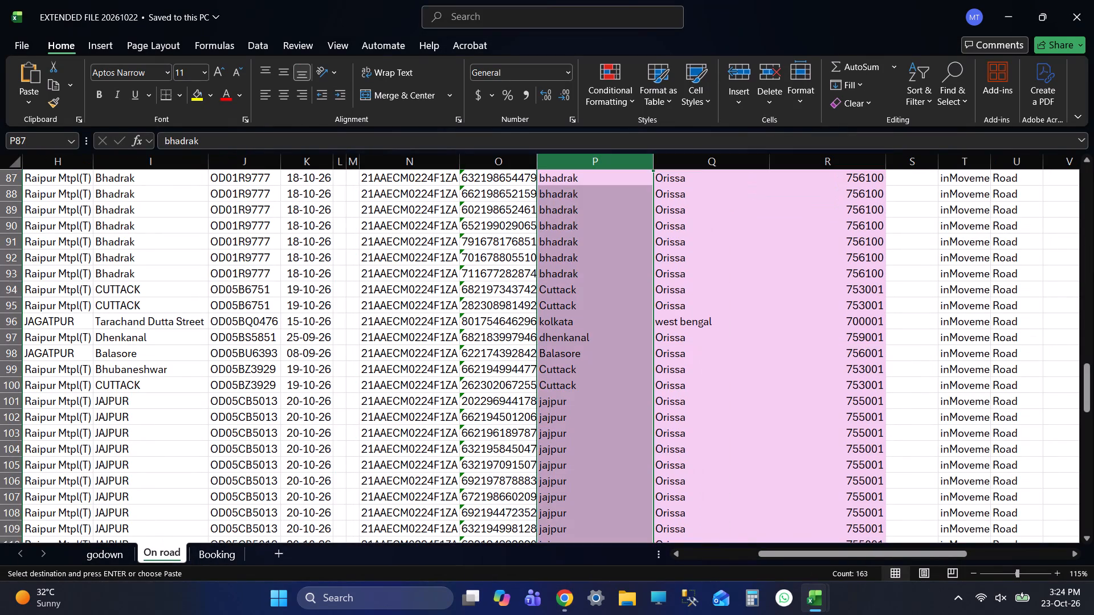
key(ctrl+f)
text(BI)
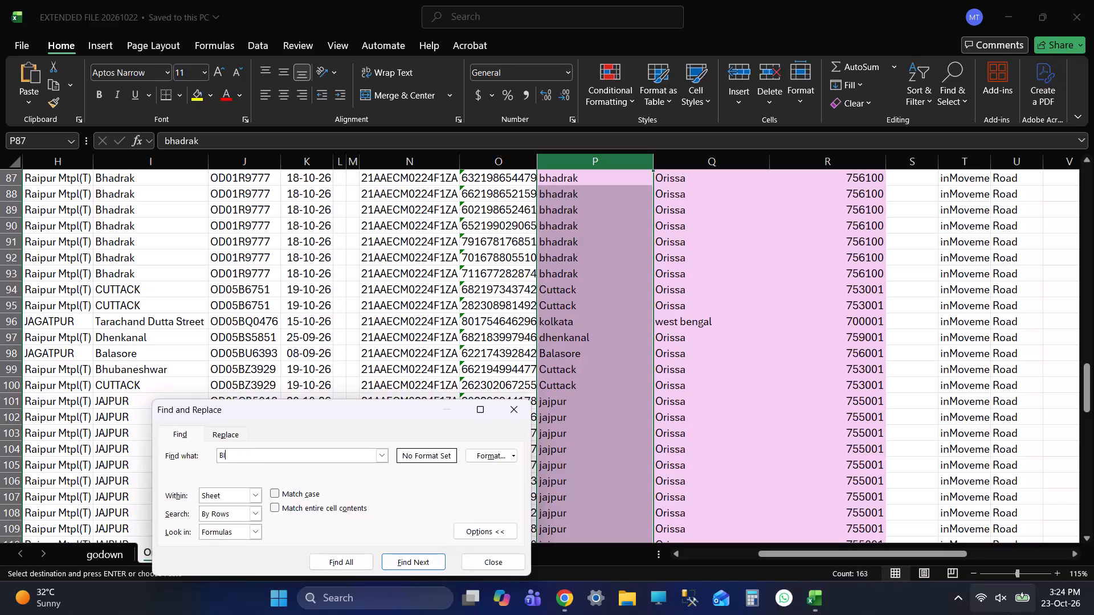
key(l)
key(Return)
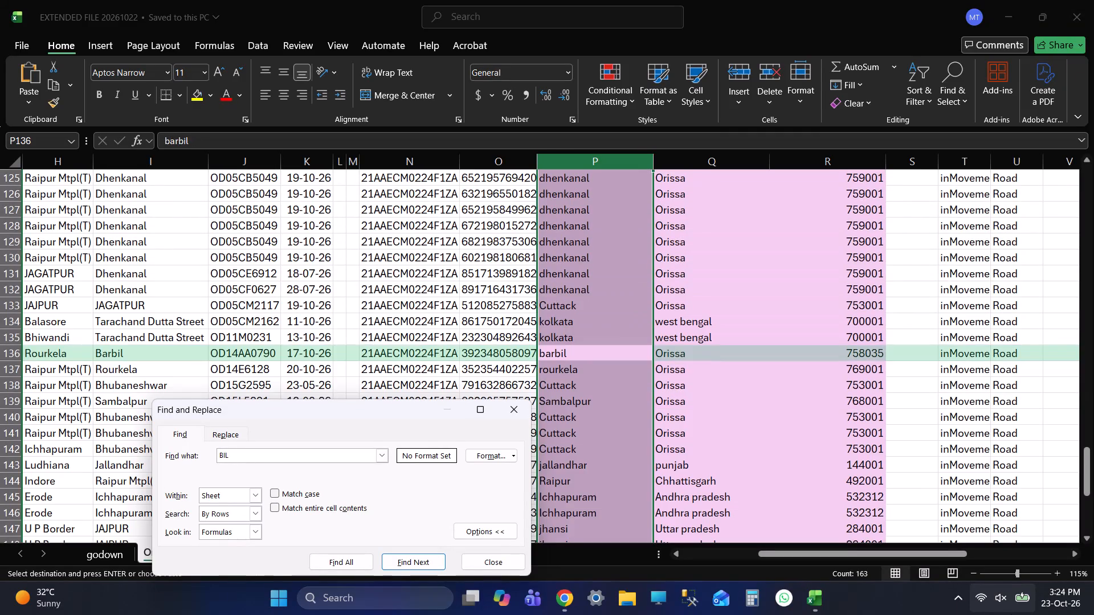
key(a)
key(Return)
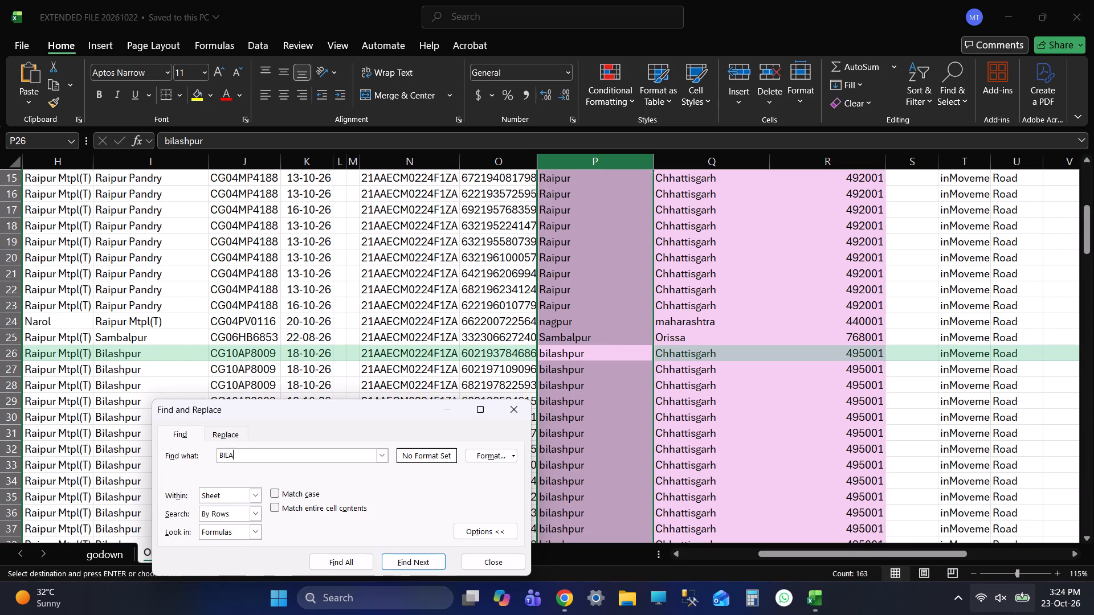
click(495, 561)
drag(599, 347, 603, 354)
key(shift+Right)
key(shift+Right)
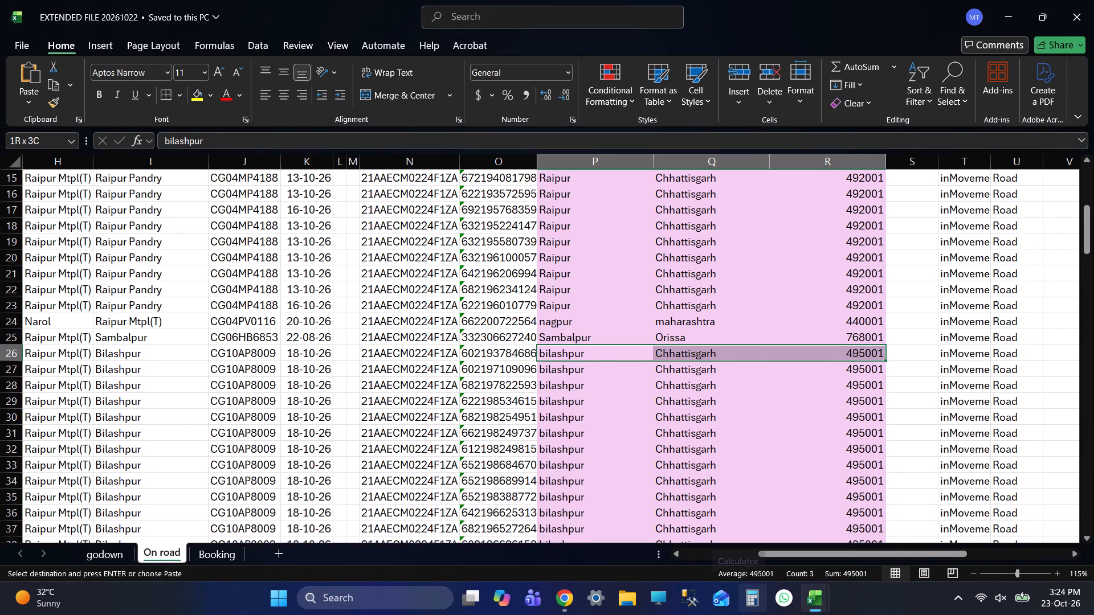
key(ctrl+c)
key(alt+Tab)
key(shift+Down)
key(shift+Down)
key(shift+Down)
key(shift+Down)
key(shift+Down)
key(shift+Down)
key(shift+Down)
key(shift+Down)
key(shift+Down)
key(shift+Down)
key(shift+Down)
key(shift+Down)
key(shift+Down)
key(shift+Down)
key(shift+Down)
key(shift+Down)
key(shift+Down)
key(shift+Down)
key(shift+Down)
key(shift+Down)
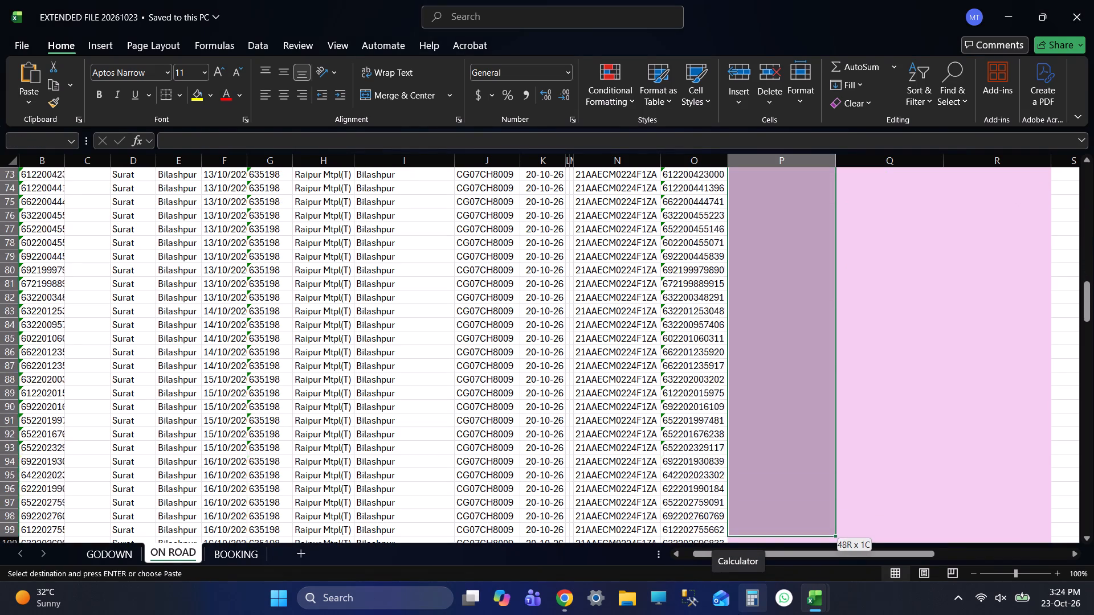
key(shift+Up)
key(shift+Up)
key(shift+Up)
key(shift+Up)
key(shift+Up)
key(shift+Up)
key(shift+Up)
key(shift+Up)
key(shift+Up)
key(shift+Up)
key(shift+Up)
key(shift+Up)
key(shift+Up)
key(shift+Up)
key(shift+Up)
key(shift+Up)
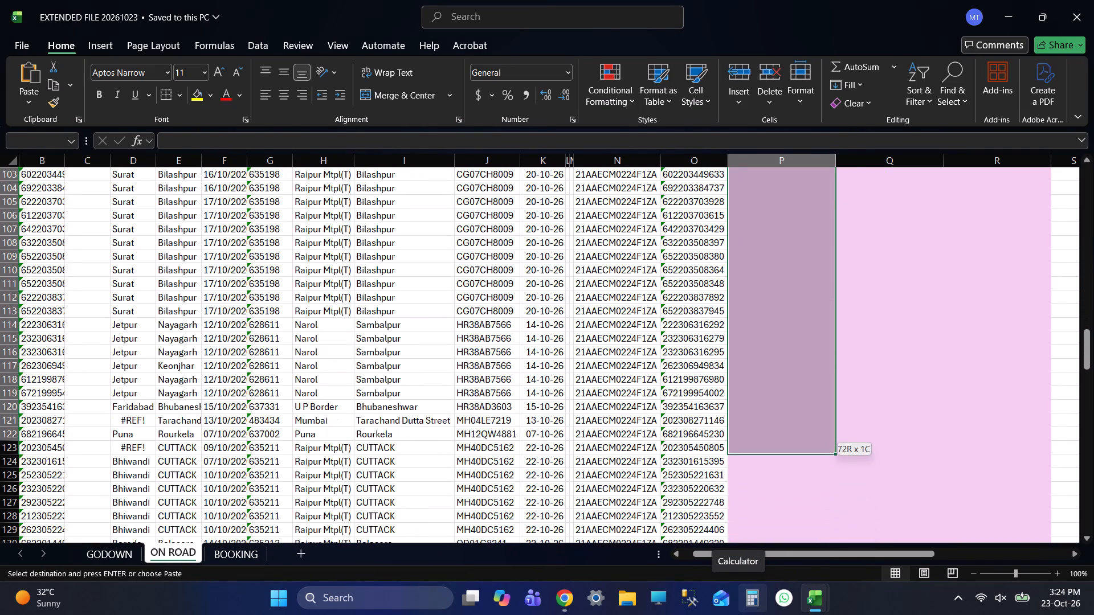
key(shift+Up)
key(shift+Down)
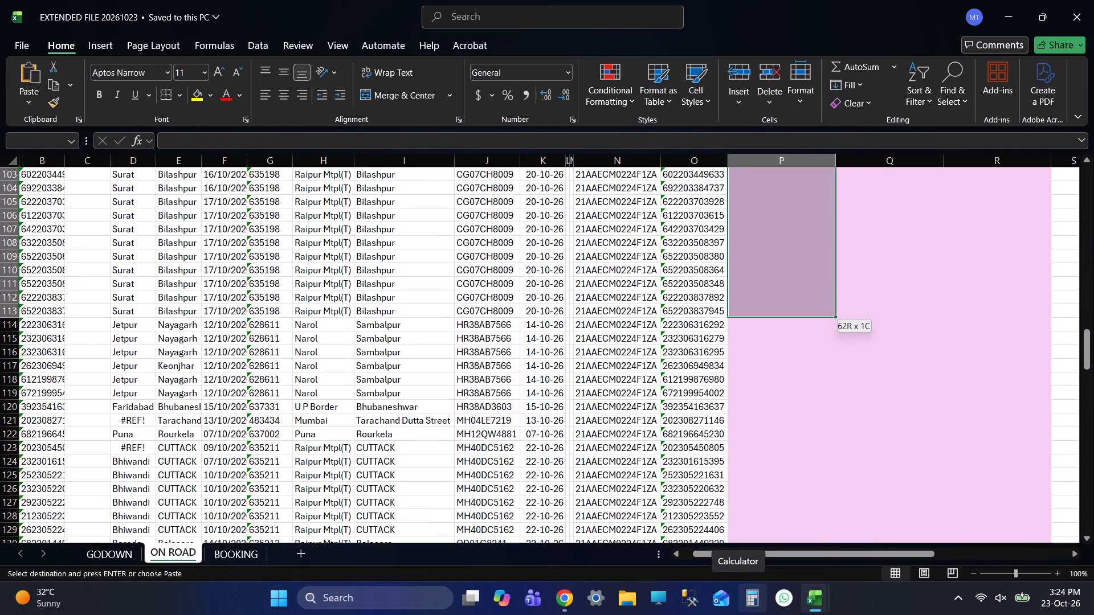
key(ctrl+v)
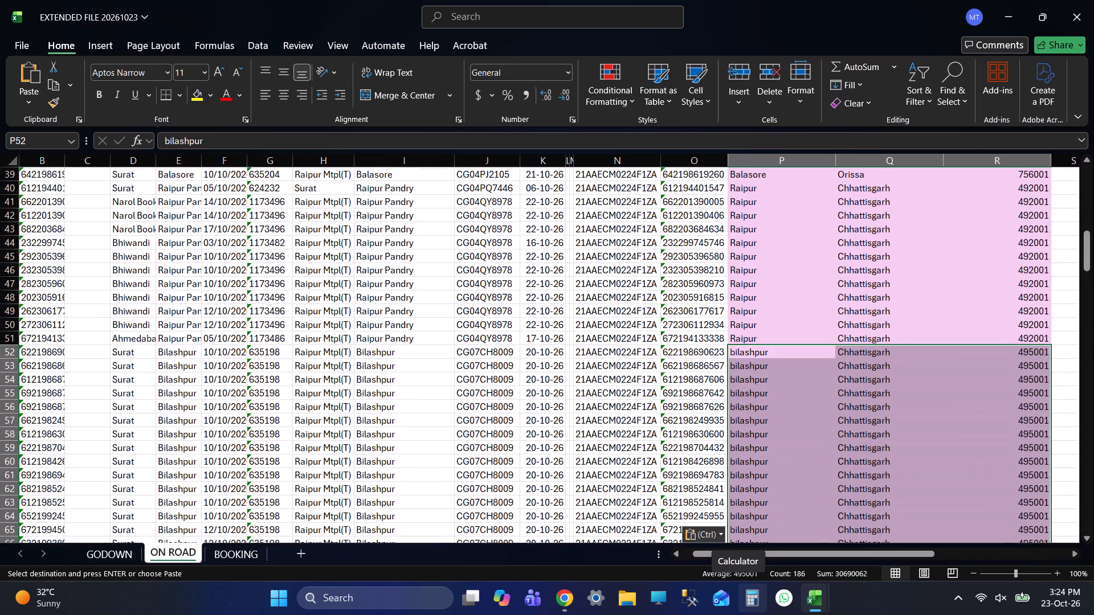
key(ctrl+Down)
key(Down)
key(ctrl+s)
key(ctrl+s)
key(ctrl+s)
key(ctrl+s)
scroll(754, 439, down, 4)
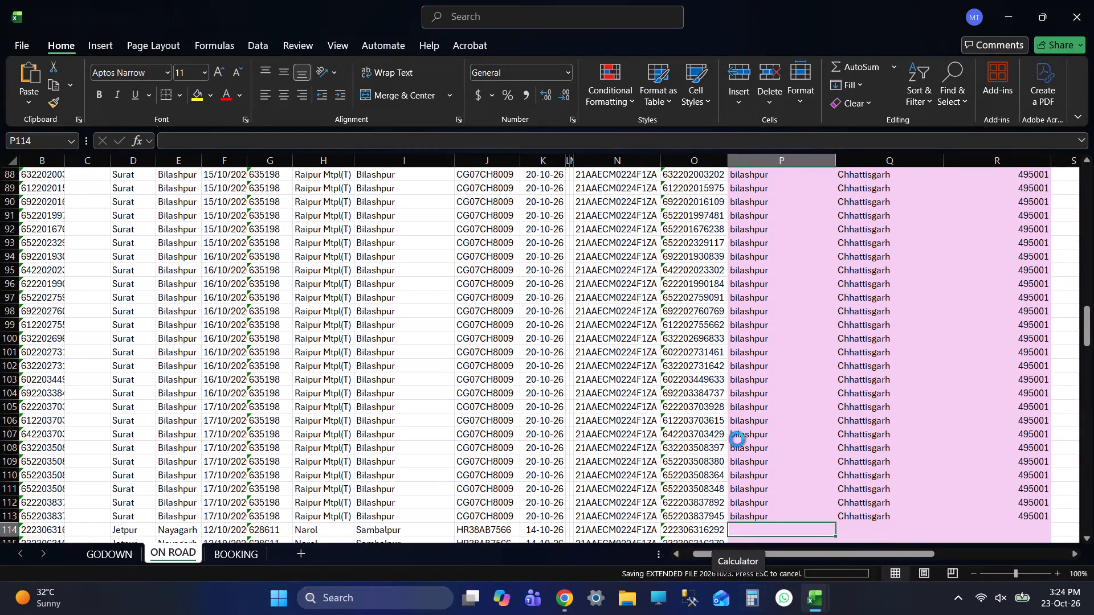
scroll(737, 439, down, 1)
scroll(779, 372, down, 7)
scroll(775, 399, up, 4)
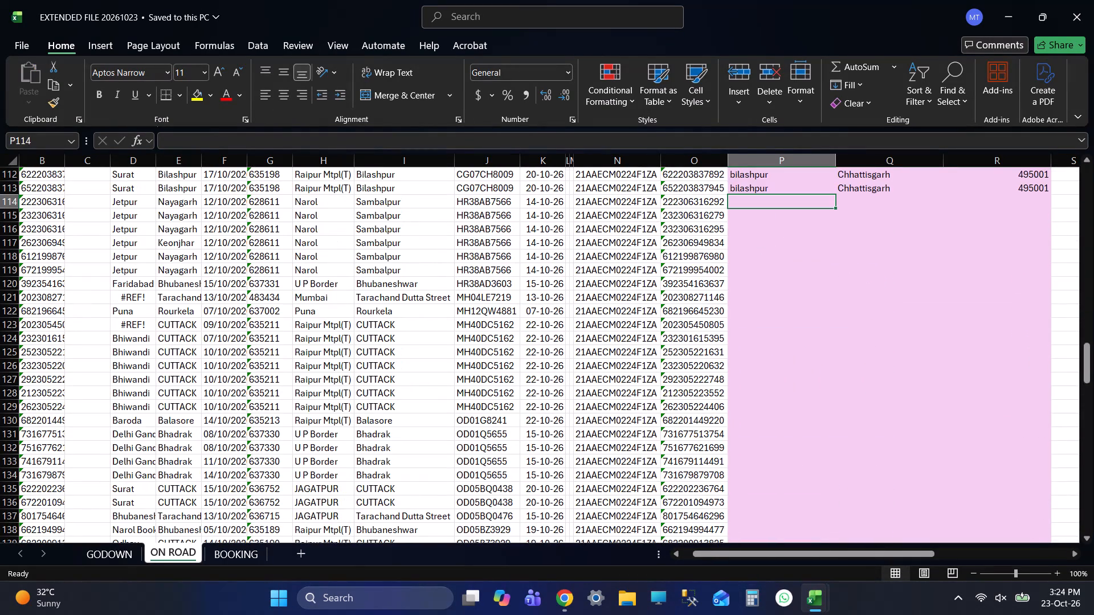
key(shift+Tab)
key(shift+Tab)
key(shift+Tab)
key(shift+Tab)
key(shift+Tab)
key(shift+Tab)
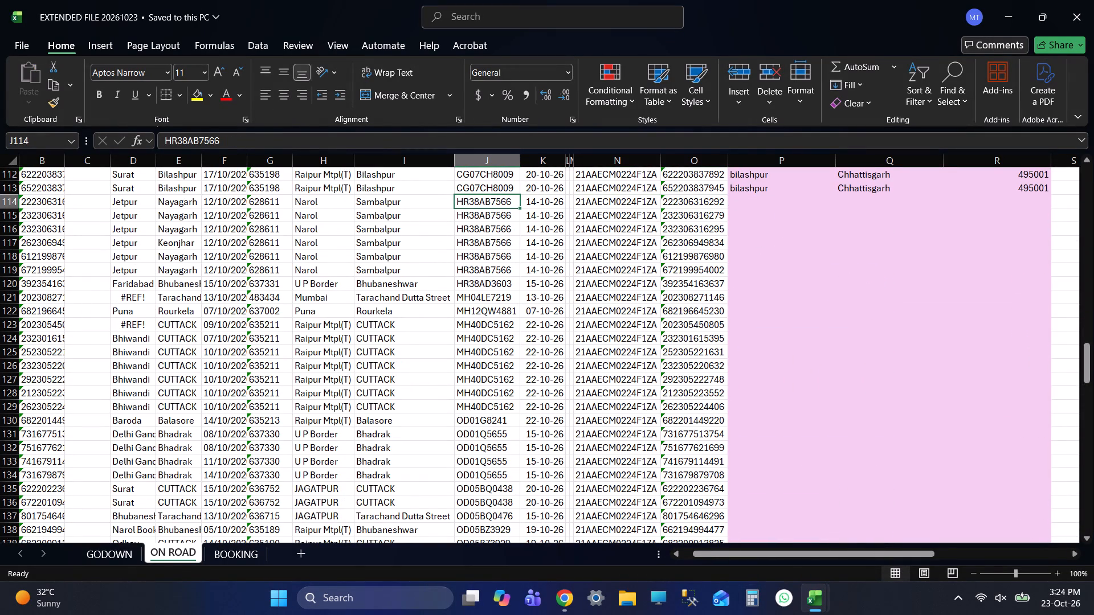
key(ctrl+c)
key(Tab)
key(Tab)
key(Tab)
key(Tab)
key(Tab)
key(Tab)
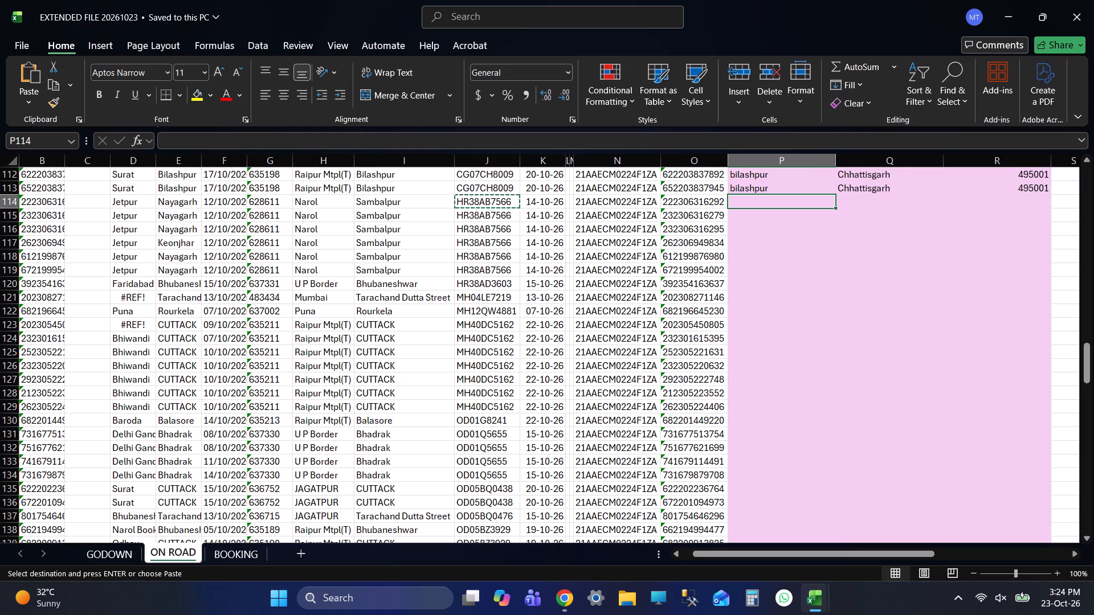
In EXTENDED FILE 20261022's On road sheet, find SAM under Current Place and copy row 25's Sambalpur, Orissa, 768001.
key(alt+Tab)
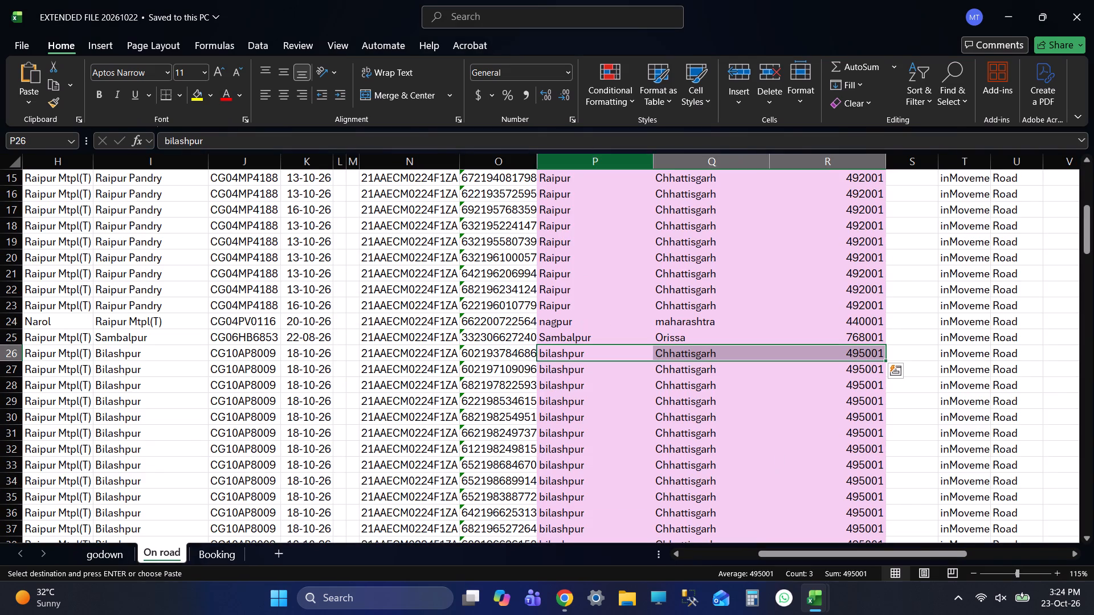
click(612, 167)
key(ctrl+f)
text(SAM)
key(Return)
click(589, 329)
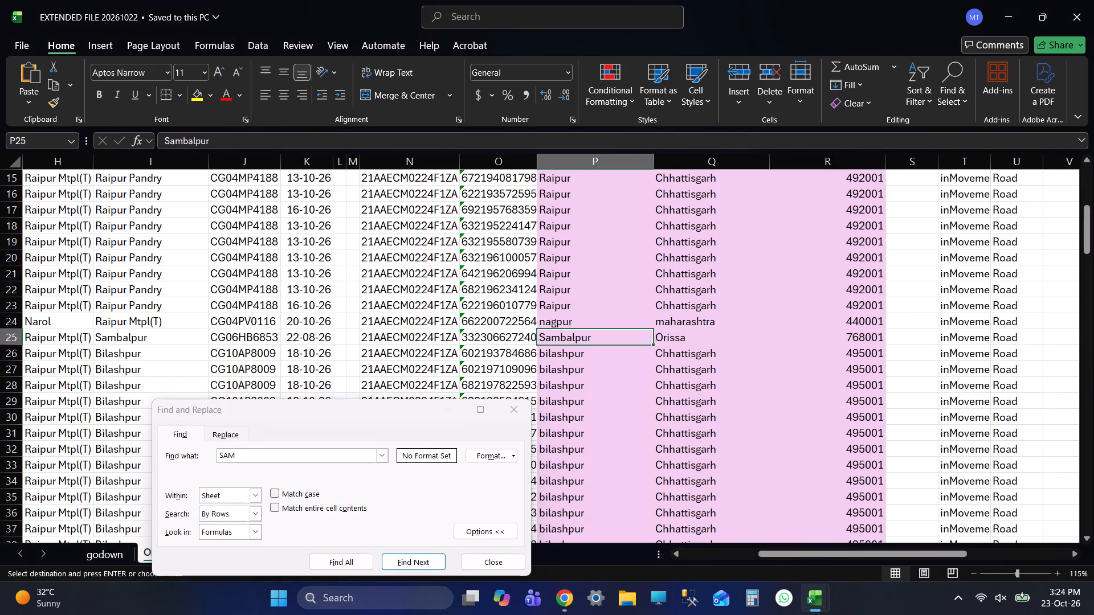
key(shift+Right)
key(shift+Right)
key(ctrl+c)
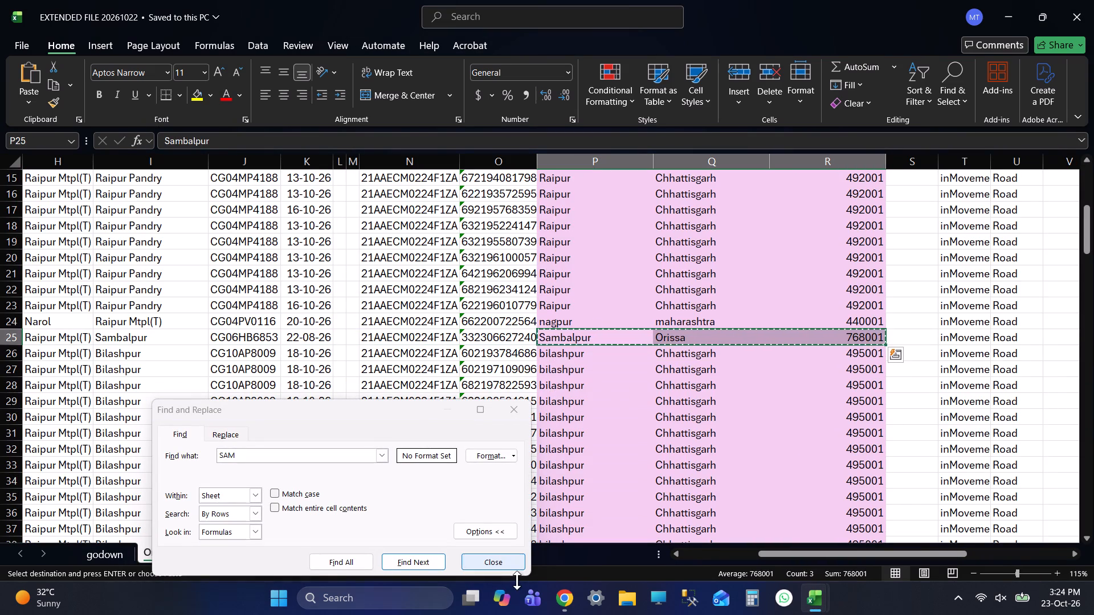
click(507, 564)
key(alt+Tab)
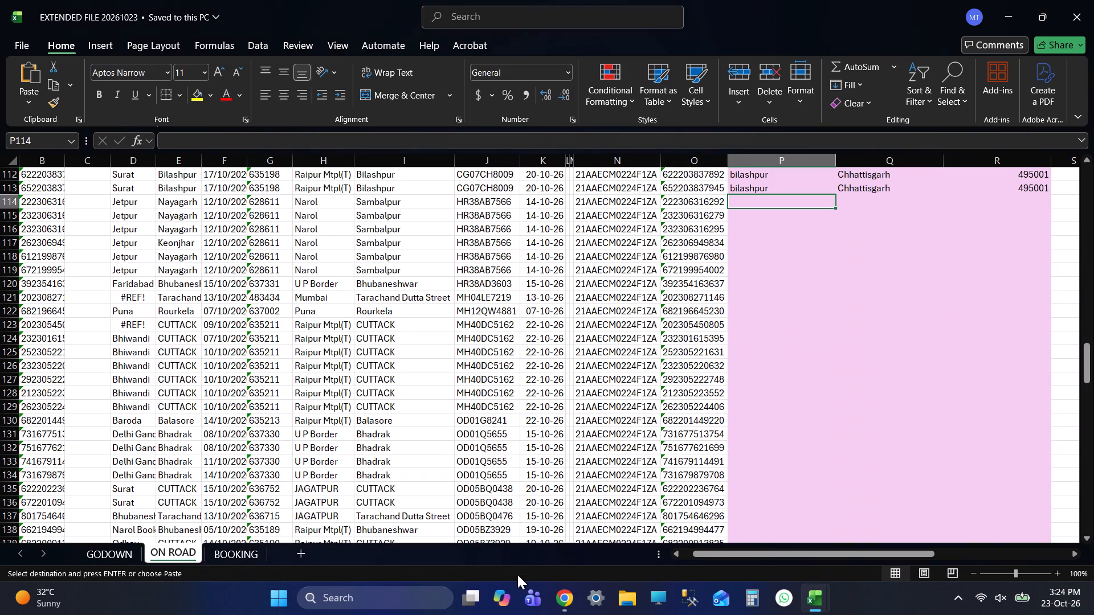
key(shift+Down)
key(shift+Down)
key(shift+Down)
key(shift+Down)
key(shift+Down)
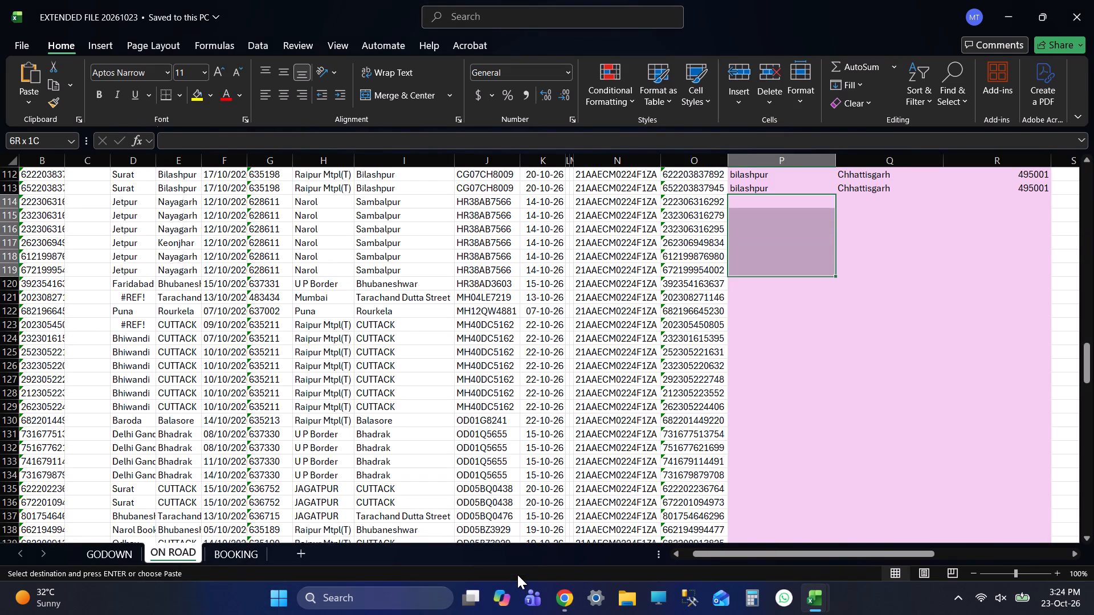
key(ctrl+v)
key(ctrl+Down)
key(Down)
key(ctrl+s)
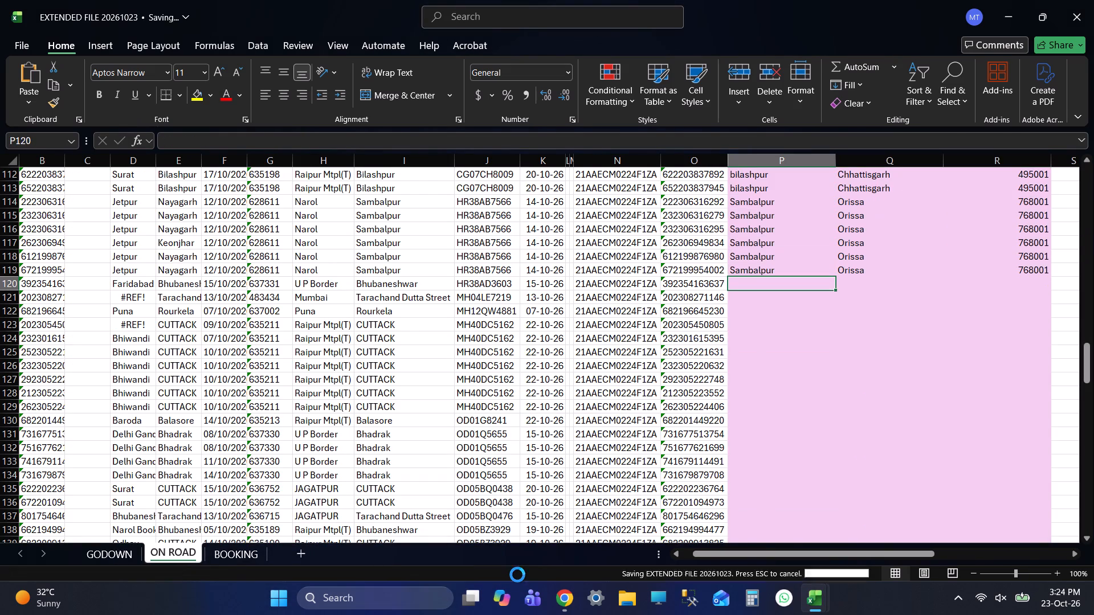
key(Left)
key(Left)
key(Left)
key(Left)
key(Left)
key(Left)
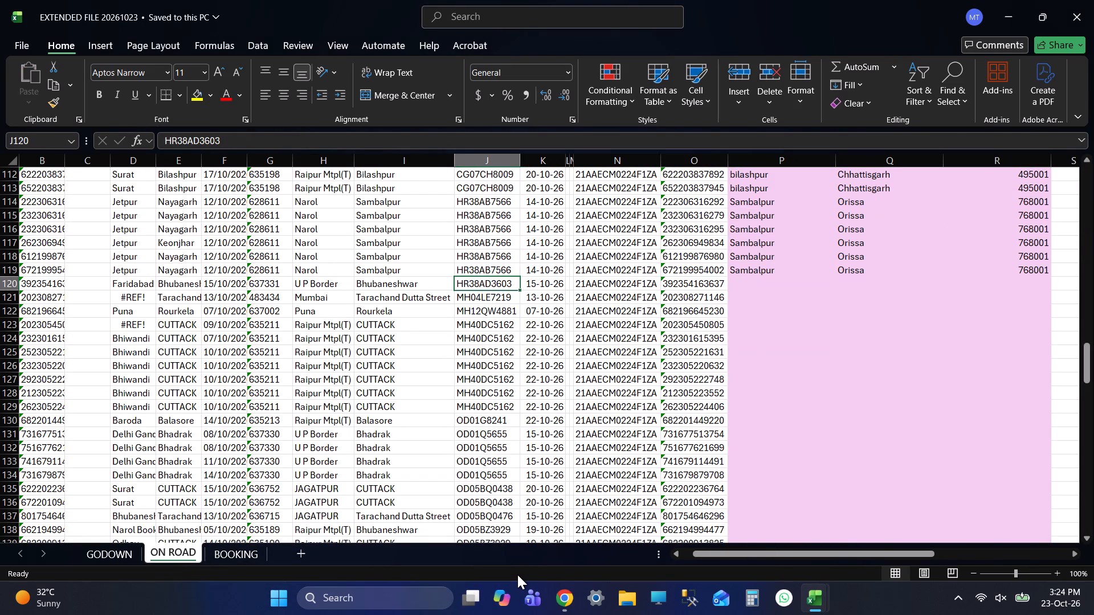
key(ctrl+c)
key(Right)
key(Right)
key(Right)
key(Right)
key(Right)
key(Right)
key(Left)
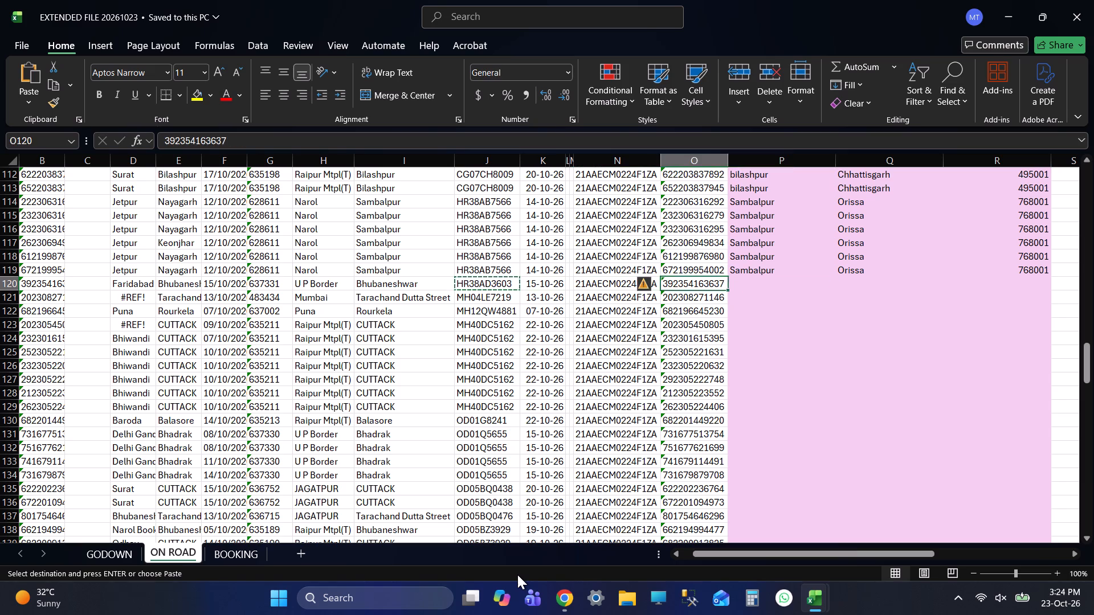
key(Right)
key(alt+Tab)
key(alt+Tab)
click(521, 501)
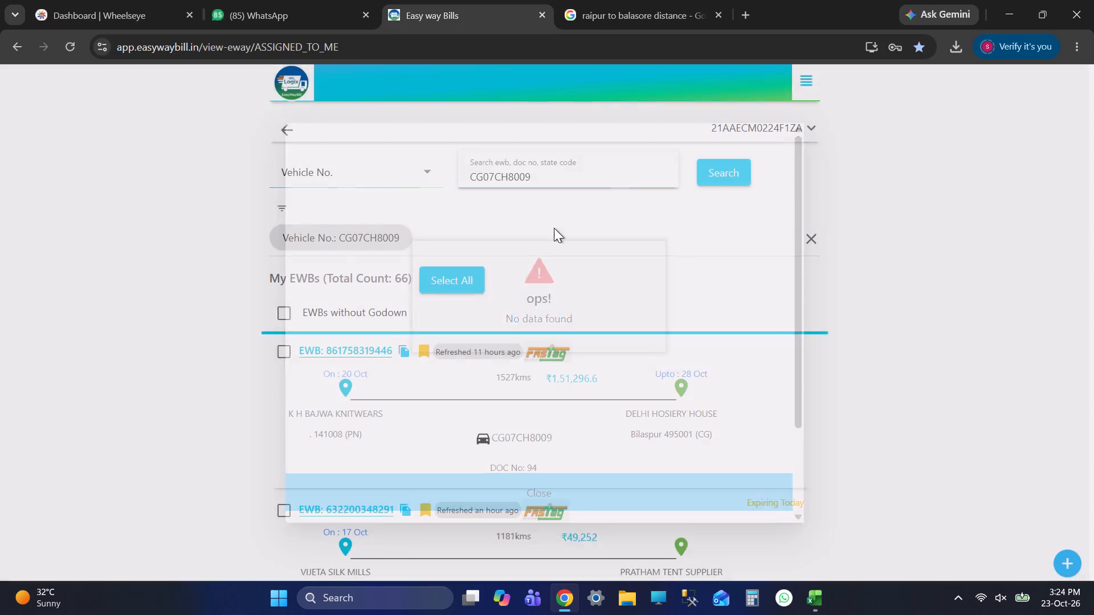
double_click(560, 181)
key(ctrl+v)
click(756, 183)
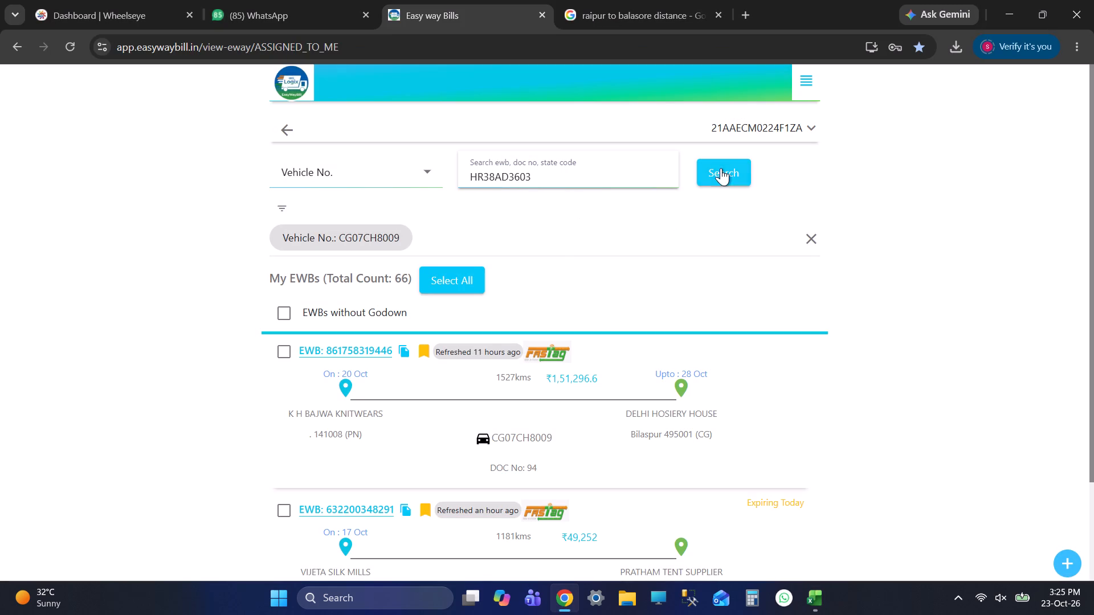
click(721, 168)
click(554, 346)
key(alt+Tab)
scroll(613, 358, down, 2)
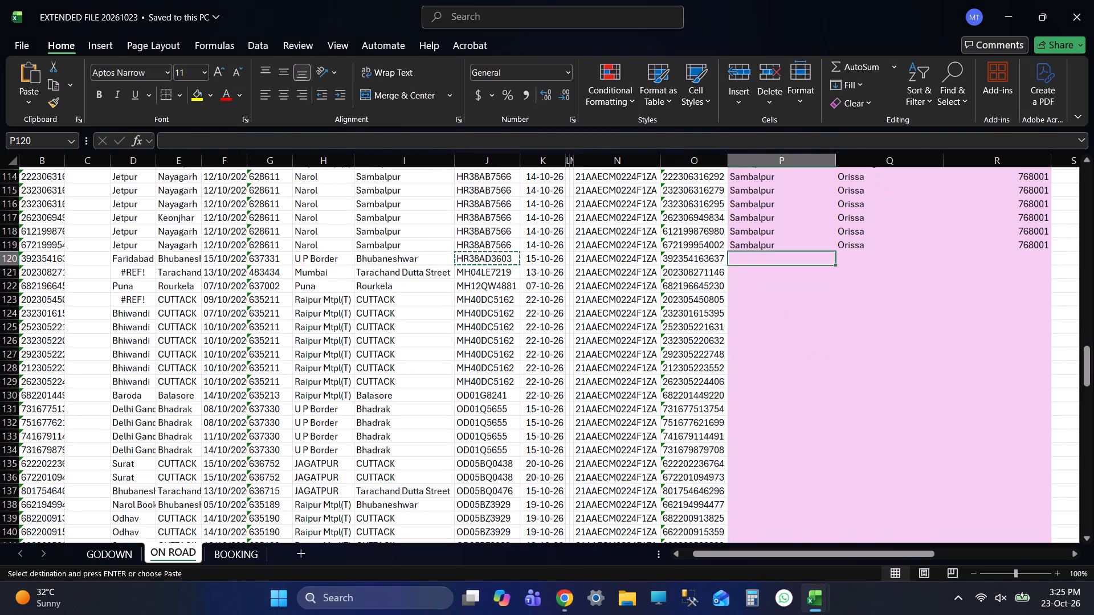
scroll(621, 372, down, 2)
scroll(637, 382, up, 2)
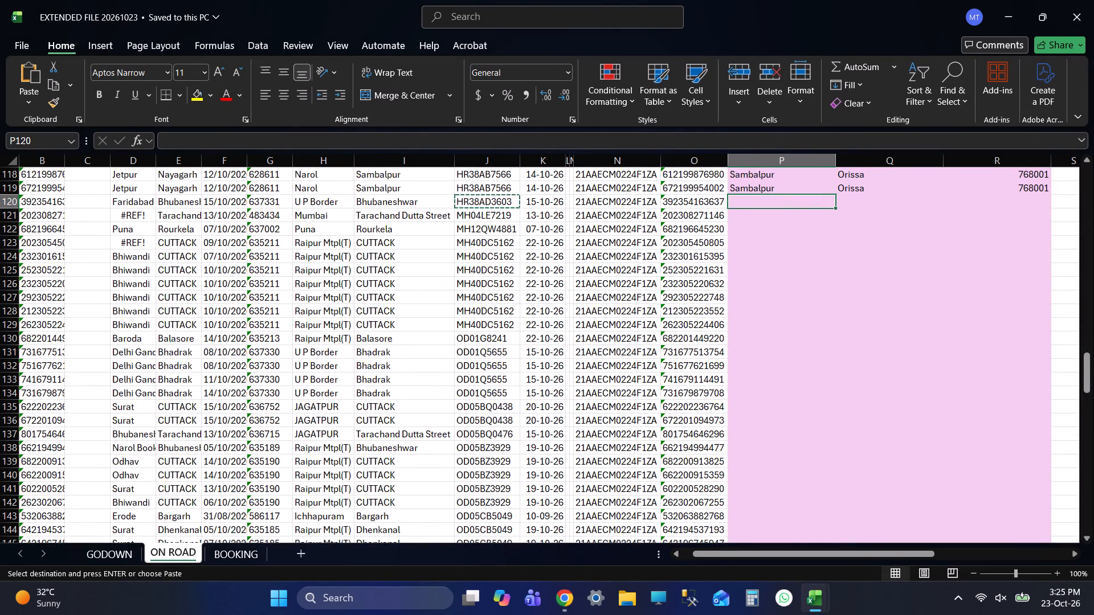
click(487, 210)
key(Tab)
key(Tab)
key(Tab)
key(Tab)
key(Tab)
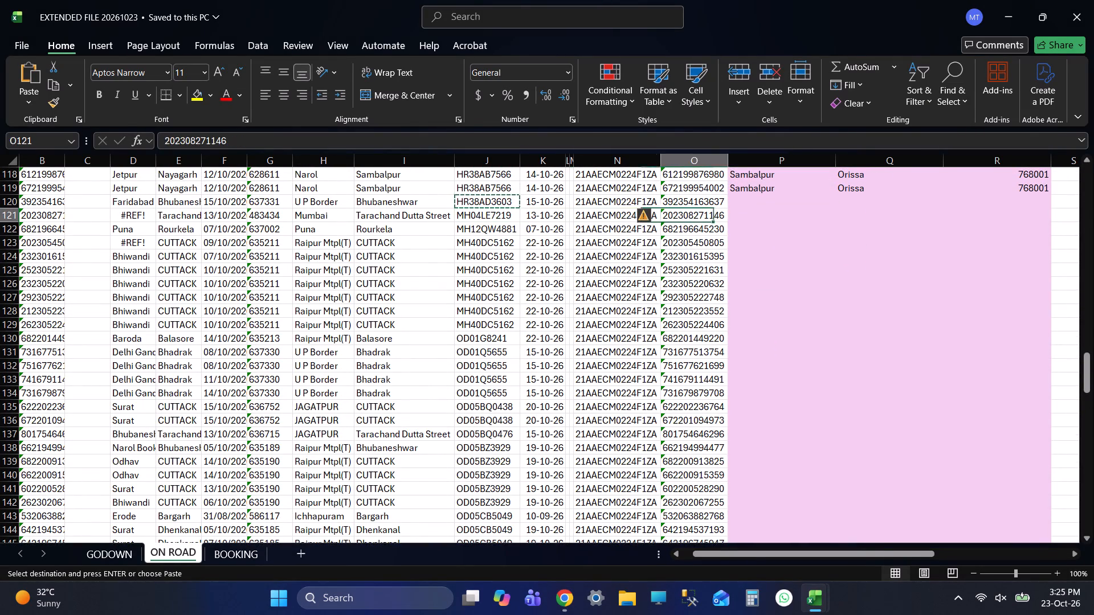
key(Tab)
In EXTENDED FILE 20261022's On road sheet, find KOL under Current Place and copy row 96's kolkata, west bengal, 700001.
key(alt+Tab)
key(alt+Tab)
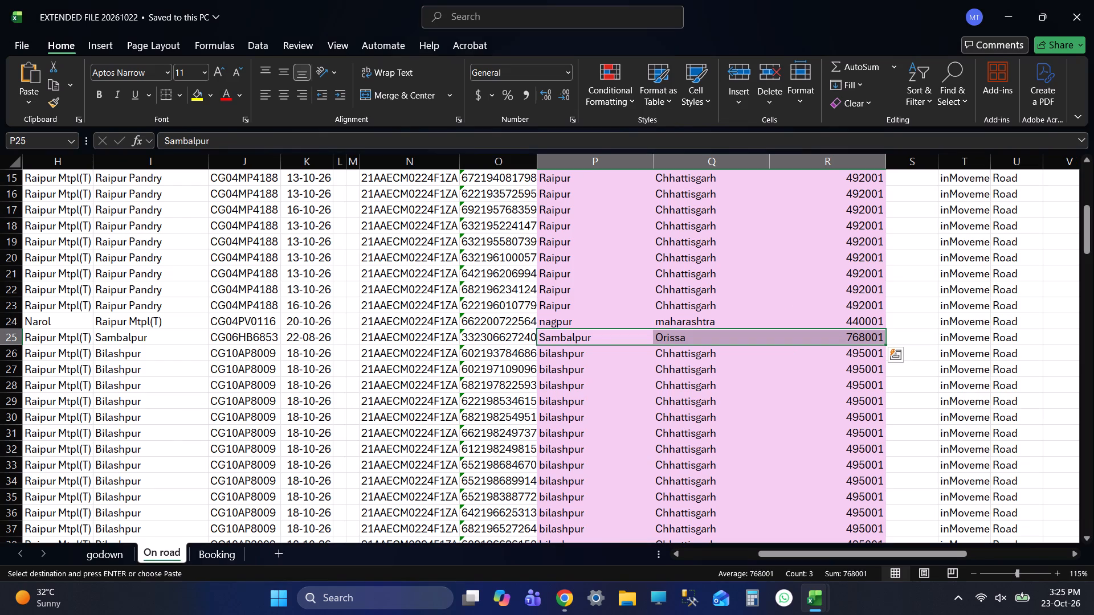
click(605, 167)
key(ctrl+f)
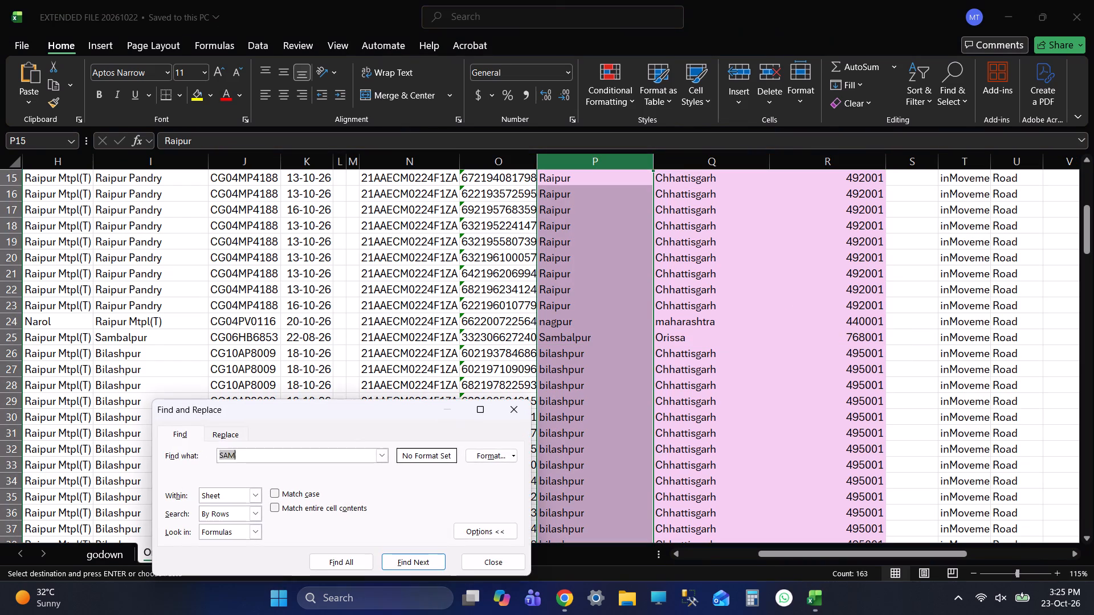
text(KOLA)
key(Return)
key(Return)
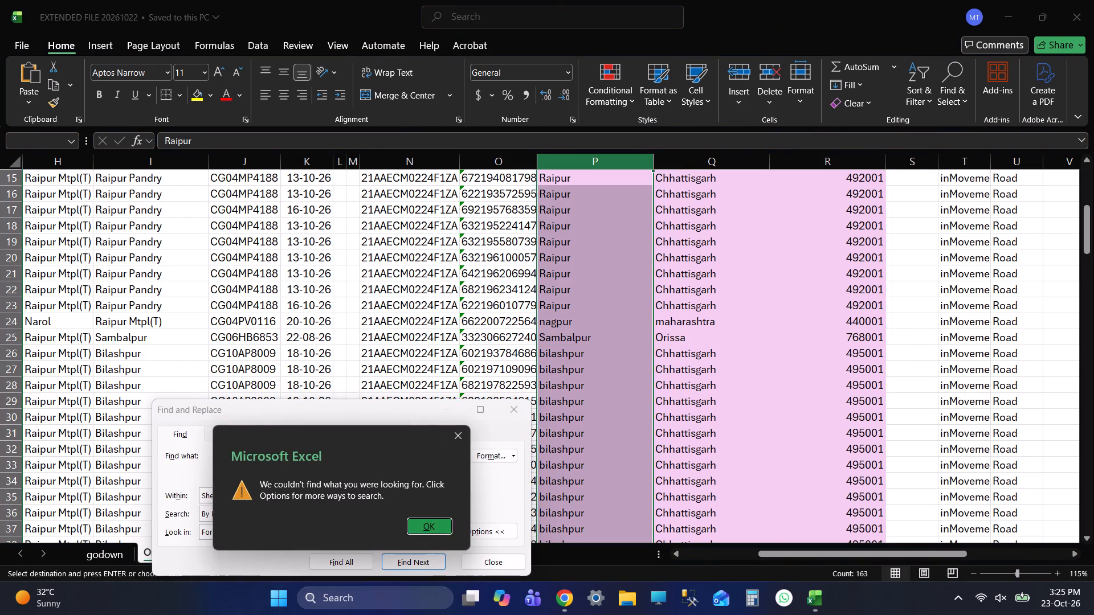
key(BackSpace)
key(Return)
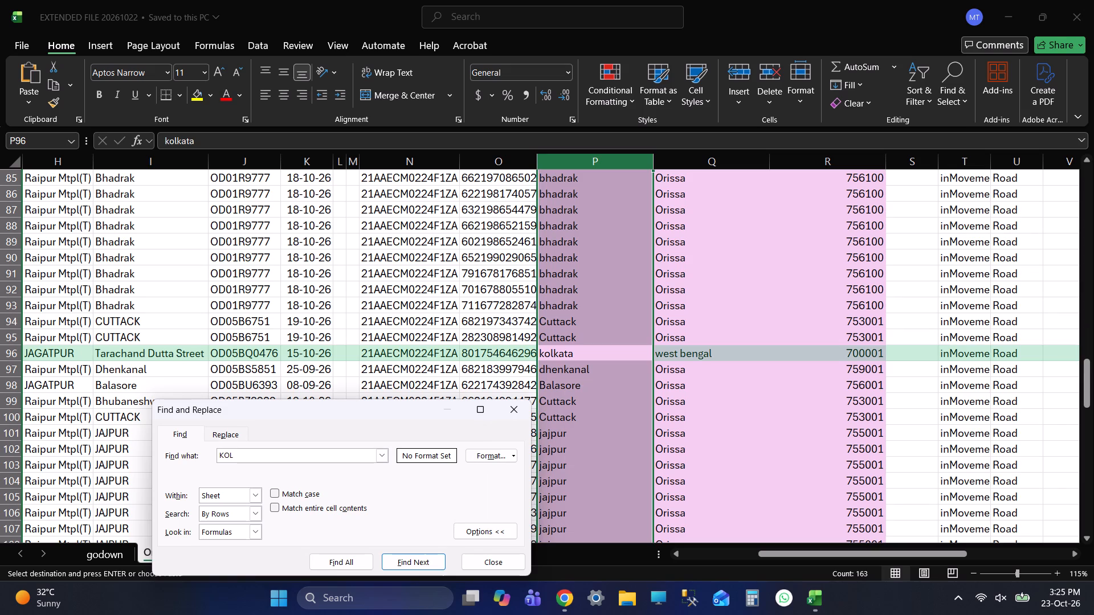
click(579, 357)
key(shift+Right)
key(shift+Right)
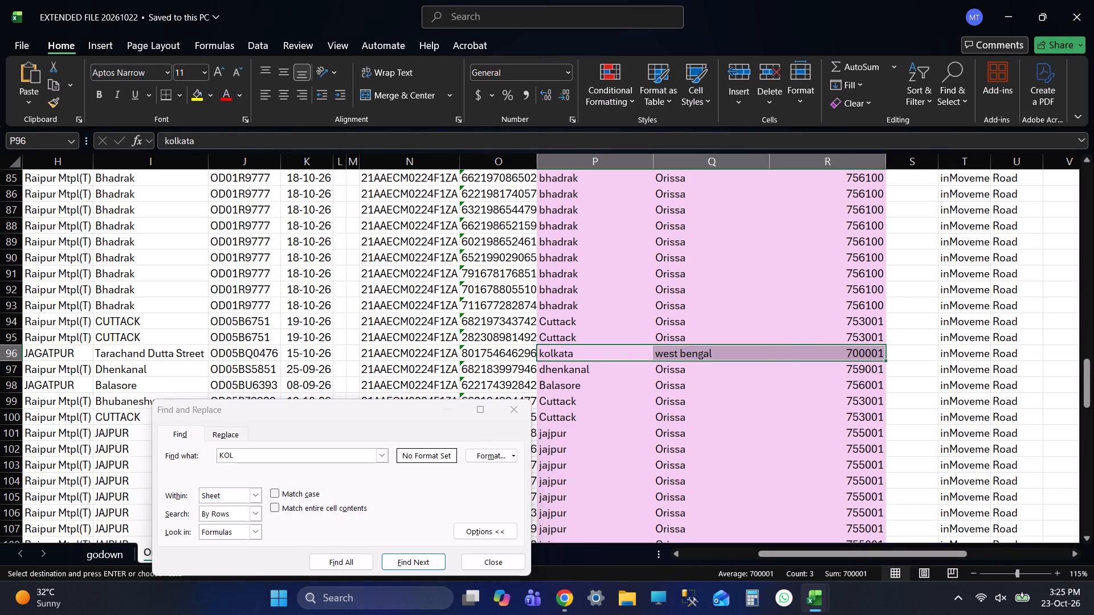
key(ctrl+c)
click(477, 561)
key(alt+Tab)
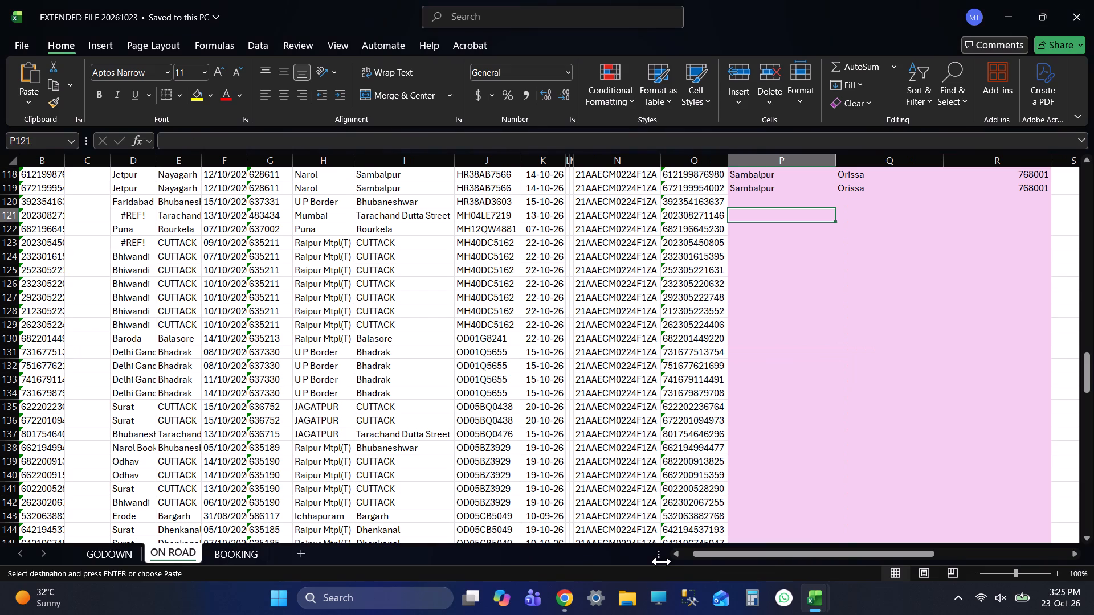
key(ctrl+v)
key(Up)
key(ctrl+s)
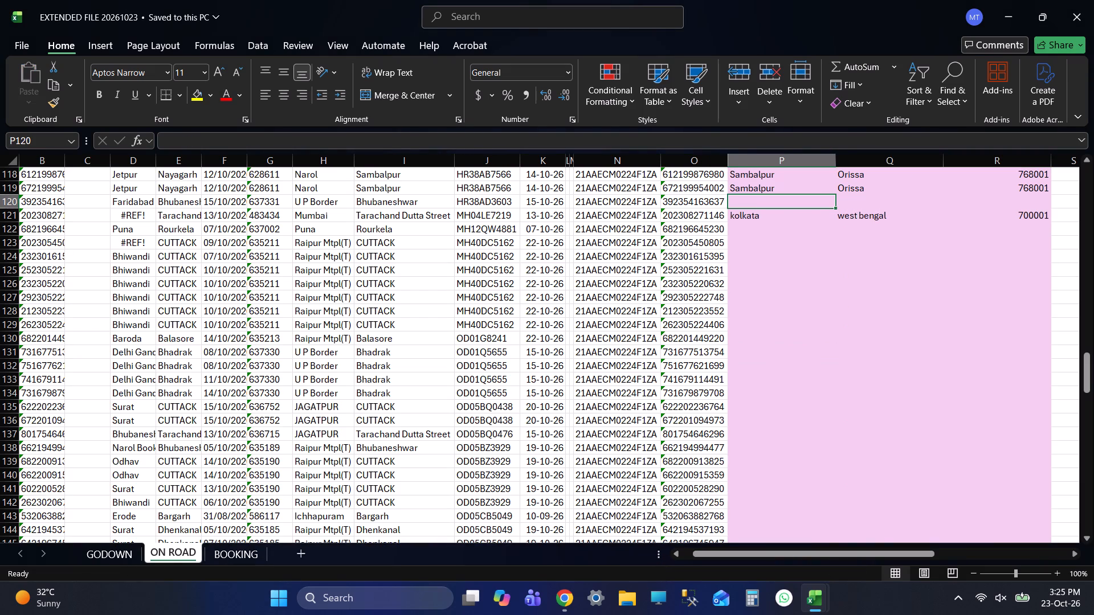
key(shift+Tab)
key(shift+Tab)
key(shift+Tab)
key(shift+Tab)
key(shift+Tab)
key(shift+Tab)
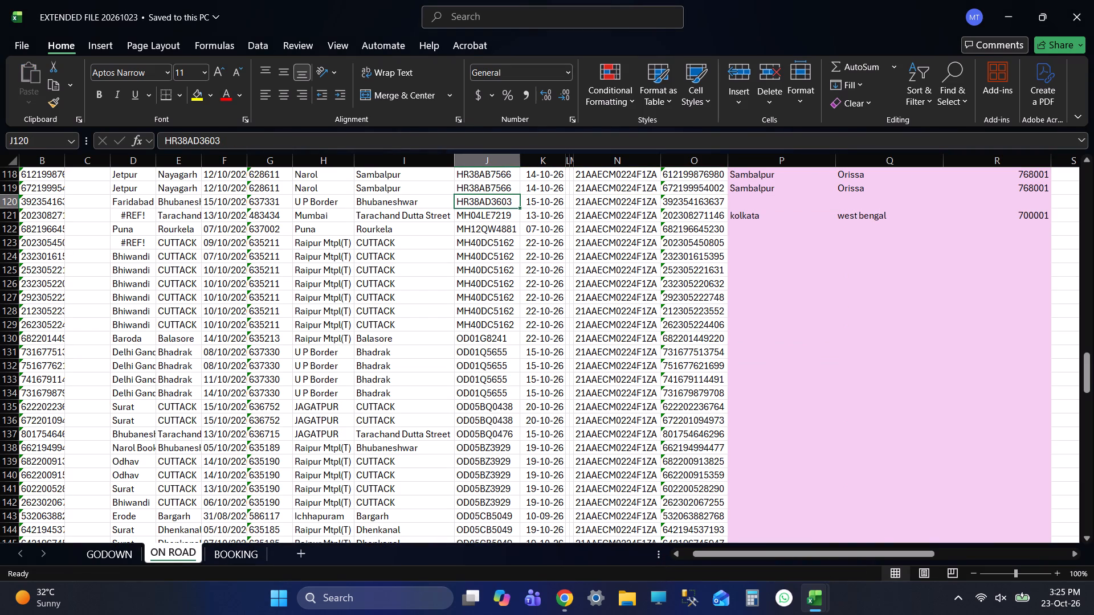
key(ctrl+c)
key(Tab)
key(Tab)
key(Tab)
key(Tab)
key(Tab)
key(Tab)
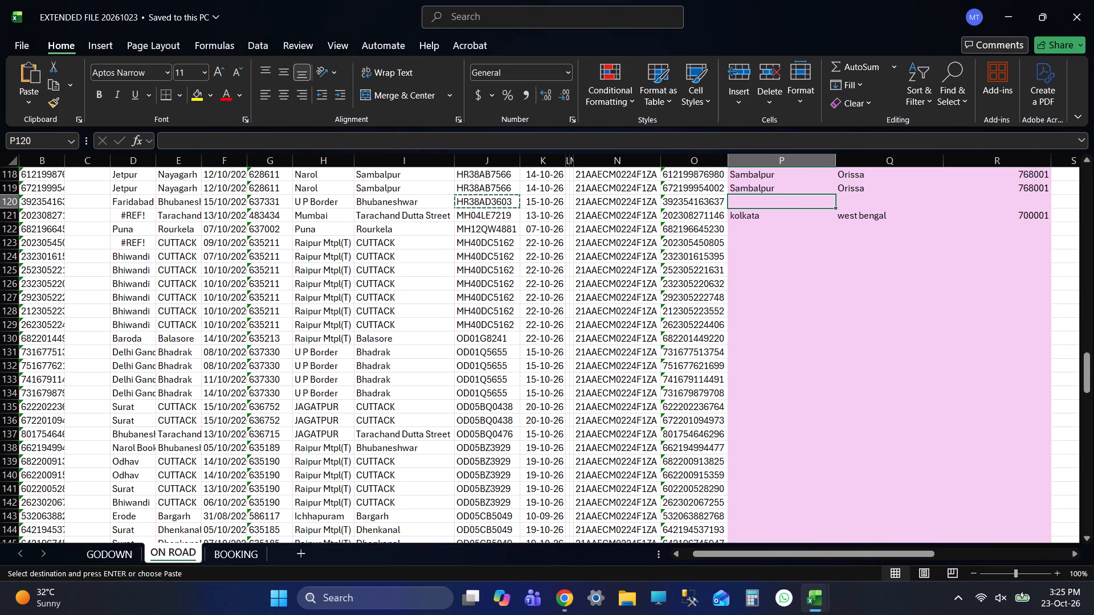
key(alt+Tab)
key(alt+Tab)
click(580, 504)
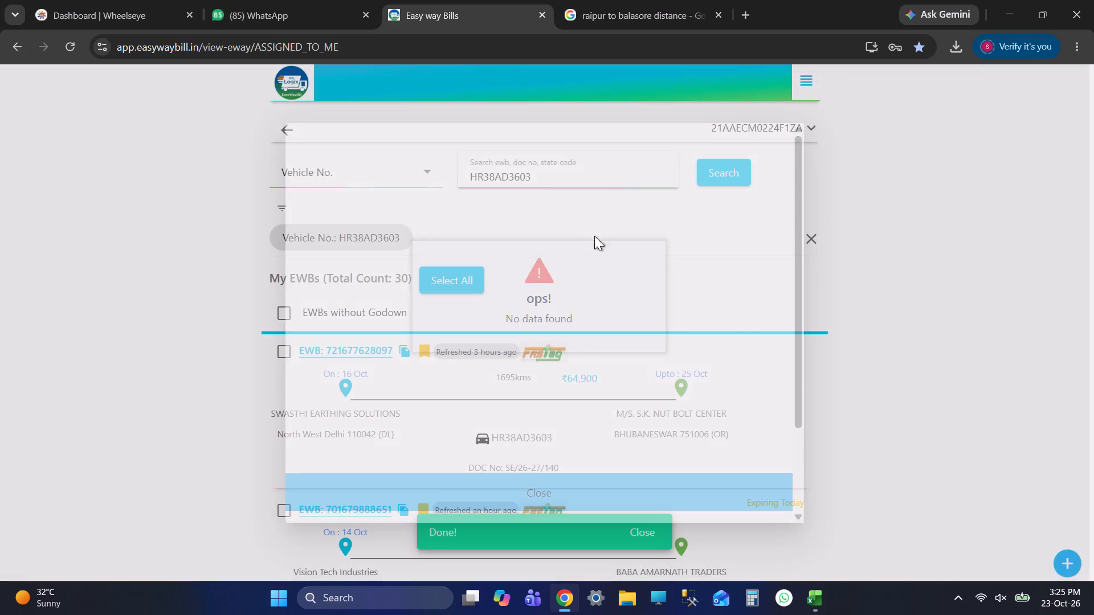
double_click(567, 173)
key(ctrl+v)
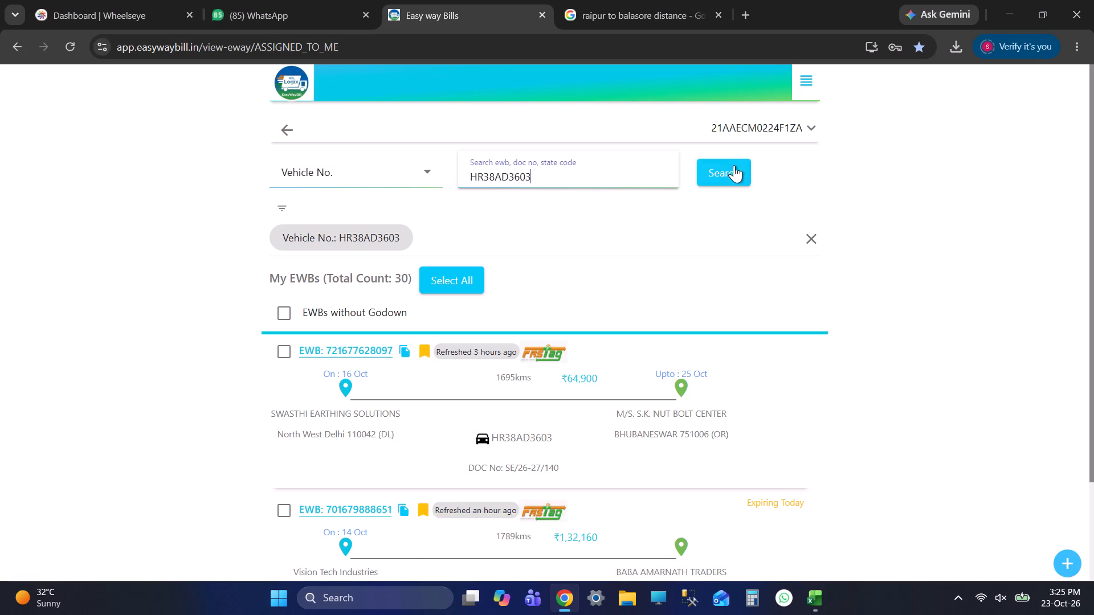
click(728, 165)
click(581, 340)
click(580, 346)
key(alt+Tab)
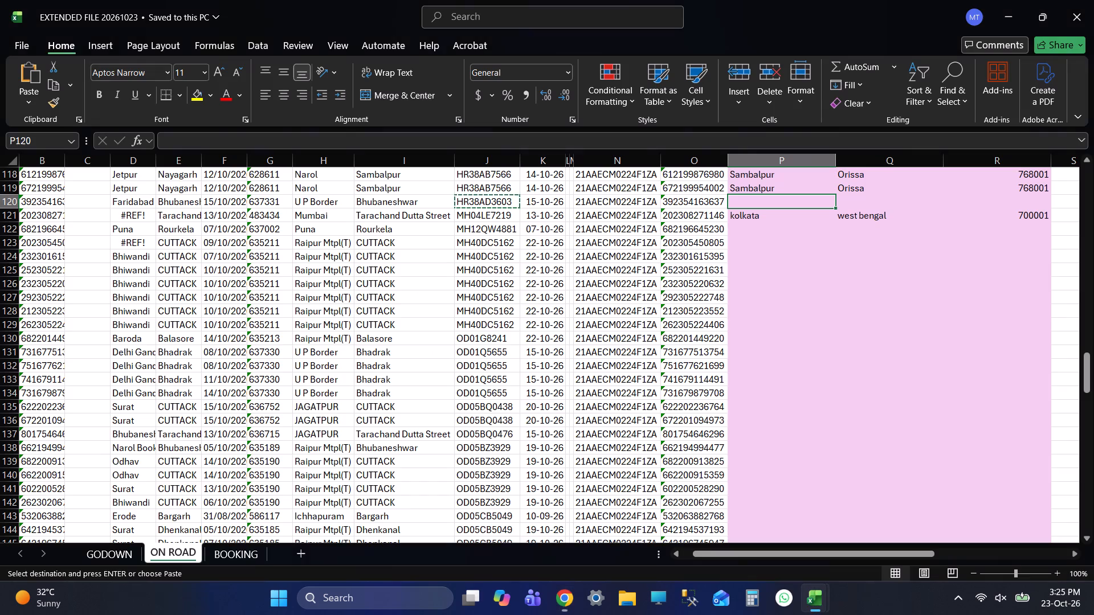
key(alt+Tab)
key(alt+Tab)
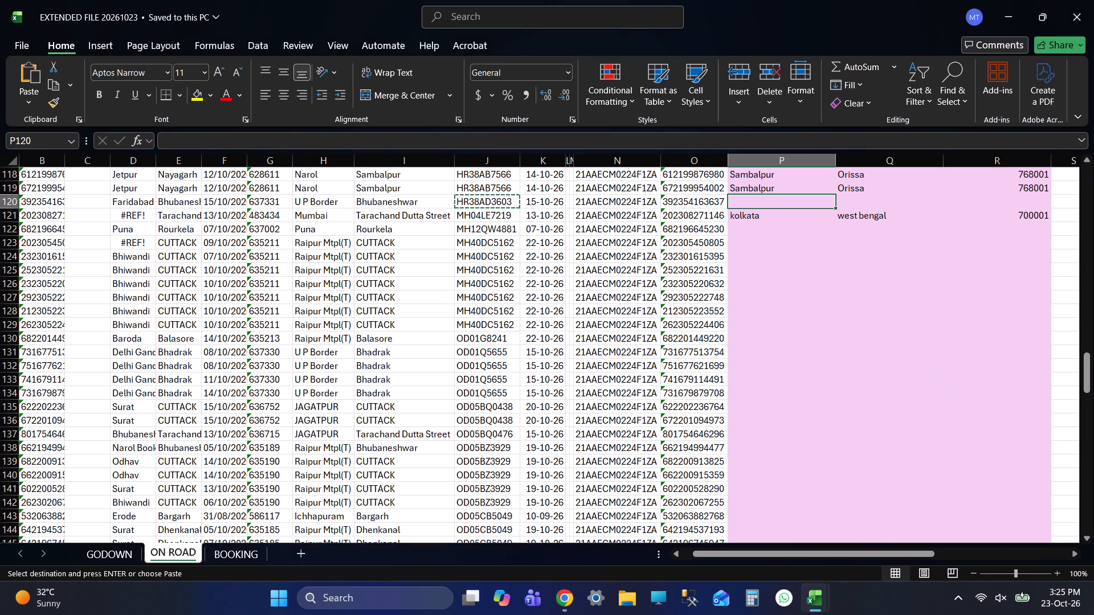
key(alt+Tab)
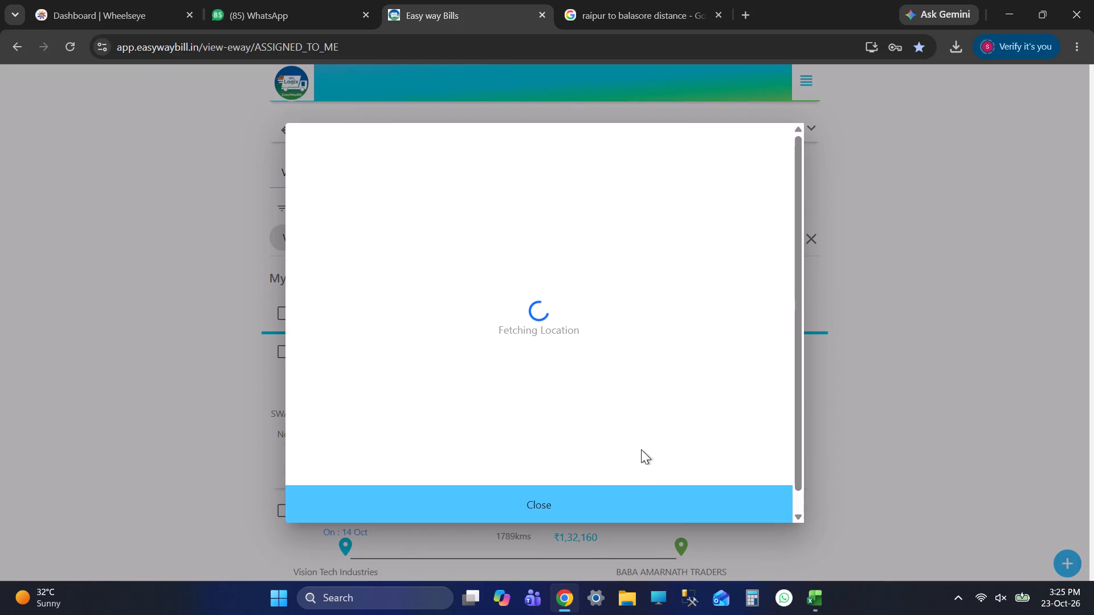
click(599, 501)
Search the Current Place column of EXTENDED FILE 20261022's On road sheet for BHU, then close the search.
key(alt+Tab)
key(alt+Tab)
key(alt+Tab)
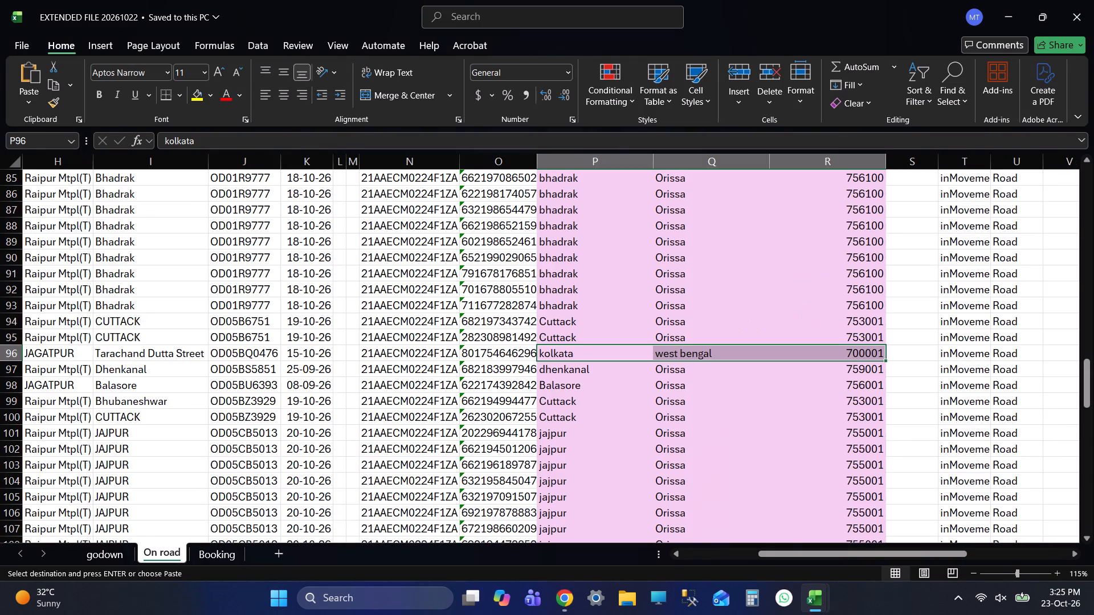
click(583, 163)
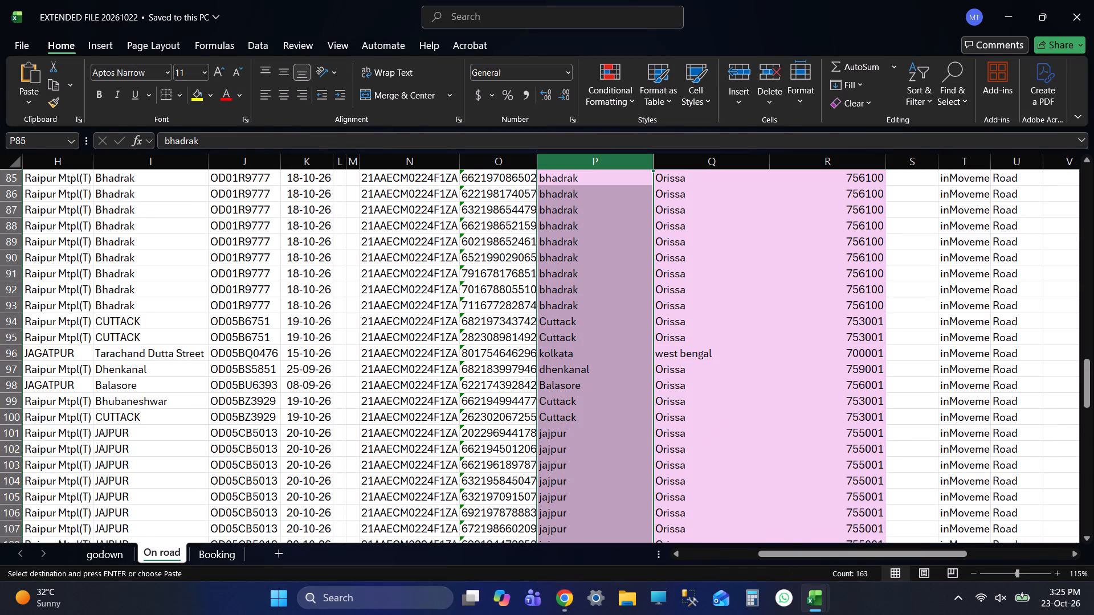
key(ctrl+f)
text(BHU)
key(Return)
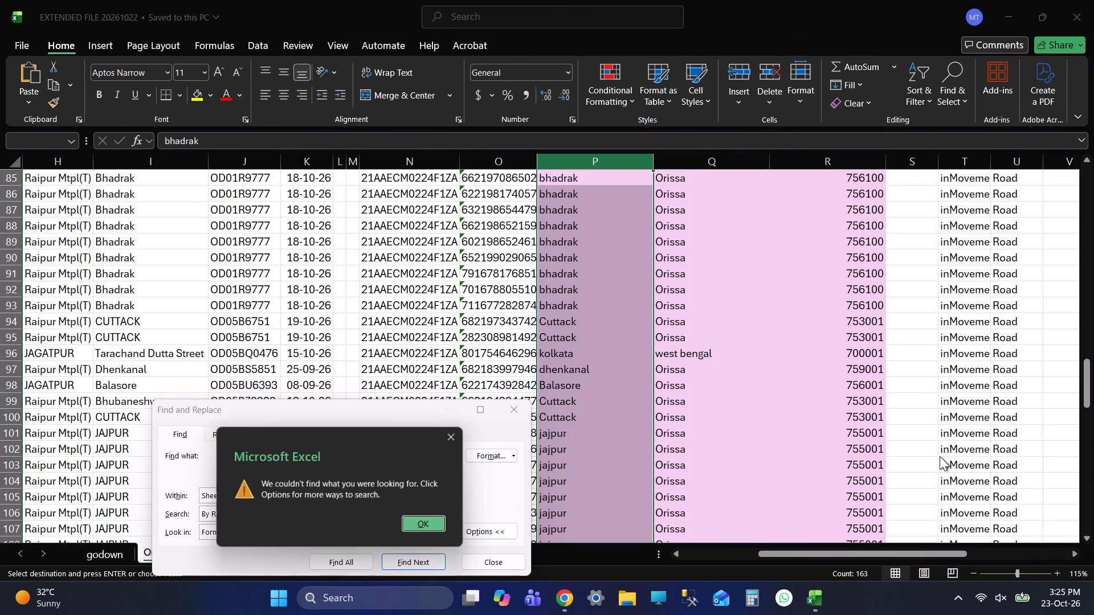
key(Return)
click(491, 552)
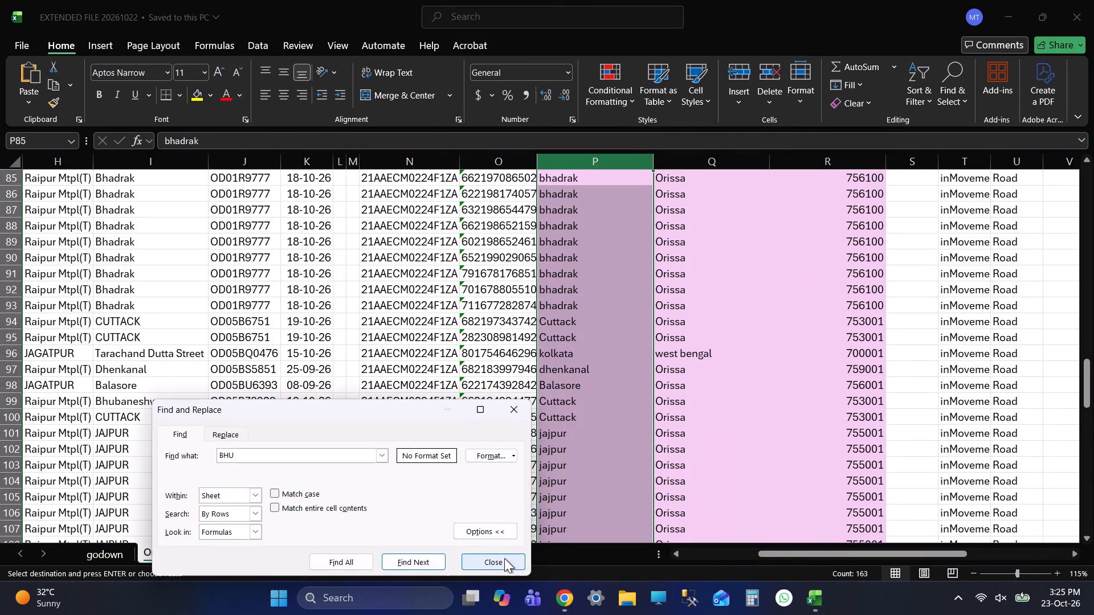
click(504, 558)
key(alt+Tab)
key(alt+Tab)
key(alt+Tab)
key(alt+Tab)
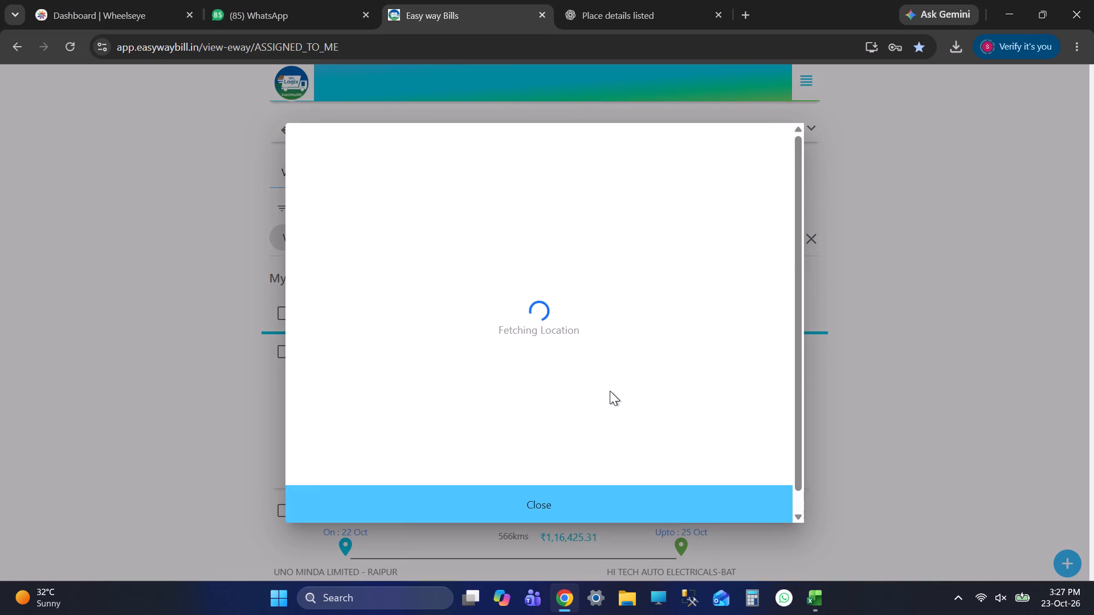
key(alt+Tab)
key(alt+Tab)
click(536, 520)
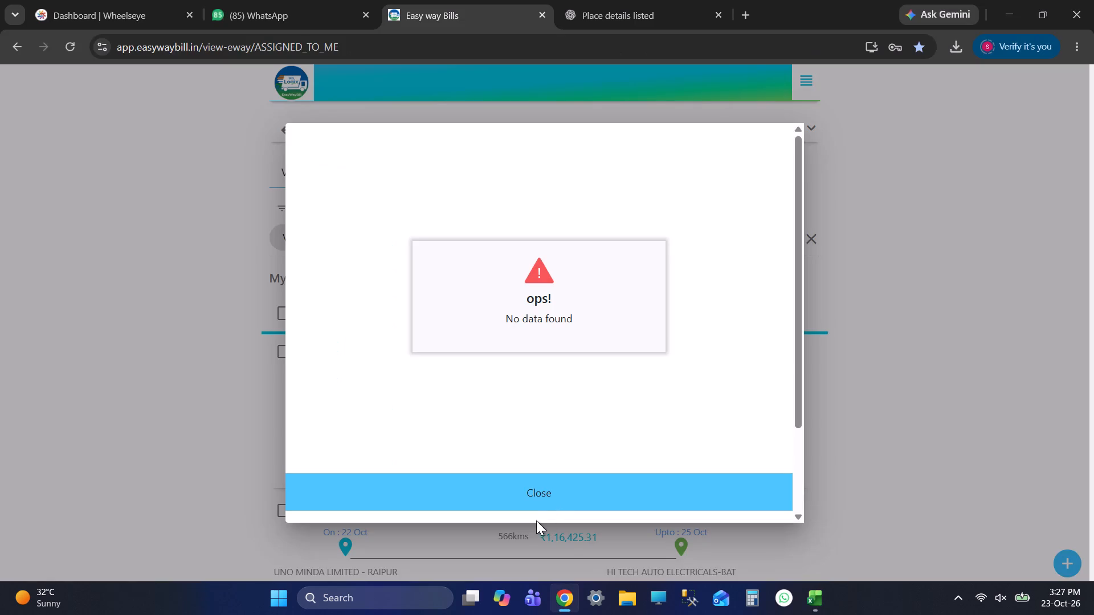
click(537, 502)
scroll(559, 431, down, 5)
click(552, 475)
click(549, 452)
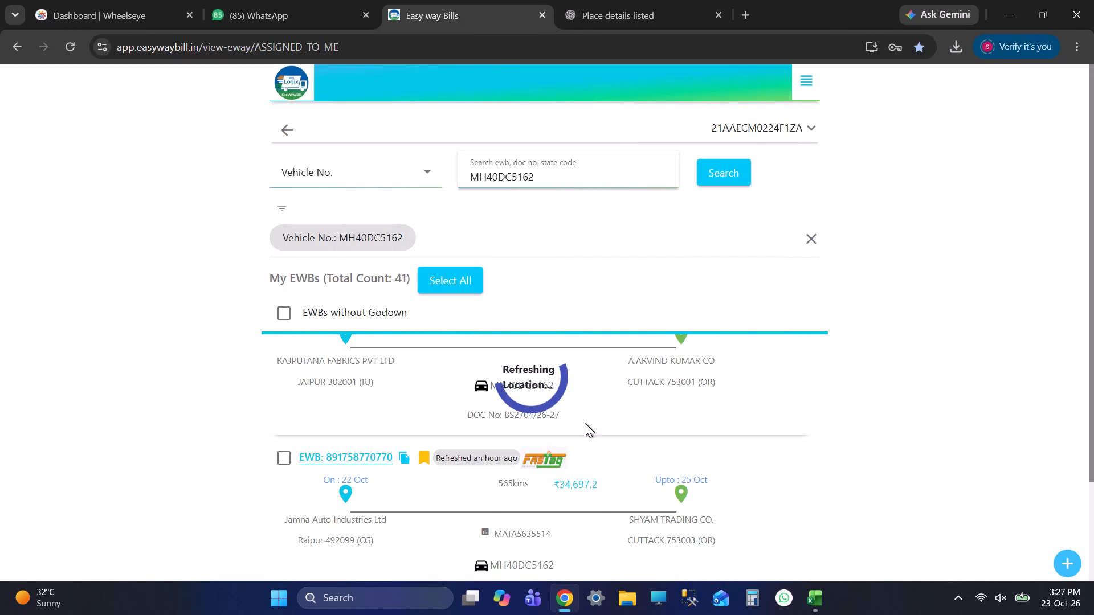
key(alt+Tab)
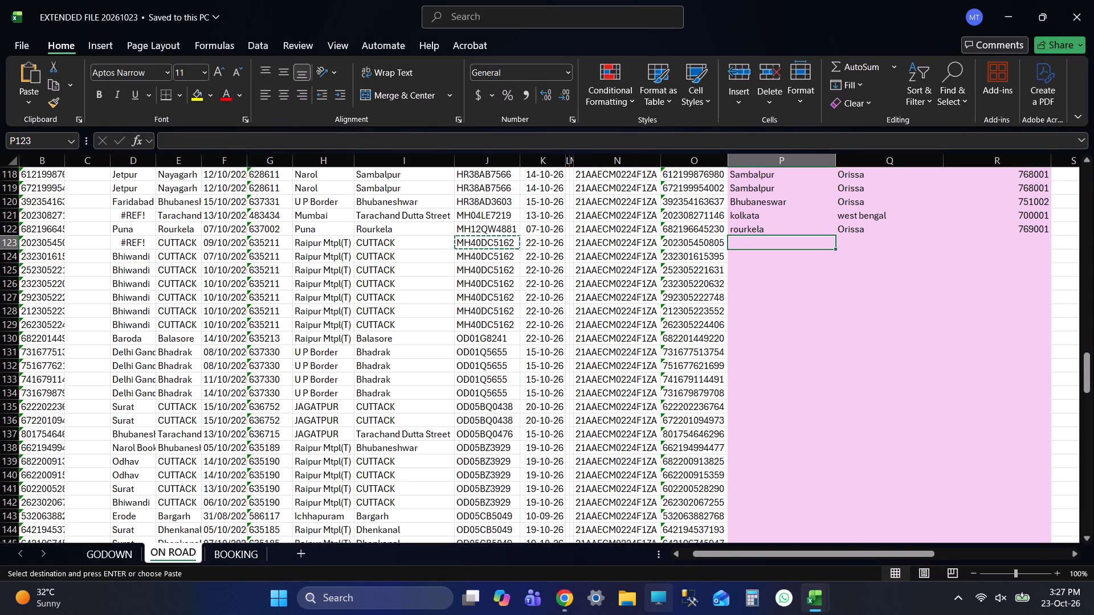
key(alt+Tab)
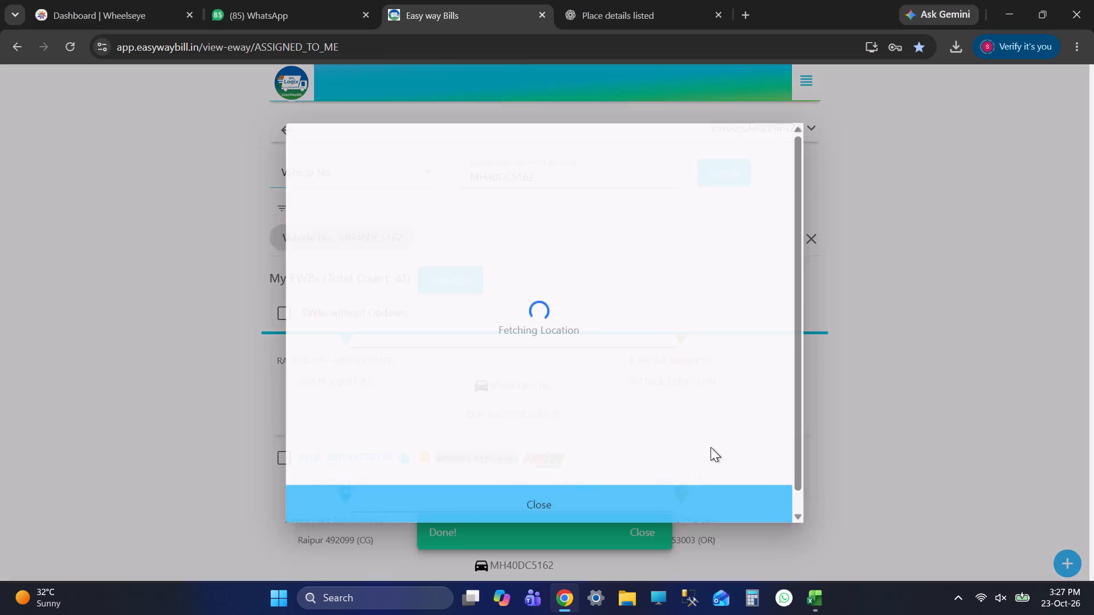
key(alt+Tab)
key(alt+Tab)
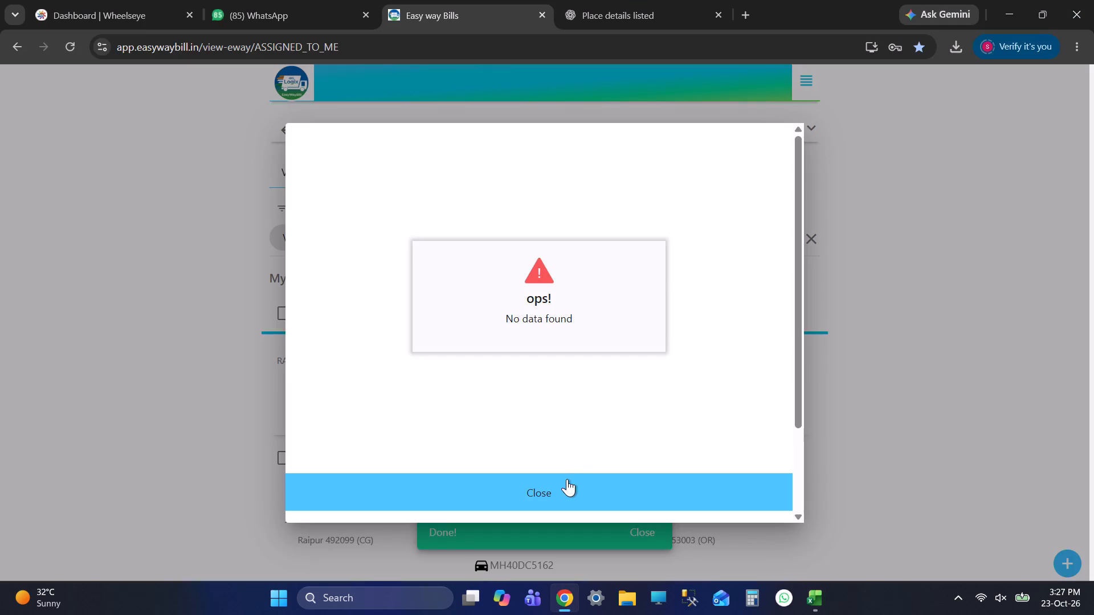
click(567, 479)
scroll(576, 466, down, 4)
click(539, 498)
key(alt+Tab)
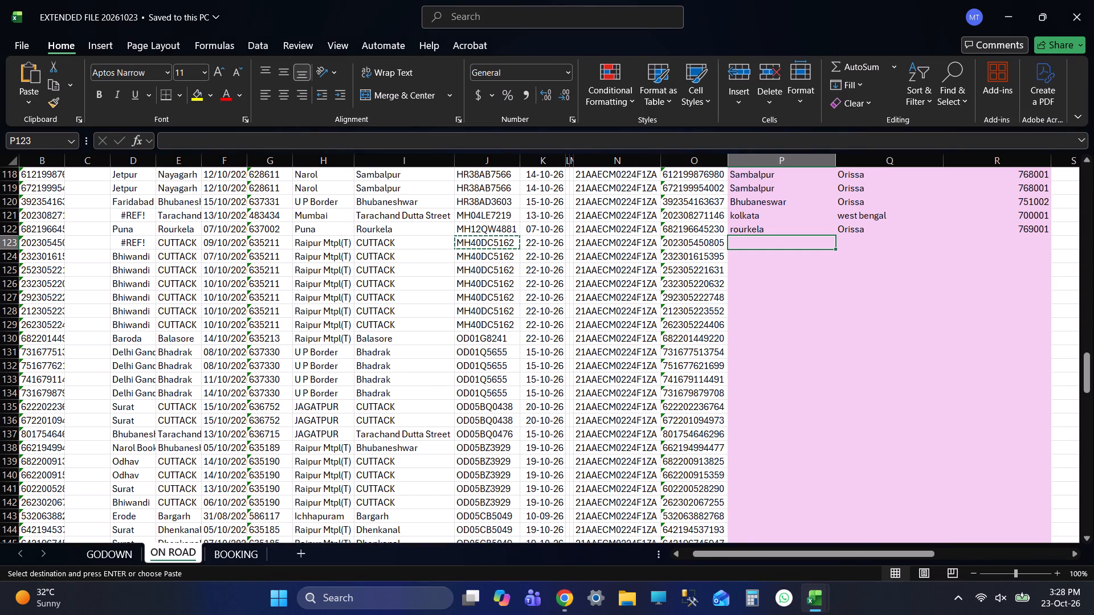
key(alt+Tab)
key(alt+Tab)
click(600, 386)
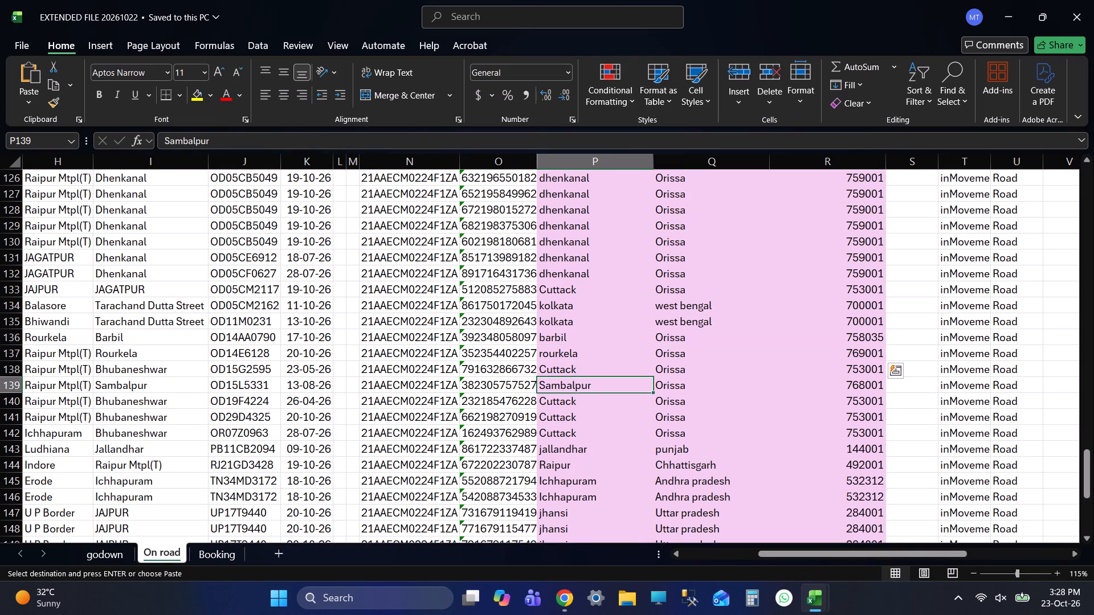
key(shift+Right)
key(shift+Right)
key(ctrl+c)
key(alt+Tab)
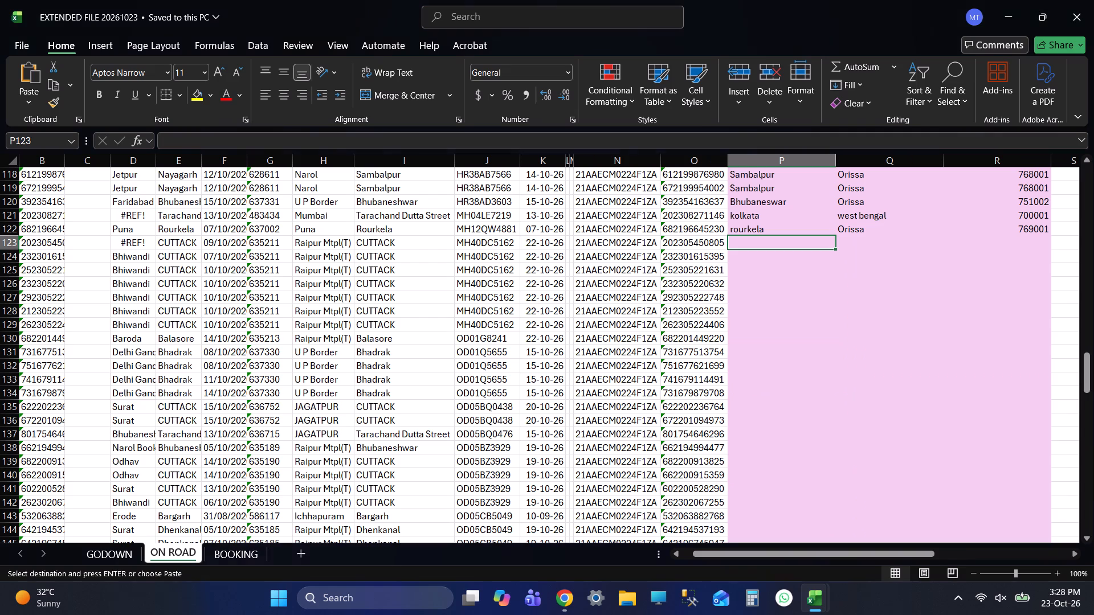
key(shift+Down)
key(shift+Down)
key(shift+Down)
key(shift+Down)
key(shift+Down)
key(shift+Down)
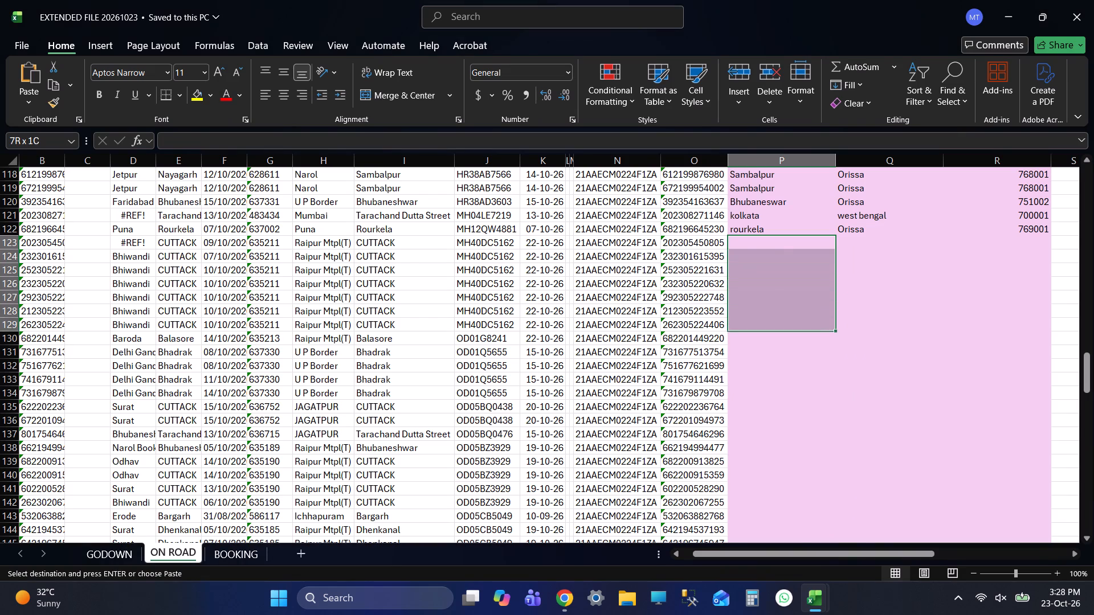
key(ctrl+v)
key(ctrl+Down)
key(Down)
key(ctrl+s)
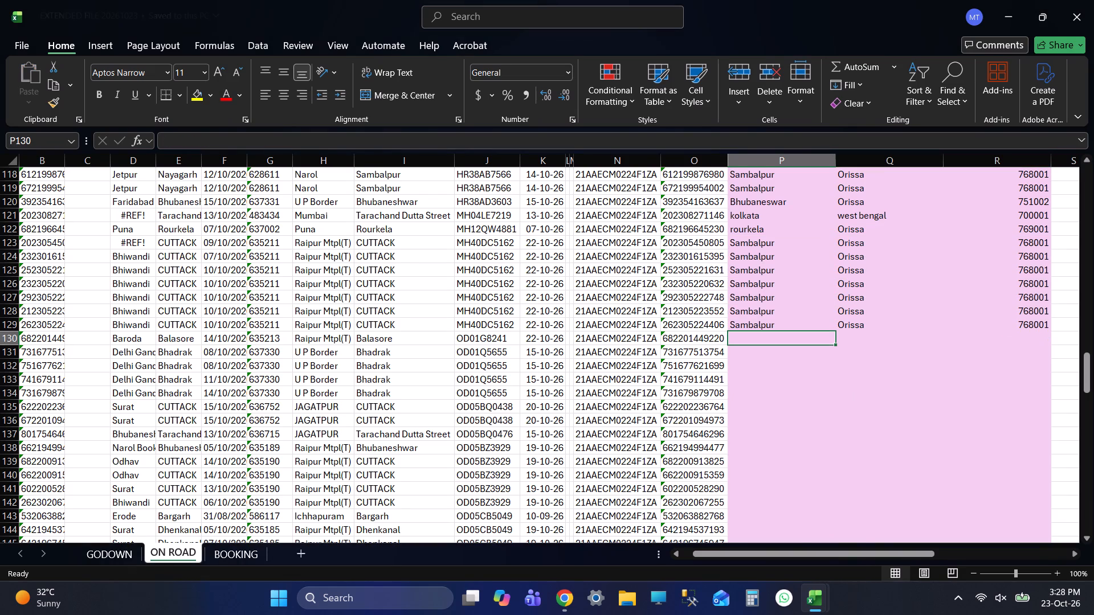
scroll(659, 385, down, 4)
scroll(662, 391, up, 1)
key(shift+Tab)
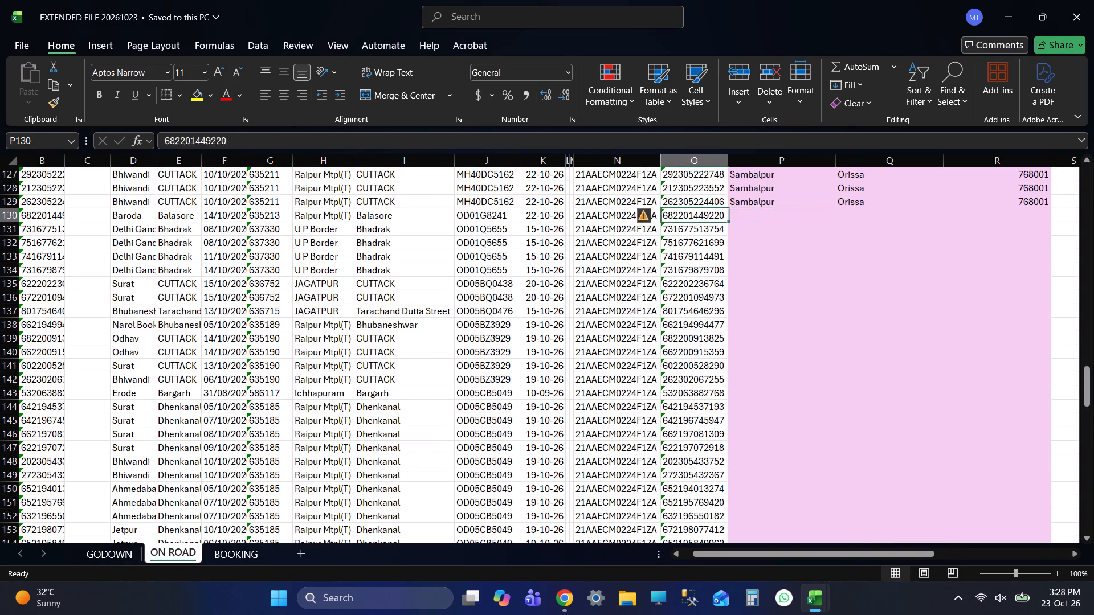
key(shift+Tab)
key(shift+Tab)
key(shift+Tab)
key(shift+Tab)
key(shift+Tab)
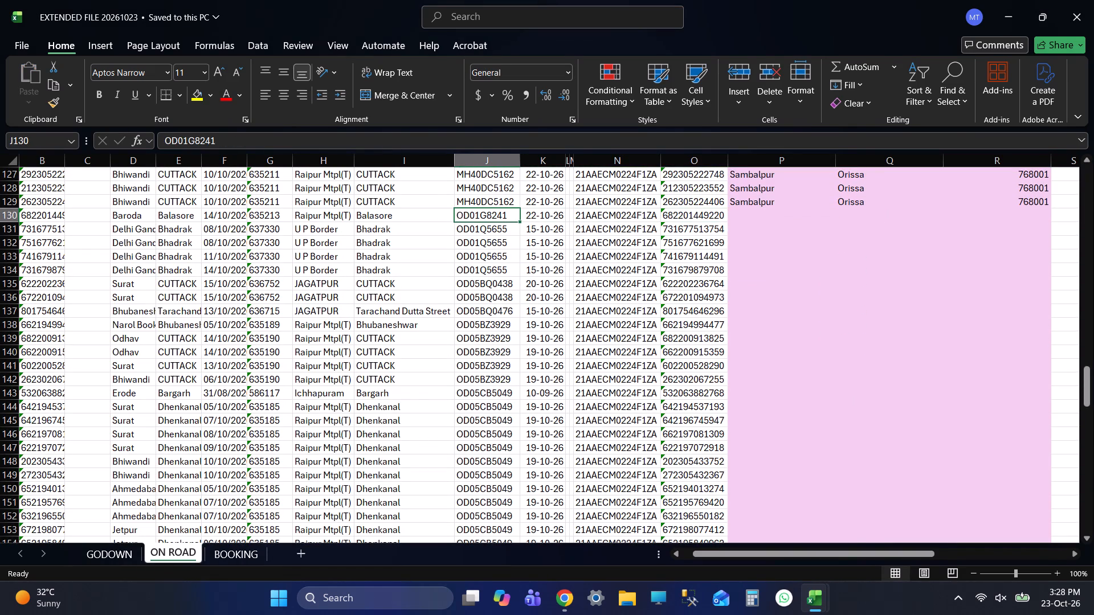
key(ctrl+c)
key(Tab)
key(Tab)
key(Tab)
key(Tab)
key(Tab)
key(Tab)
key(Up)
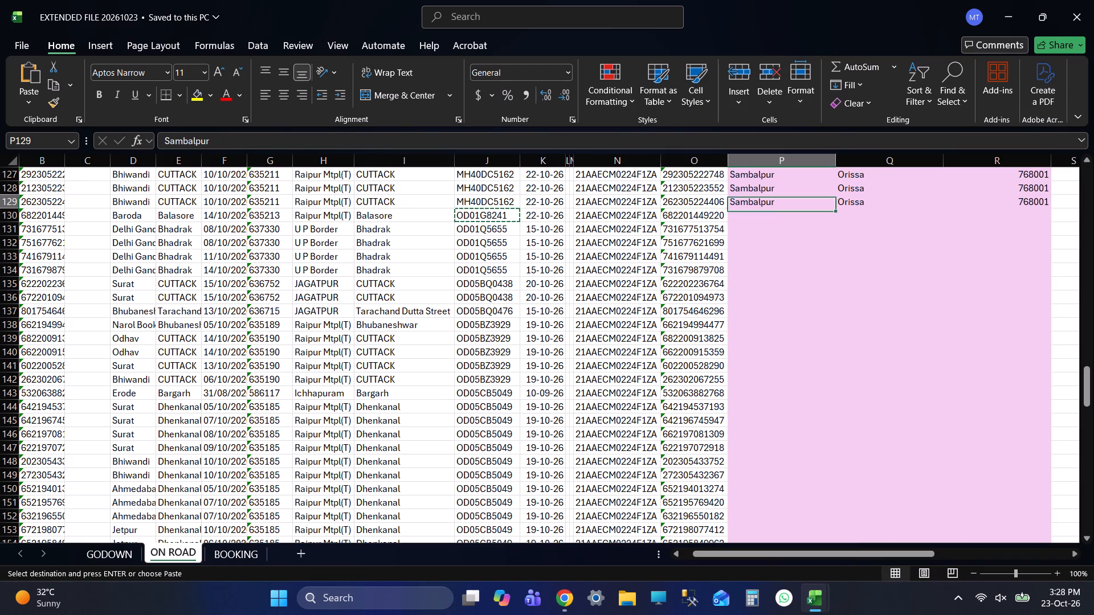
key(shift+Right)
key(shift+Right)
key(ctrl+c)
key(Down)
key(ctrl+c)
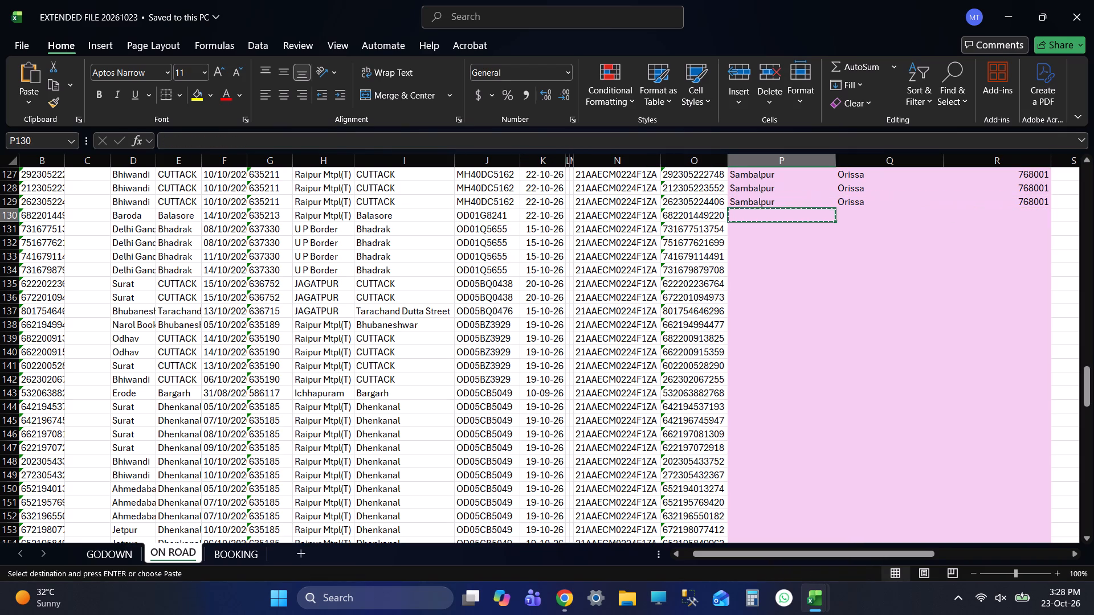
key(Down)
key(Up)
key(Up)
key(shift+Right)
key(shift+Right)
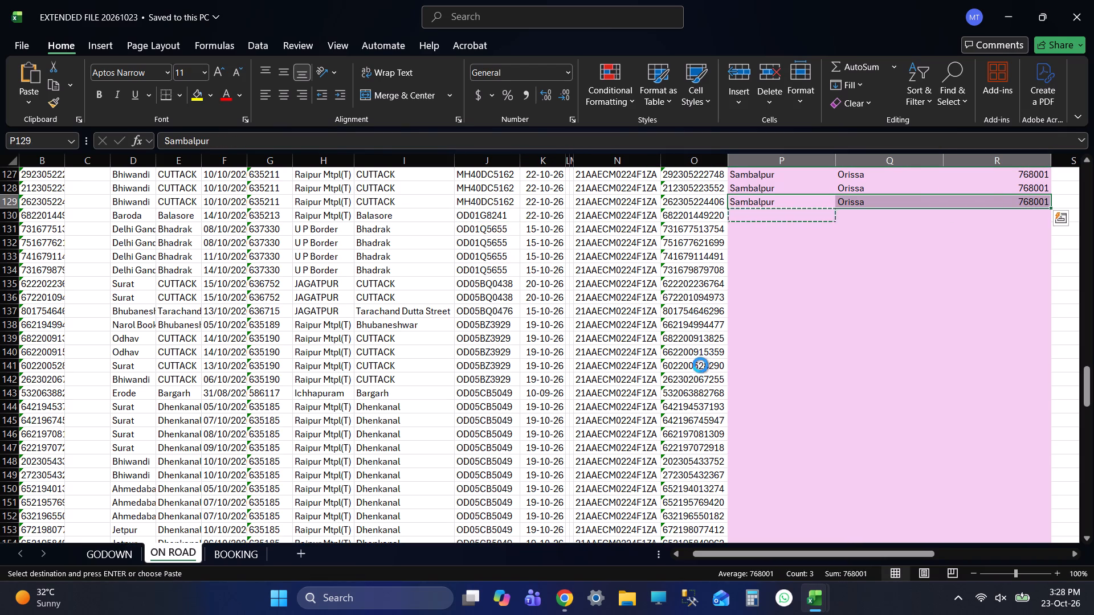
key(ctrl+c)
key(Down)
key(ctrl+v)
key(Down)
key(ctrl+s)
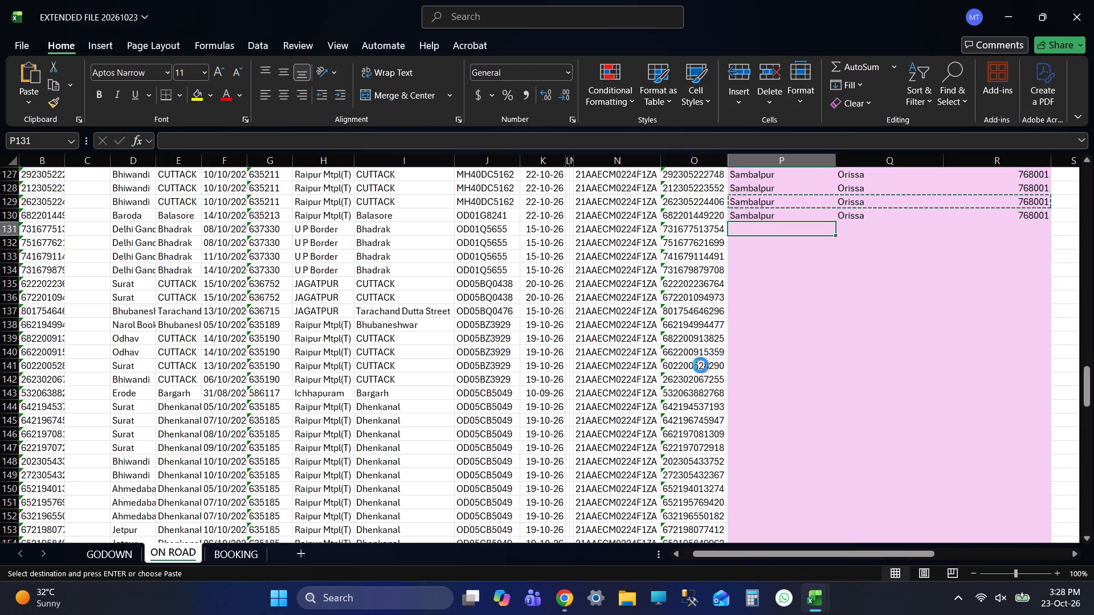
key(Left)
key(Left)
key(Left)
key(Left)
key(Left)
key(Left)
key(ctrl+c)
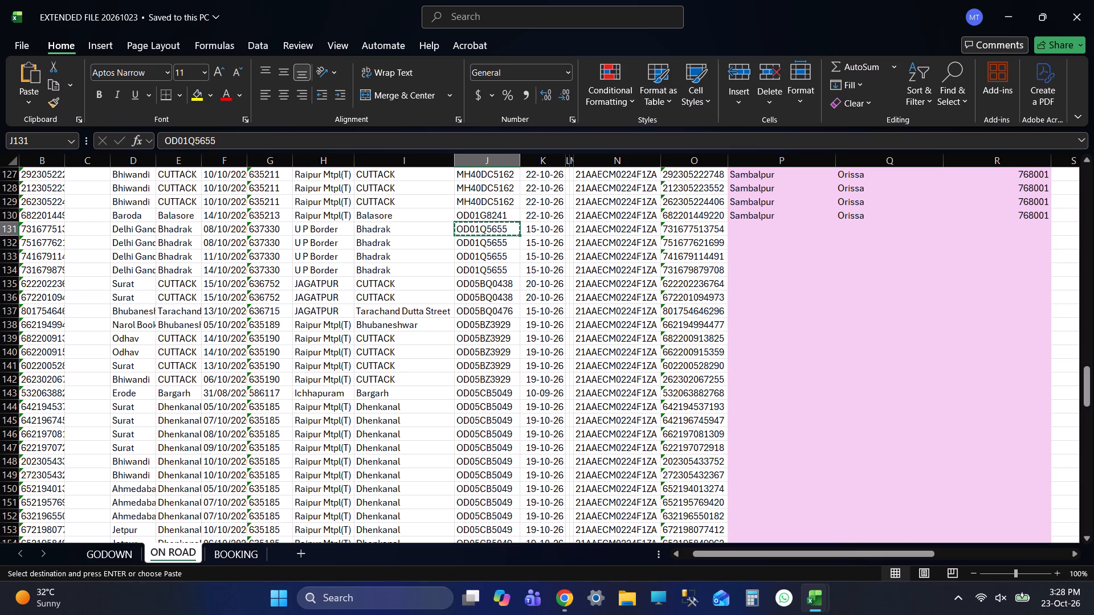
key(Right)
key(Right)
key(Right)
key(Right)
key(Right)
key(Right)
key(alt+Tab)
key(alt+Tab)
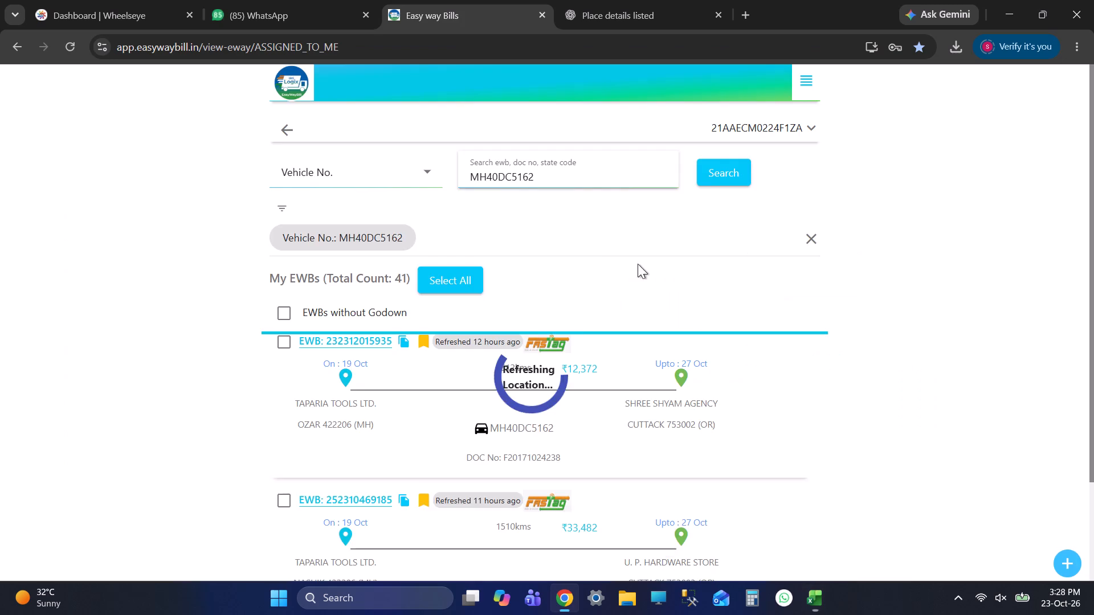
click(577, 502)
double_click(591, 169)
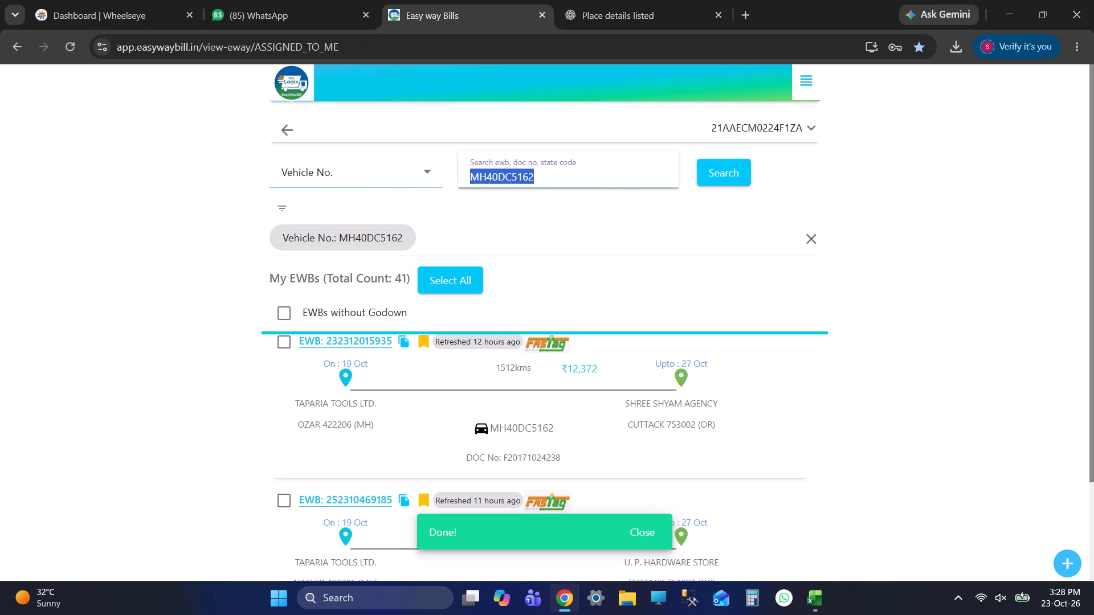
key(ctrl+v)
click(738, 184)
click(547, 358)
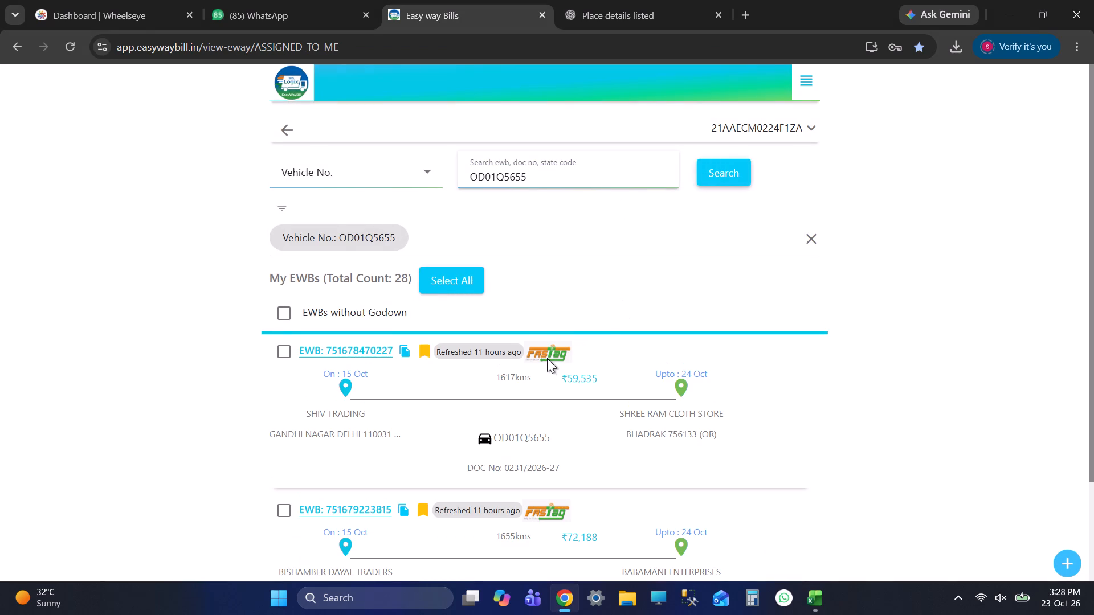
key(alt+Tab)
scroll(663, 356, down, 2)
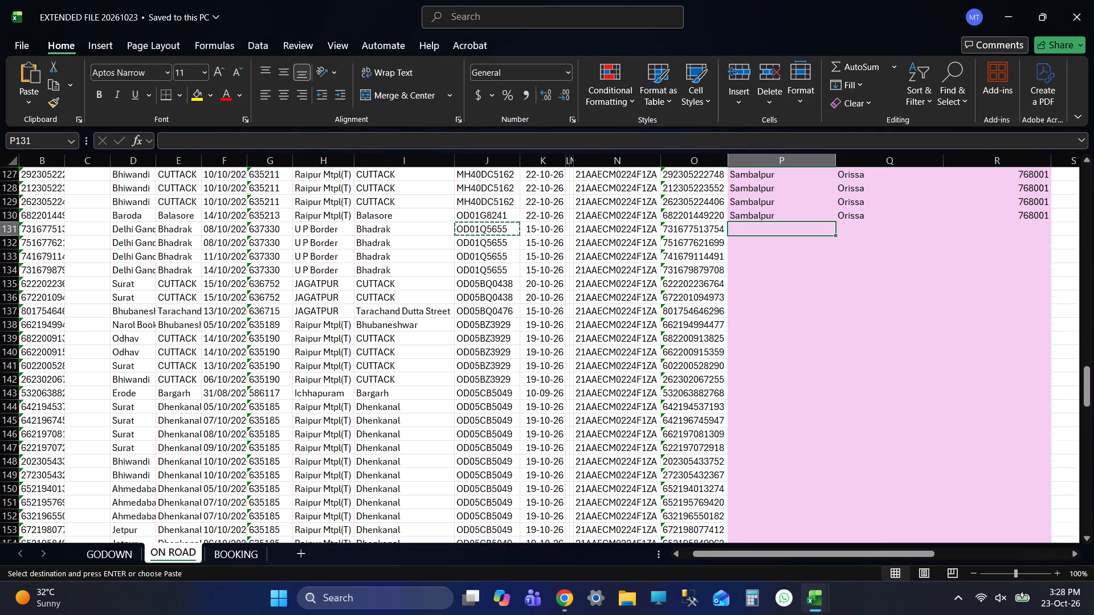
scroll(663, 356, down, 3)
scroll(699, 437, up, 4)
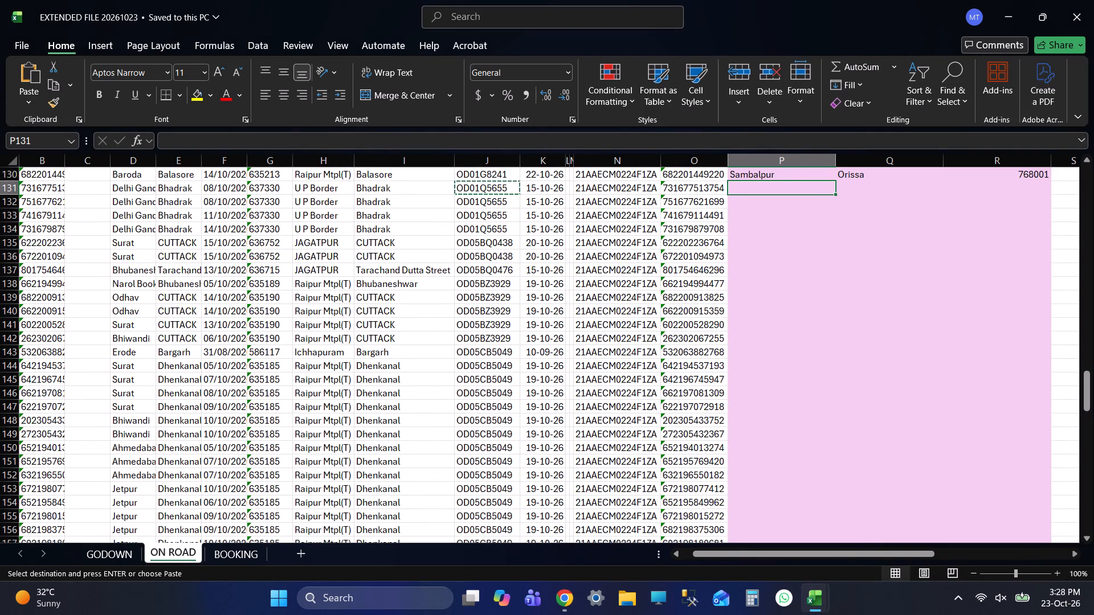
key(alt+Tab)
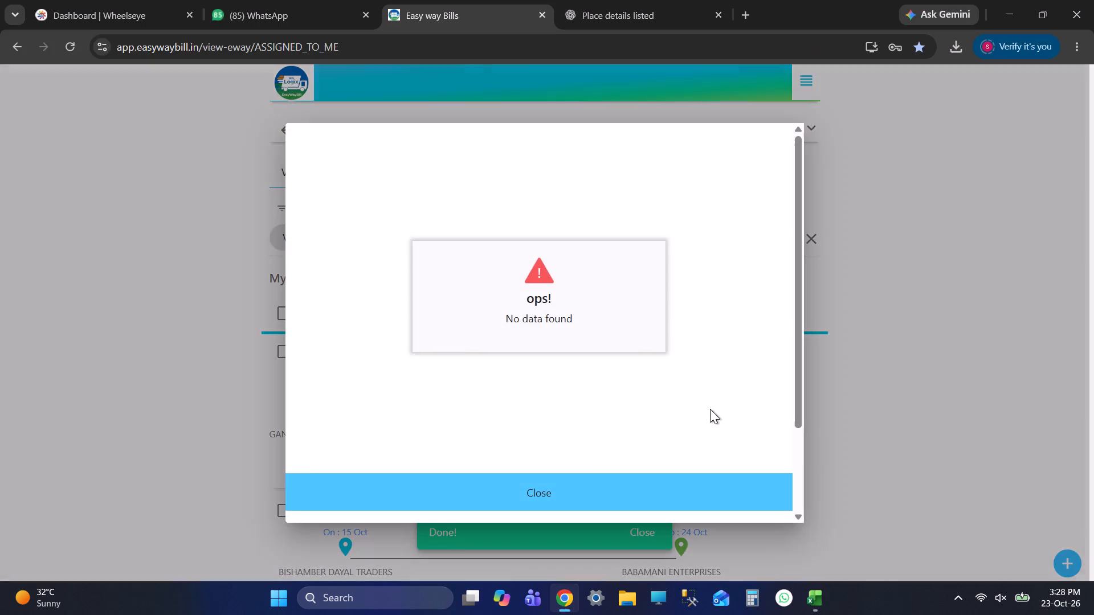
key(alt+Tab)
key(alt+Tab)
click(532, 485)
scroll(555, 412, up, 1)
scroll(556, 412, down, 4)
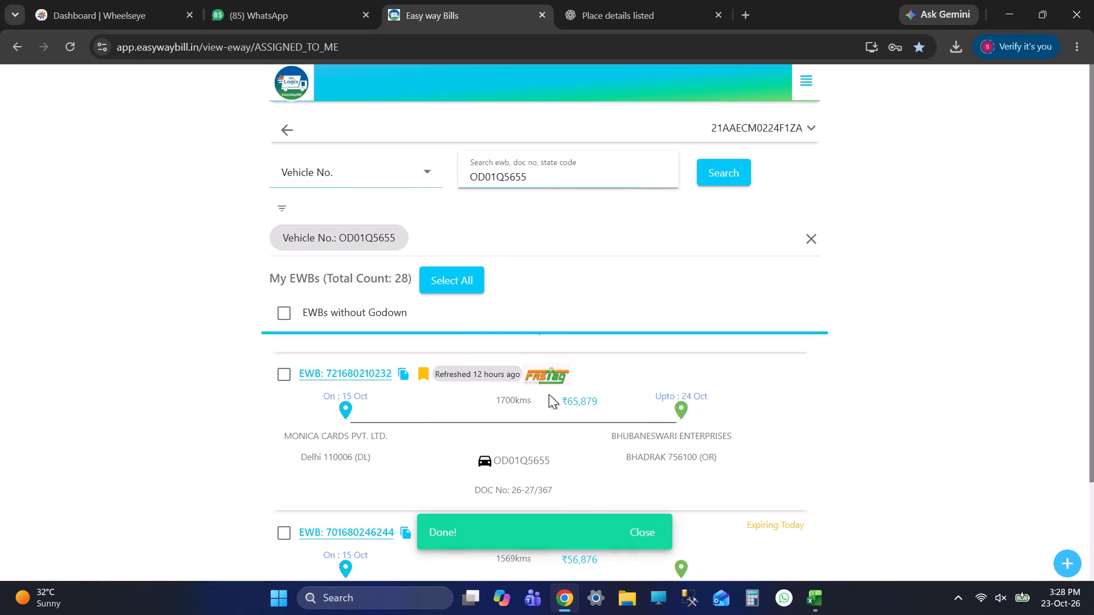
click(538, 377)
Look through the ON ROAD rows from row 131 onward that still need current locations.
key(alt+Tab)
scroll(587, 304, down, 7)
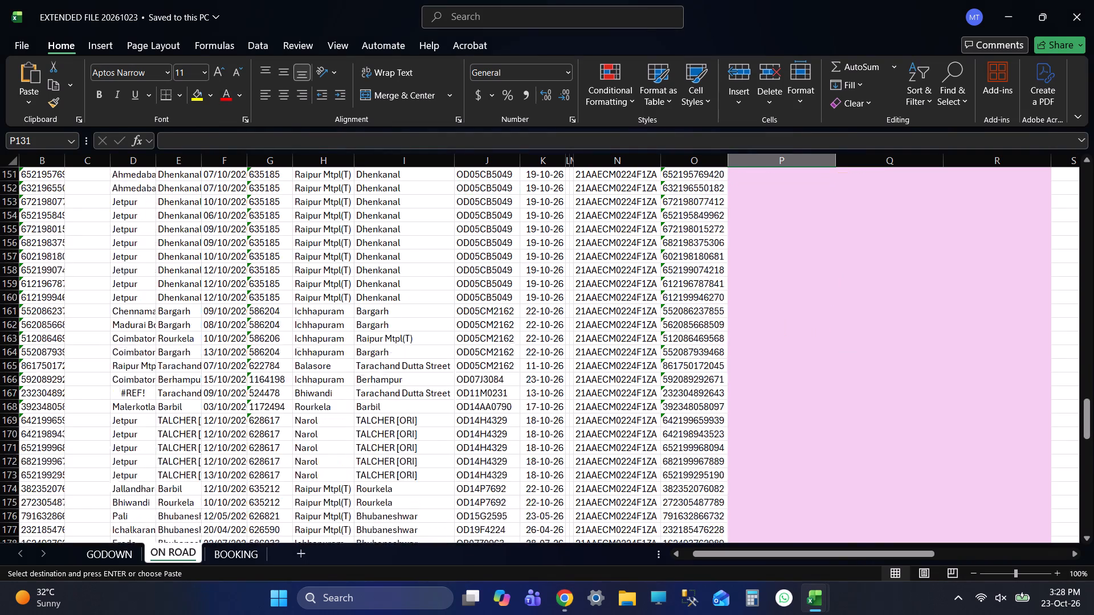
scroll(593, 313, down, 10)
scroll(598, 346, up, 1)
scroll(598, 346, down, 3)
scroll(618, 395, up, 1)
scroll(620, 399, down, 1)
scroll(621, 400, up, 1)
scroll(626, 402, down, 7)
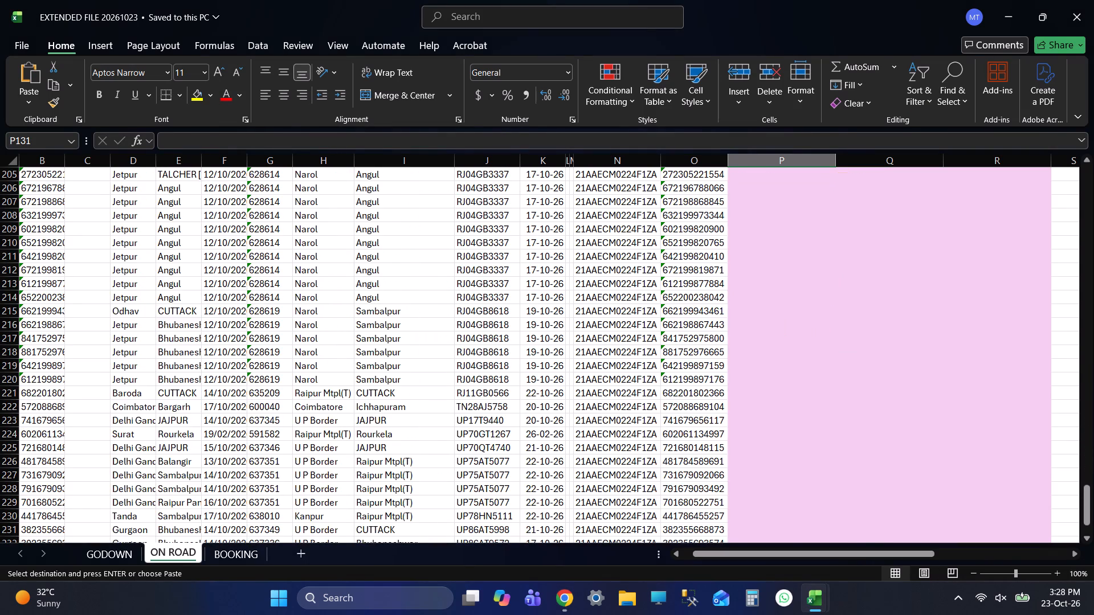
scroll(650, 426, up, 4)
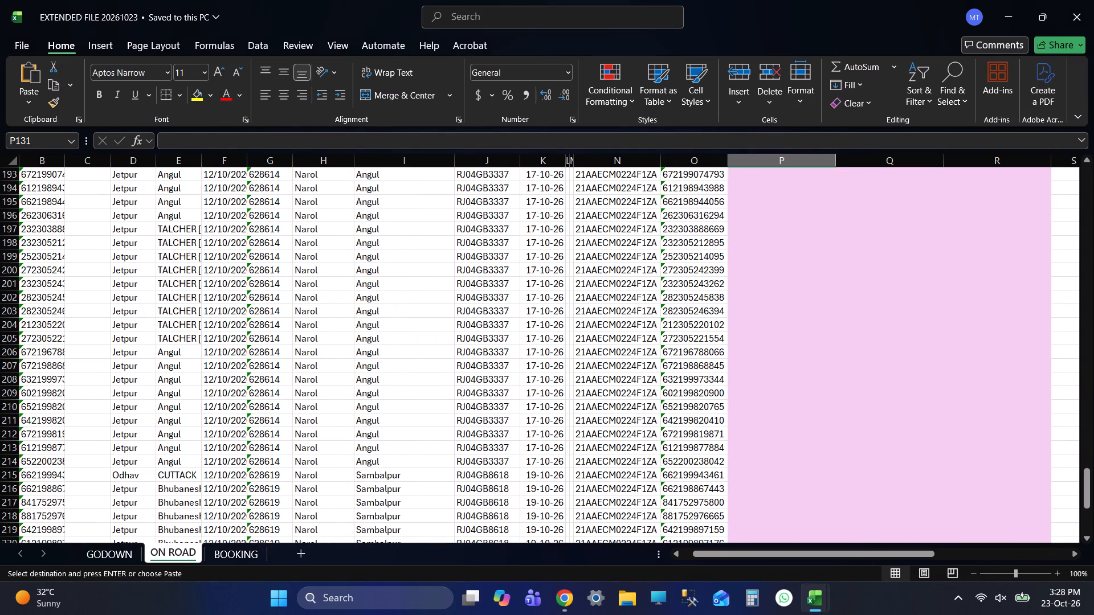
scroll(624, 323, up, 7)
scroll(651, 313, down, 1)
scroll(651, 313, up, 14)
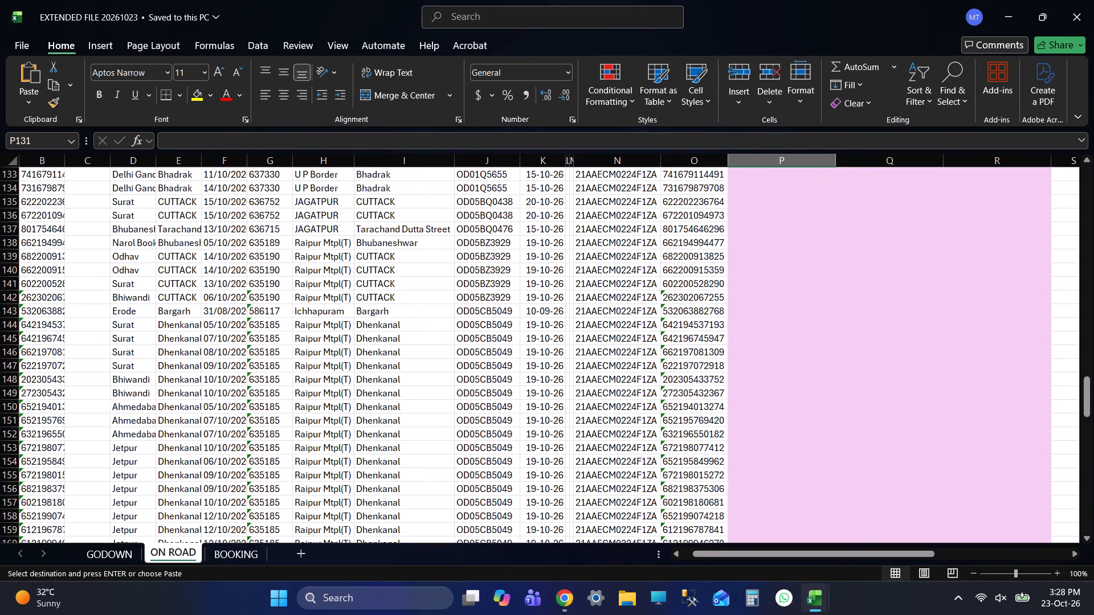
scroll(637, 328, up, 4)
scroll(660, 326, down, 1)
scroll(660, 326, up, 3)
scroll(657, 363, down, 3)
key(alt+Tab)
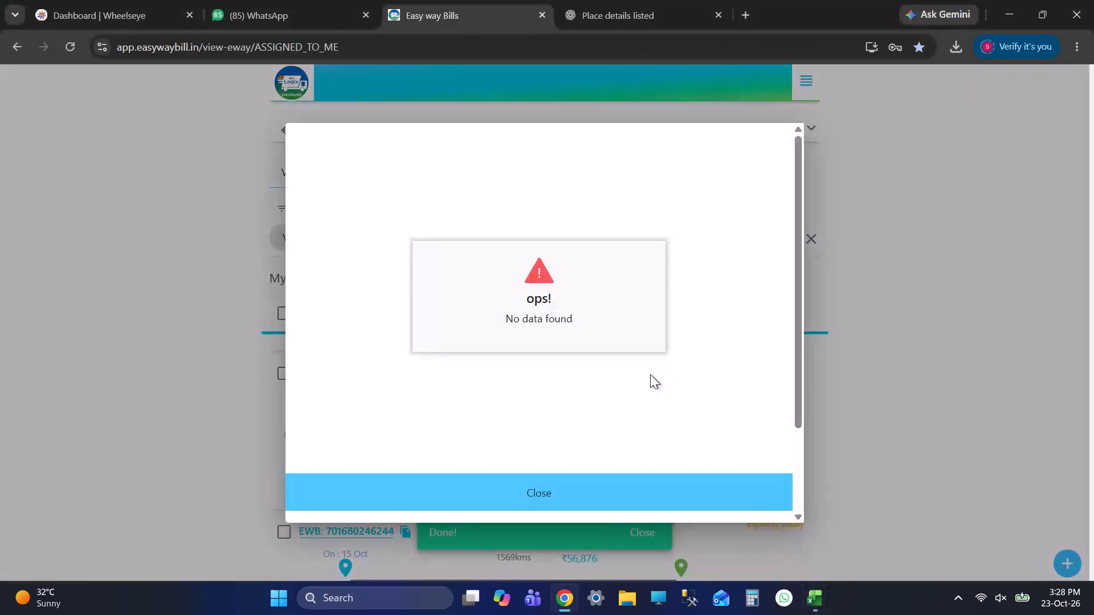
key(alt+Tab)
key(alt+Tab)
click(578, 485)
scroll(581, 443, down, 4)
scroll(581, 446, up, 1)
click(574, 482)
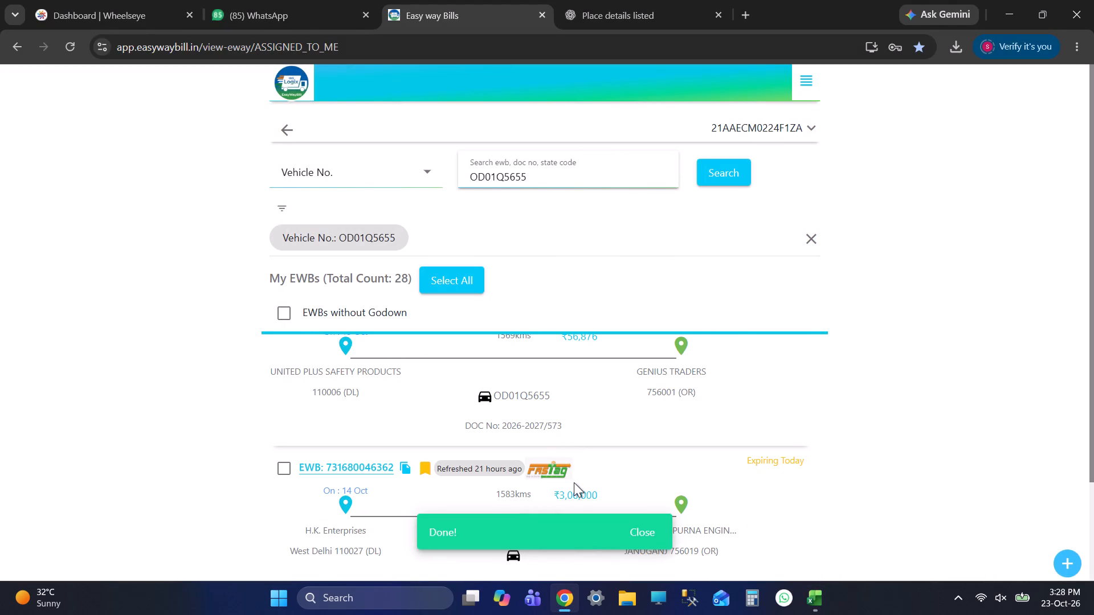
click(545, 454)
click(553, 470)
Search the current place column of EXTENDED FILE 20261022's On road sheet for BHAD and copy row 77's bhadrak, Orissa, 756100.
key(alt+Tab)
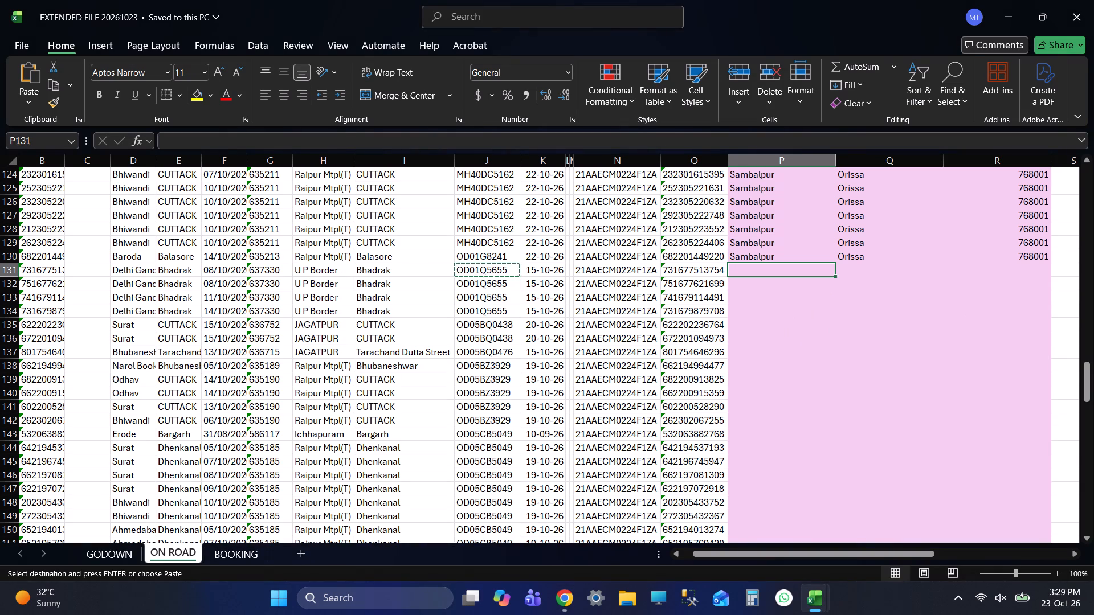
key(alt+Tab)
key(alt+Tab)
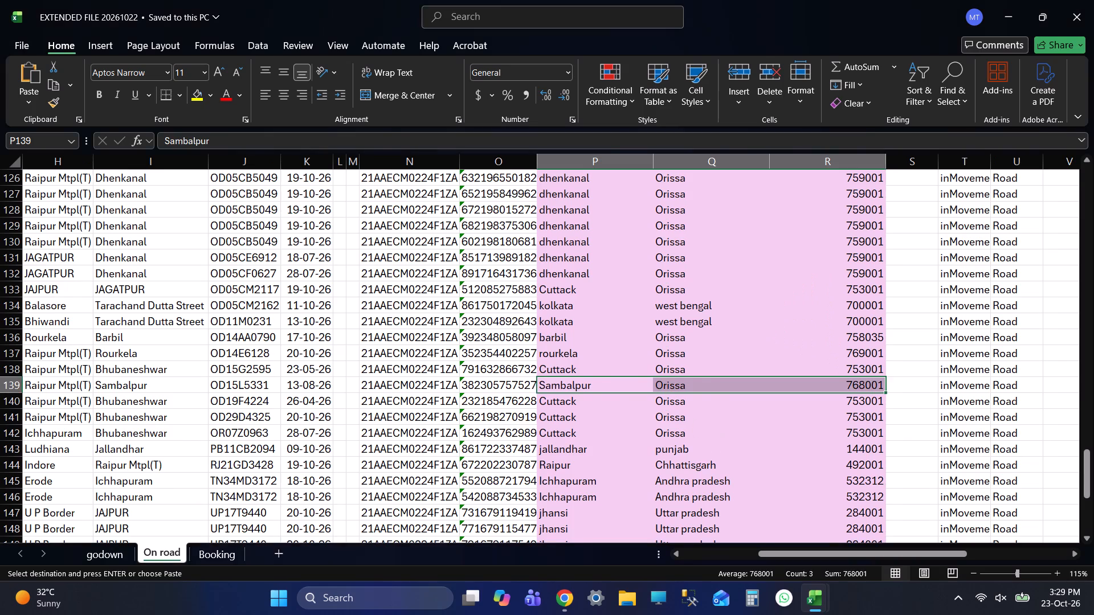
key(alt+Tab)
key(alt+Tab)
click(560, 164)
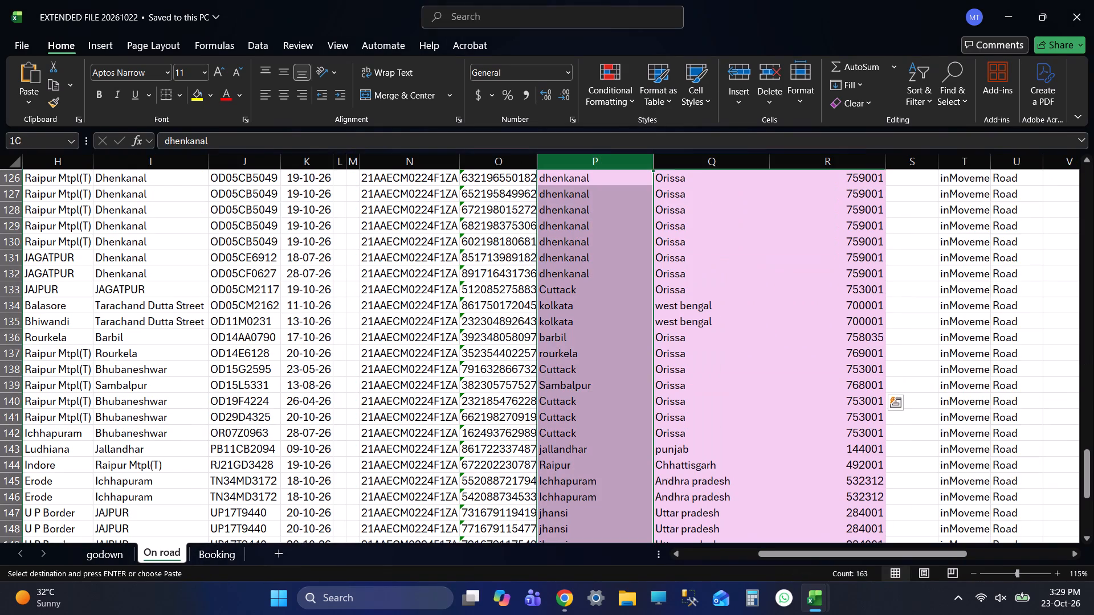
key(ctrl+f)
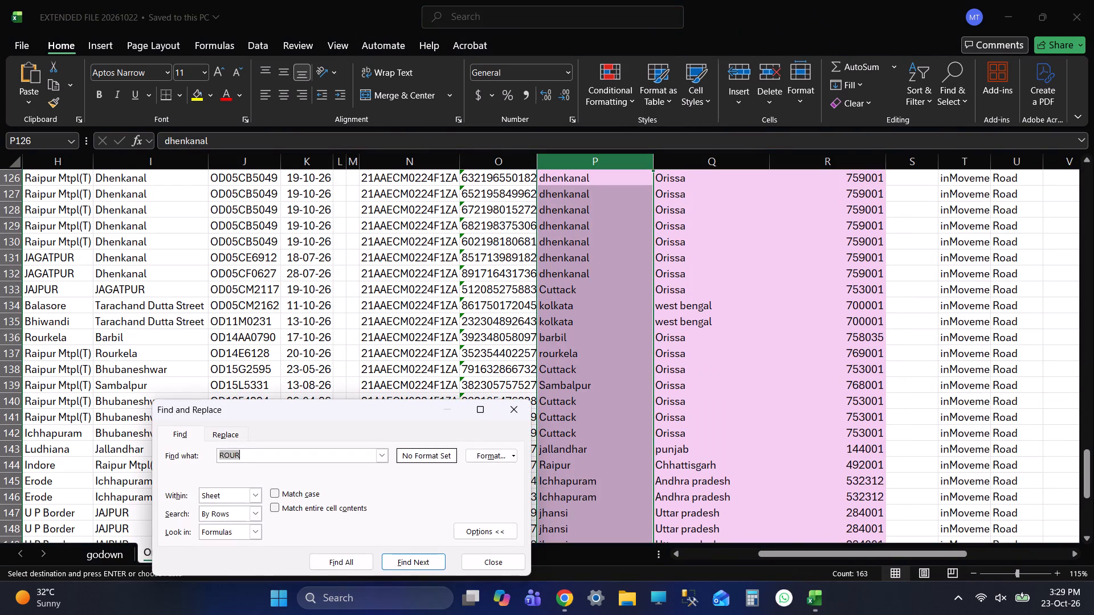
text(BHAS)
key(Return)
key(Return)
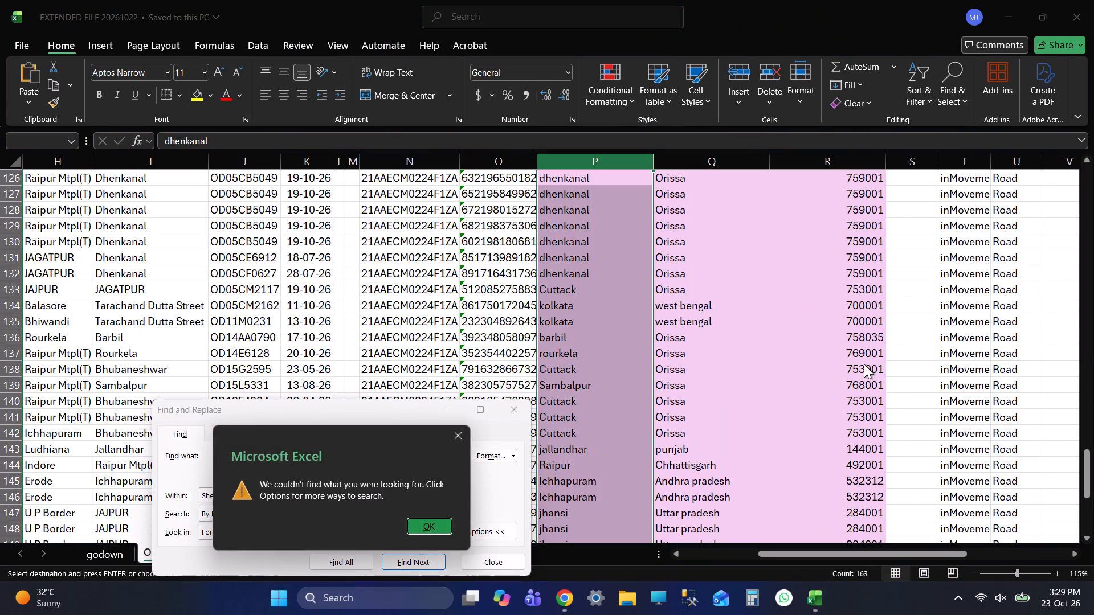
key(BackSpace)
key(d)
key(Return)
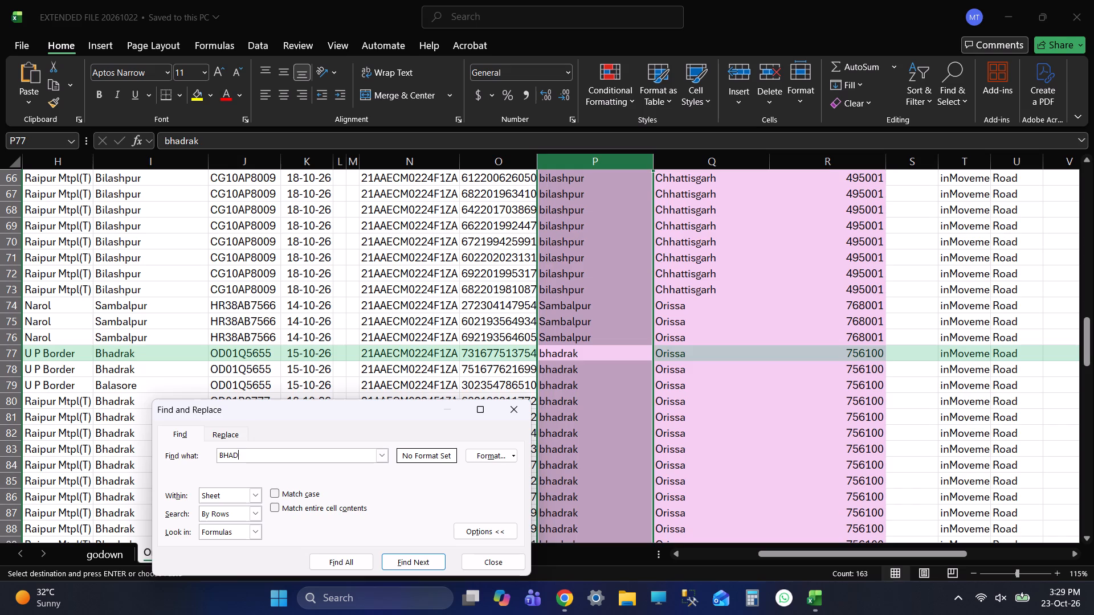
click(590, 352)
key(shift+Right)
key(shift+Right)
key(ctrl+c)
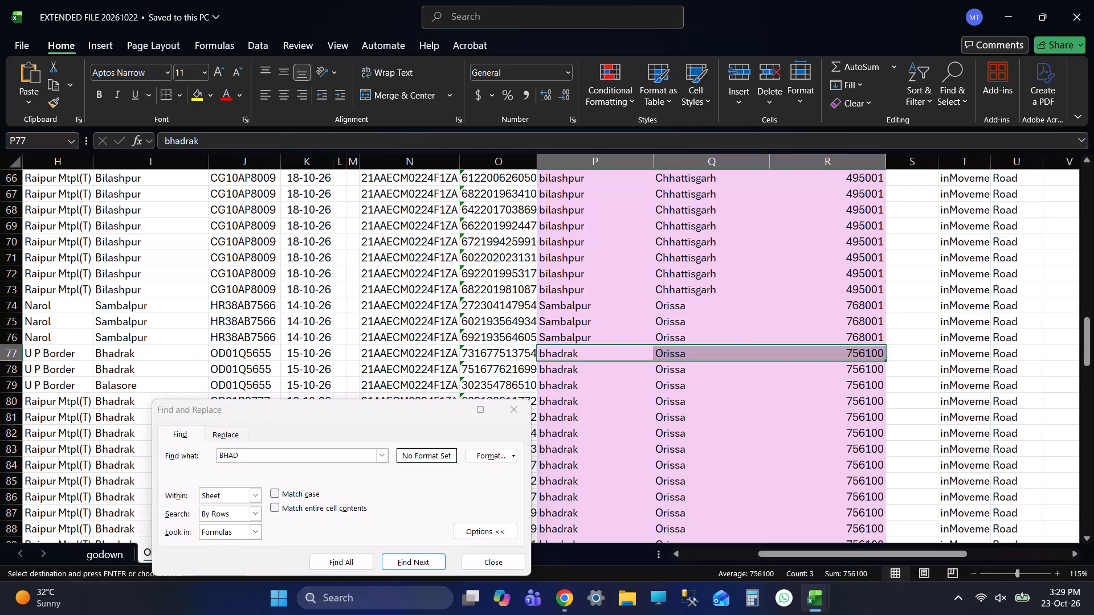
click(504, 551)
click(496, 563)
Paste bhadrak, Orissa, 756100 as the current location in ON ROAD rows 131 to 134 of EXTENDED FILE 20261023 and save.
key(alt+Tab)
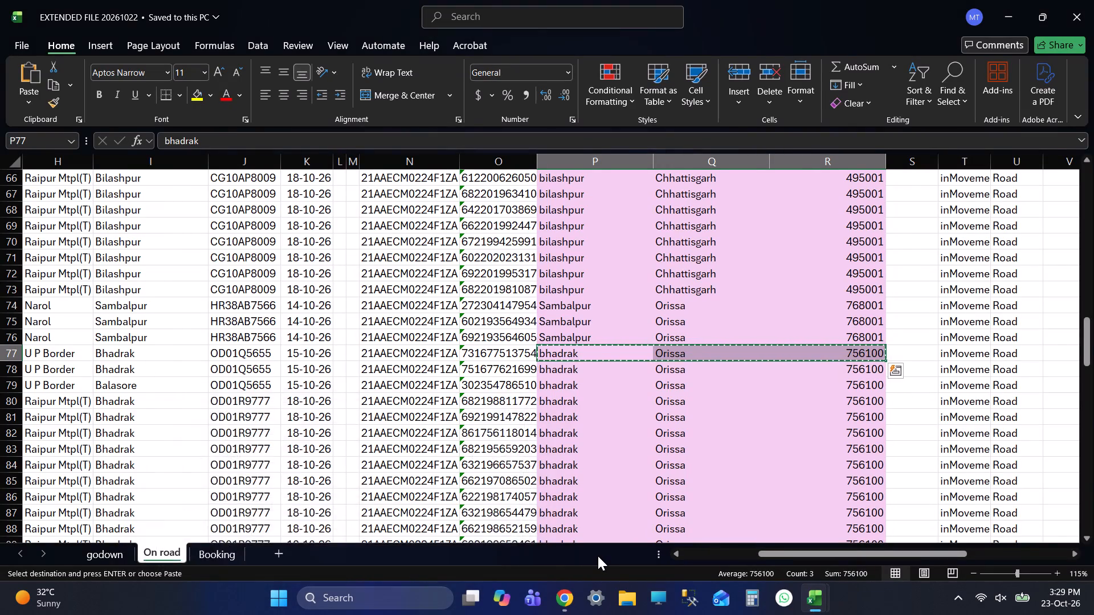
key(shift+Down)
key(shift+Down)
key(shift+Down)
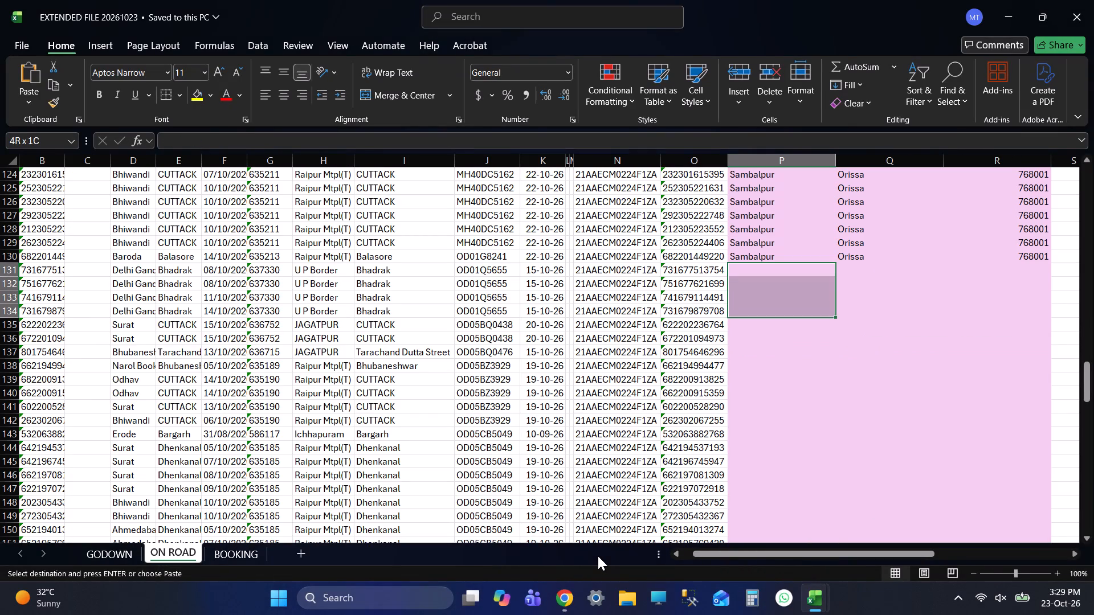
key(ctrl+v)
key(ctrl+Down)
key(Down)
key(ctrl+s)
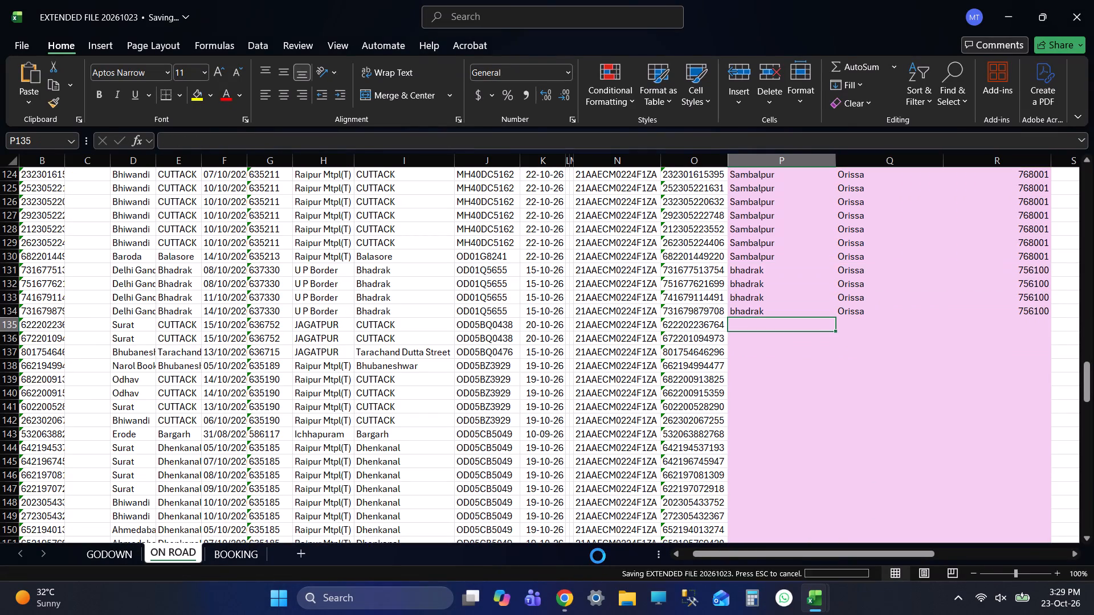
Check the truck number in ON ROAD row 135 and return to that row's current place cell.
key(Left)
key(Left)
key(Left)
key(Left)
key(Left)
key(Left)
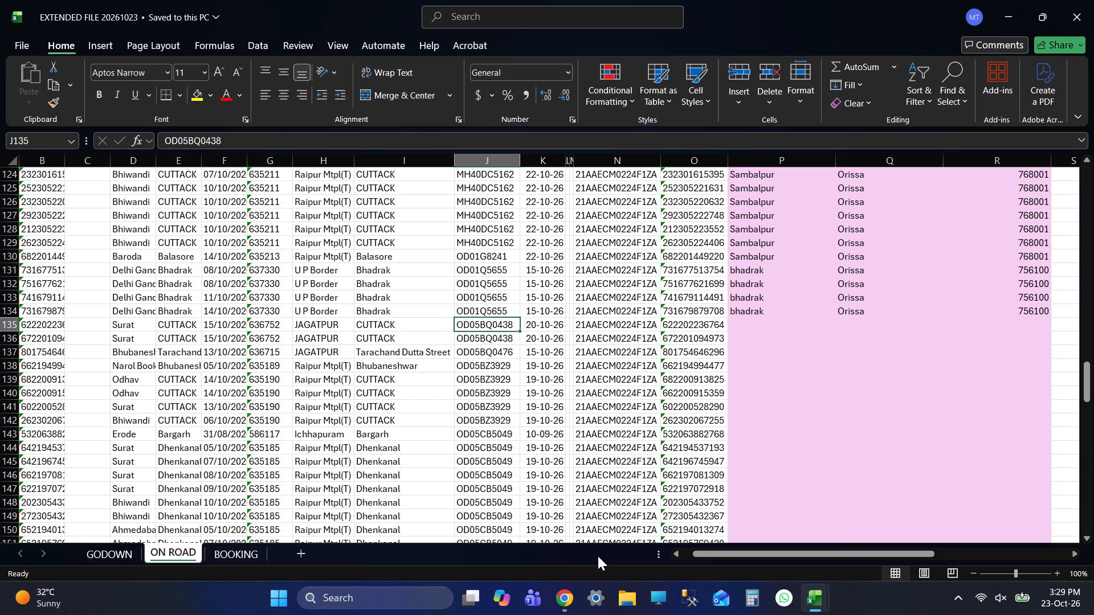
key(Right)
key(Right)
key(Right)
key(Right)
key(Right)
key(Right)
Copy the Cuttack, Orissa, 753001 location from row 94 of EXTENDED FILE 20261022's On road sheet.
key(alt+Tab)
key(Down)
key(Down)
key(Down)
key(Down)
key(Down)
key(Down)
key(Down)
key(Down)
key(Down)
key(Down)
key(Down)
key(Down)
key(Down)
key(Down)
key(Down)
key(Down)
key(Down)
key(Down)
key(Down)
key(Down)
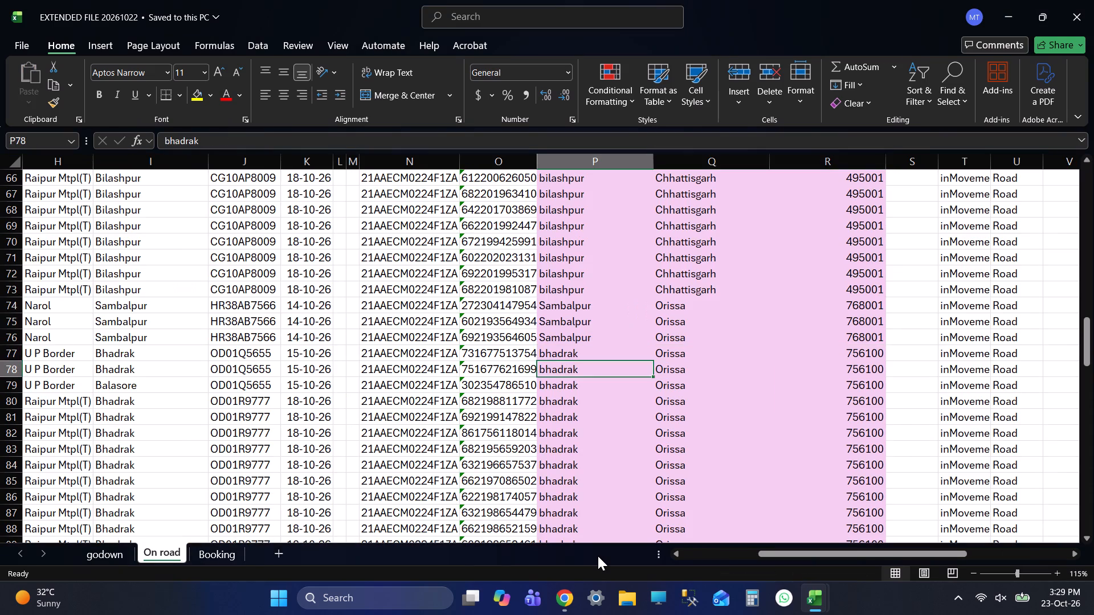
key(Up)
key(Up)
key(Up)
key(Up)
key(Up)
key(Up)
key(Up)
key(Up)
key(Up)
key(Up)
key(Up)
key(Up)
key(Up)
key(Up)
key(Up)
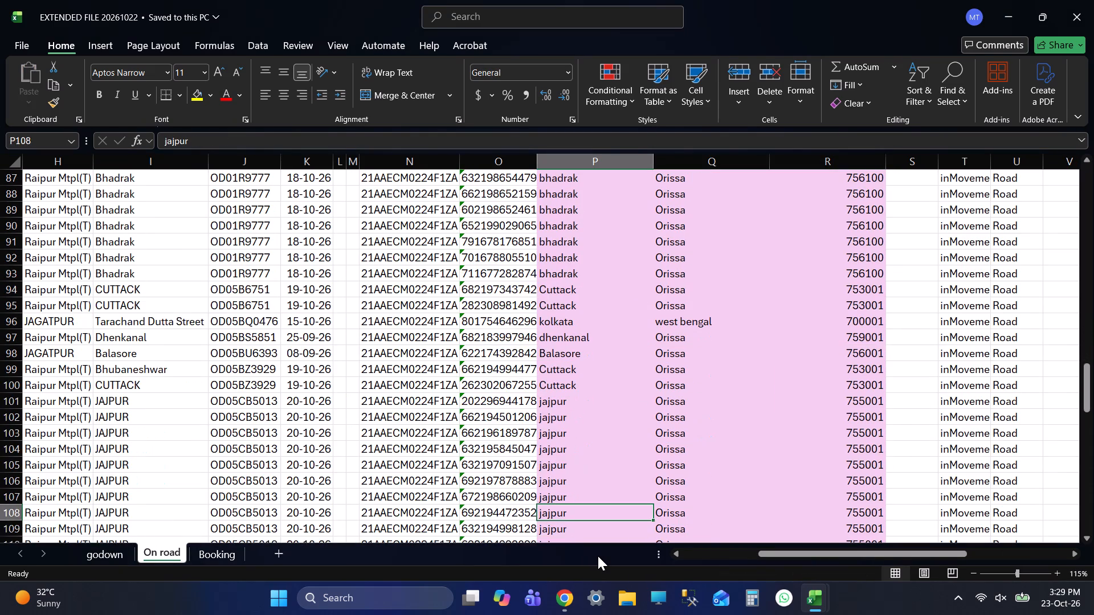
key(shift+Right)
key(shift+Right)
key(ctrl+c)
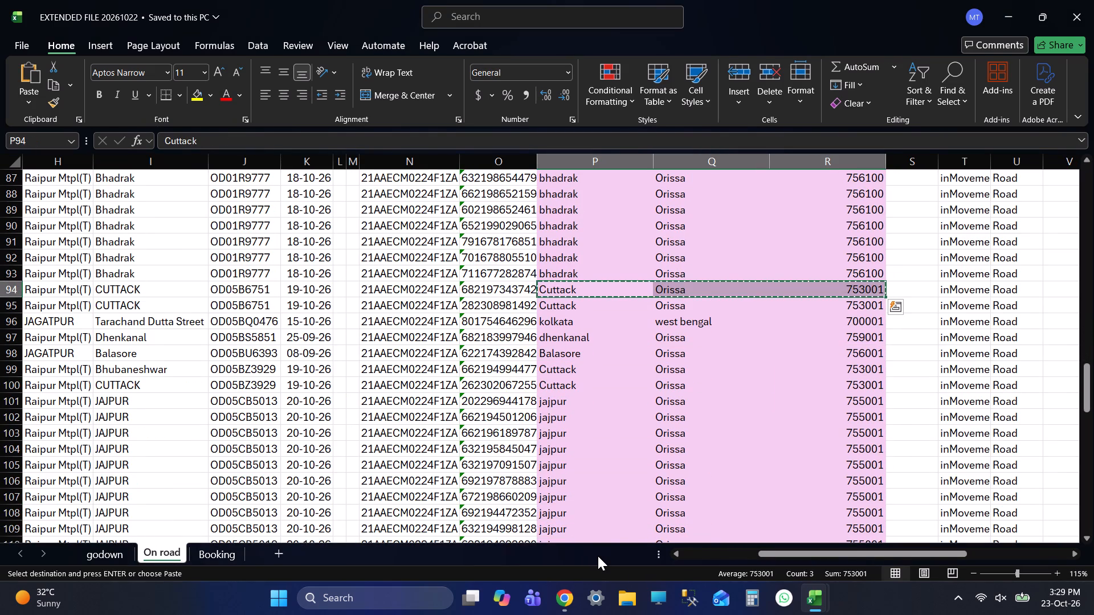
Paste Cuttack, Orissa, 753001 as the current location in ON ROAD rows 135 and 136 of EXTENDED FILE 20261023 and save.
key(alt+Tab)
key(shift+Down)
key(ctrl+v)
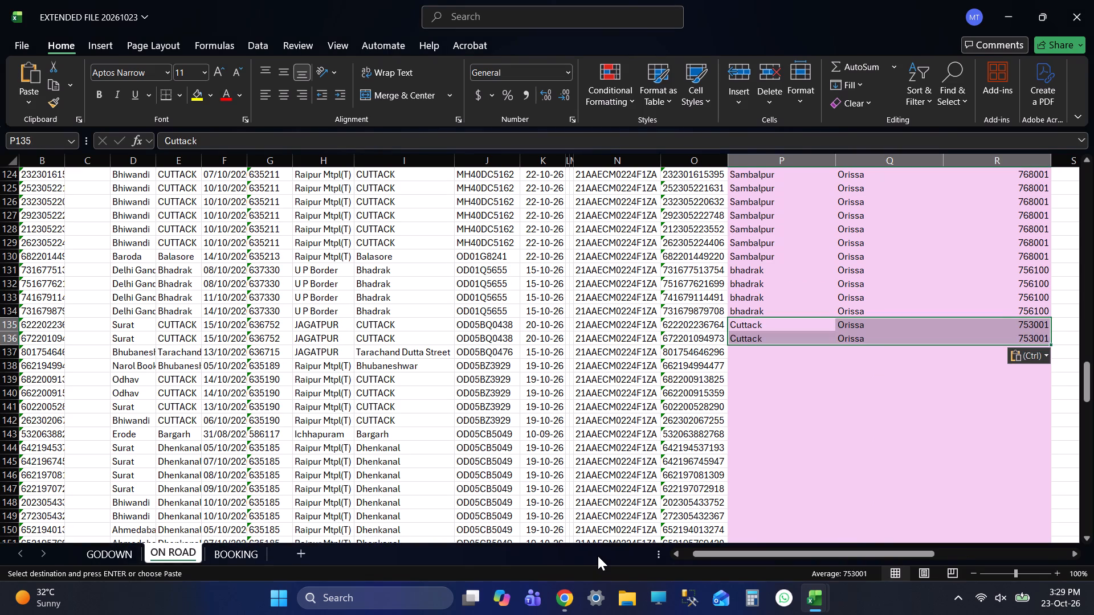
key(Down)
key(Down)
key(ctrl+s)
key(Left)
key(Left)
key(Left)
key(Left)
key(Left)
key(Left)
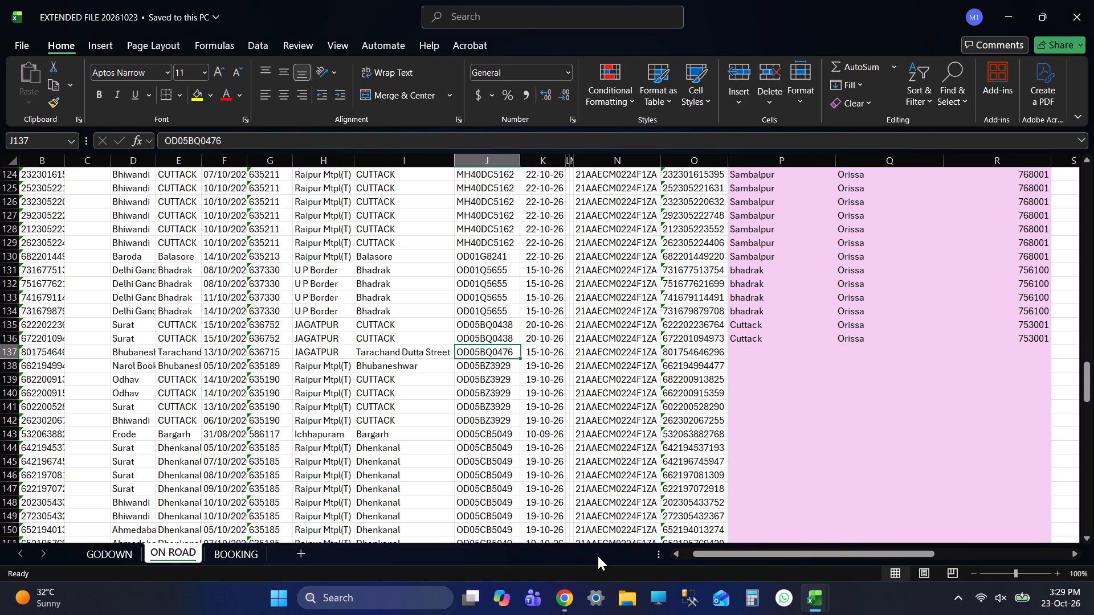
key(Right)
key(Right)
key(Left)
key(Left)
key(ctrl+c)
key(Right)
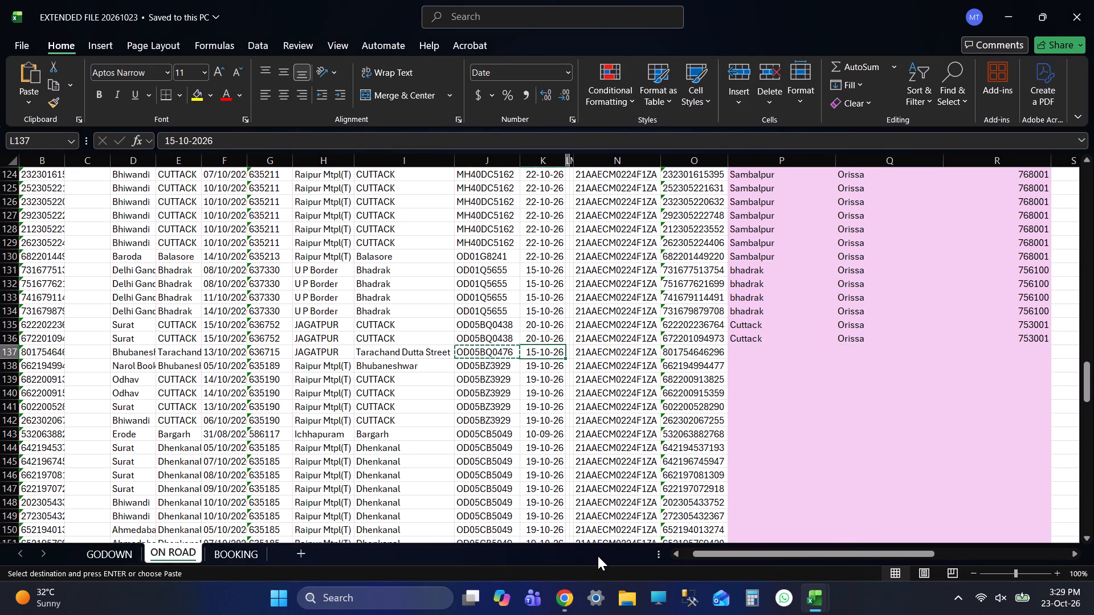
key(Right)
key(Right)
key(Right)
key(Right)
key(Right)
key(alt+Tab)
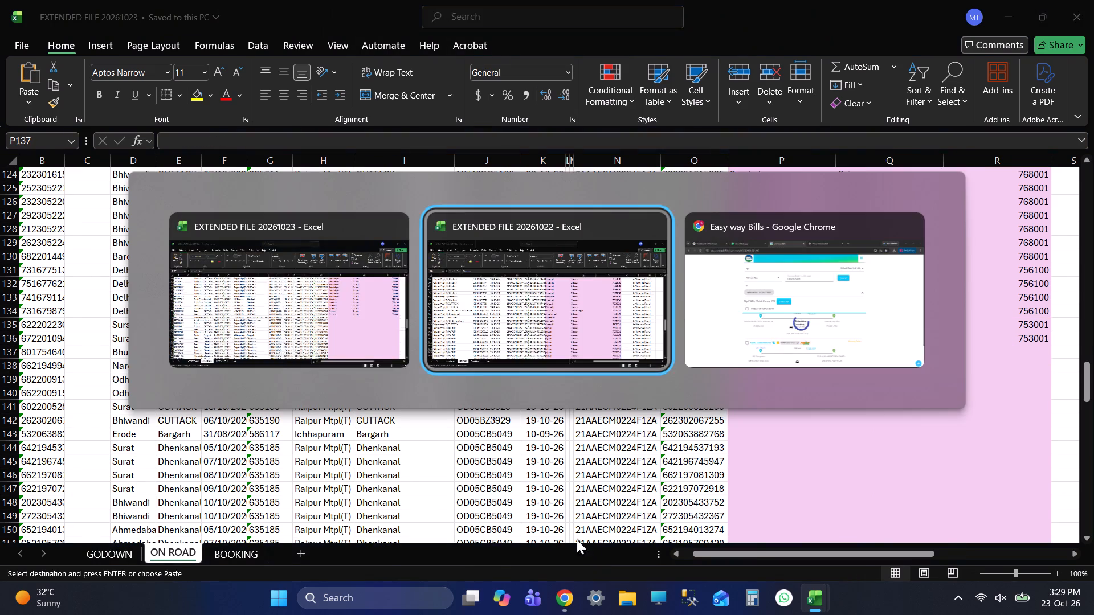
click(590, 159)
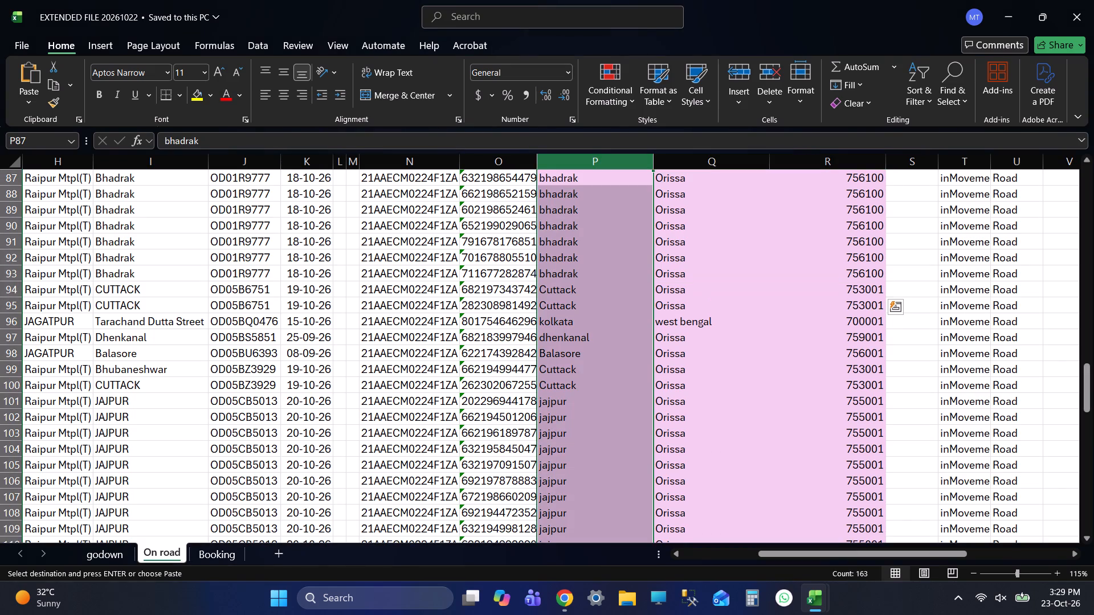
click(610, 326)
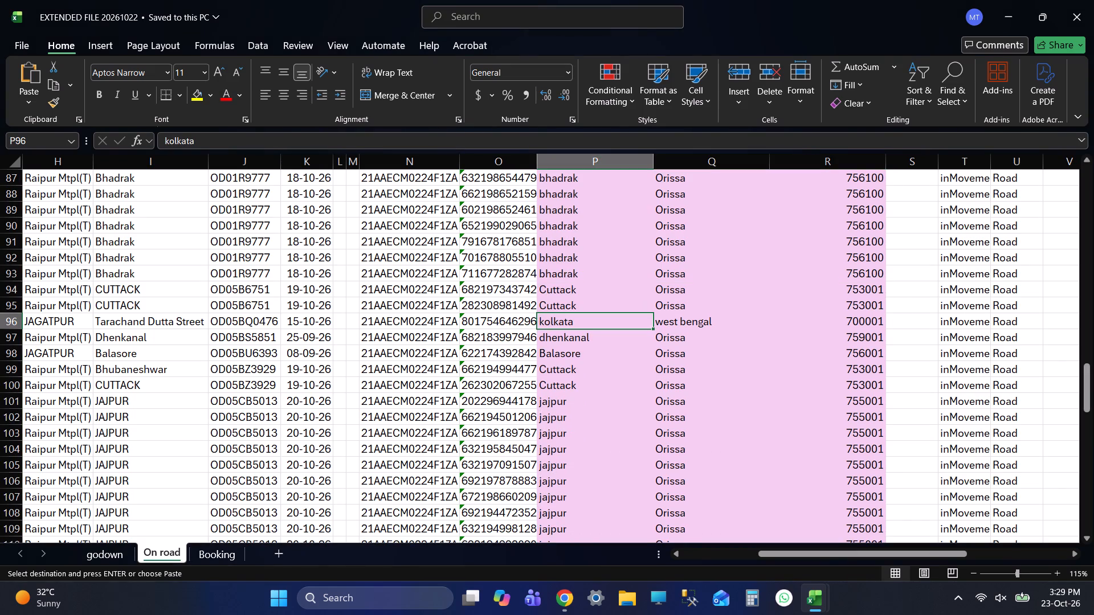
key(shift+Right)
key(shift+Right)
key(ctrl+c)
key(alt+Tab)
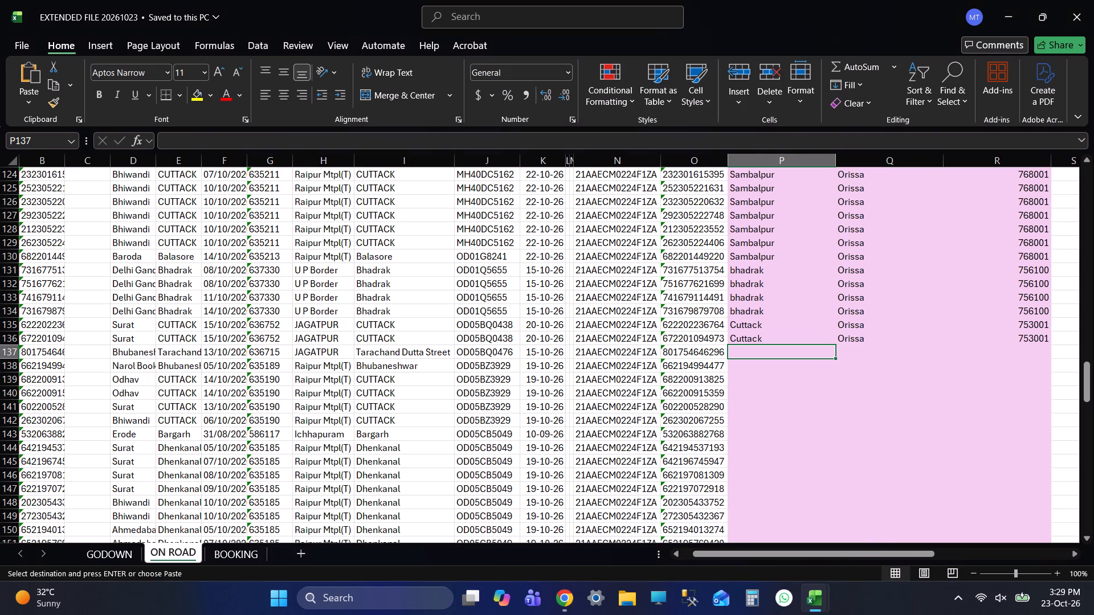
key(ctrl+v)
key(Down)
key(ctrl+s)
key(Left)
key(Left)
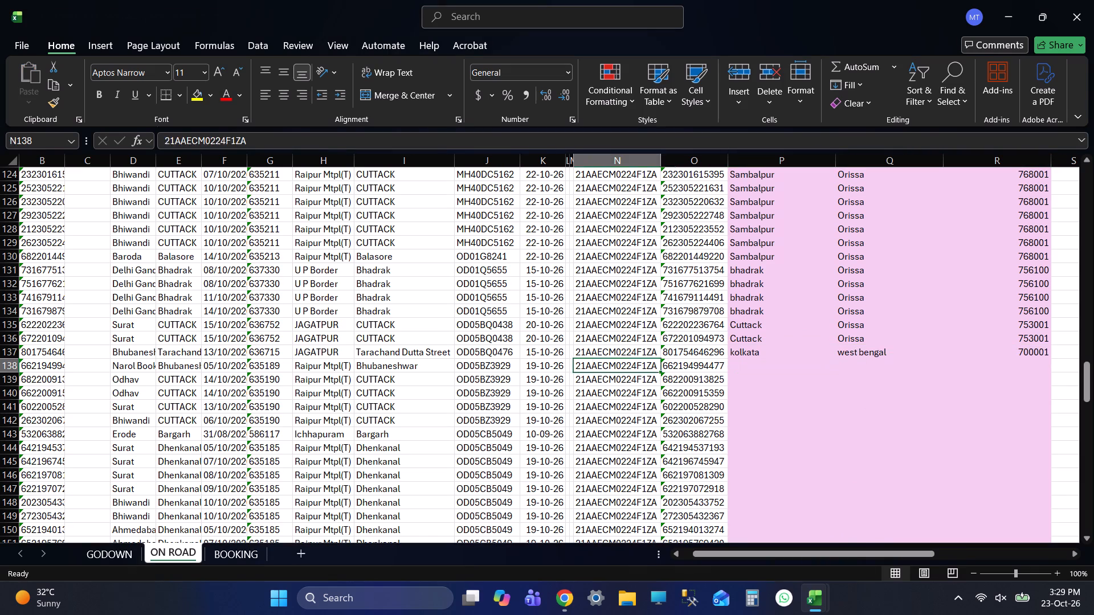
key(Left)
key(Left)
key(Left)
key(Left)
key(Right)
key(Right)
key(Right)
key(Left)
key(Left)
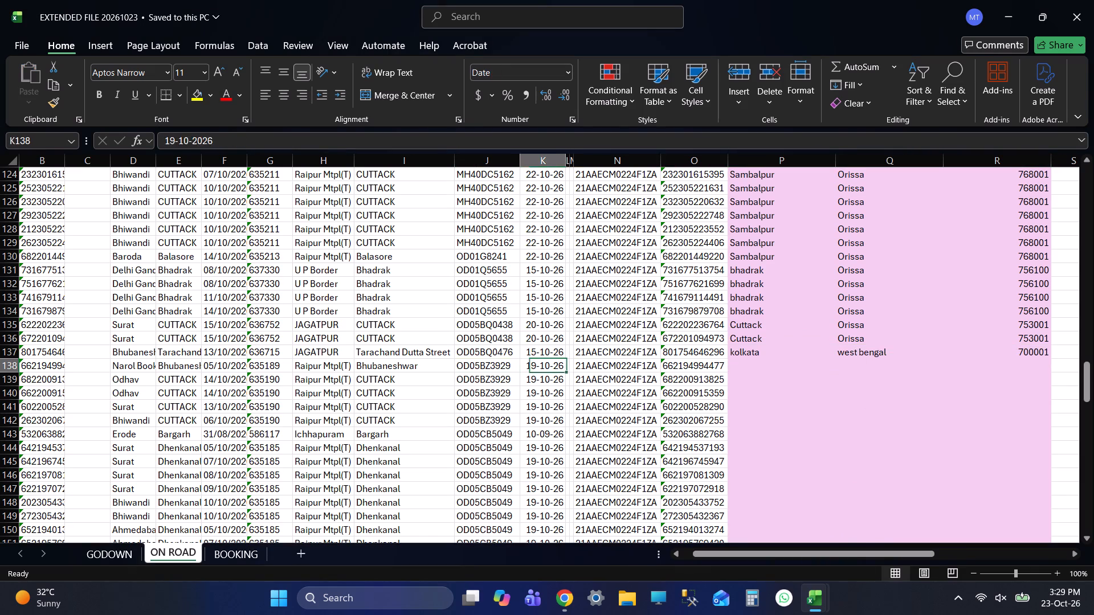
key(Left)
key(ctrl+c)
key(ctrl+Right)
key(Right)
key(Right)
key(Right)
key(Right)
key(Right)
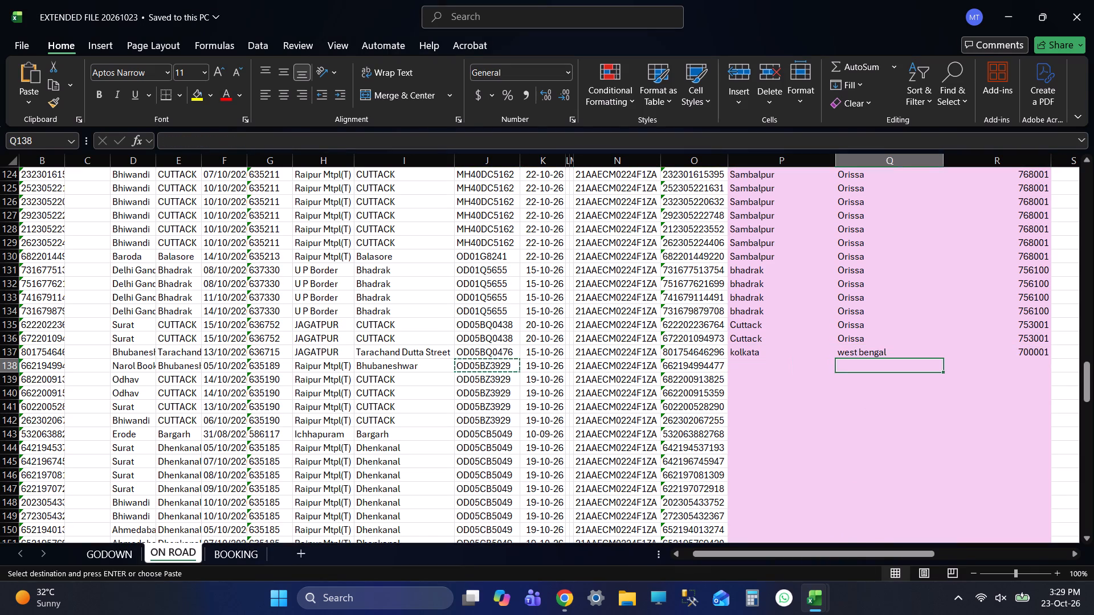
key(Left)
key(alt+Tab)
key(alt+Tab)
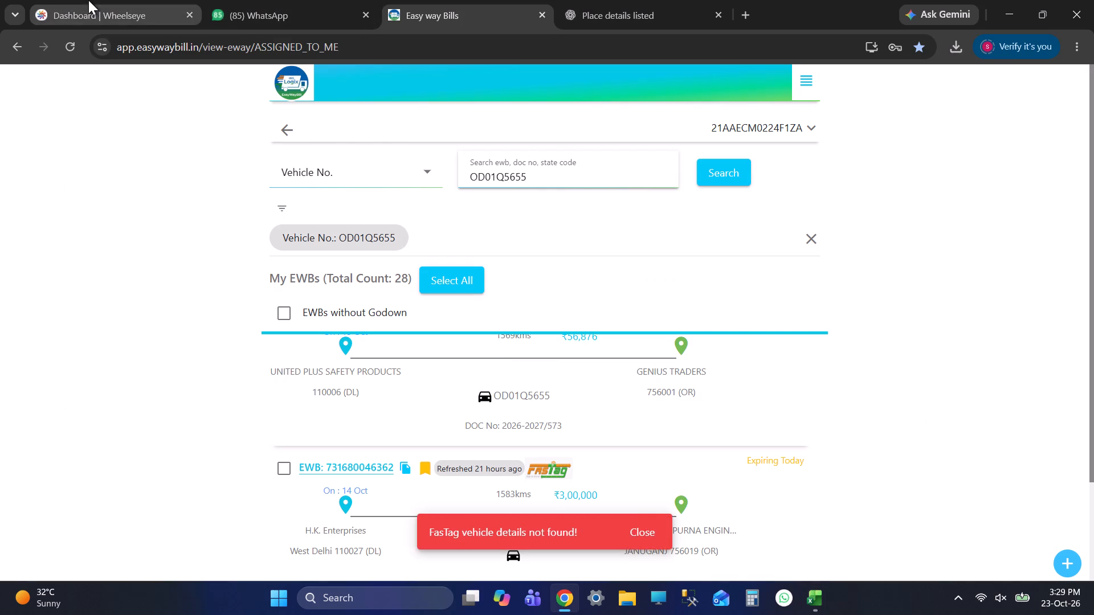
click(88, 0)
click(265, 92)
key(ctrl+v)
key(Return)
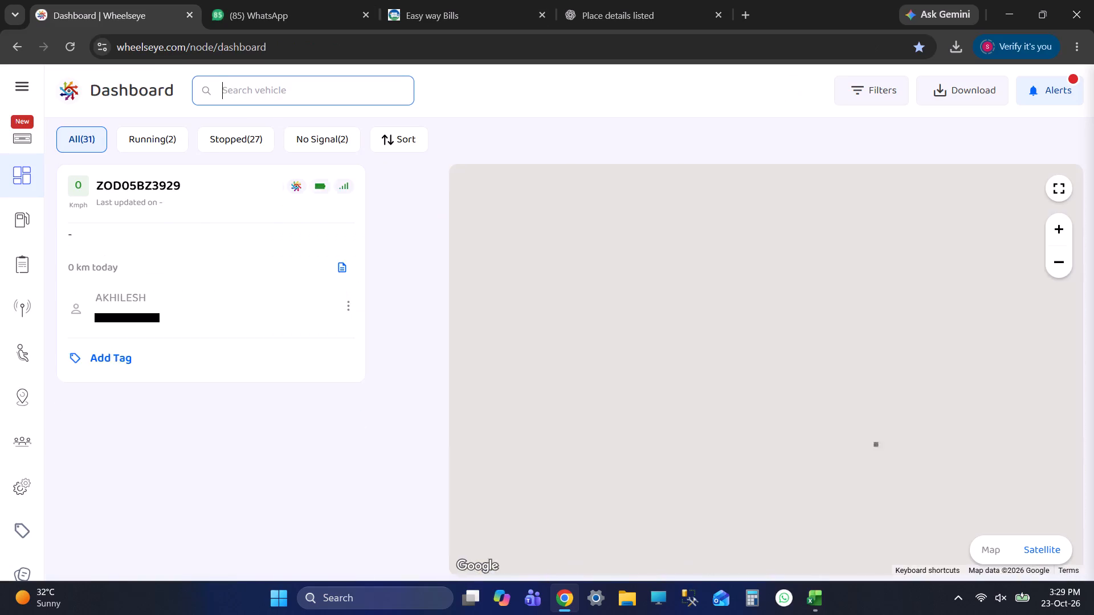
click(185, 216)
key(alt+Tab)
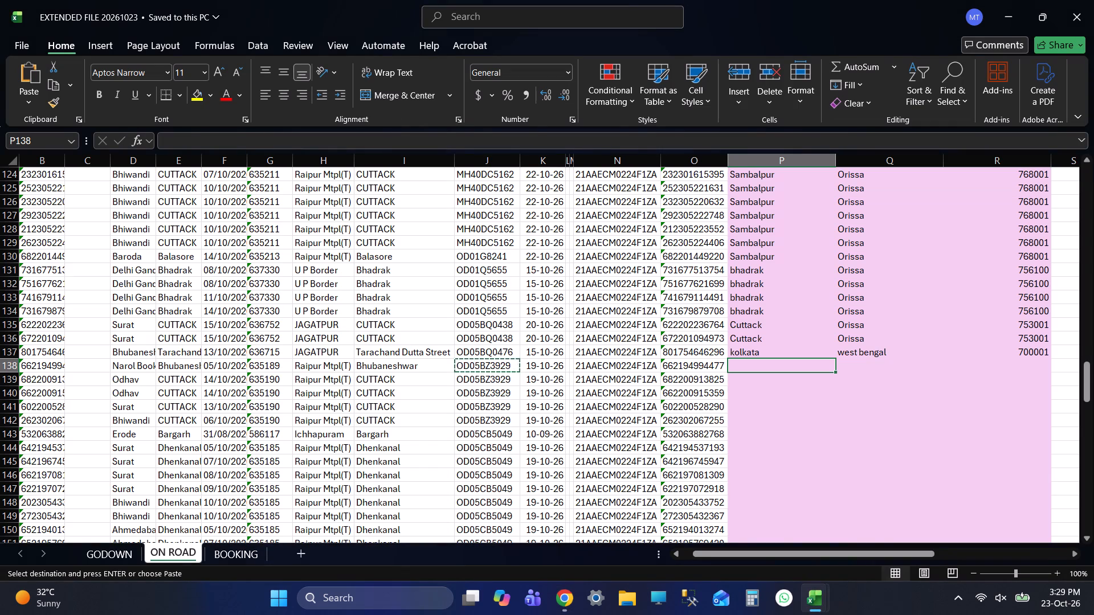
key(alt+Tab)
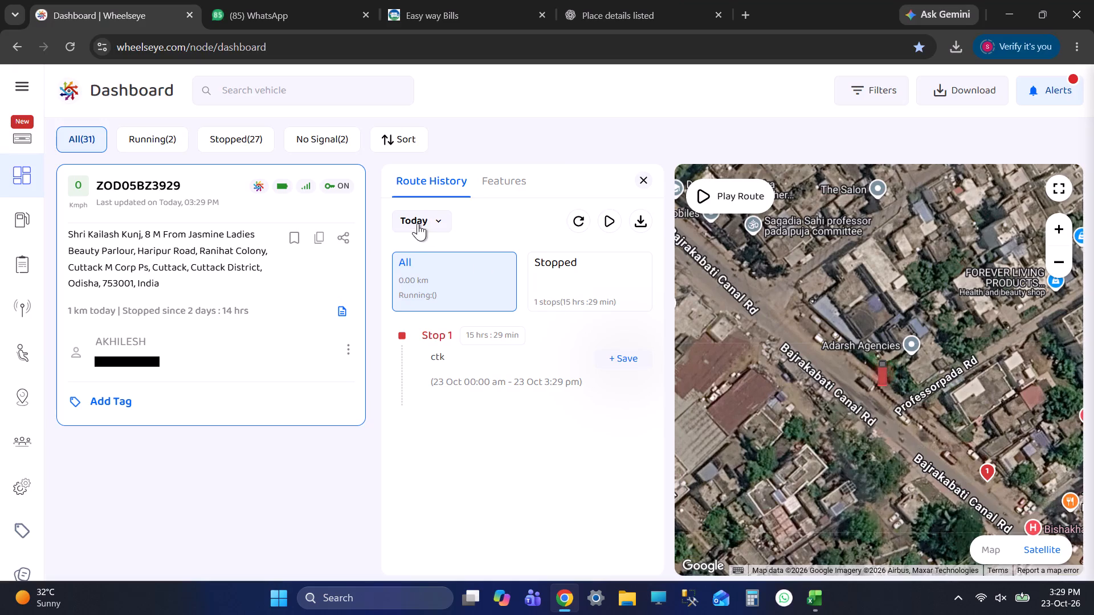
click(418, 223)
click(459, 329)
scroll(500, 413, down, 2)
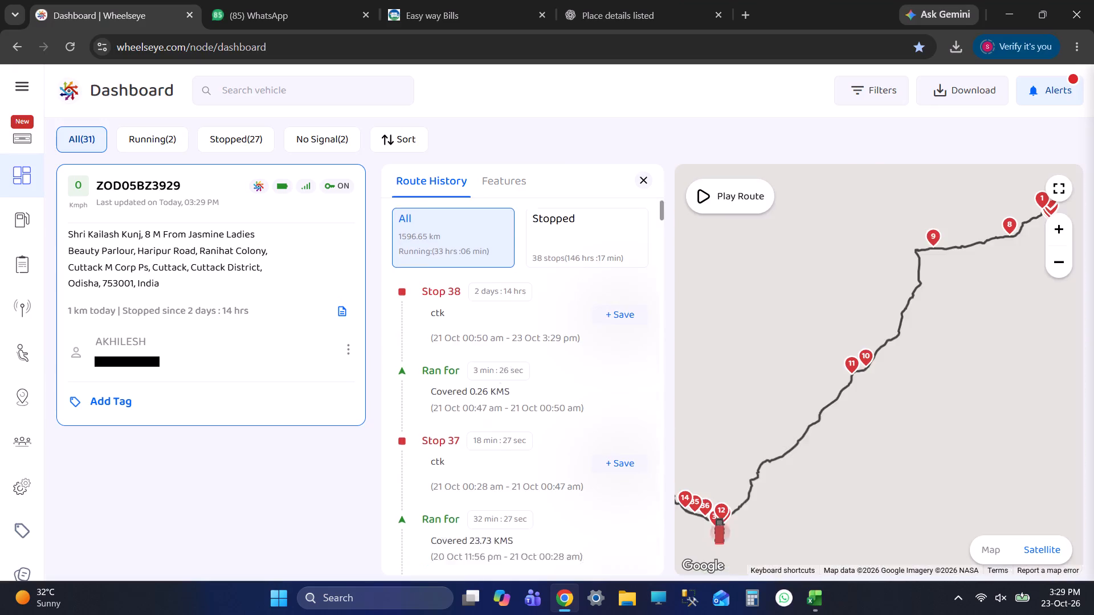
click(483, 367)
scroll(519, 402, down, 2)
click(519, 398)
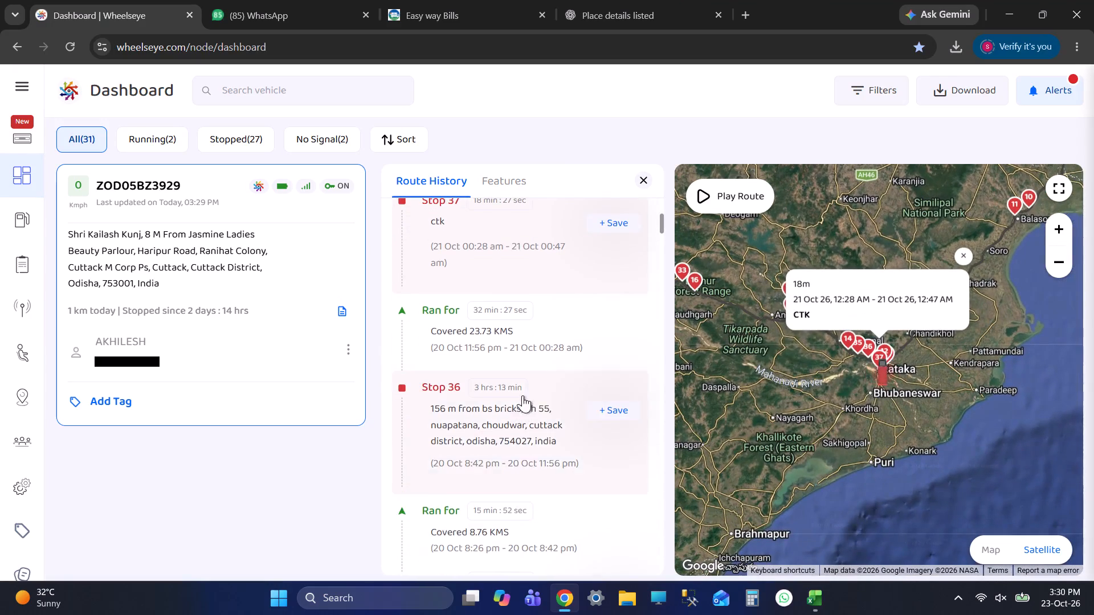
scroll(549, 401, down, 3)
click(544, 377)
scroll(569, 400, down, 5)
click(533, 371)
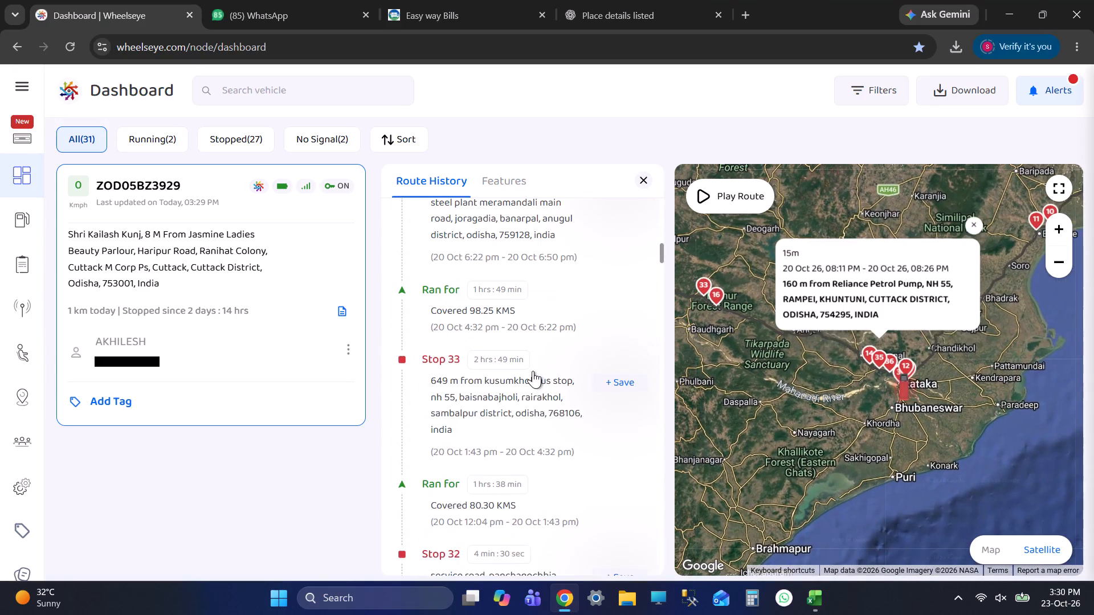
scroll(562, 405, down, 1)
scroll(562, 407, up, 1)
scroll(562, 407, down, 2)
click(544, 424)
scroll(555, 420, down, 5)
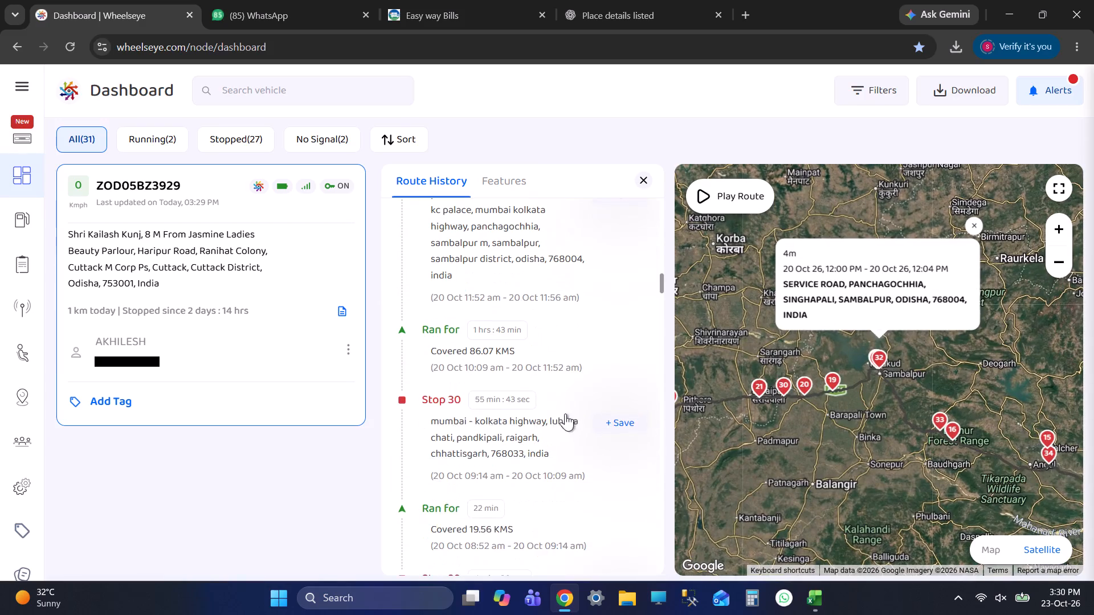
click(553, 413)
scroll(586, 420, up, 8)
scroll(599, 424, down, 1)
scroll(599, 424, up, 6)
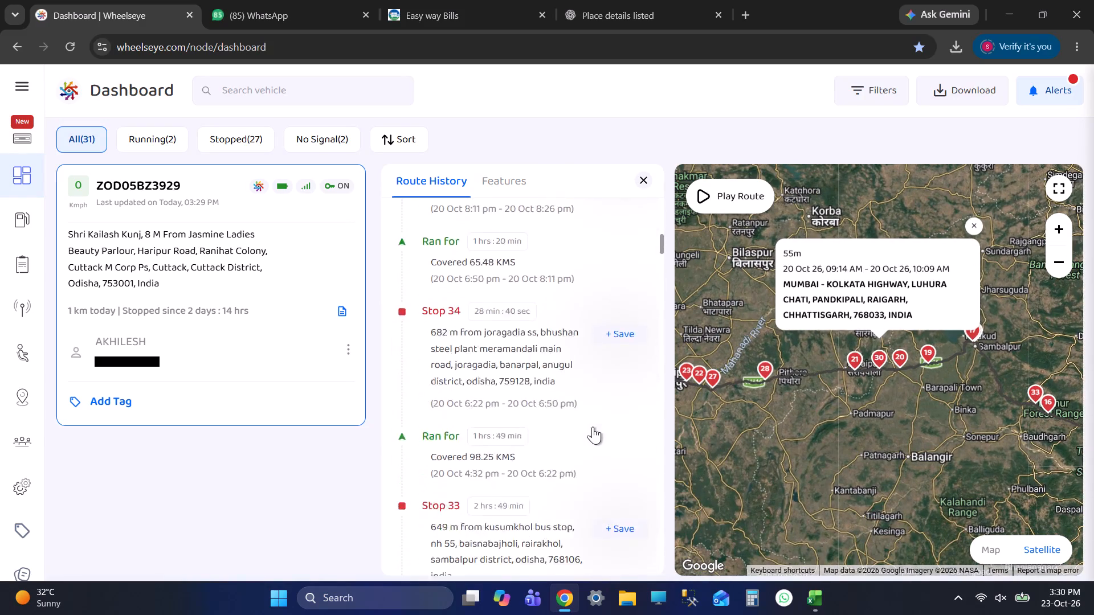
scroll(593, 427, up, 9)
scroll(590, 427, down, 1)
scroll(590, 427, up, 3)
click(558, 344)
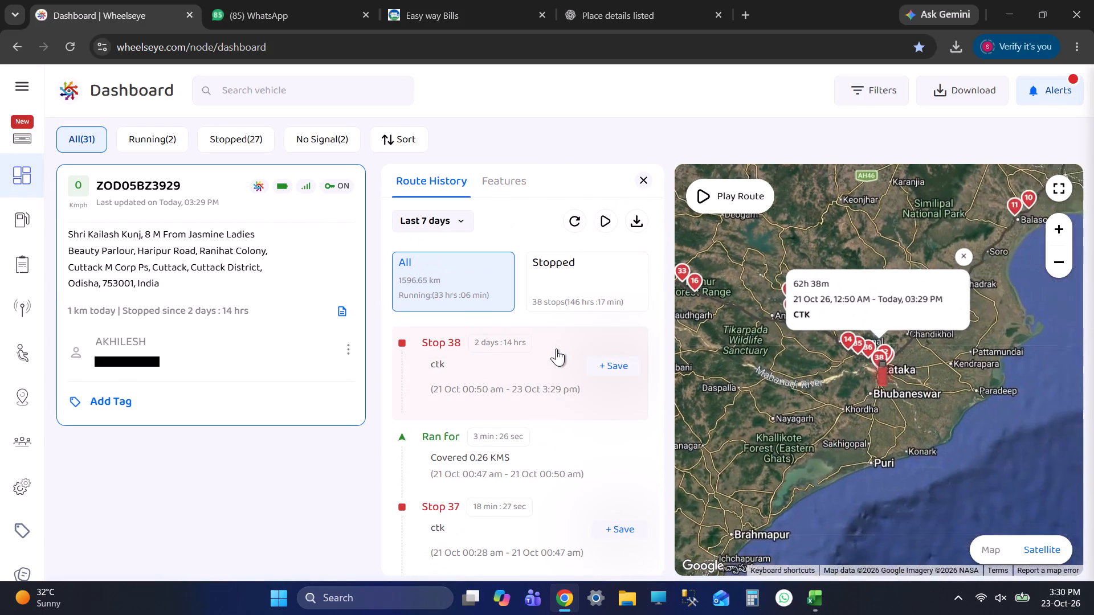
Fill ON ROAD rows 138 to 142 in EXTENDED FILE 20261023 with Cuttack, Orissa, 753001 copied from row 136, and save.
key(alt+Tab)
key(alt+Tab)
key(alt+Tab)
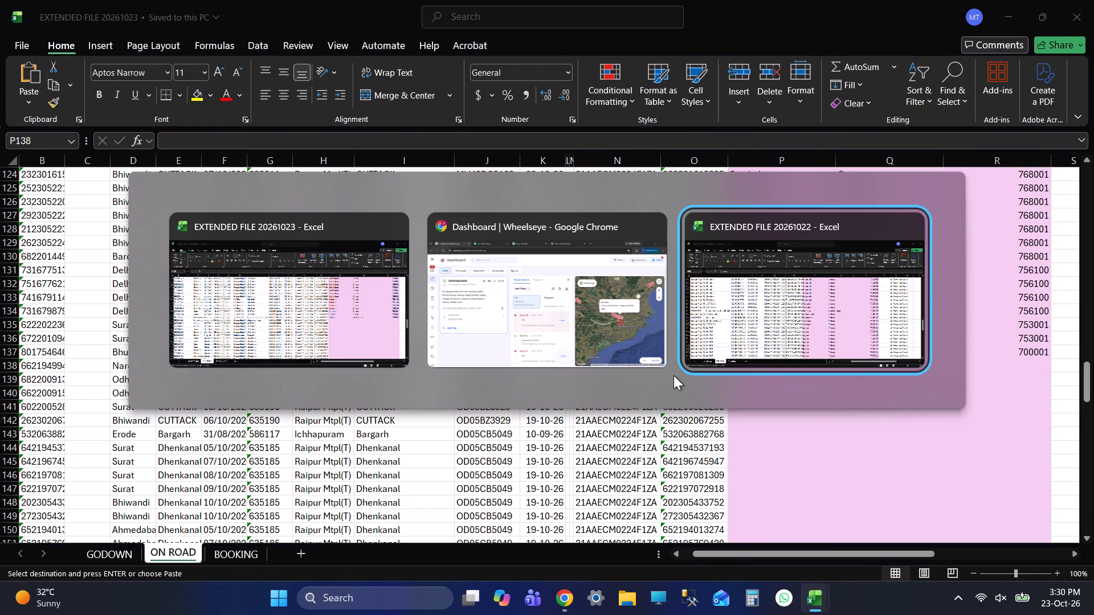
key(alt+Tab)
click(752, 332)
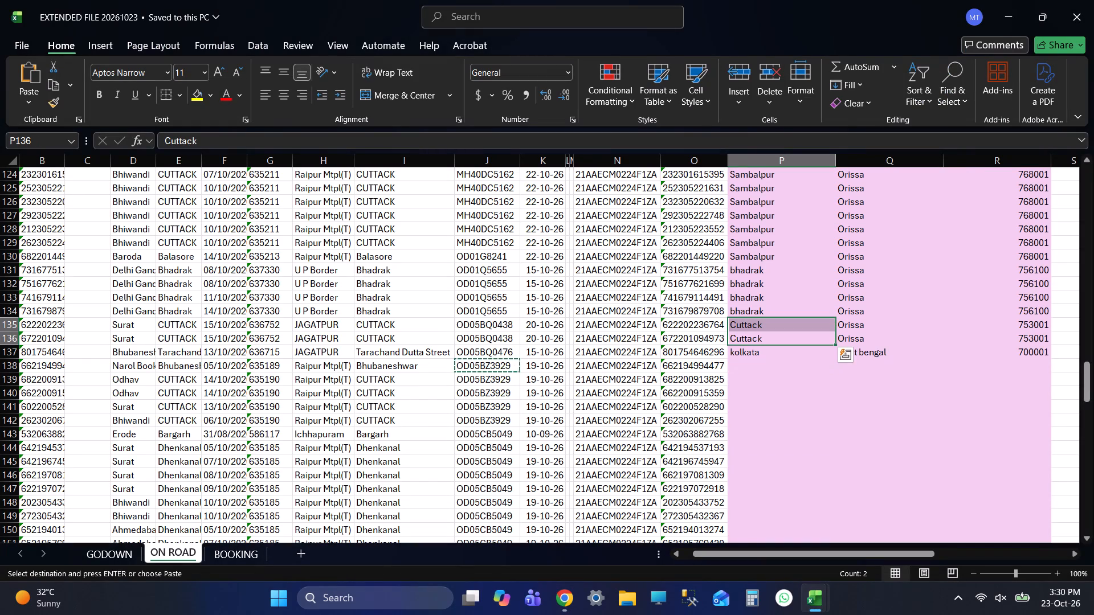
key(Down)
key(Up)
key(shift+Right)
key(shift+Right)
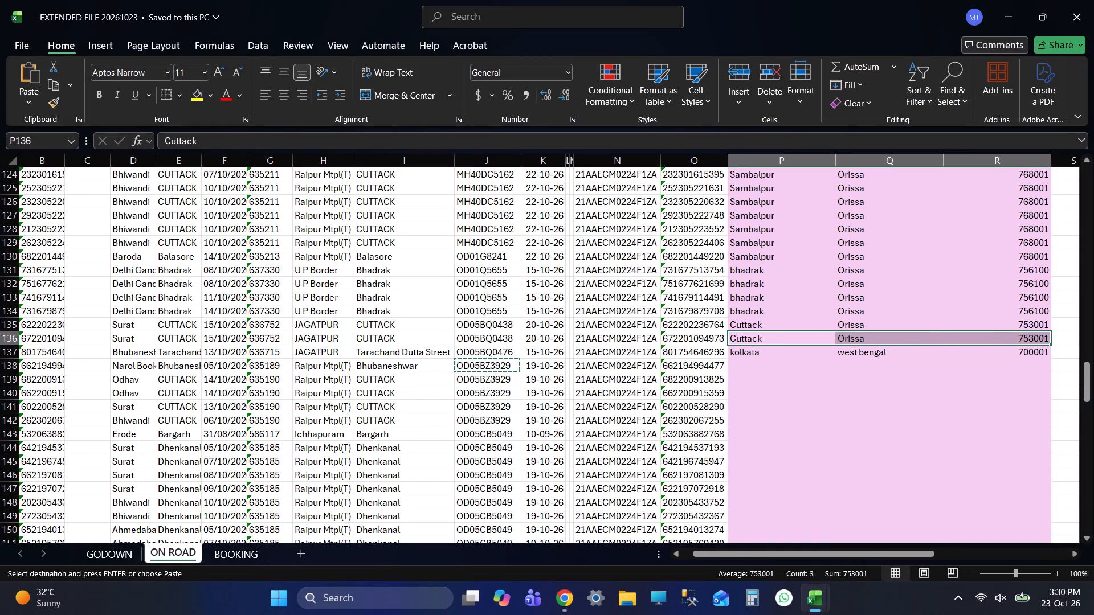
key(ctrl+c)
key(Down)
key(Down)
key(shift+Down)
key(shift+Down)
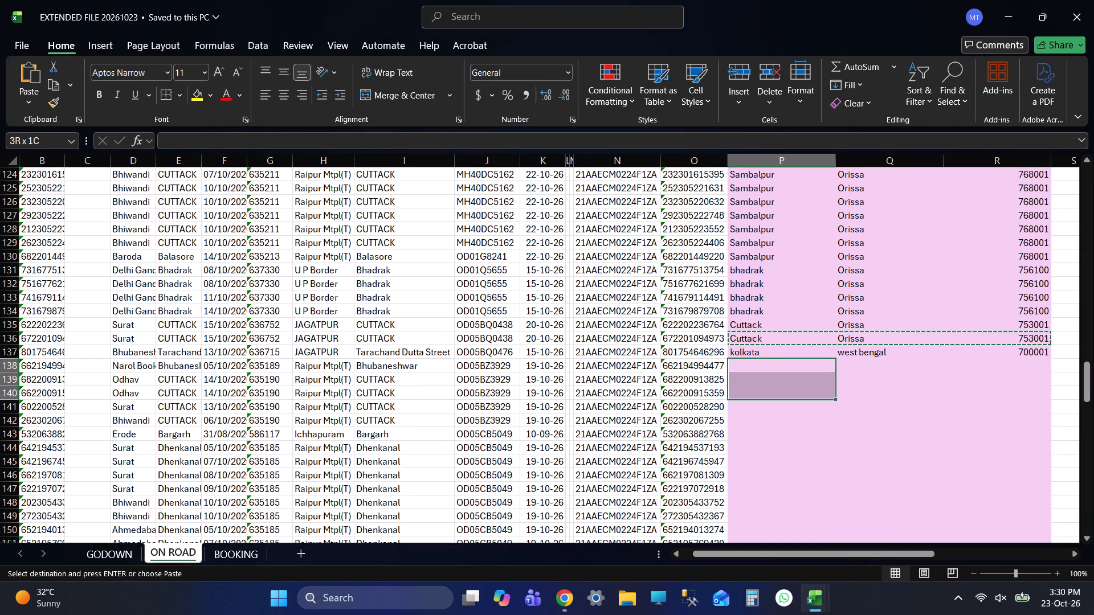
key(shift+Down)
key(shift+Down)
key(ctrl+v)
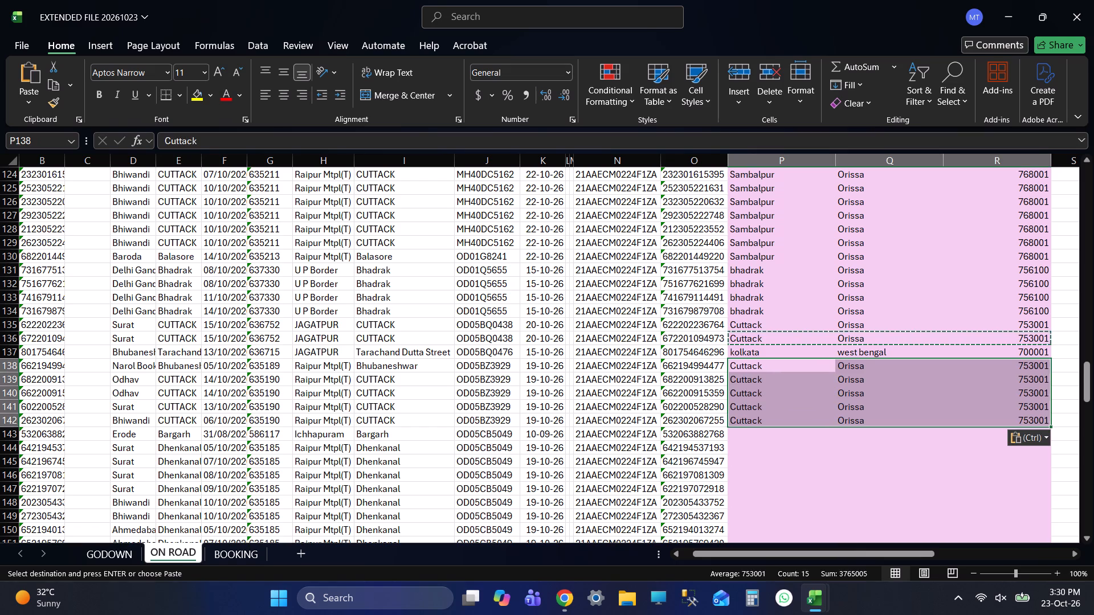
key(ctrl+Down)
key(Down)
key(ctrl+s)
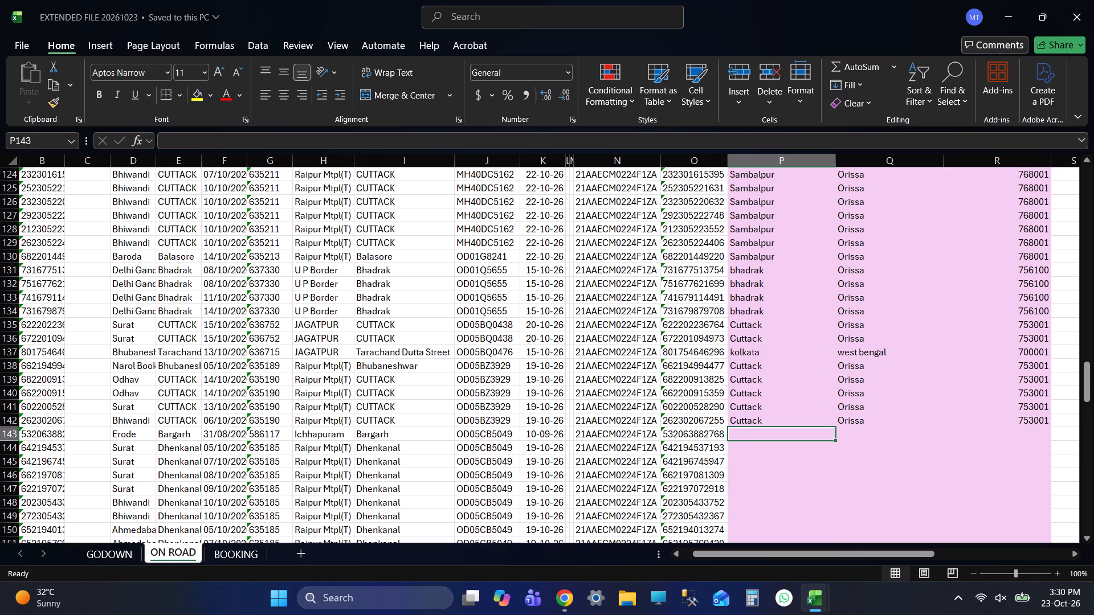
scroll(771, 392, down, 4)
key(shift+Tab)
key(shift+Tab)
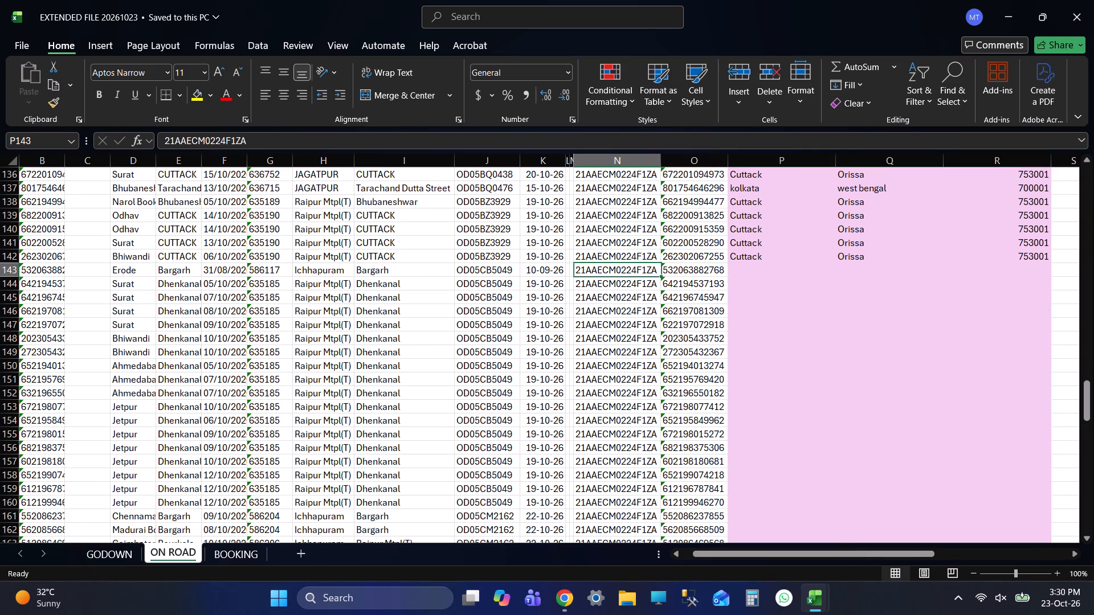
key(shift+Tab)
key(shift+Tab)
key(shift+Tab)
key(shift+Tab)
key(ctrl+c)
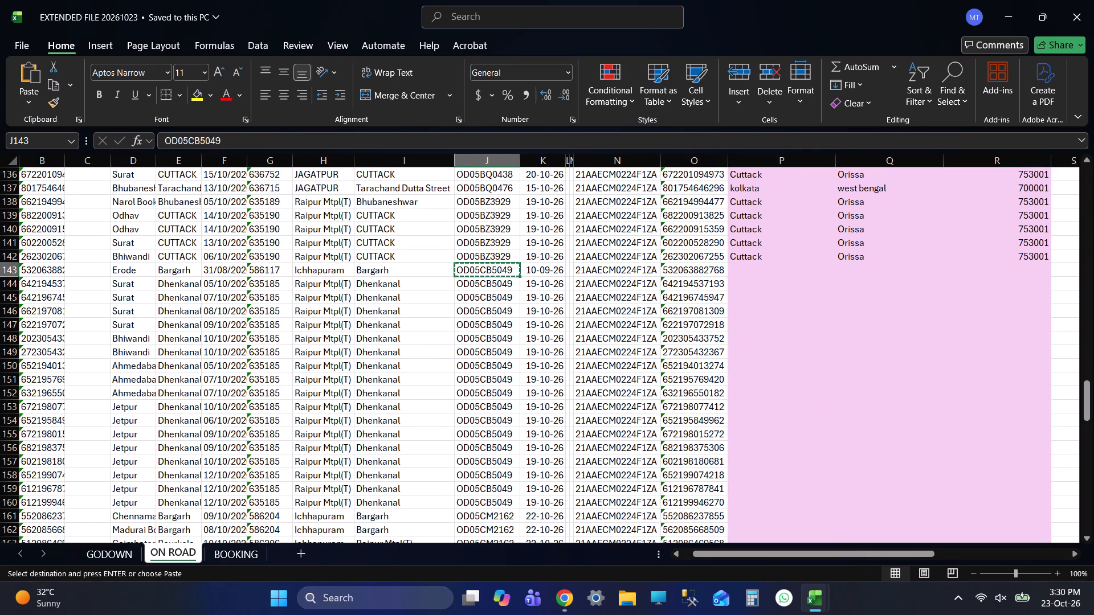
key(Tab)
key(Tab)
key(Tab)
key(Tab)
key(Tab)
key(Tab)
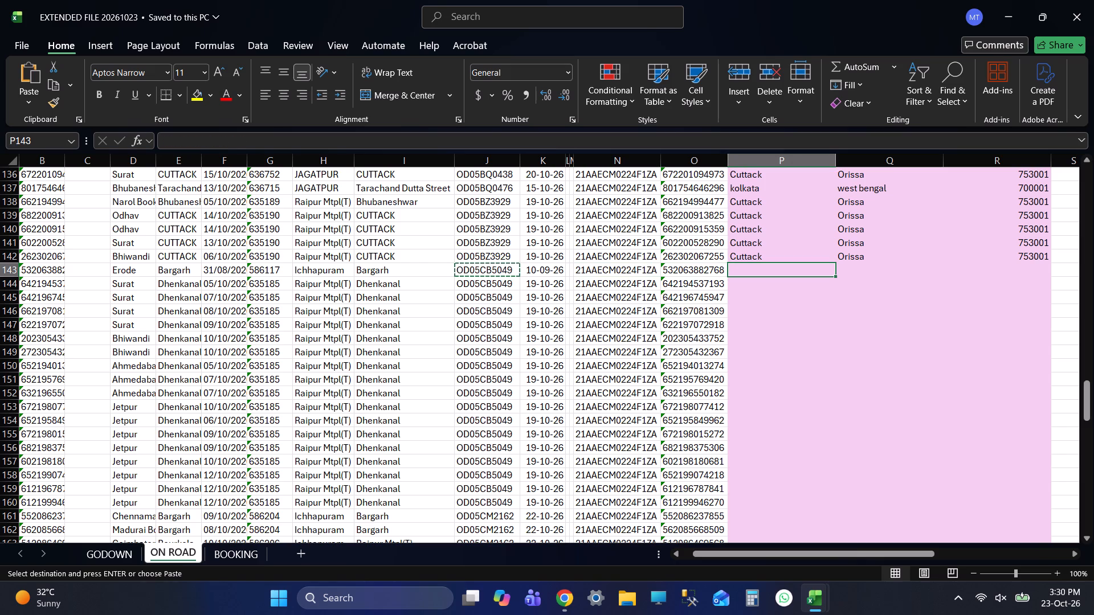
key(alt+Tab)
key(alt+Tab)
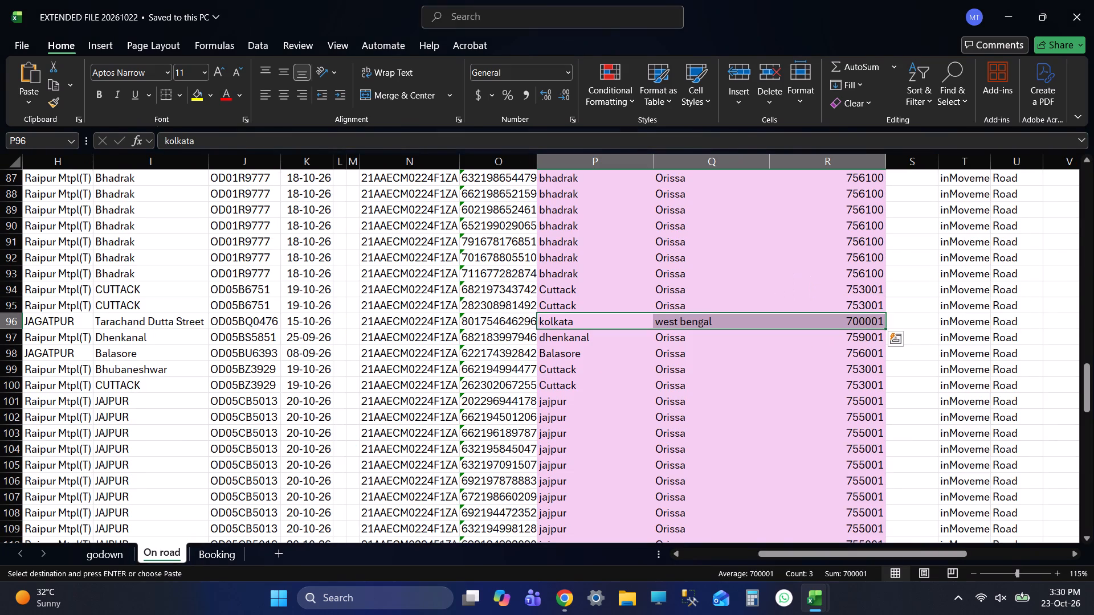
click(589, 166)
key(ctrl+f)
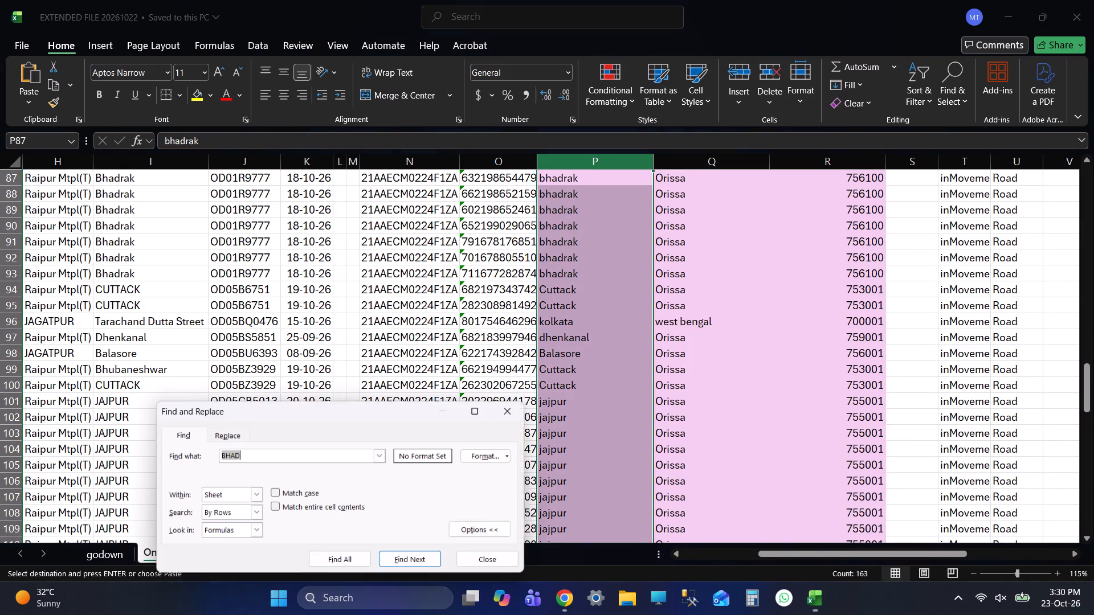
text(BARG)
key(Return)
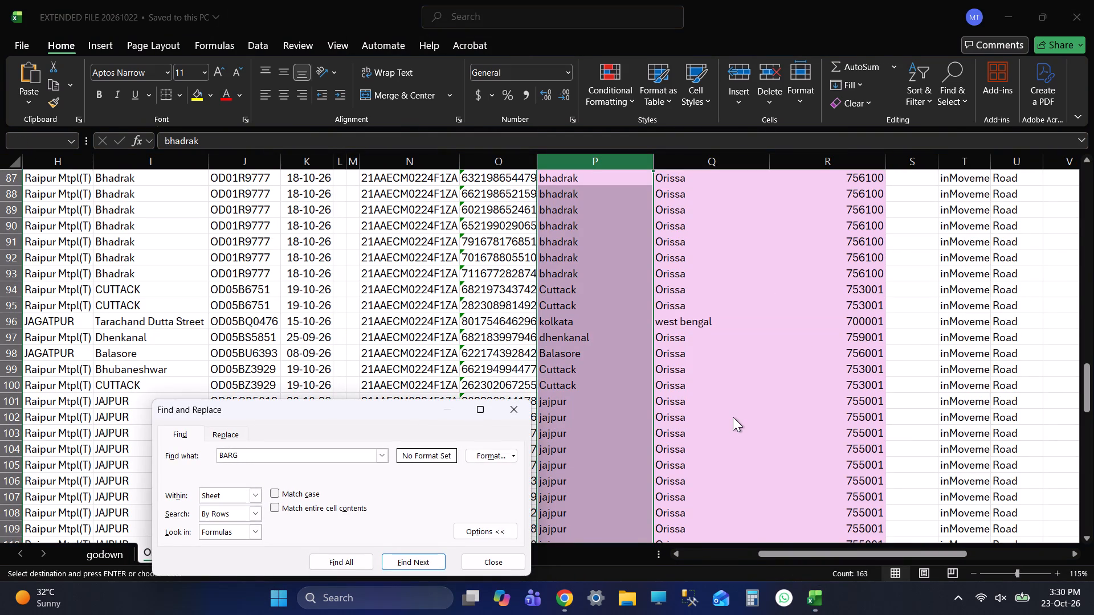
key(Return)
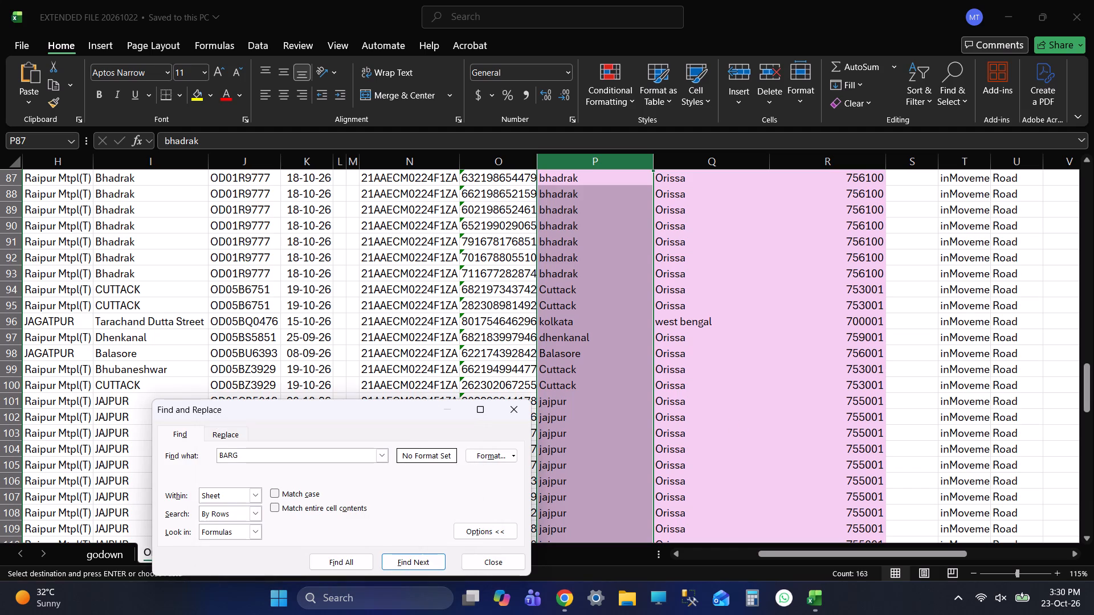
key(BackSpace)
key(BackSpace)
key(r)
key(Return)
key(Return)
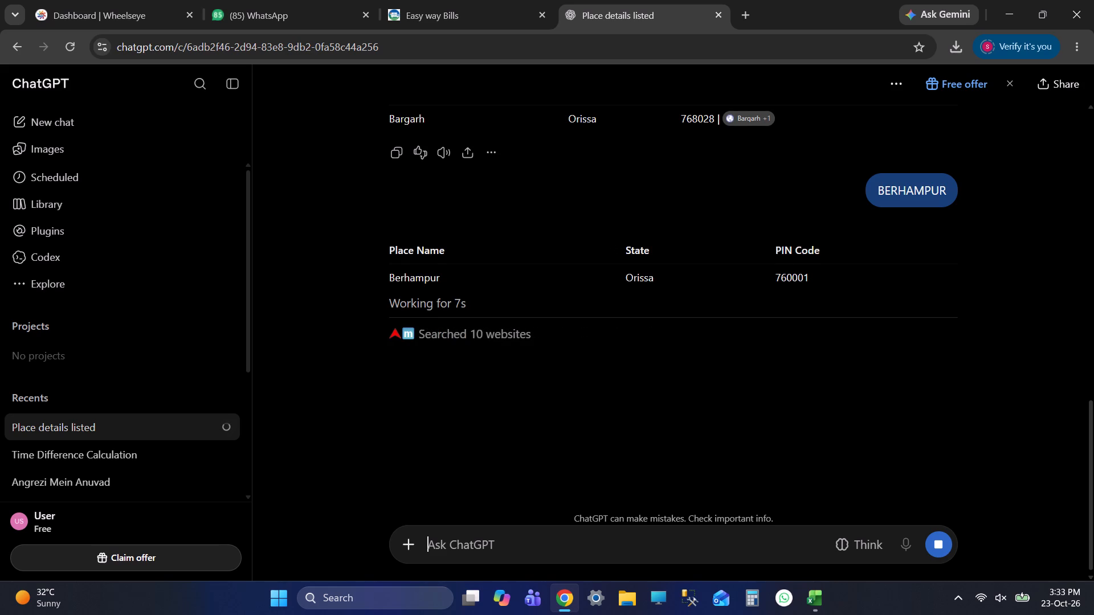
Copy the place name Berhampur from ChatGPT's answer into ON ROAD row 166's current place cell.
double_click(413, 330)
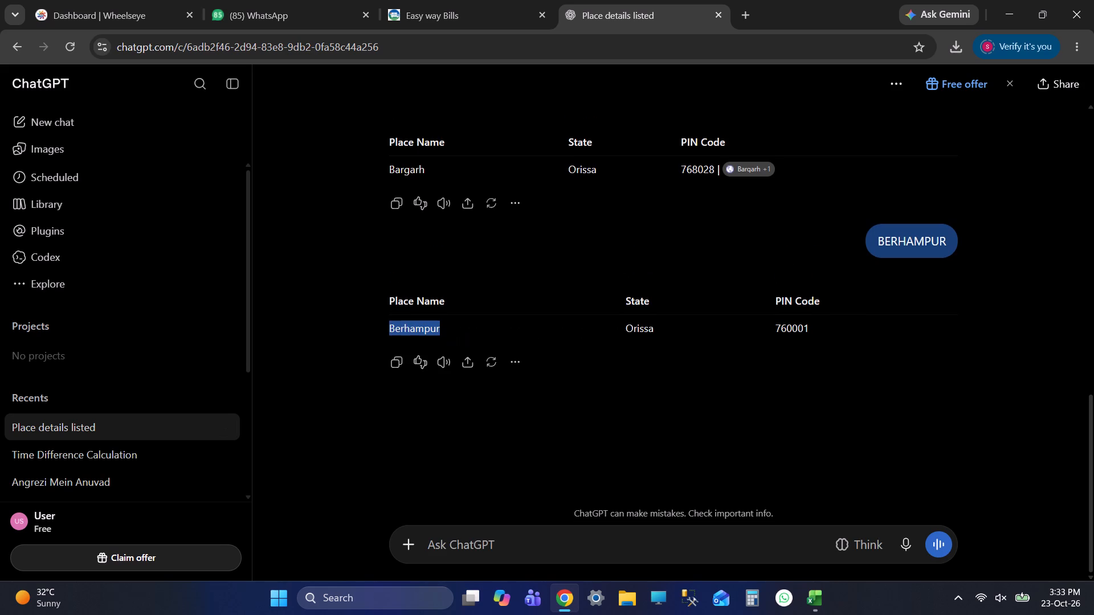
key(ctrl+c)
key(alt+Tab)
key(F2)
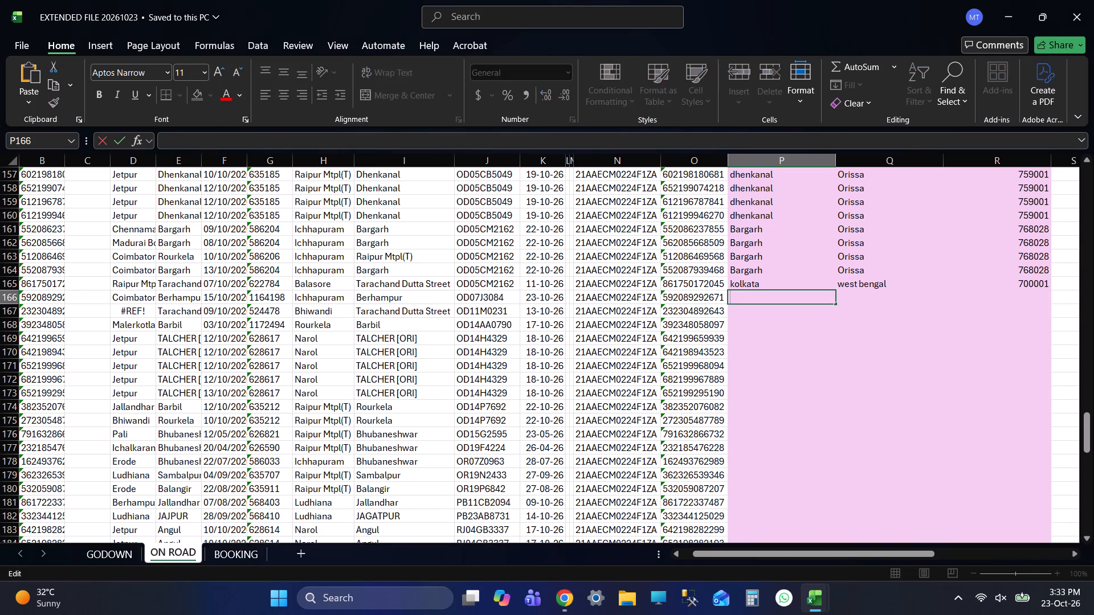
key(ctrl+v)
key(Tab)
Copy the state Orissa from ChatGPT's Berhampur answer into ON ROAD row 166's state cell.
key(alt+Tab)
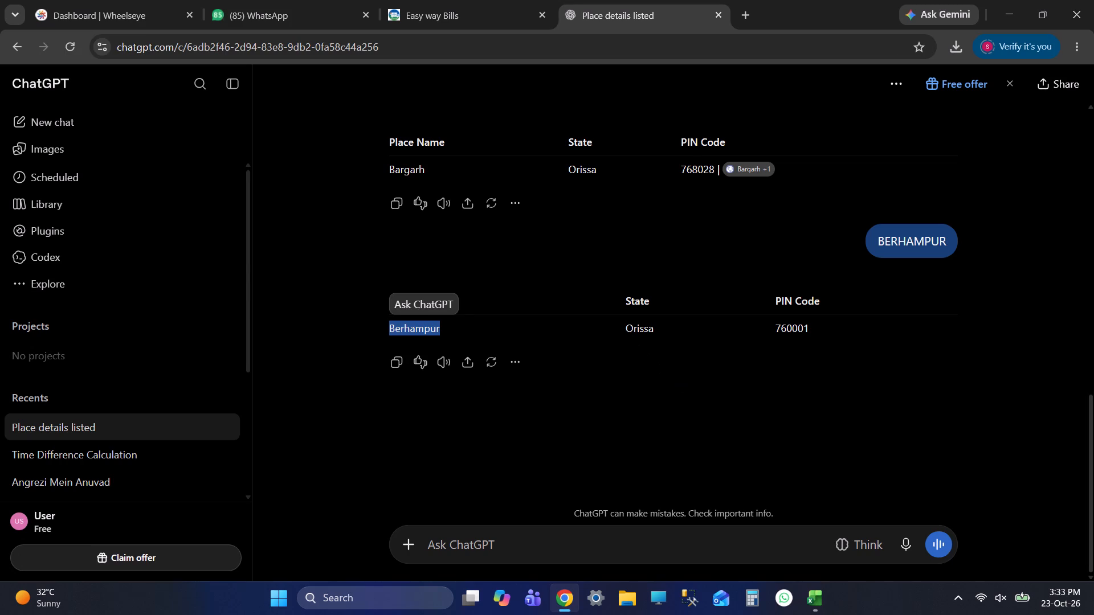
double_click(633, 330)
key(ctrl+c)
key(alt+Tab)
key(F2)
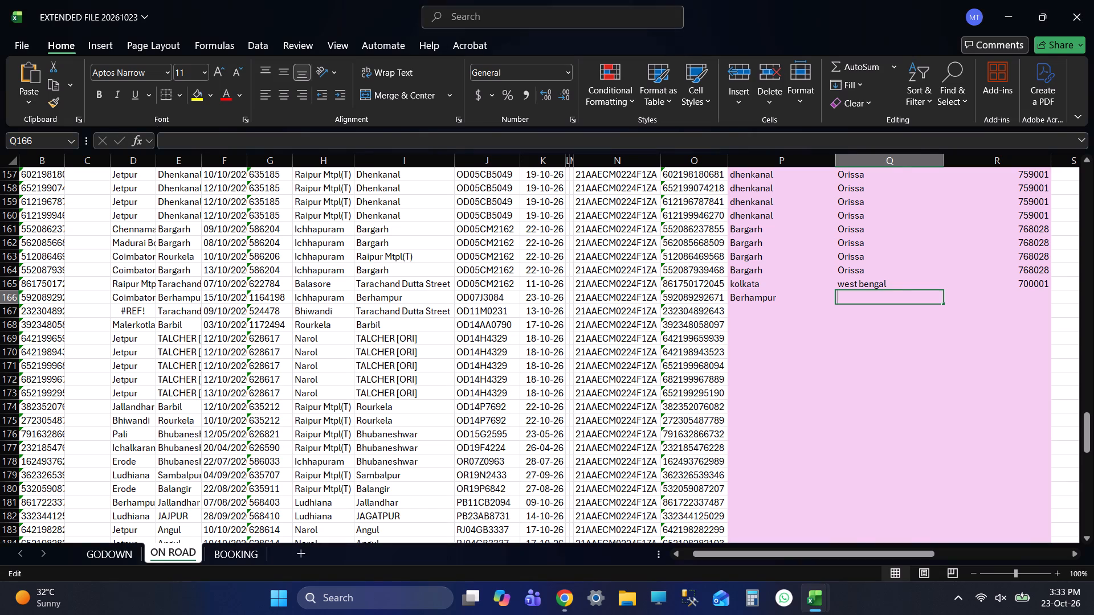
key(ctrl+v)
key(Tab)
Copy the PIN code 760001 from ChatGPT's Berhampur answer into ON ROAD row 166's PIN code cell.
key(alt+Tab)
double_click(795, 330)
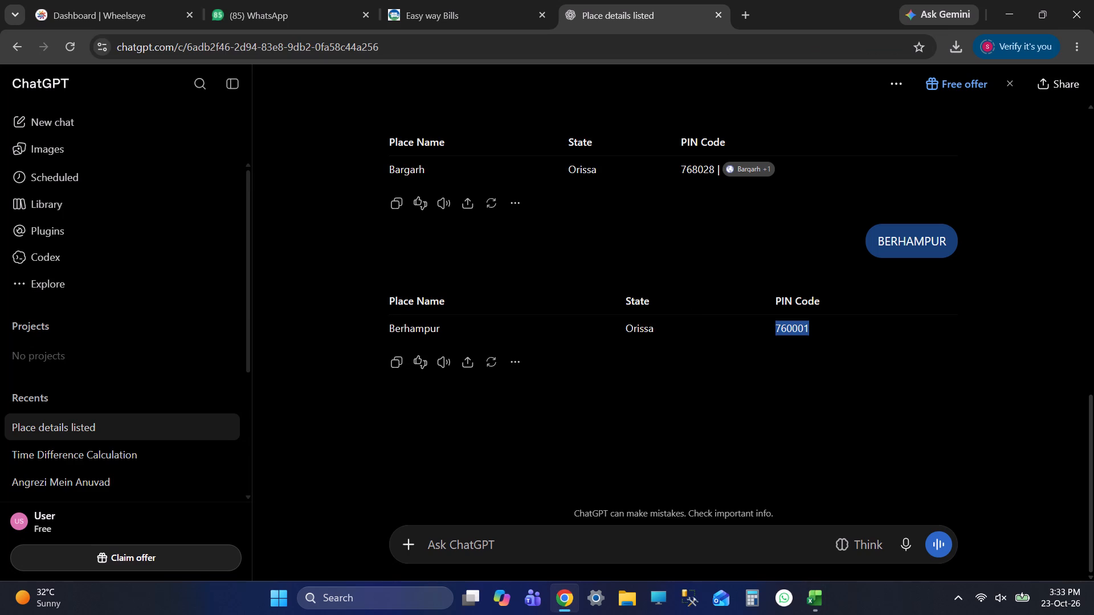
key(ctrl+c)
key(alt+Tab)
key(F2)
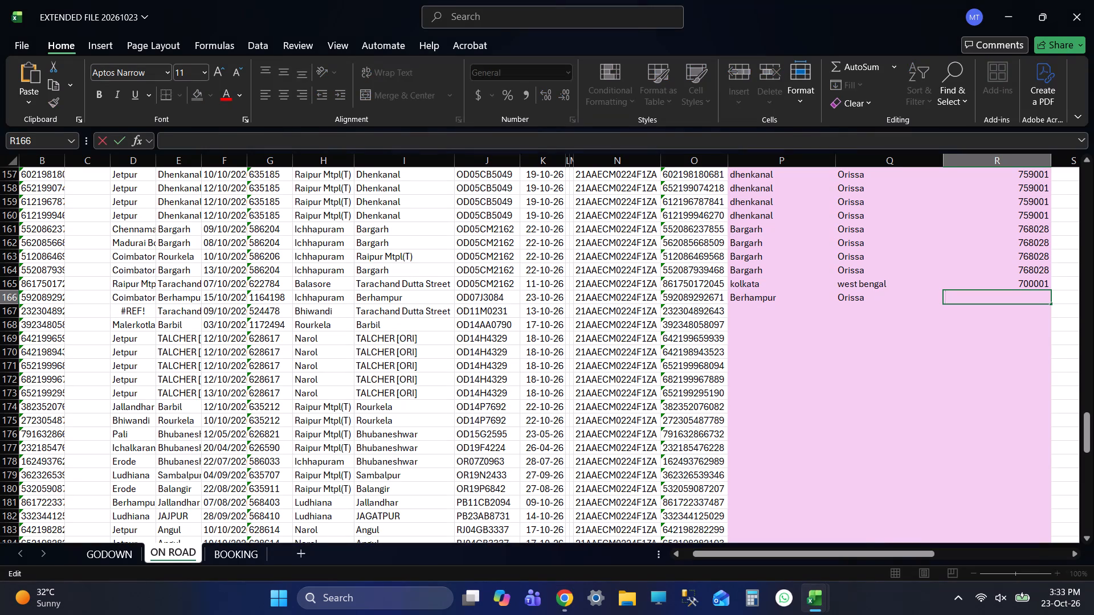
key(ctrl+v)
key(Return)
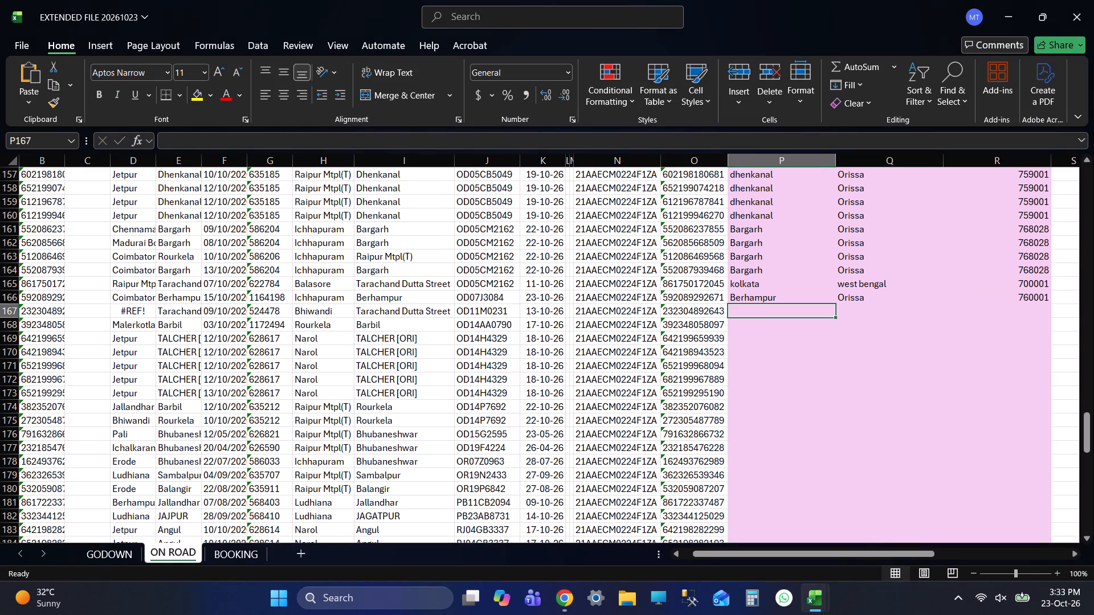
Copy ON ROAD row 165's kolkata, west bengal, 700001 location details into row 167 and save the workbook.
click(761, 286)
key(shift+Right)
key(shift+Right)
key(ctrl+c)
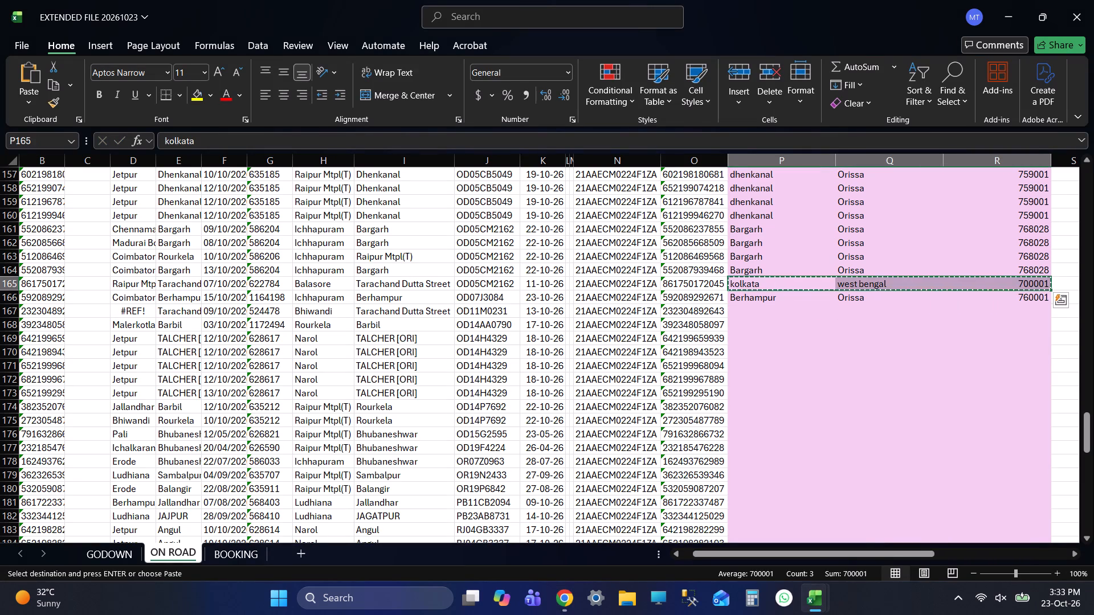
key(Down)
key(ctrl+Down)
key(ctrl+Up)
key(Down)
key(Down)
key(Up)
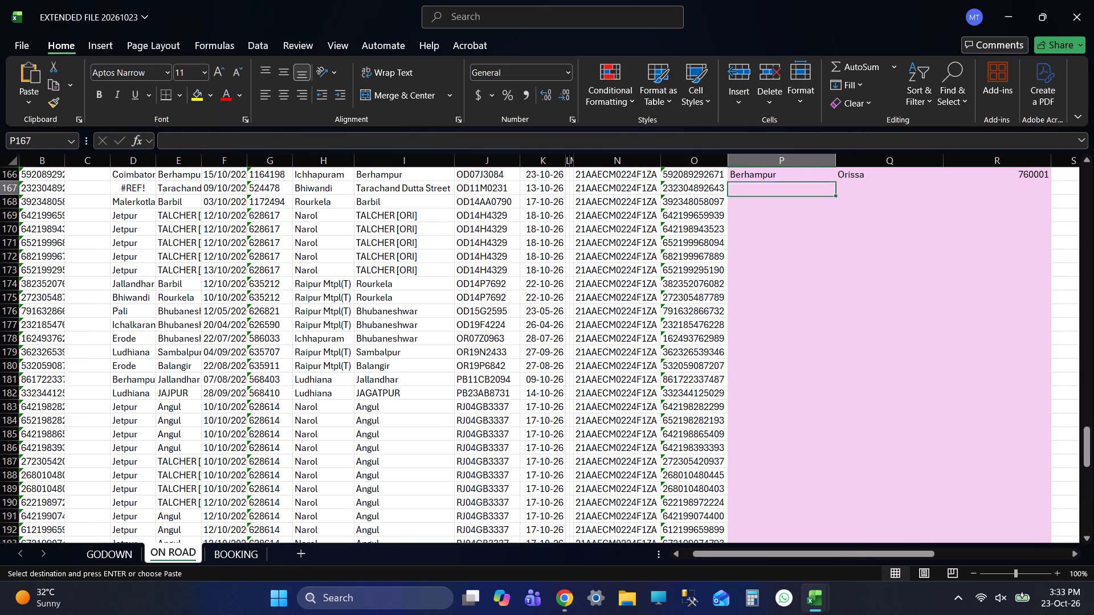
key(ctrl+v)
key(Down)
key(ctrl+s)
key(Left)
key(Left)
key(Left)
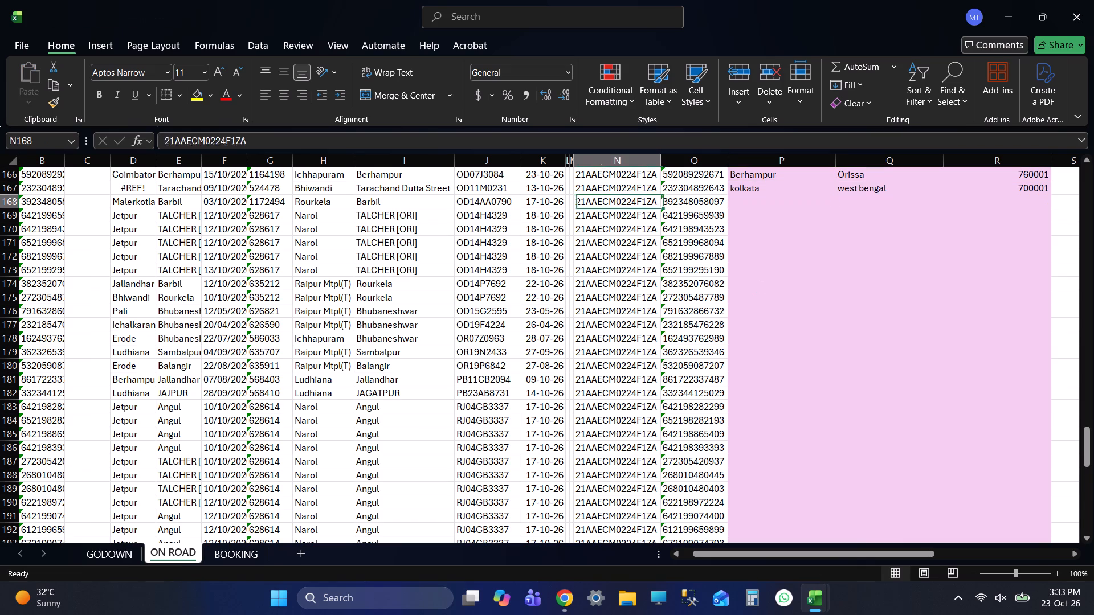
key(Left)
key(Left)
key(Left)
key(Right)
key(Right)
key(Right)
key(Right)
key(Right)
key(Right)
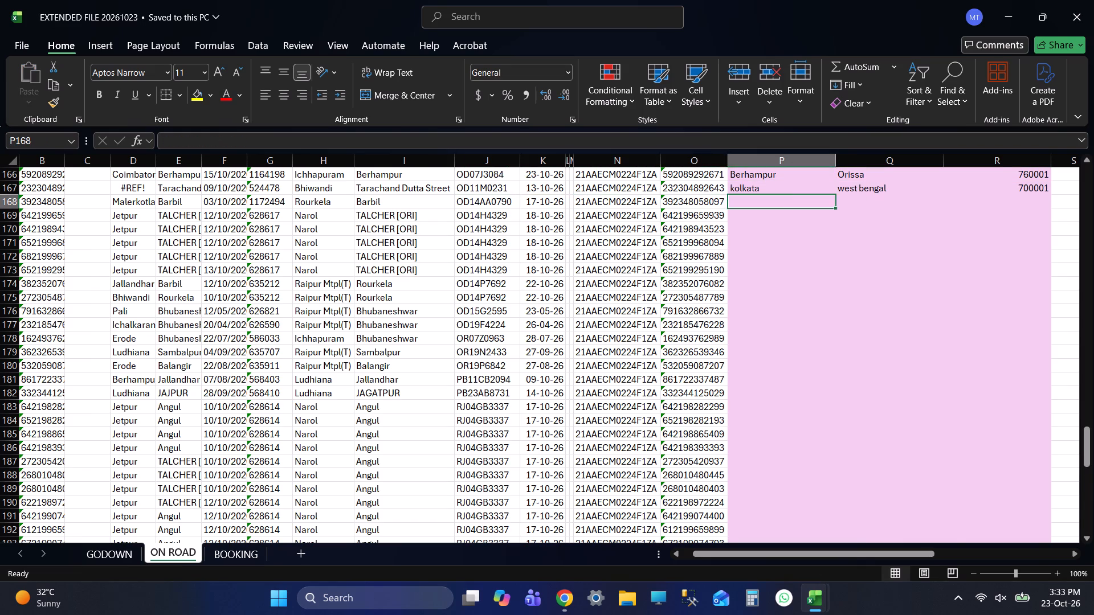
Search the current place column of EXTENDED FILE 20261022's On road sheet for BARB.
key(alt+Tab)
key(alt+Tab)
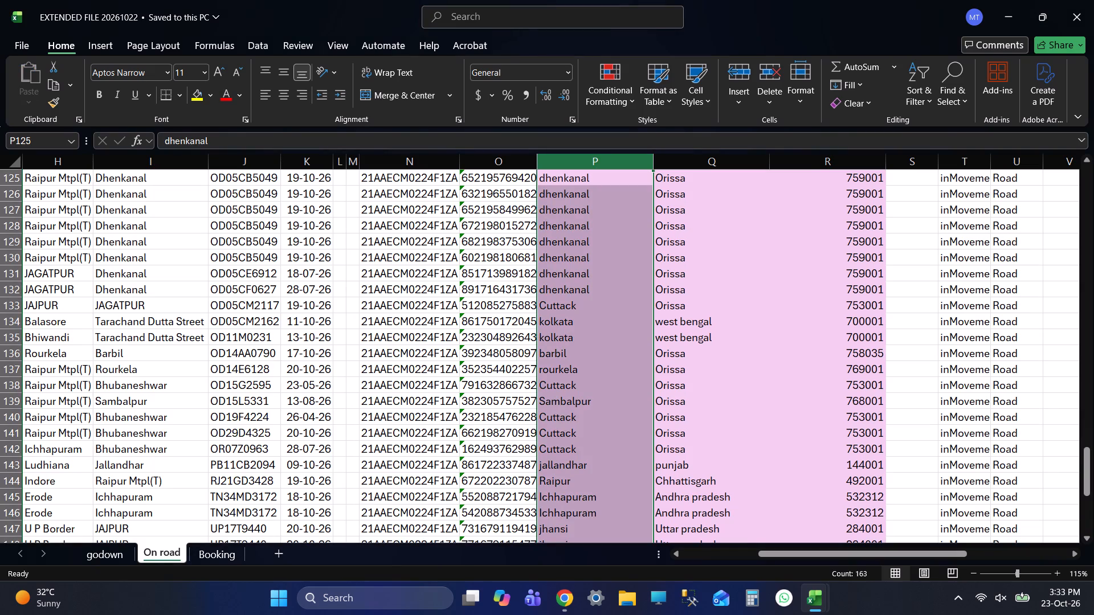
key(ctrl+f)
text(BARB)
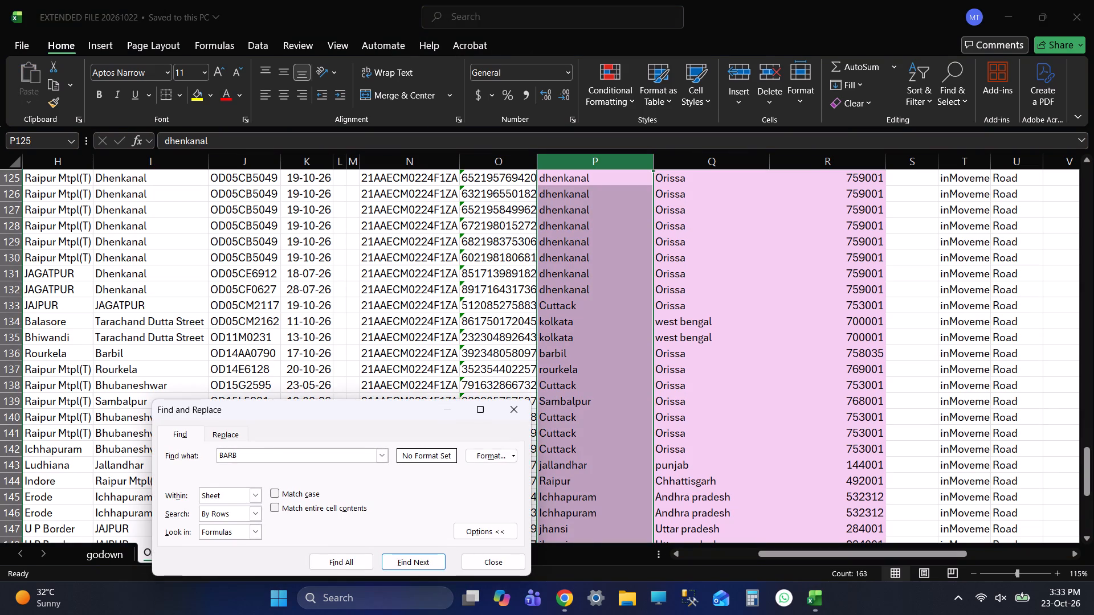
key(Return)
Copy the barbil, Orissa, 758035 details from the previous file's row 136 into ON ROAD row 168 and save the workbook.
click(560, 344)
click(576, 352)
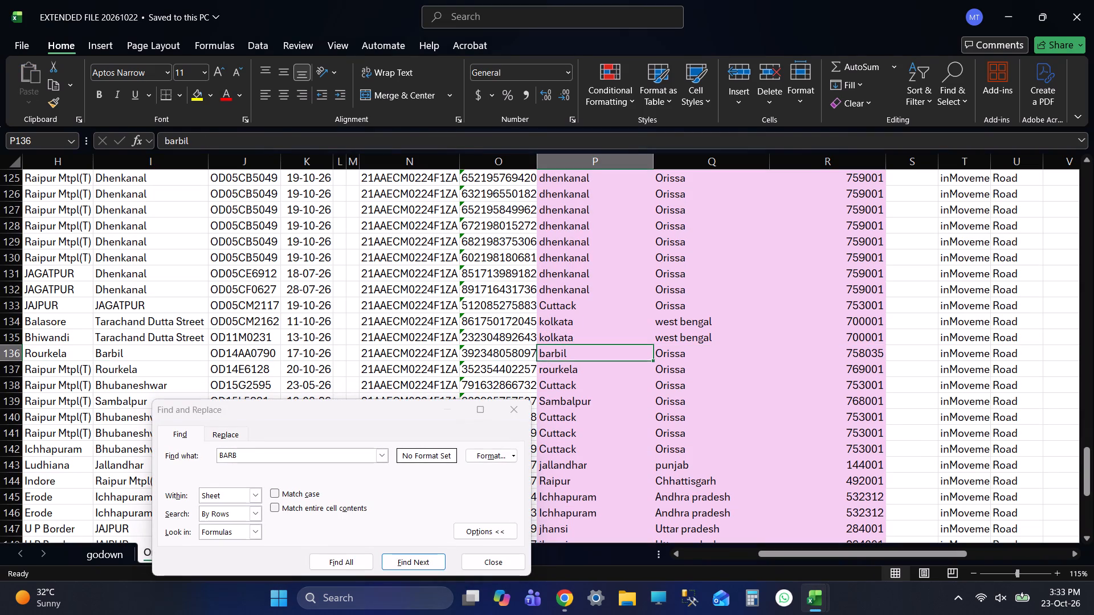
key(shift+Right)
key(shift+Right)
key(shift+Right)
key(shift+Left)
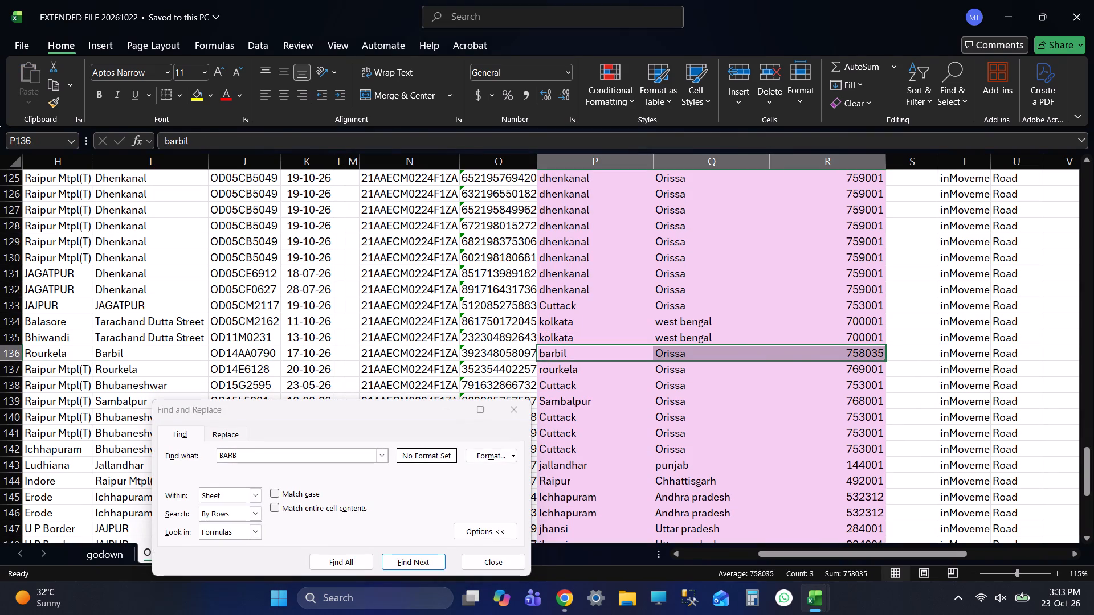
key(ctrl+c)
click(496, 559)
key(alt+Tab)
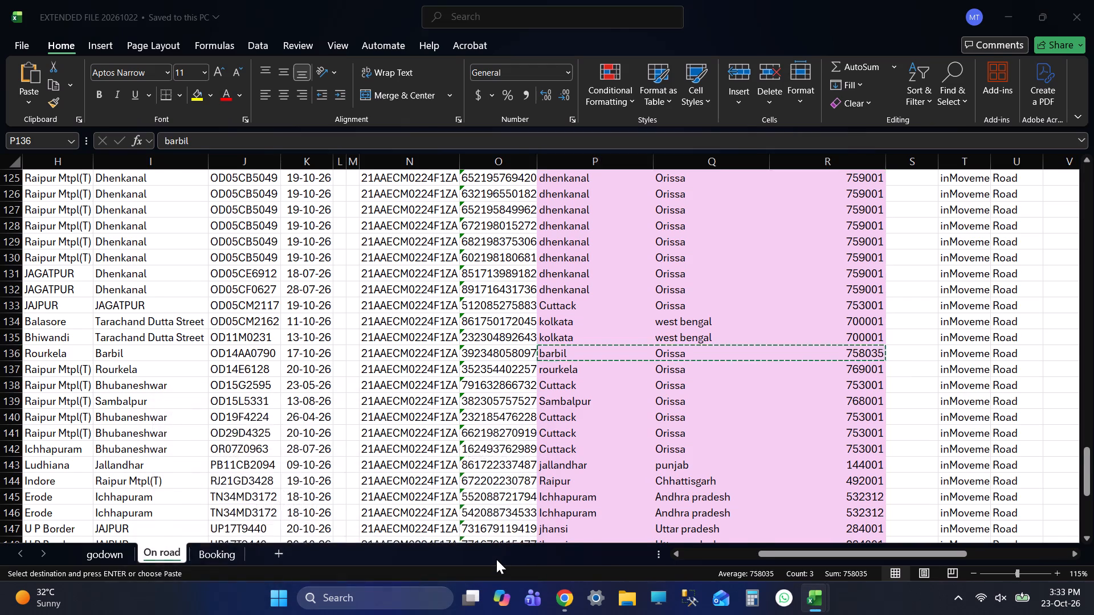
key(ctrl+v)
key(Down)
key(ctrl+s)
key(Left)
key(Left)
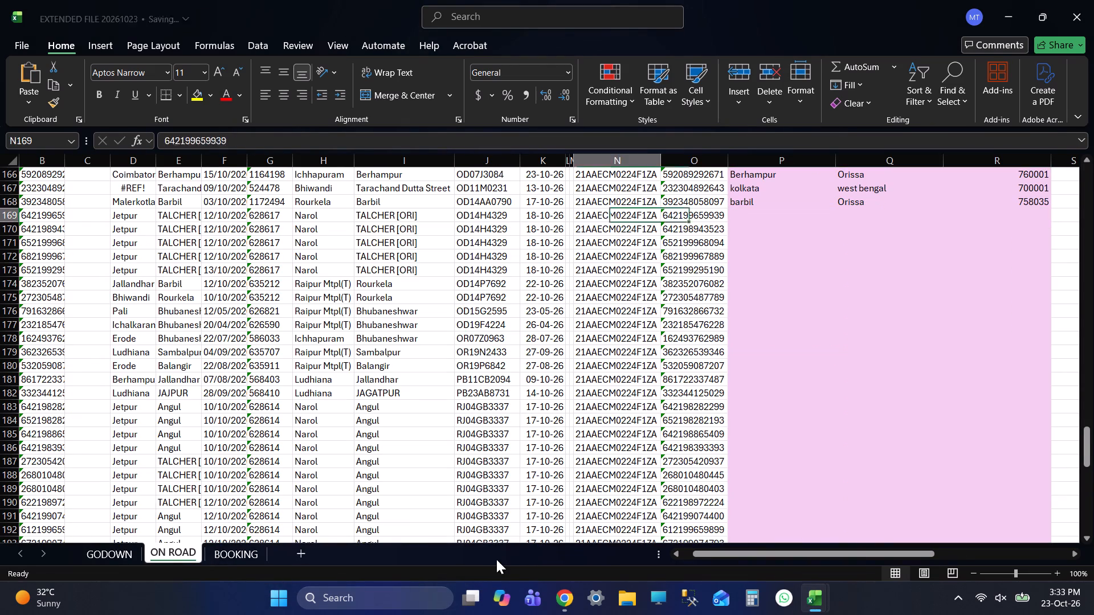
key(Left)
key(Left)
key(Left)
key(Left)
key(ctrl+c)
key(Right)
key(Right)
key(Right)
key(Right)
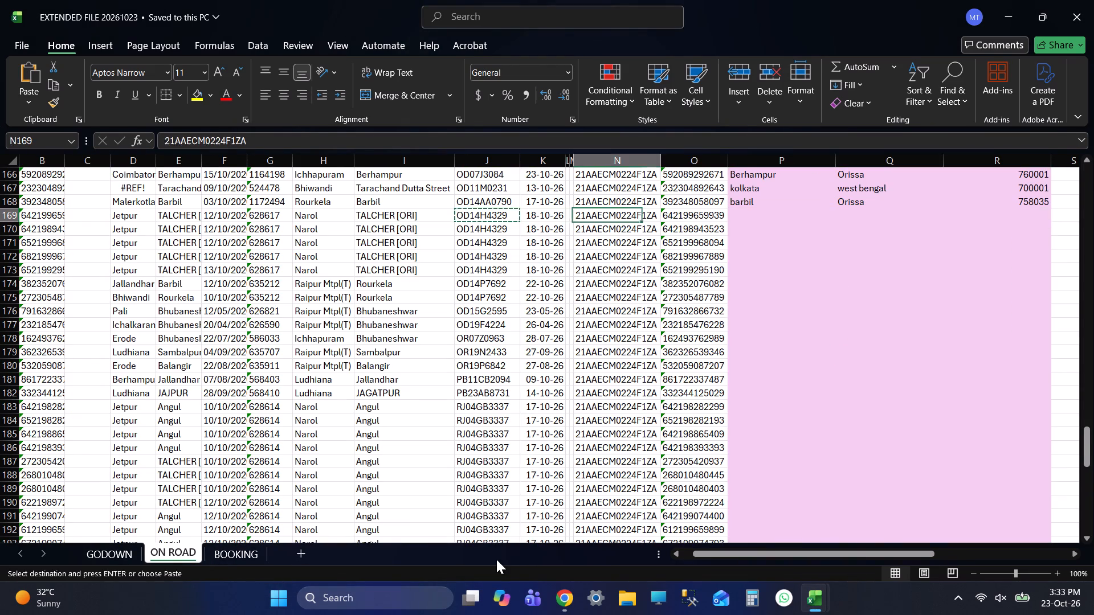
key(Right)
key(Right)
key(alt+Tab)
key(alt+Tab)
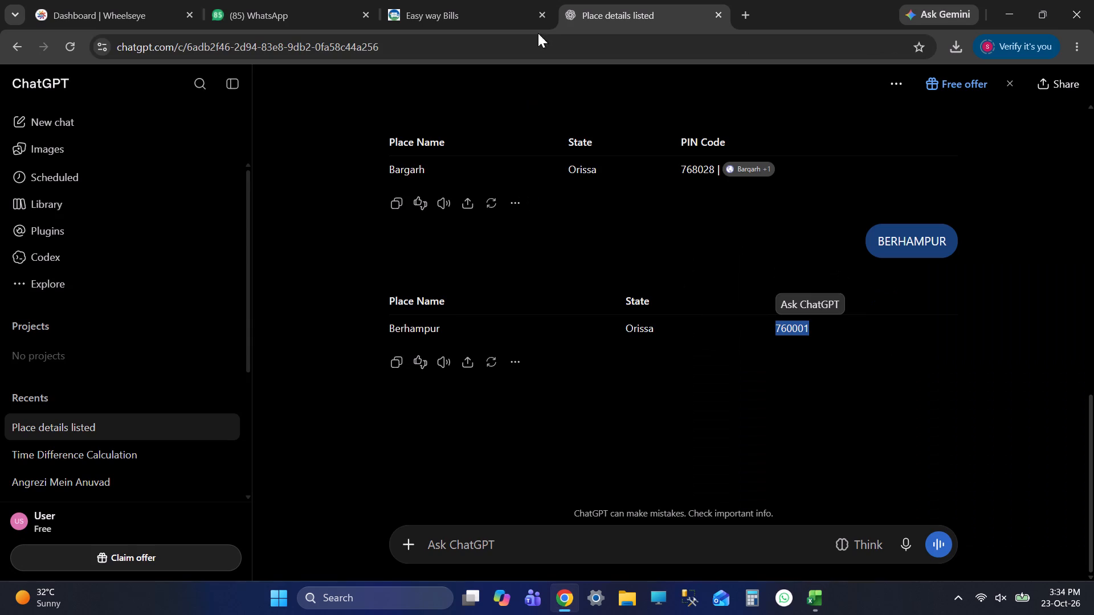
click(435, 3)
double_click(574, 181)
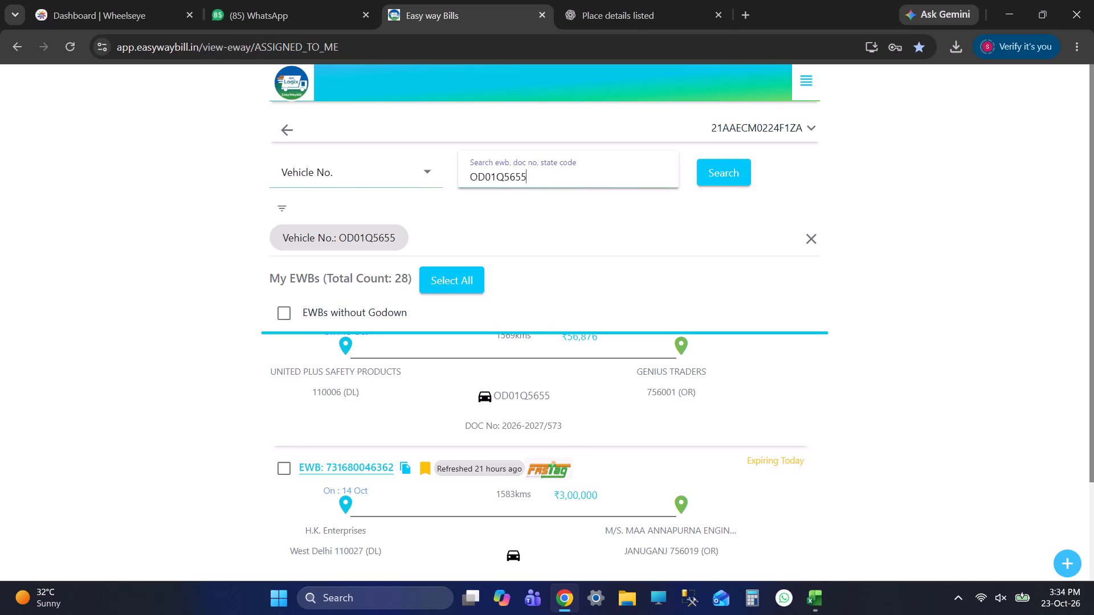
key(ctrl+v)
click(734, 162)
click(521, 356)
click(537, 352)
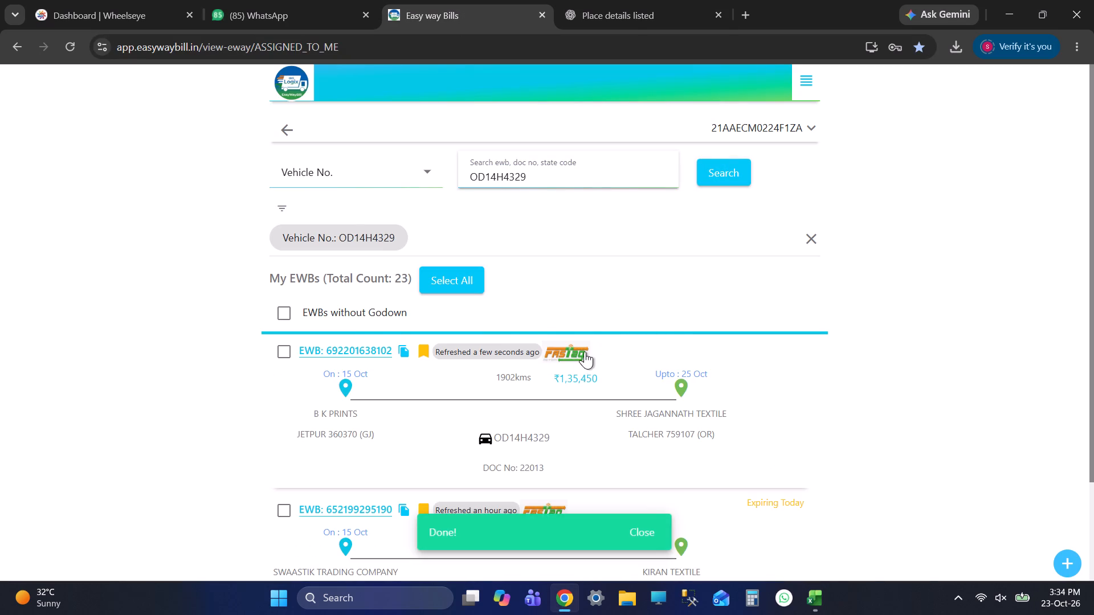
key(alt+Tab)
key(alt+Tab)
click(563, 353)
key(alt+Tab)
scroll(606, 350, down, 2)
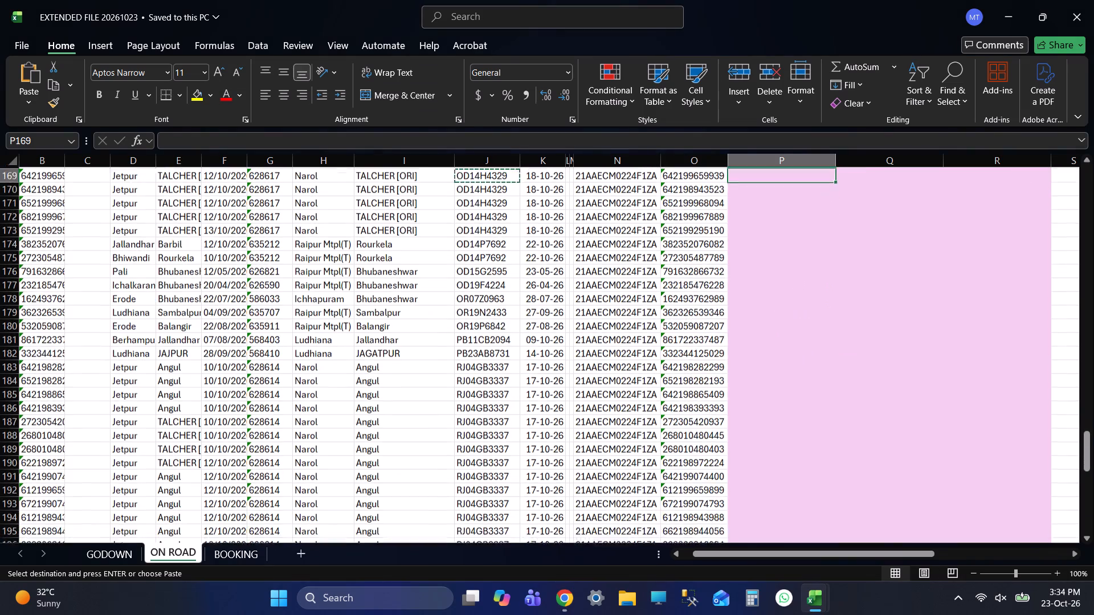
scroll(610, 358, up, 2)
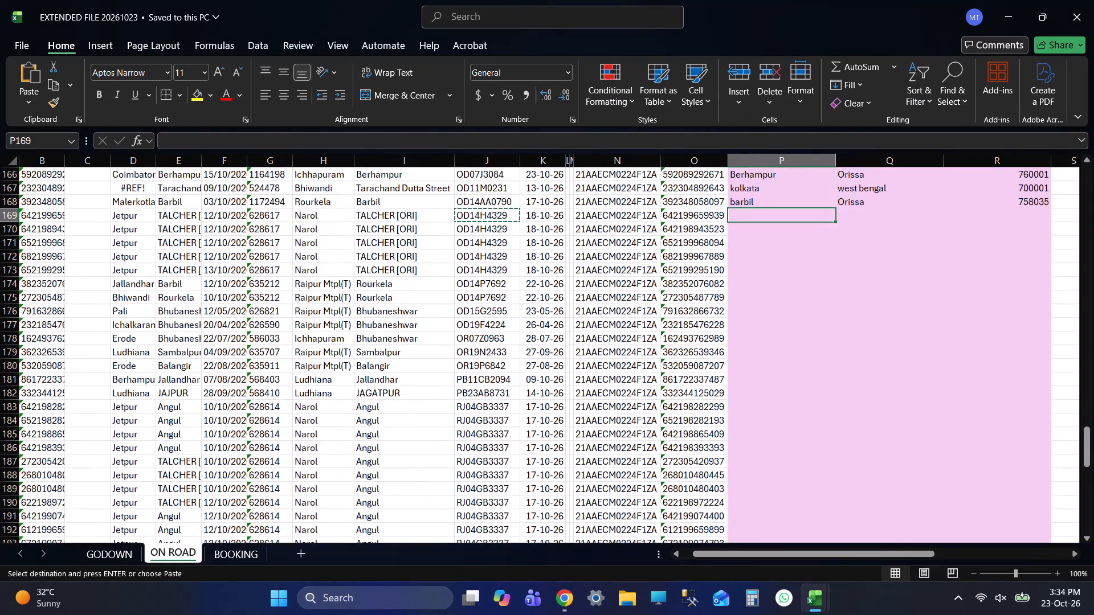
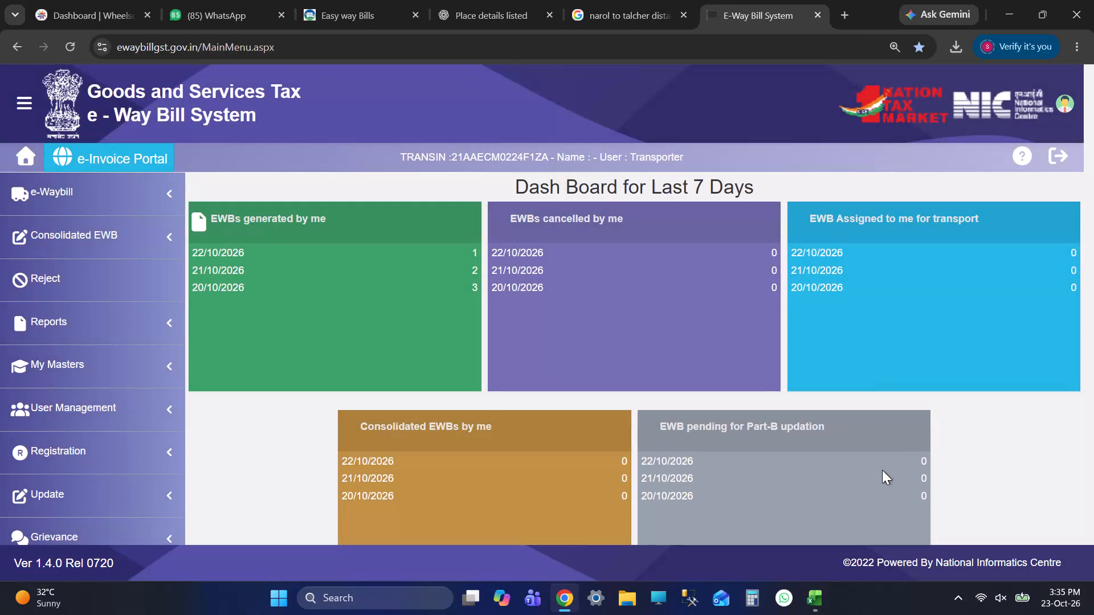
Close the E-Way Bill System page and dismiss the FASTag location result in Easy way Bills.
alt+click(819, 11)
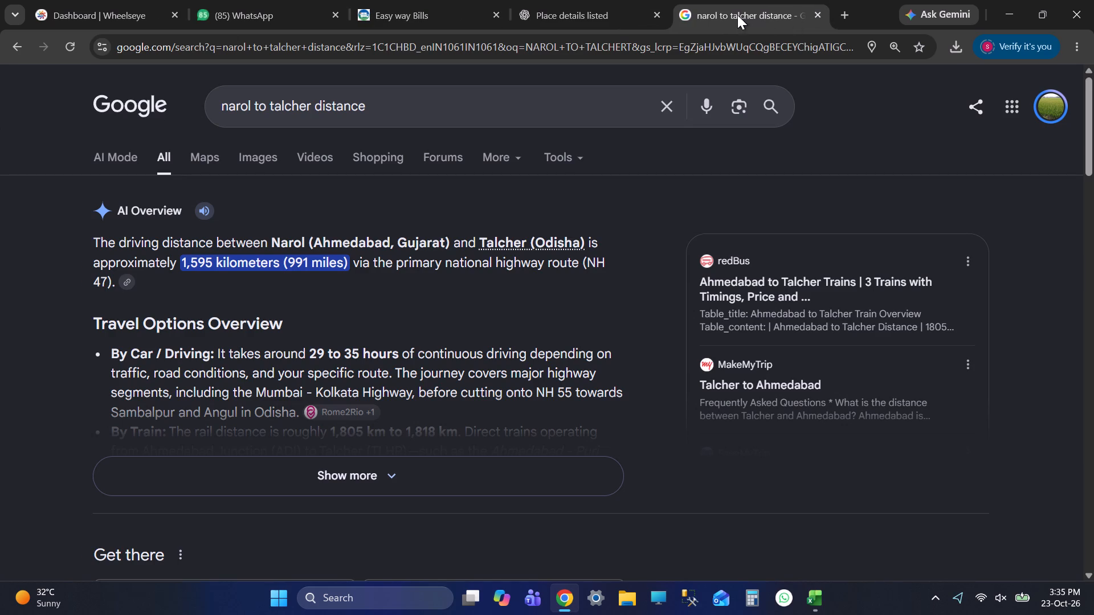
alt+click(607, 0)
alt+click(430, 1)
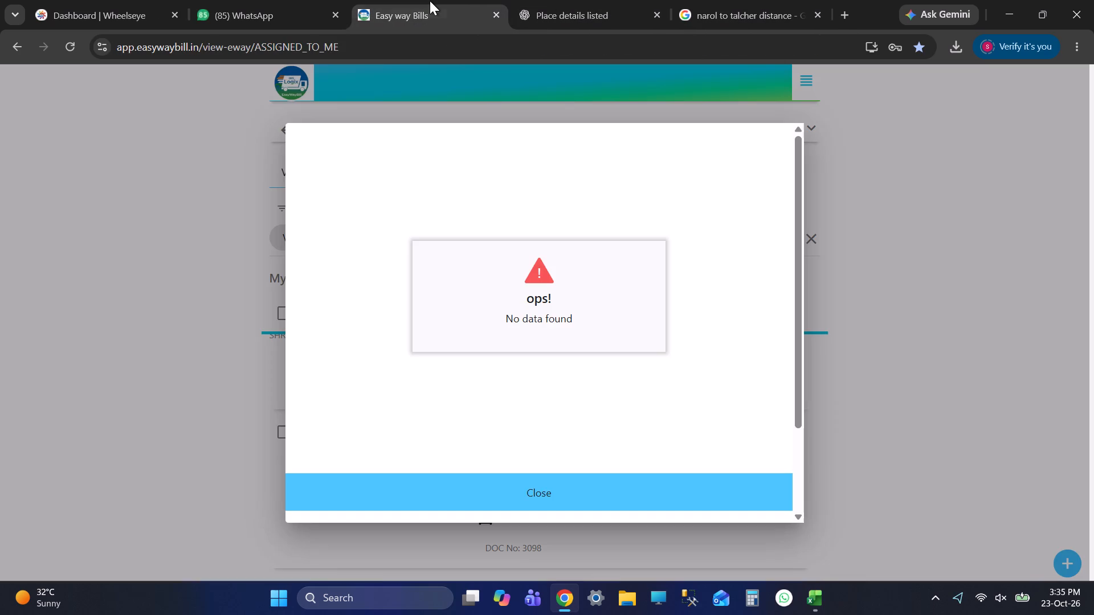
alt+click(572, 486)
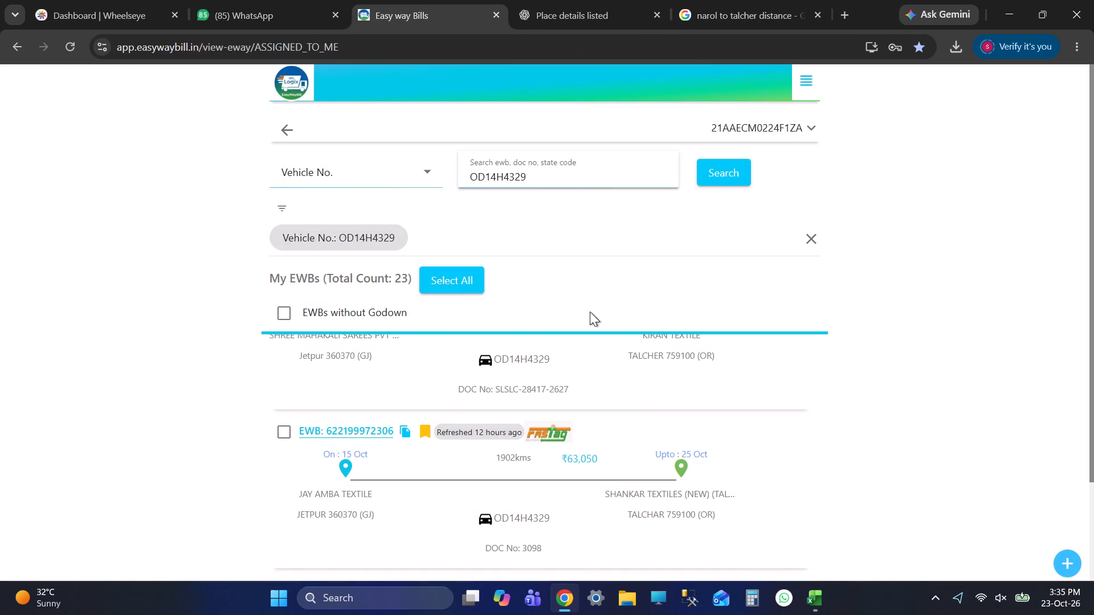
key(alt+Tab)
key(alt+Tab)
double_click(528, 166)
double_click(537, 181)
key(ctrl+v)
click(701, 175)
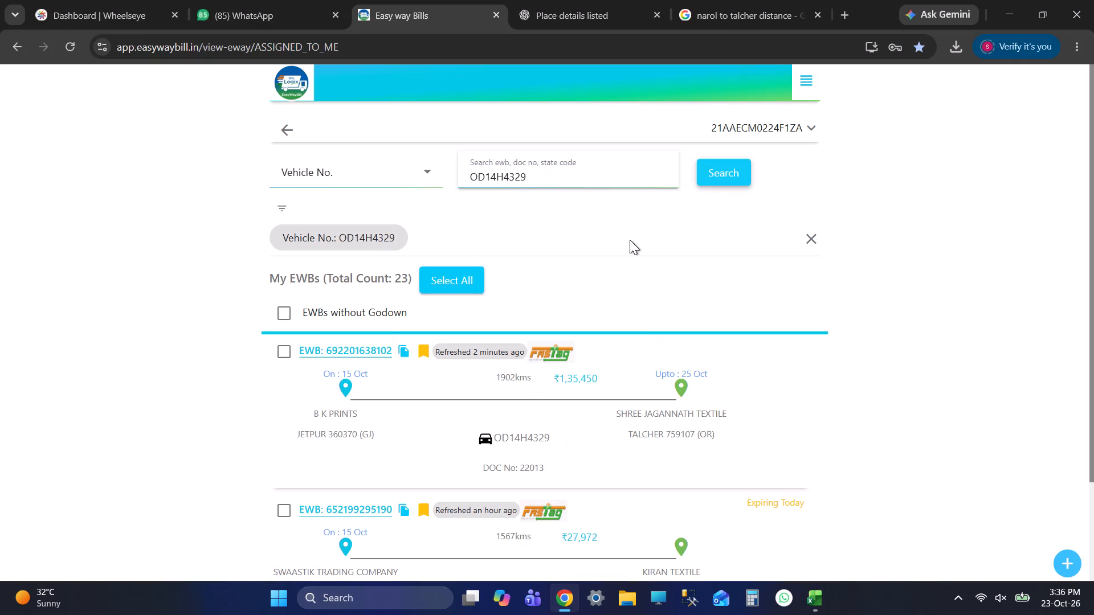
click(560, 356)
key(alt+Tab)
key(alt+Tab)
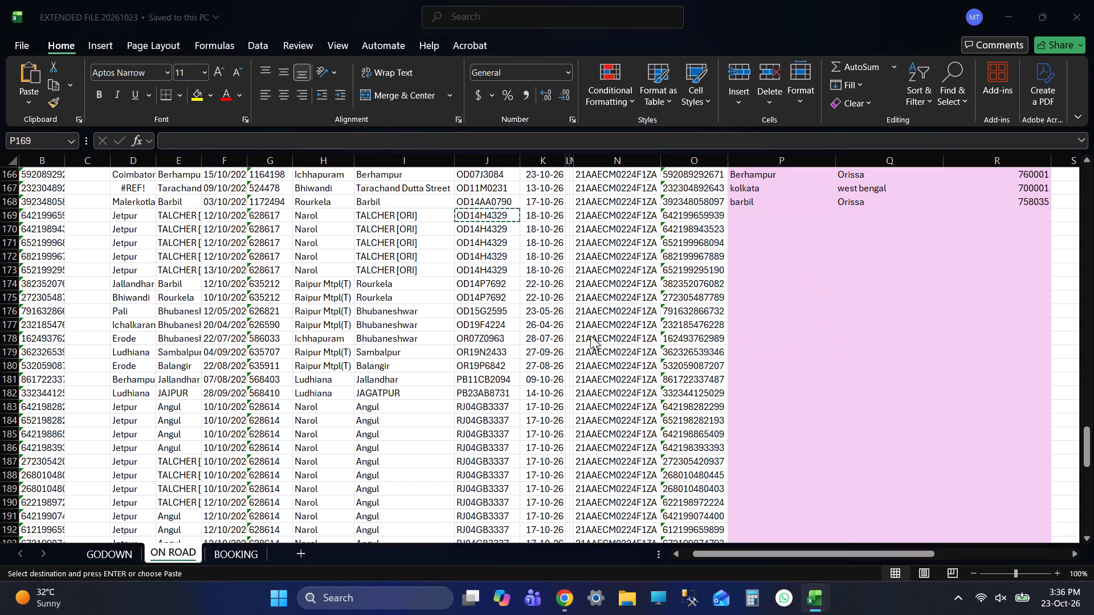
key(alt+Tab)
key(alt+Tab)
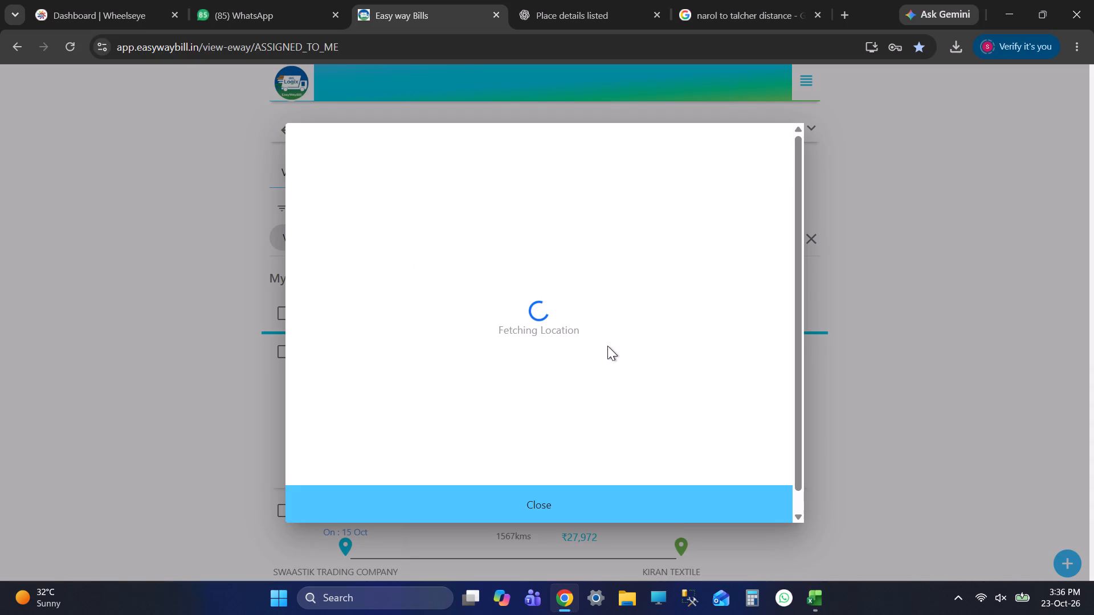
click(594, 491)
key(alt+Tab)
key(alt+Tab)
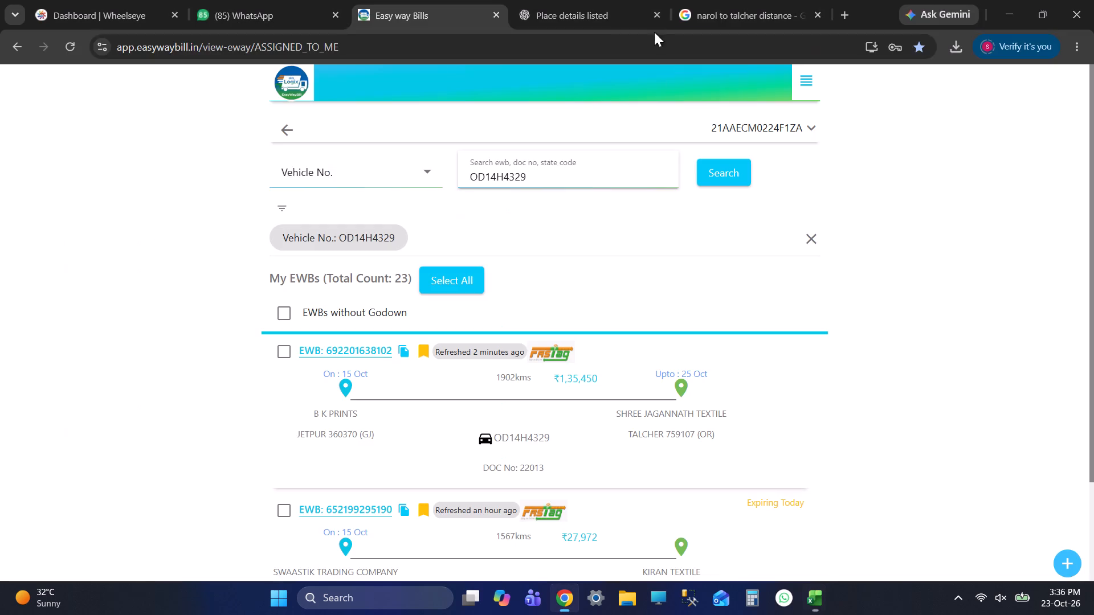
Open the Google Maps driving directions from Narolgam, Ahmedabad to Talcher, Odisha from the narol to talcher distance results.
click(755, 0)
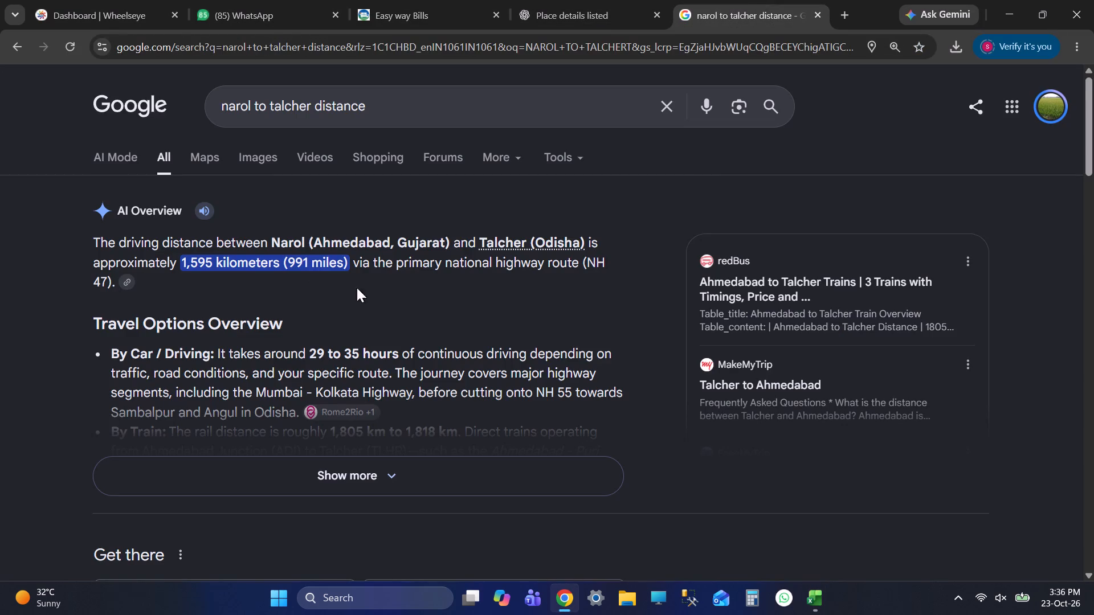
key(alt+Tab)
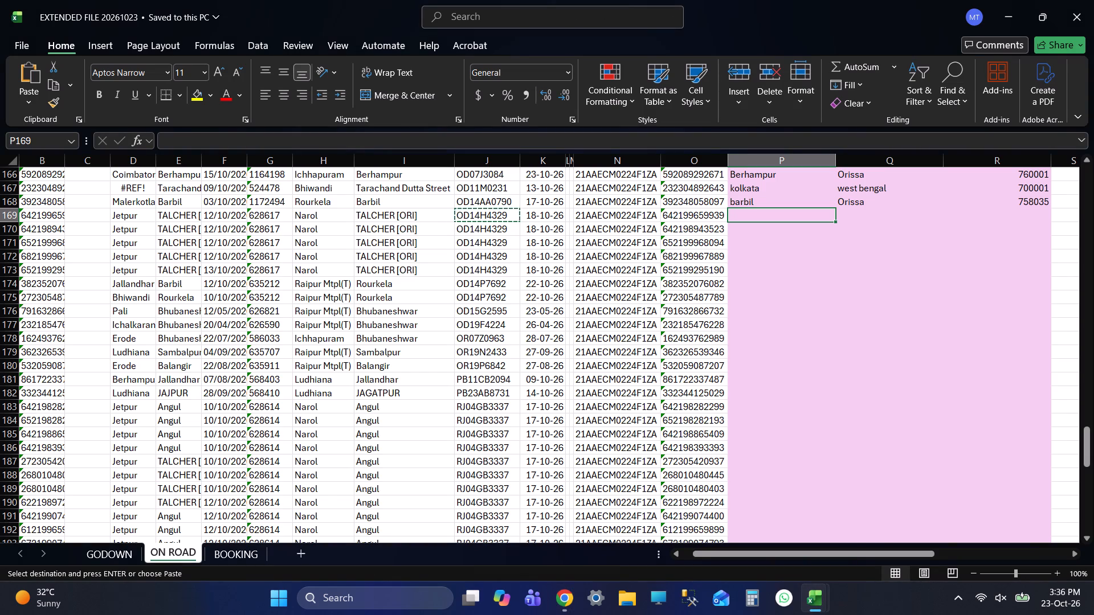
key(alt+Tab)
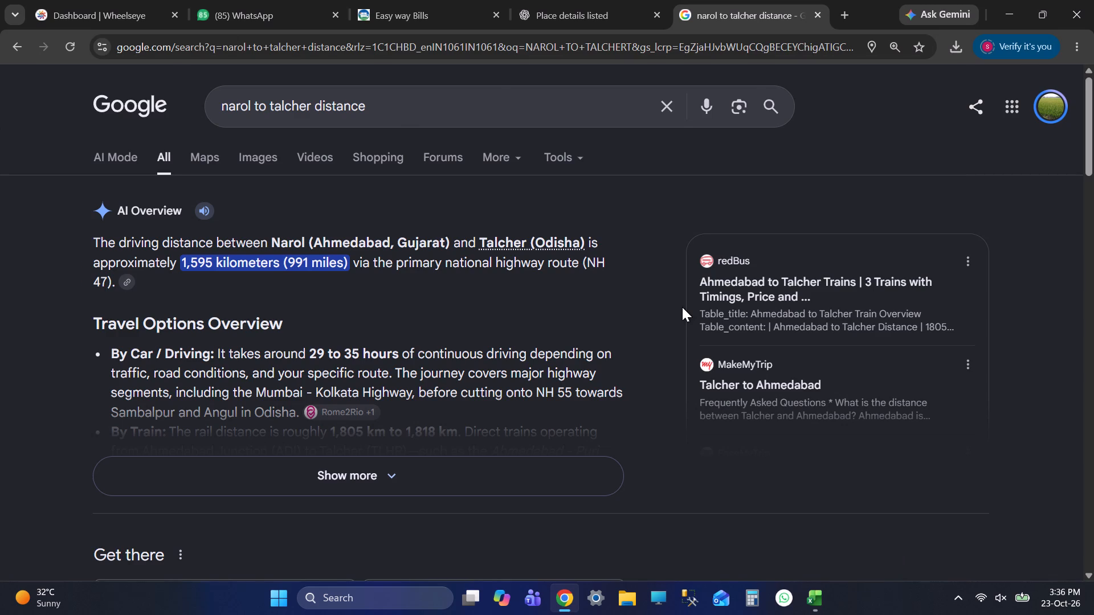
key(alt+Tab)
key(alt+Tab)
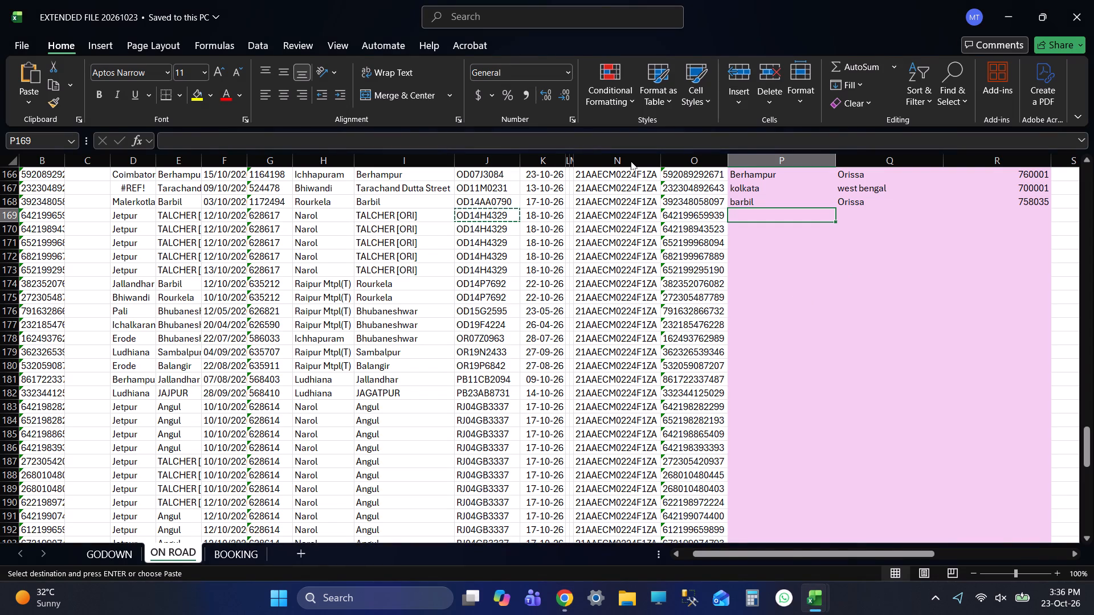
click(603, 0)
click(768, 0)
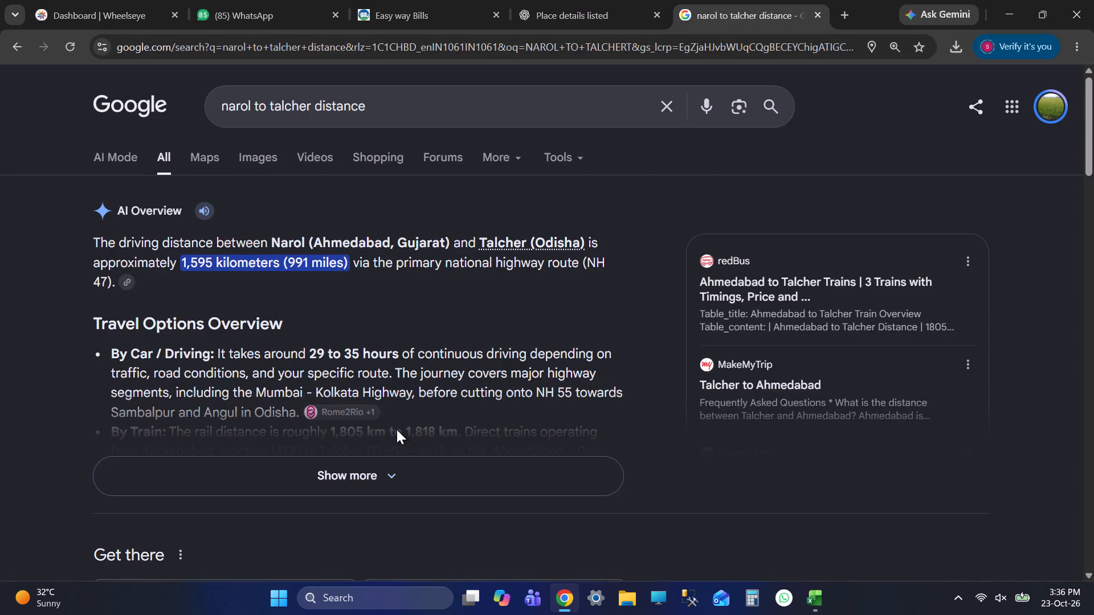
scroll(392, 456, down, 4)
scroll(422, 448, up, 3)
scroll(422, 444, down, 5)
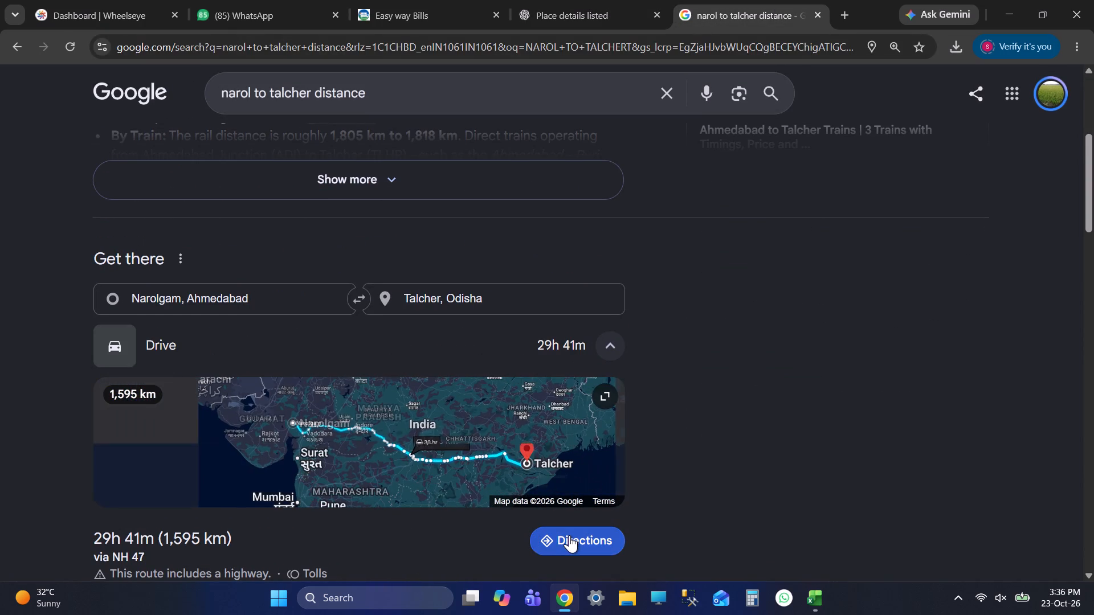
click(569, 535)
key(alt+Tab)
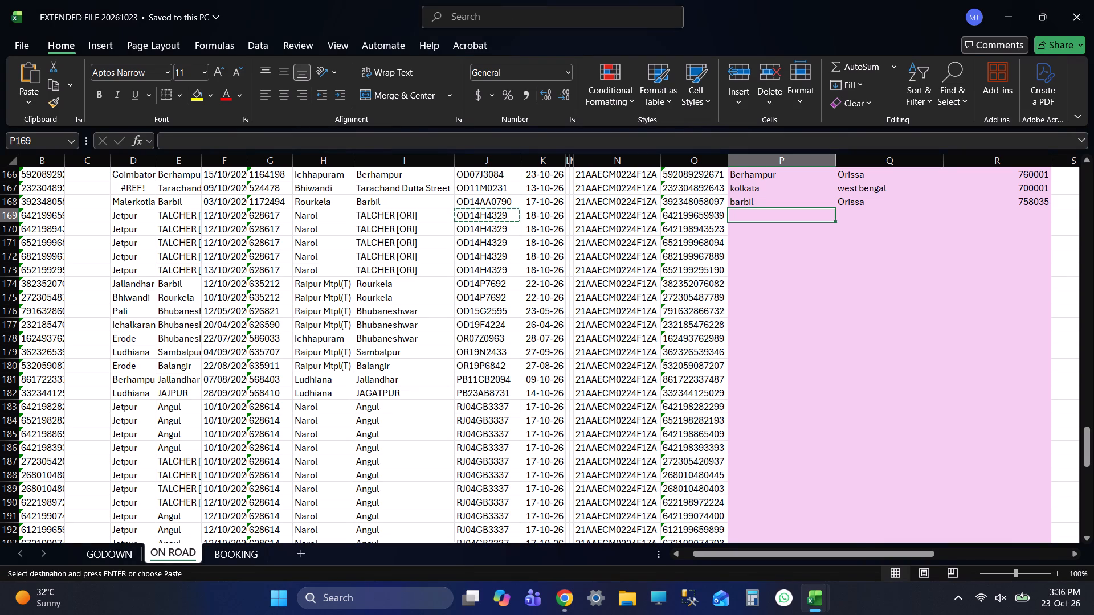
key(alt+Tab)
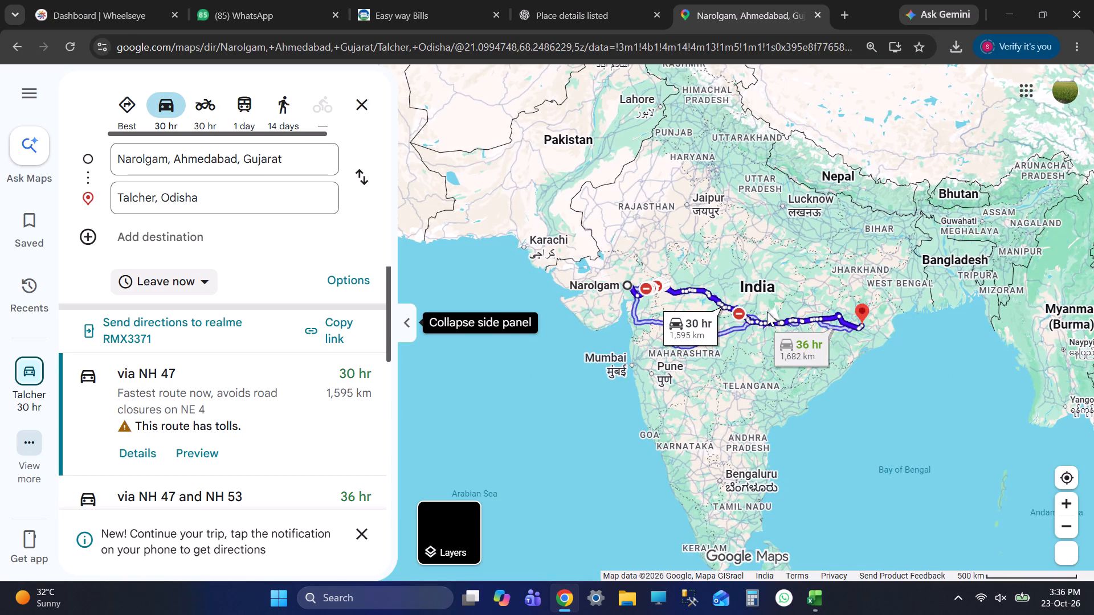
scroll(800, 330, up, 11)
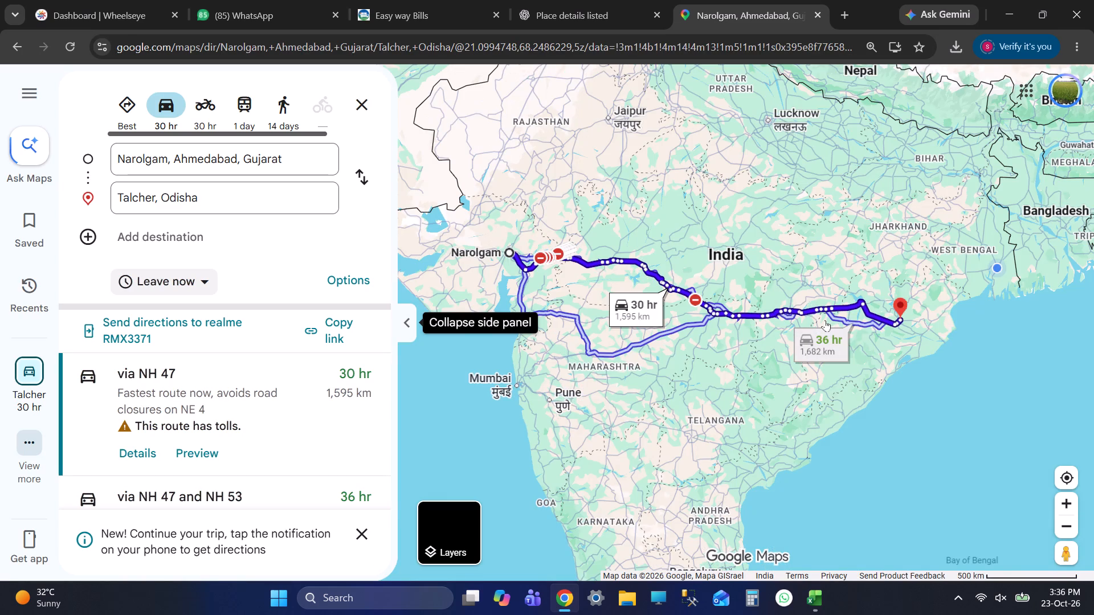
scroll(856, 319, up, 15)
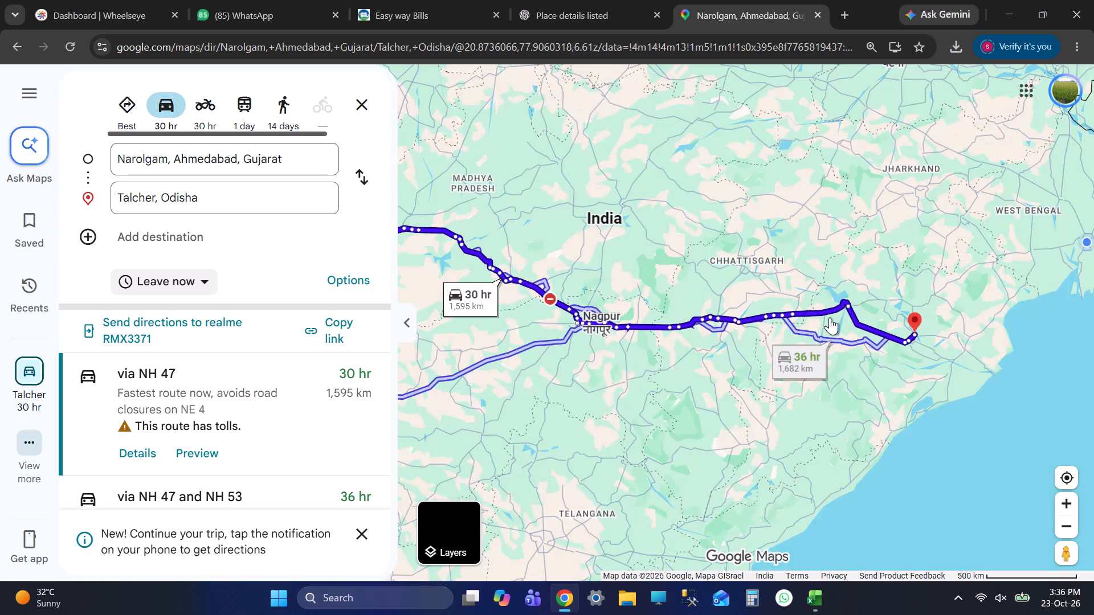
scroll(830, 317, up, 7)
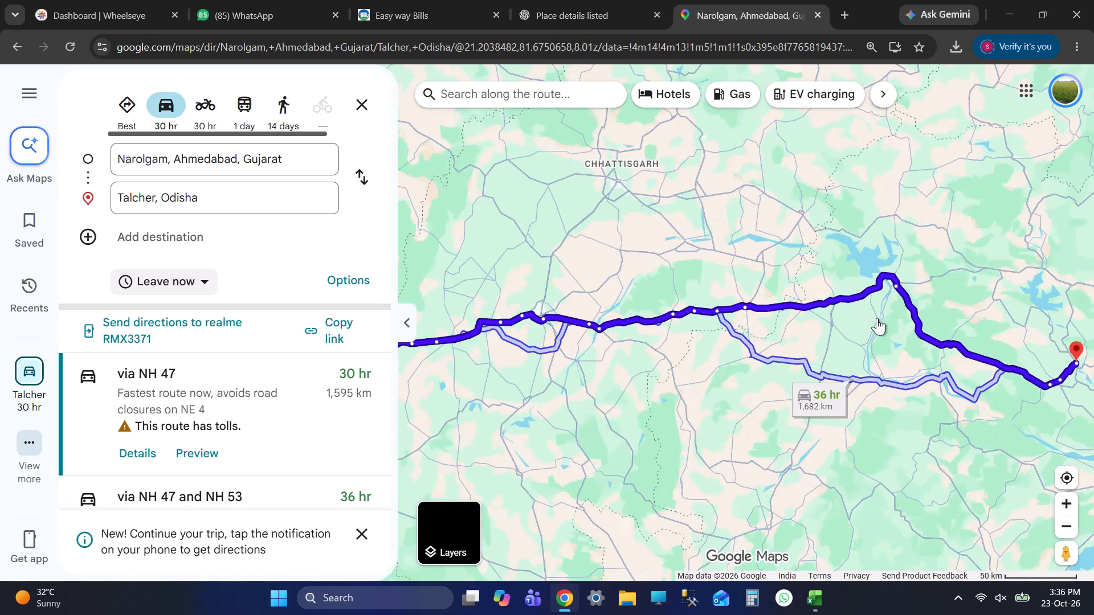
drag(877, 318, 813, 341)
scroll(824, 307, up, 12)
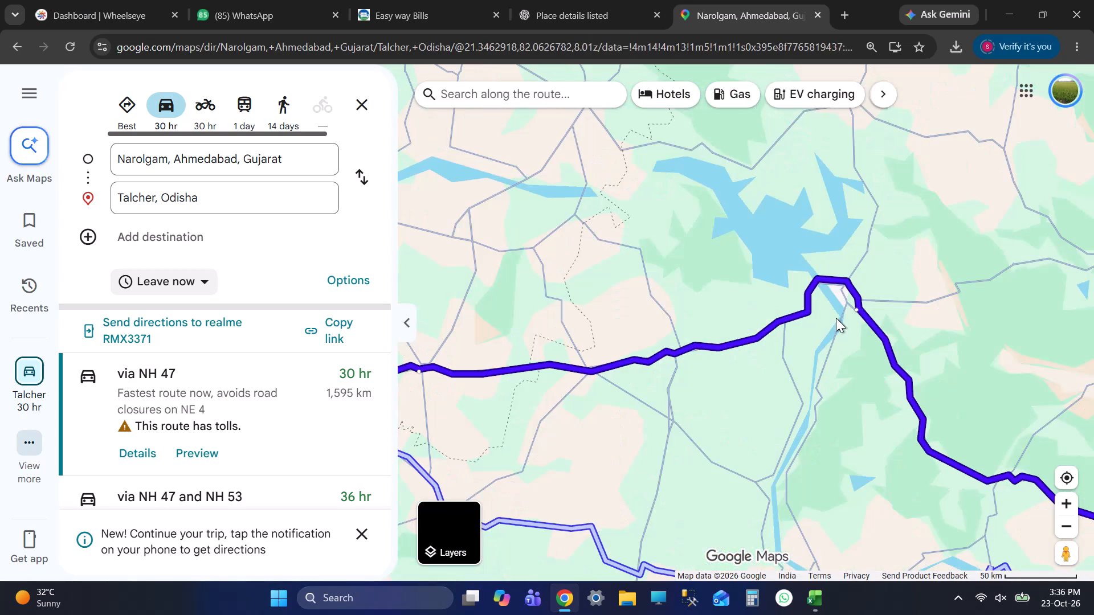
drag(830, 307, 827, 385)
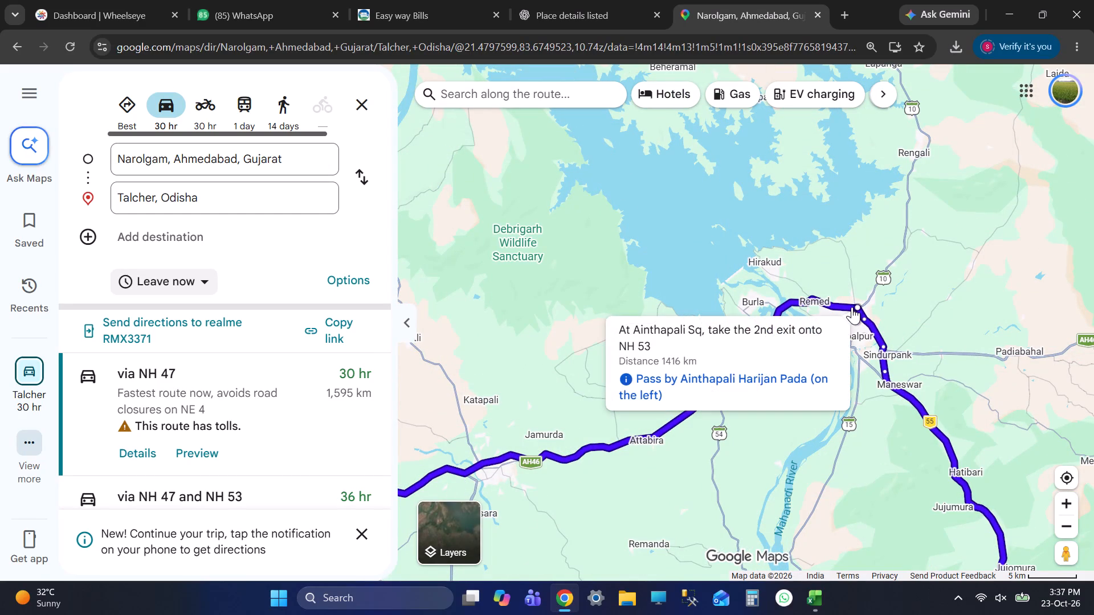
drag(601, 524, 850, 456)
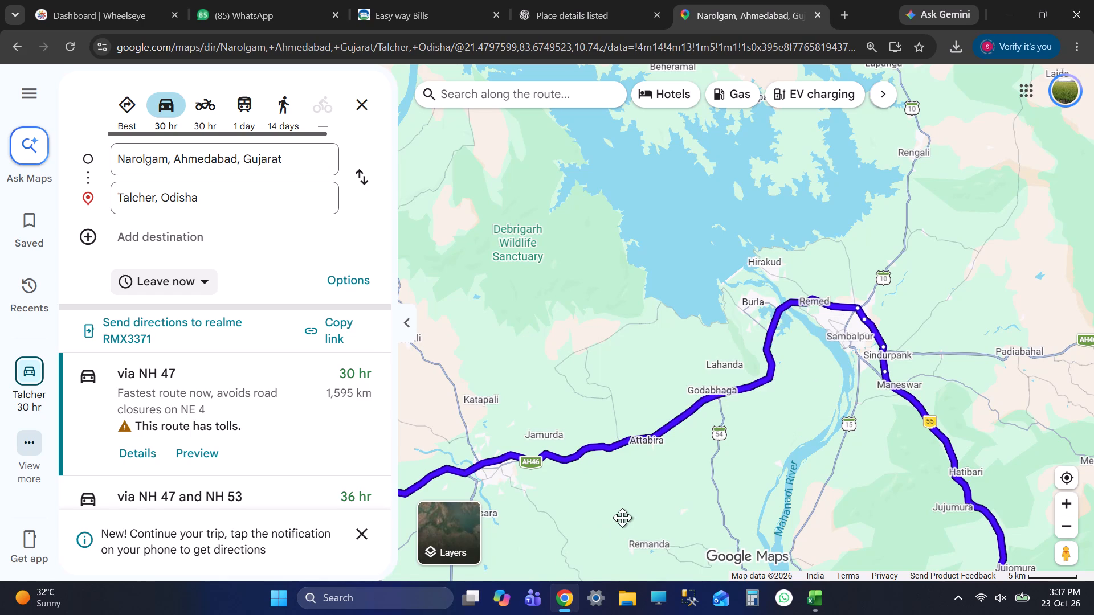
drag(615, 475, 892, 457)
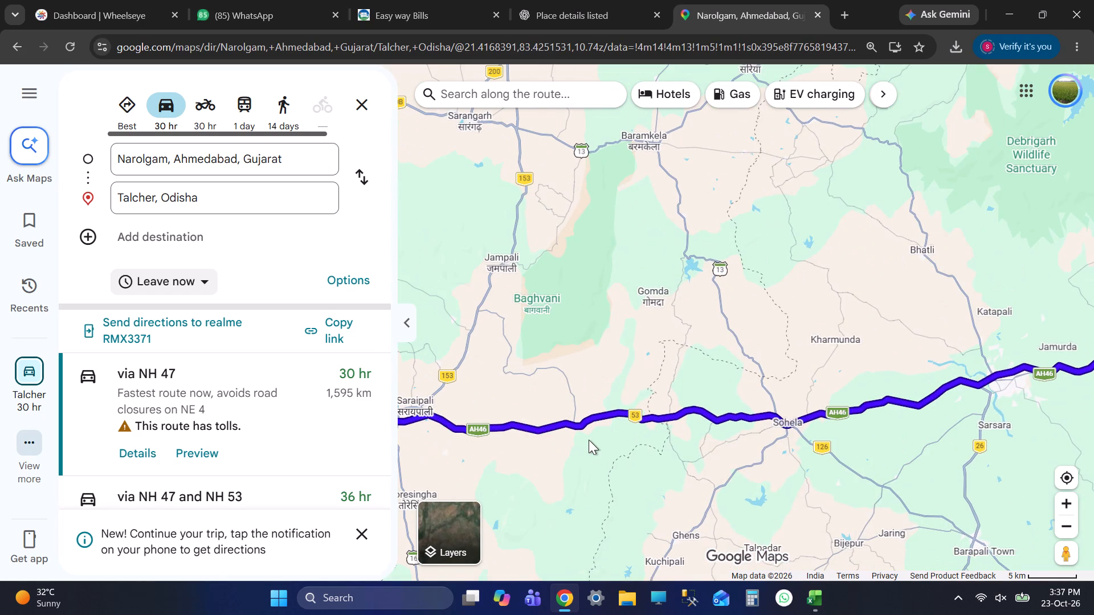
scroll(600, 449, down, 4)
drag(605, 490, 759, 479)
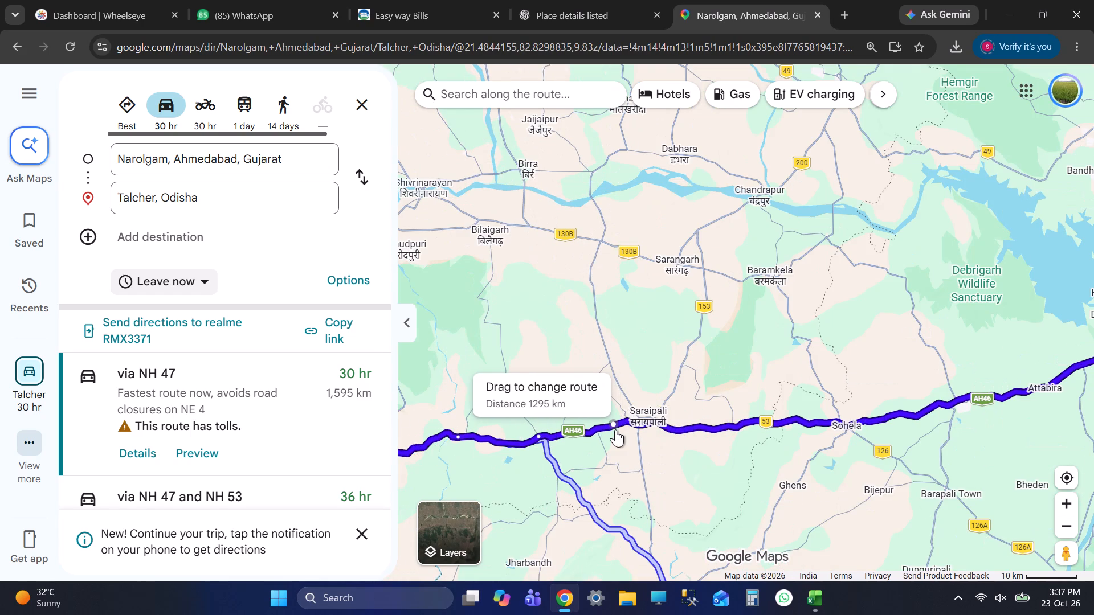
drag(614, 479, 982, 459)
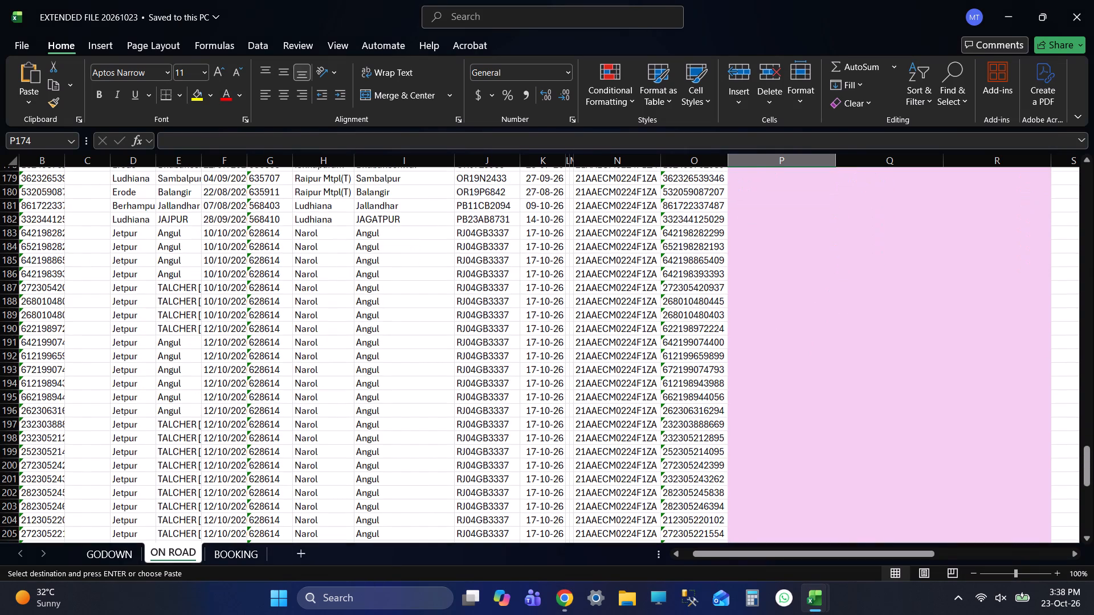
key(alt+Tab)
key(alt+Tab)
scroll(820, 366, down, 2)
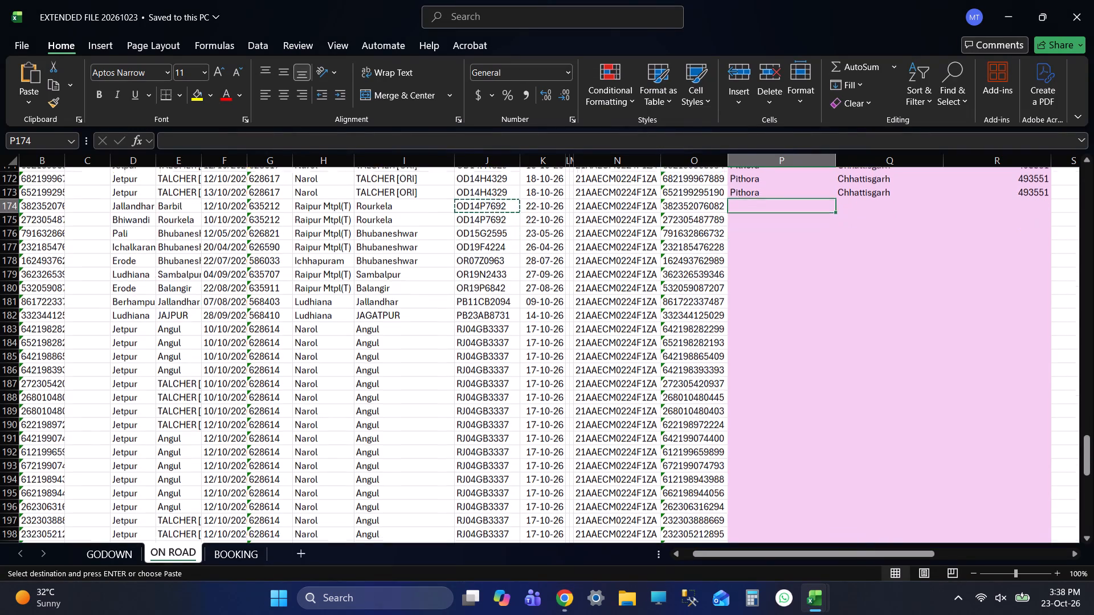
scroll(820, 370, up, 1)
key(alt+Tab)
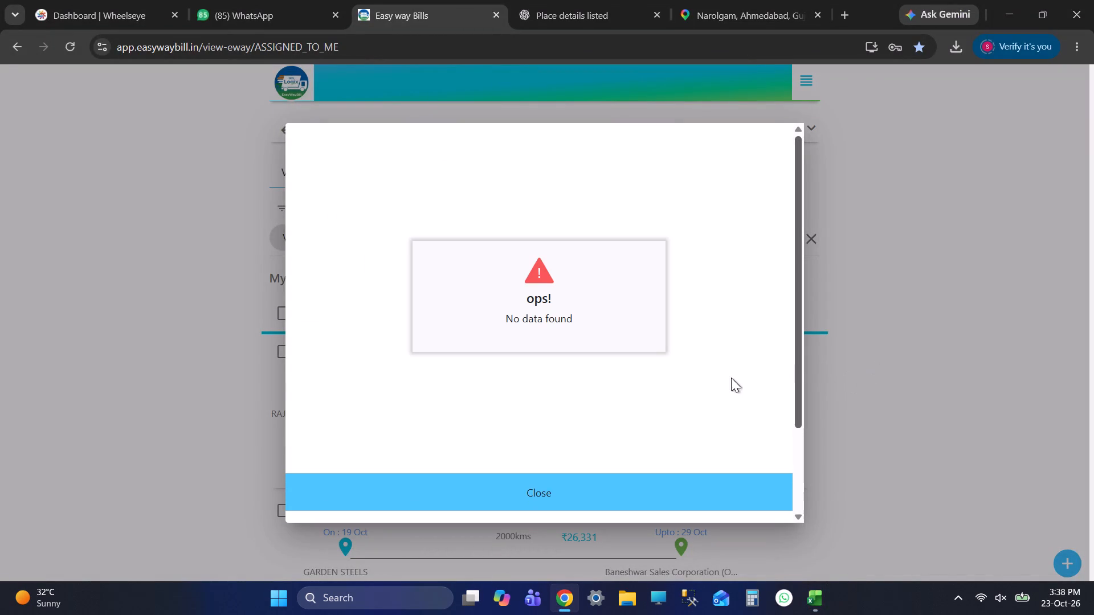
drag(604, 484, 601, 491)
scroll(490, 396, down, 4)
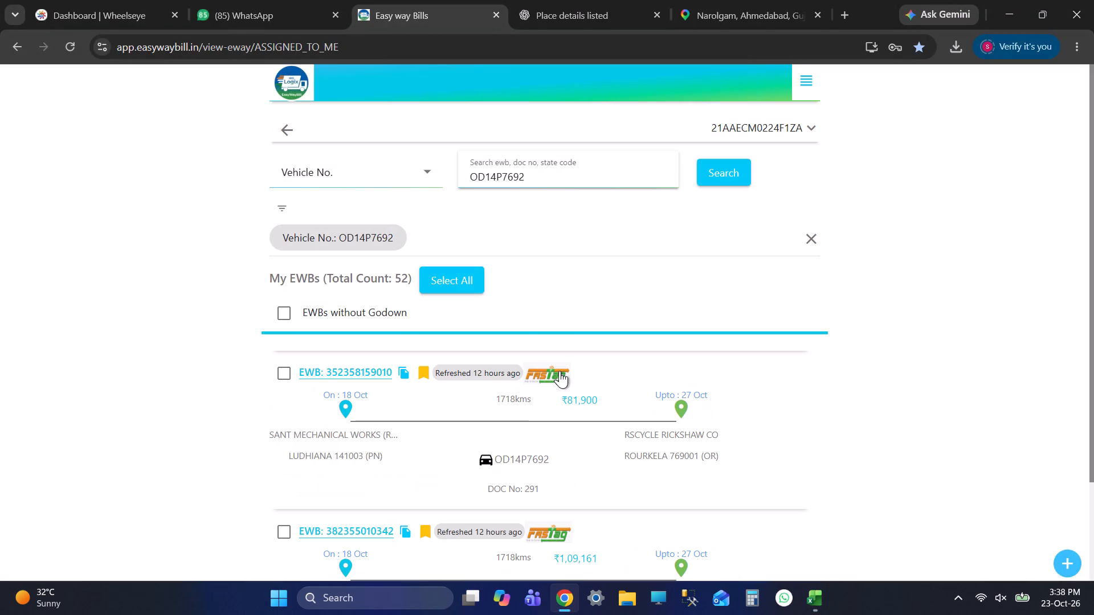
click(560, 371)
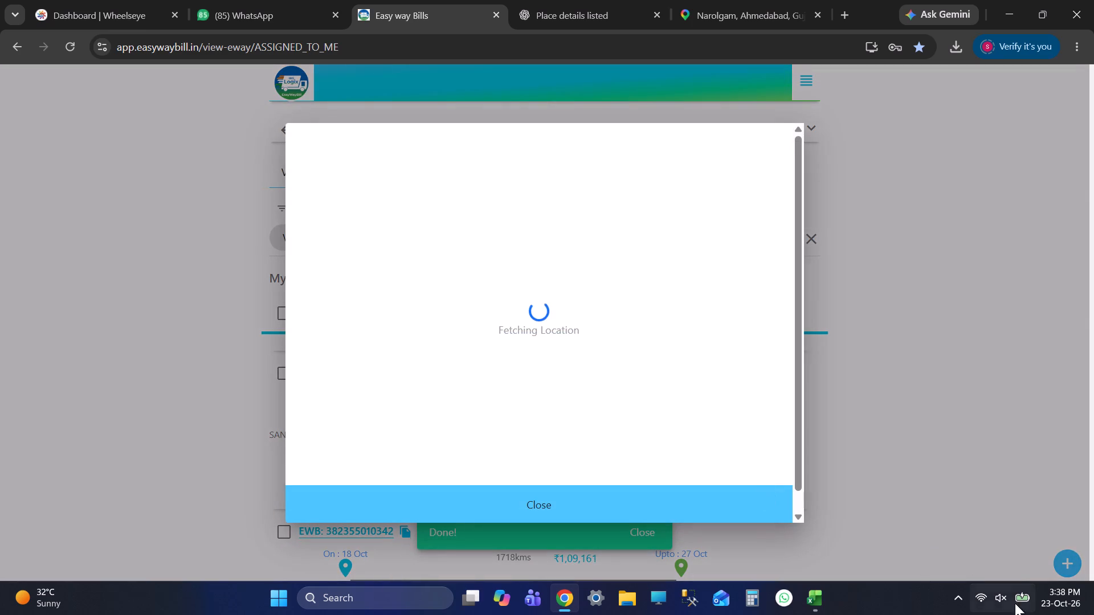
key(alt+Tab)
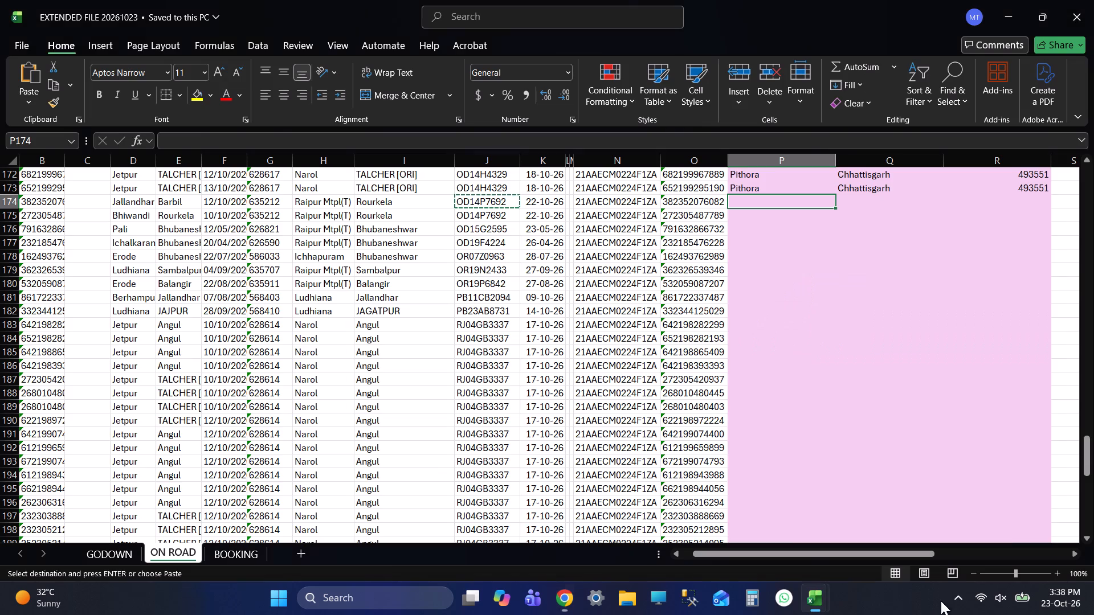
key(alt+Tab)
key(alt+Tab)
key(alt+Tab)
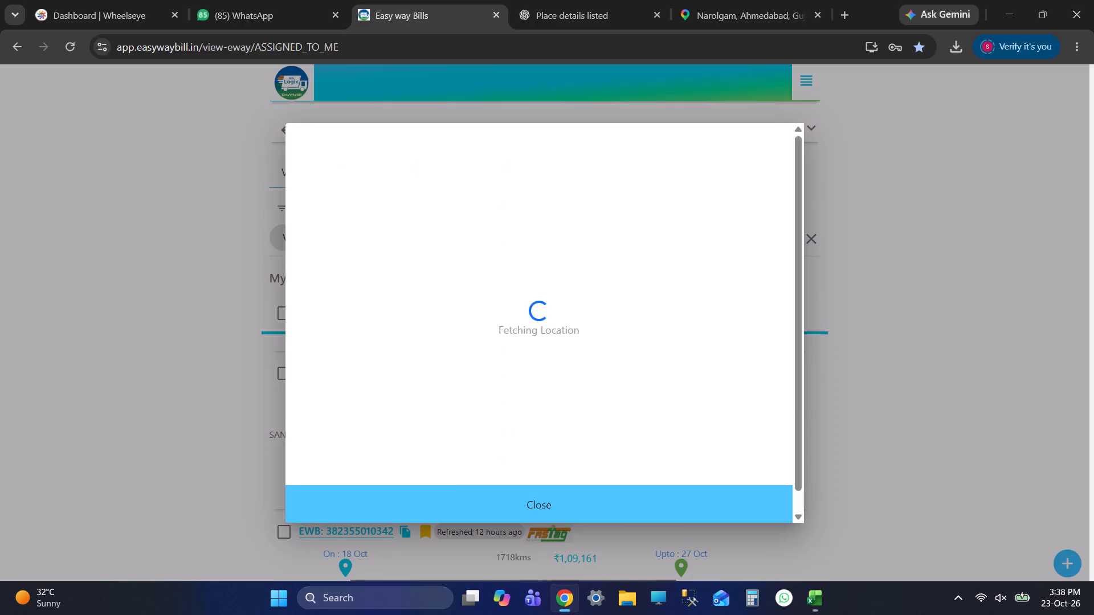
Copy rourkela, Orissa, 769001 from On road row 137 of EXTENDED FILE 20261022 into rows 174 and 175 of EXTENDED FILE 20261023's ON ROAD sheet, and save.
key(alt+Tab)
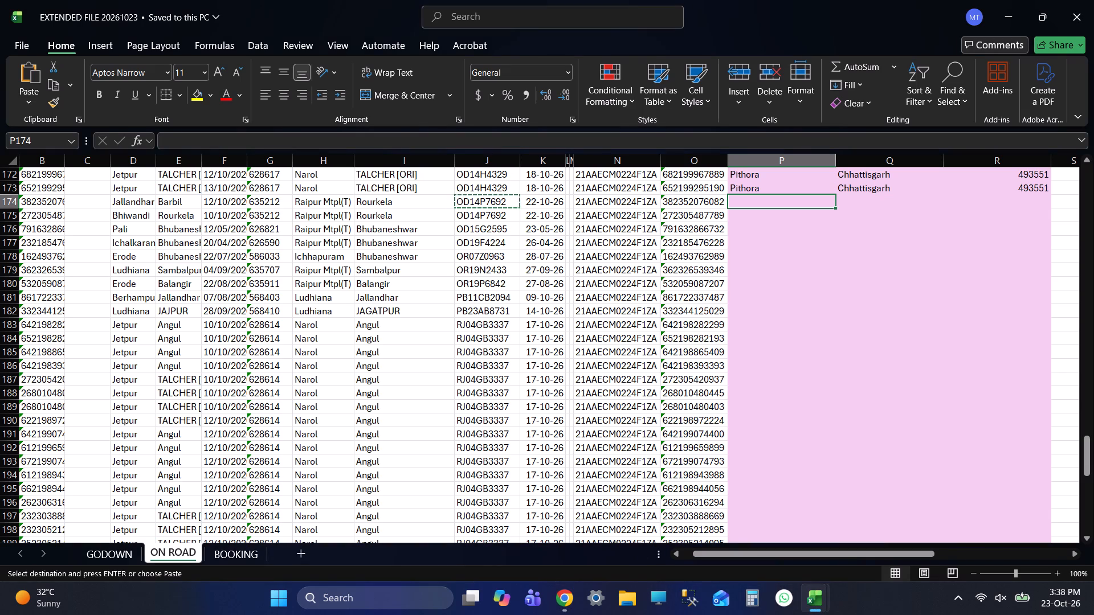
key(alt+Tab)
key(alt+Tab)
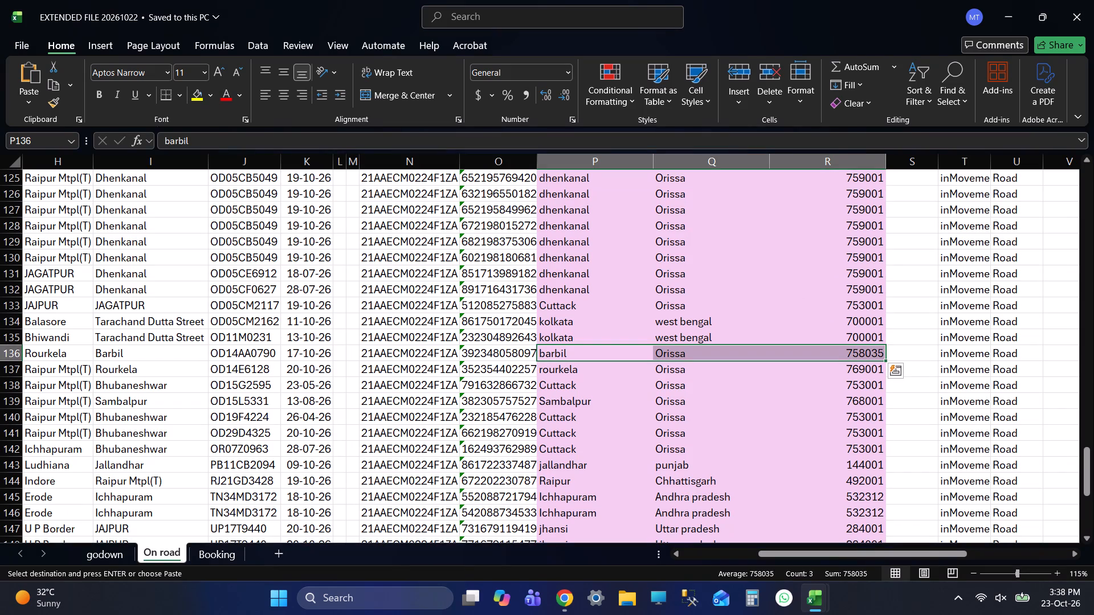
click(593, 369)
key(shift+Right)
key(shift+Right)
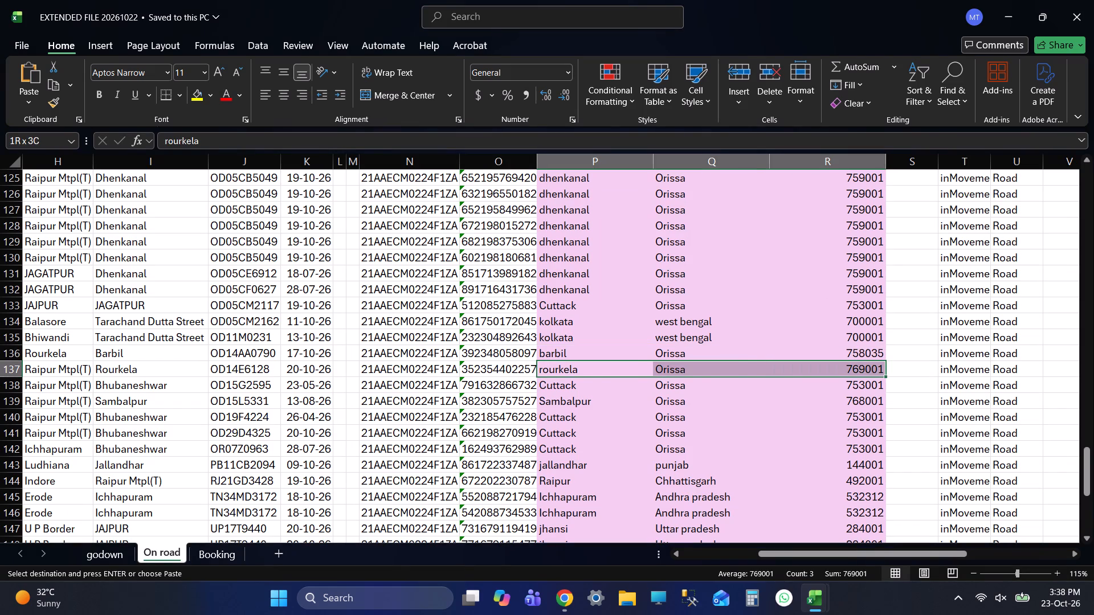
key(ctrl+c)
key(alt+Tab)
key(shift+Down)
key(ctrl+v)
key(Down)
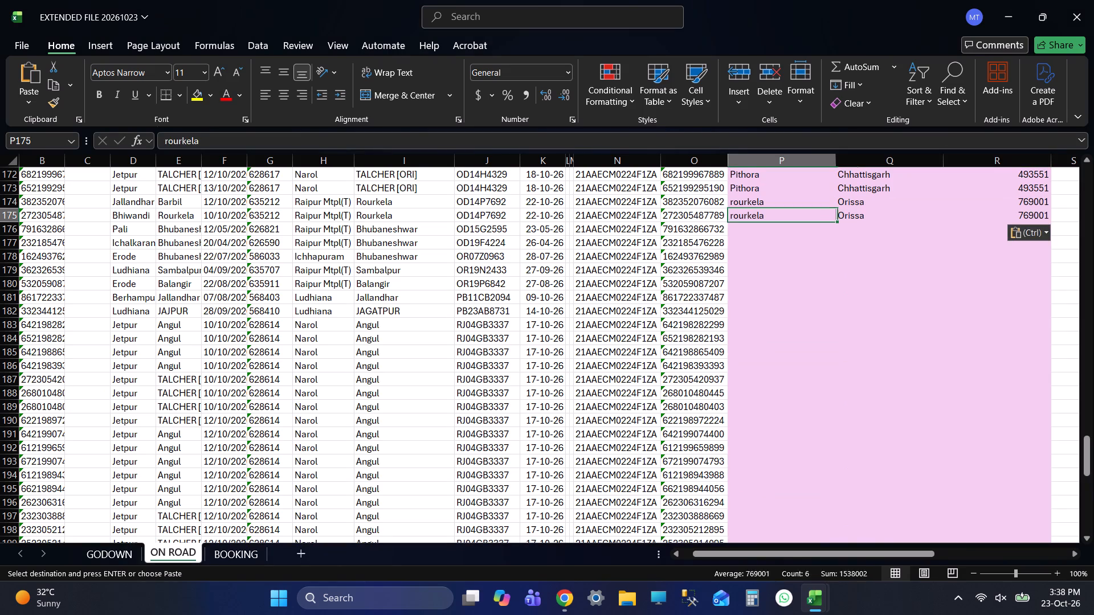
key(Down)
key(ctrl+s)
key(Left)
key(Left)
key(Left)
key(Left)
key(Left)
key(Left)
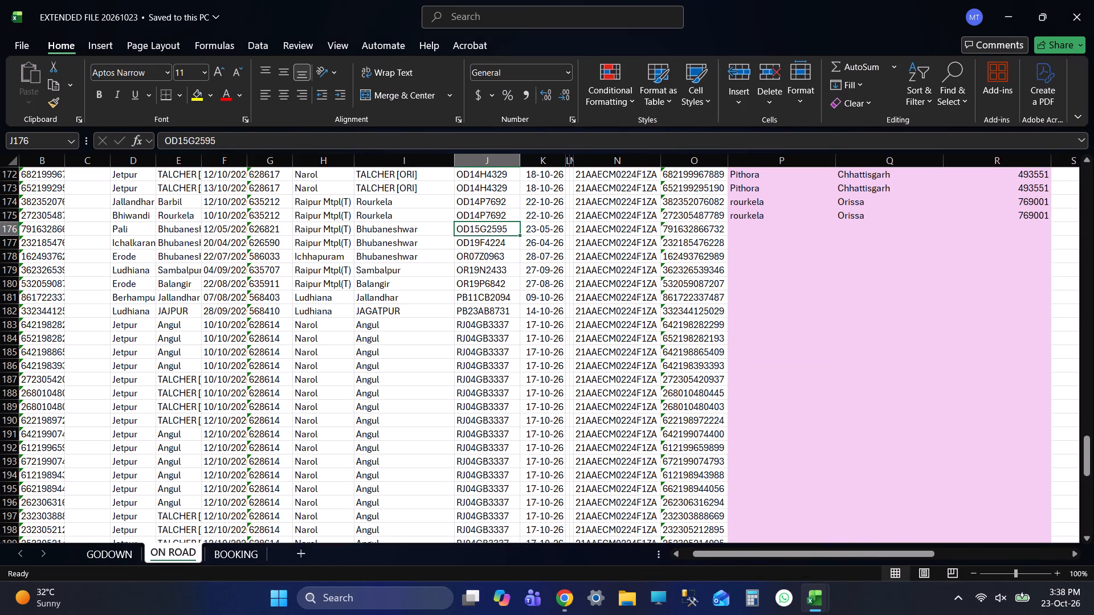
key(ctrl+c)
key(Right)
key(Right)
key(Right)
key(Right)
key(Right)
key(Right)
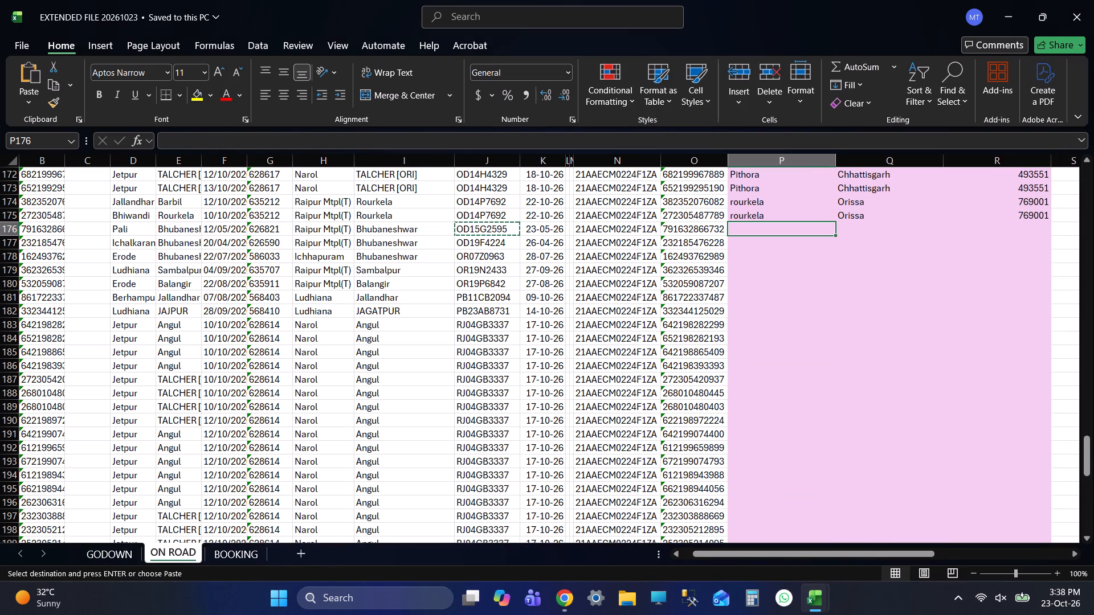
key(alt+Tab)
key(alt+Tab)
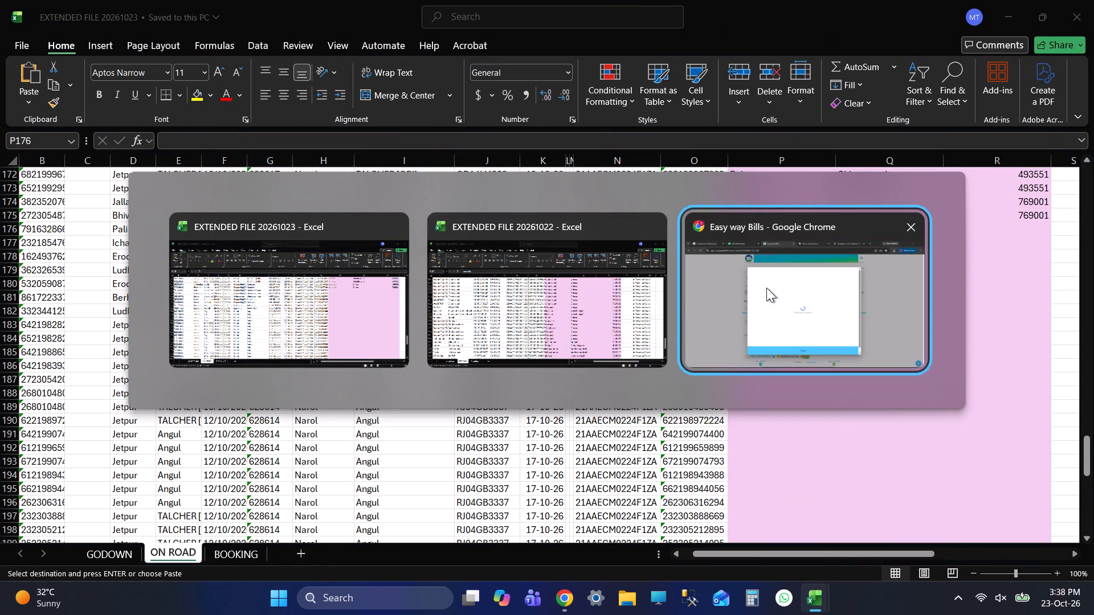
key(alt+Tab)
Find BHU in the ON ROAD sheet's current place column, copy Bhubaneswar, Orissa, 751002 from row 120 into rows 176 and 177, and save.
click(756, 167)
click(793, 162)
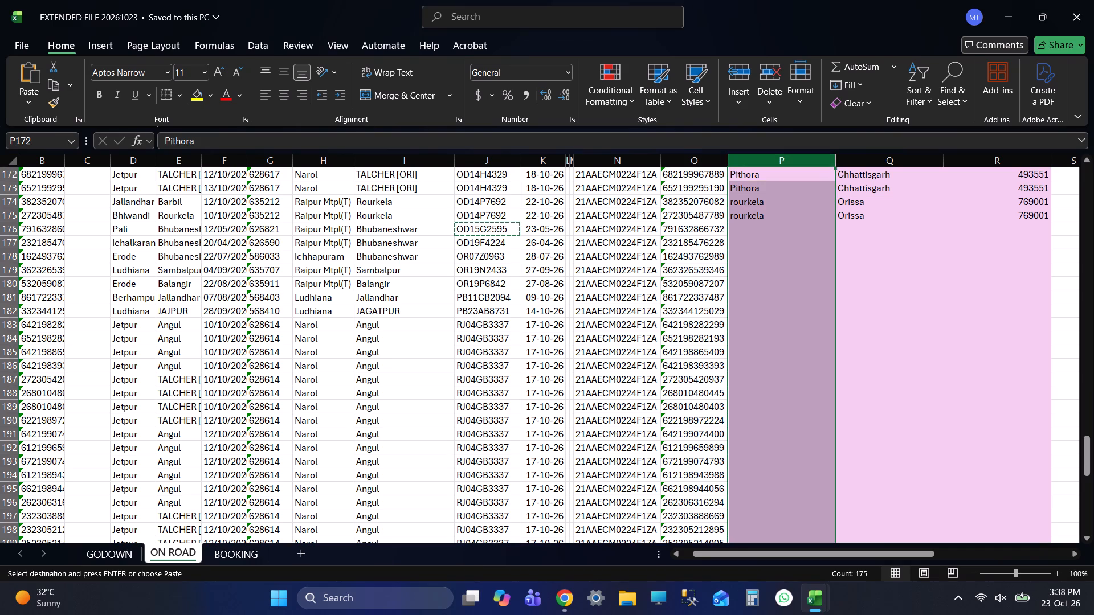
key(ctrl+f)
text(BHU)
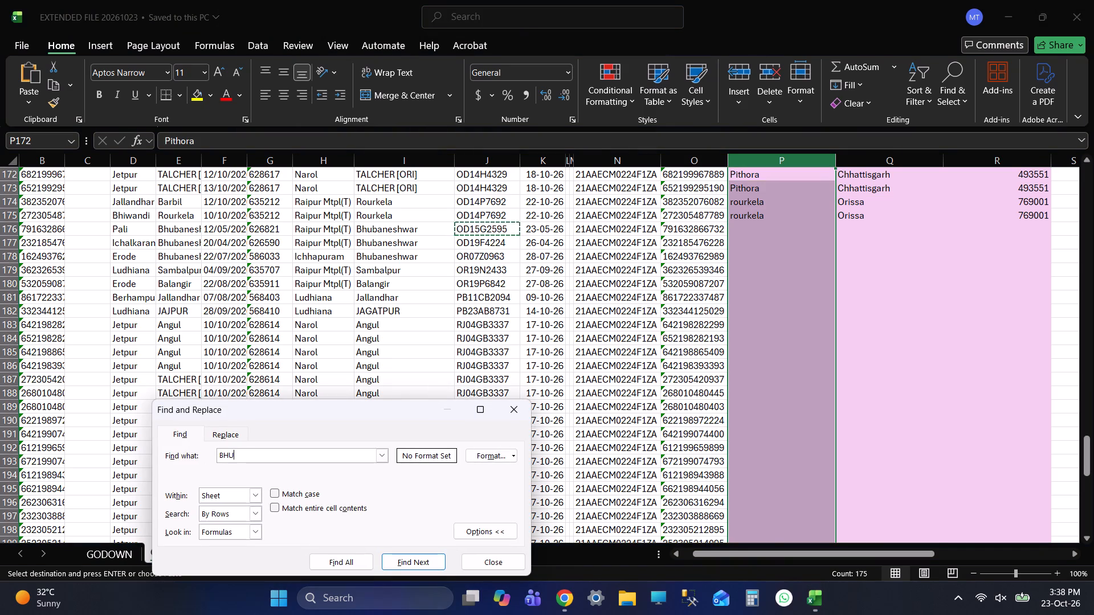
key(Return)
drag(790, 349, 794, 358)
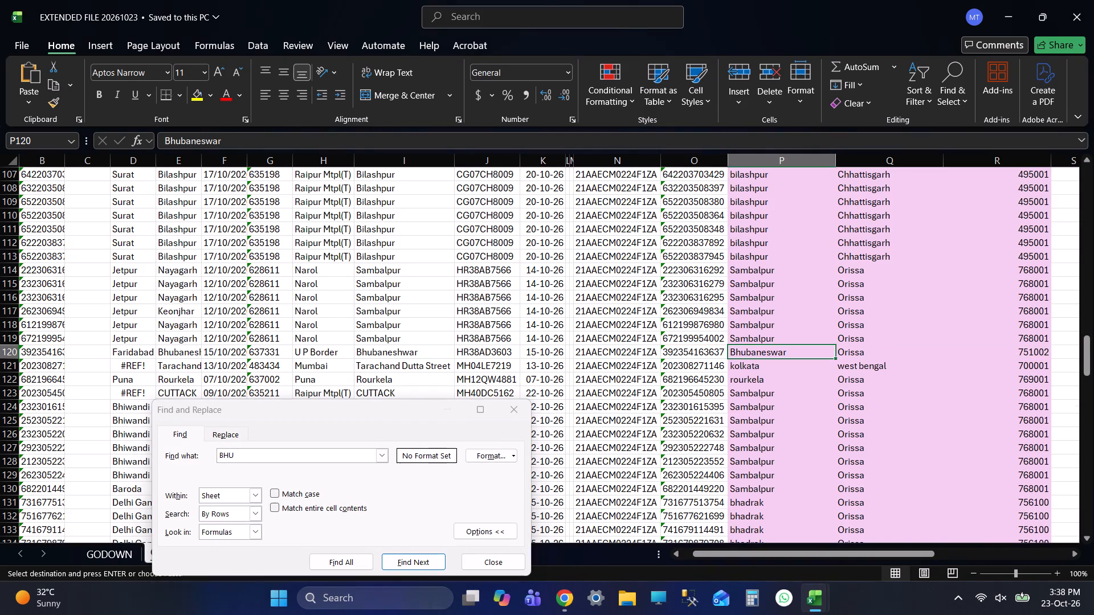
key(shift+Right)
key(shift+Right)
key(ctrl+c)
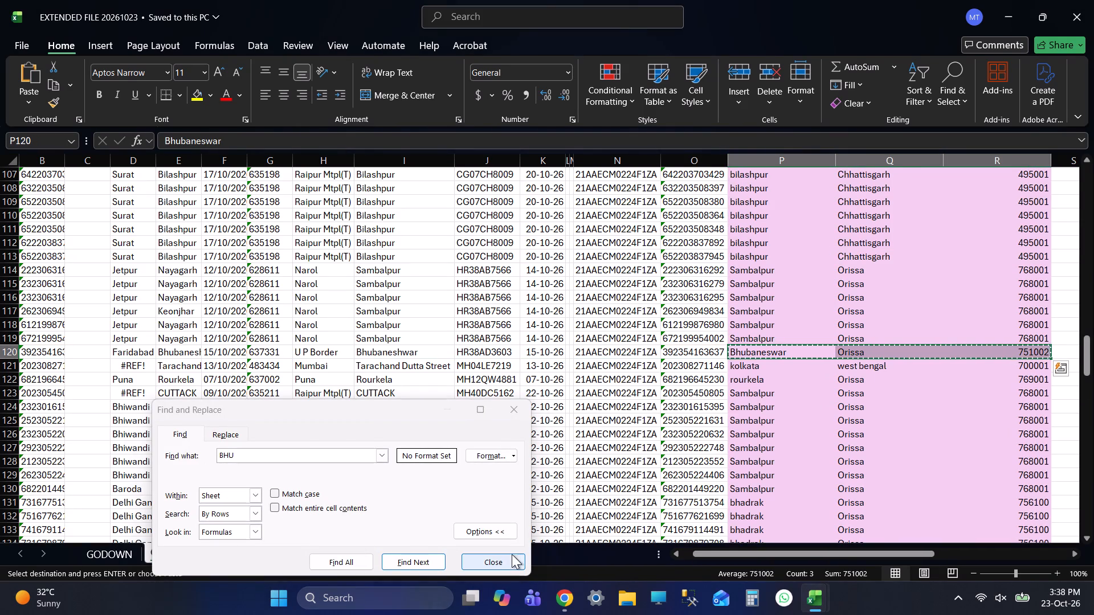
click(509, 553)
key(ctrl+Down)
key(Down)
scroll(864, 243, down, 3)
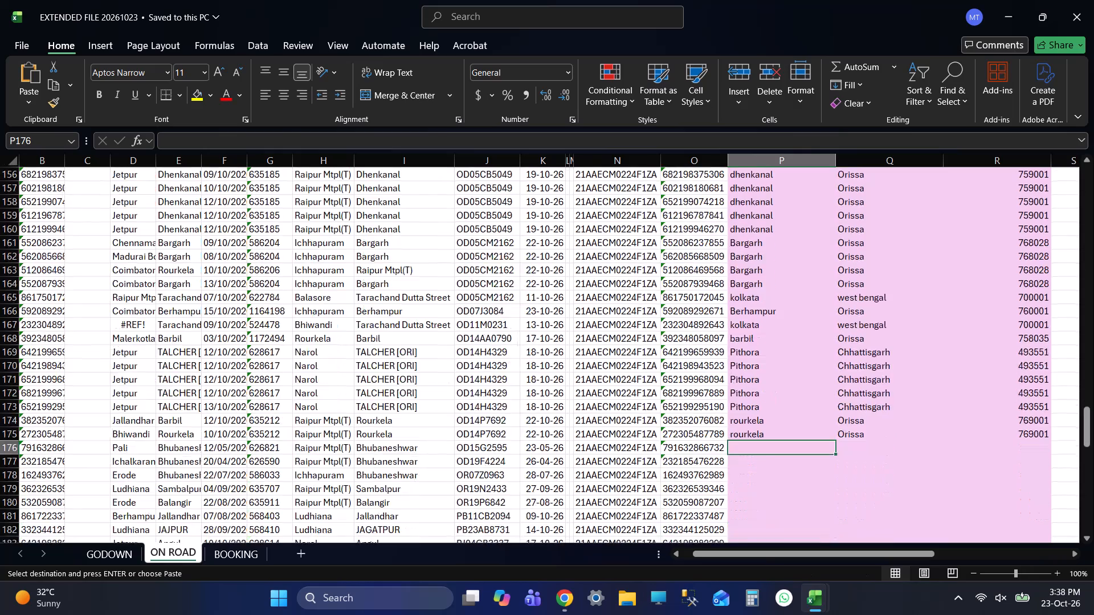
scroll(884, 231, down, 2)
scroll(977, 286, down, 1)
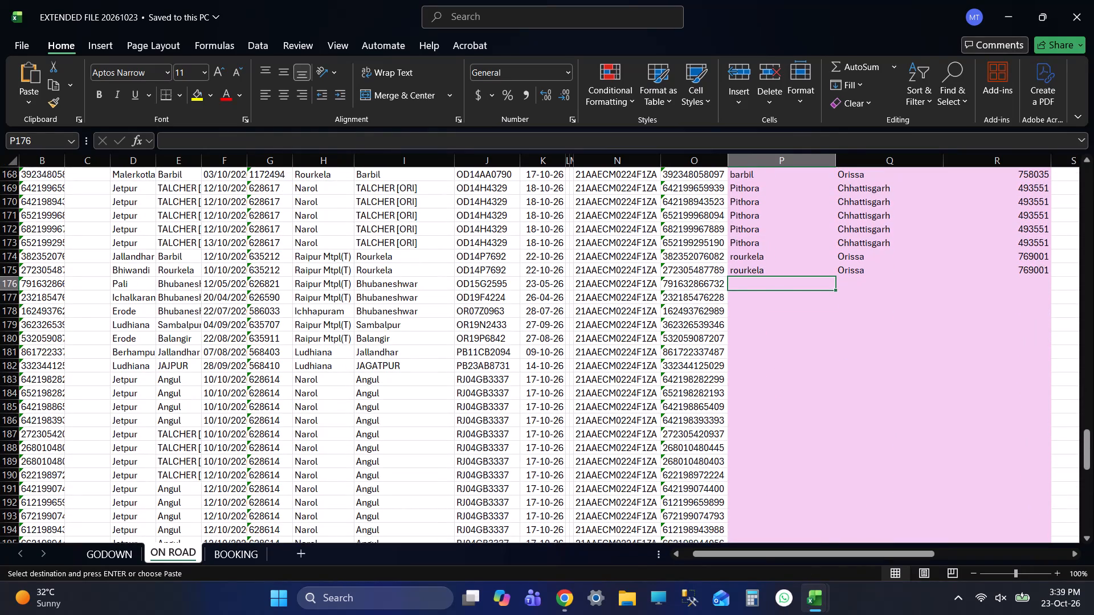
key(ctrl+v)
key(Down)
key(ctrl+v)
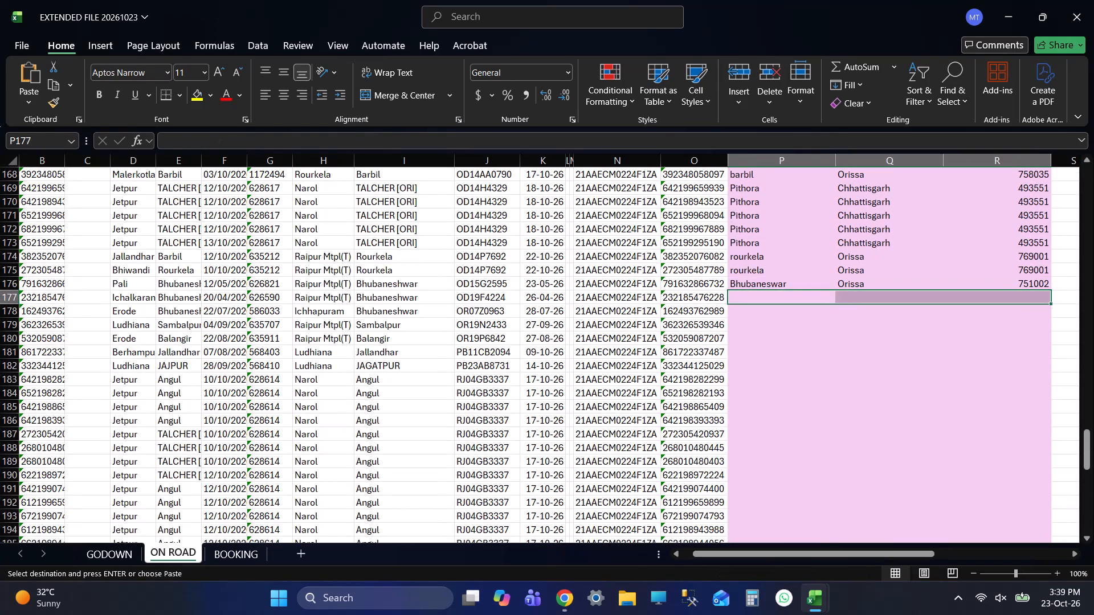
key(Down)
key(ctrl+s)
key(Left)
key(Left)
key(Left)
key(Left)
key(Left)
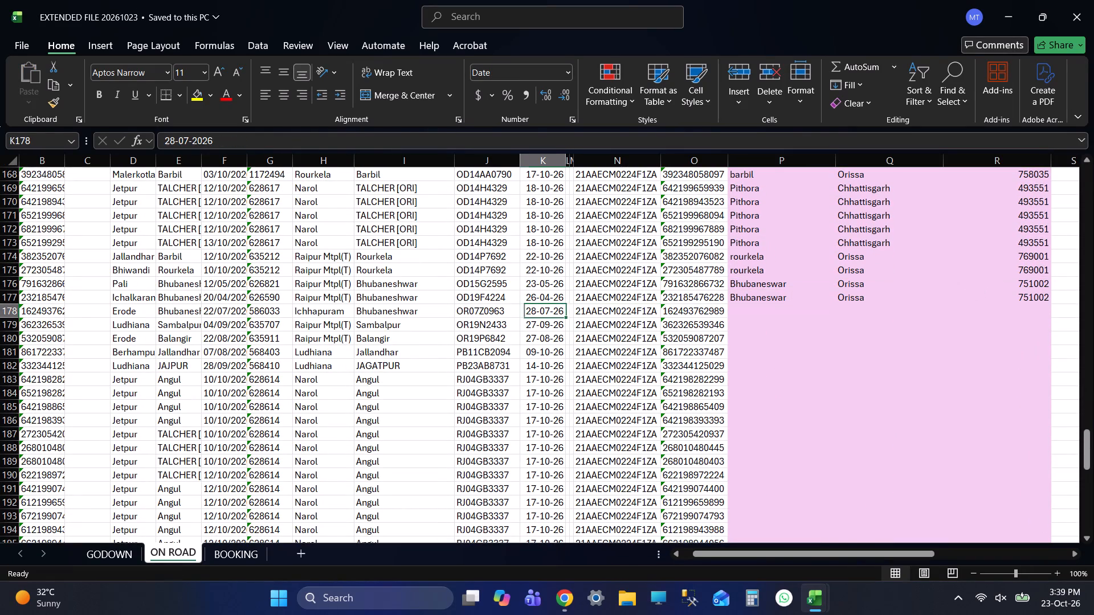
key(Right)
key(Right)
key(Right)
key(Right)
key(Right)
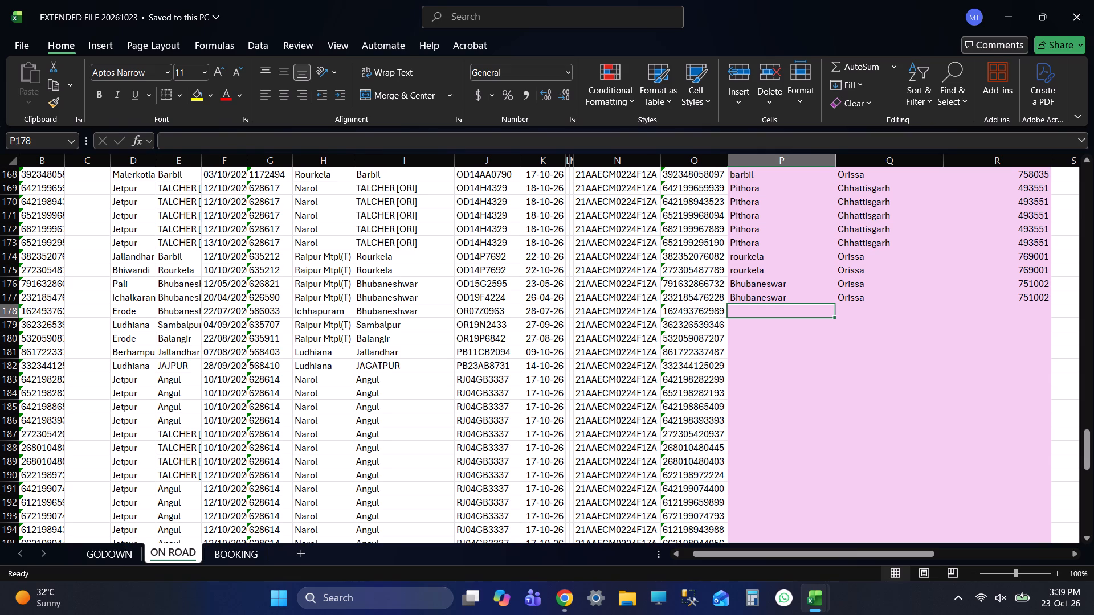
key(ctrl+v)
key(Down)
key(Up)
key(Up)
key(shift+Right)
key(shift+Right)
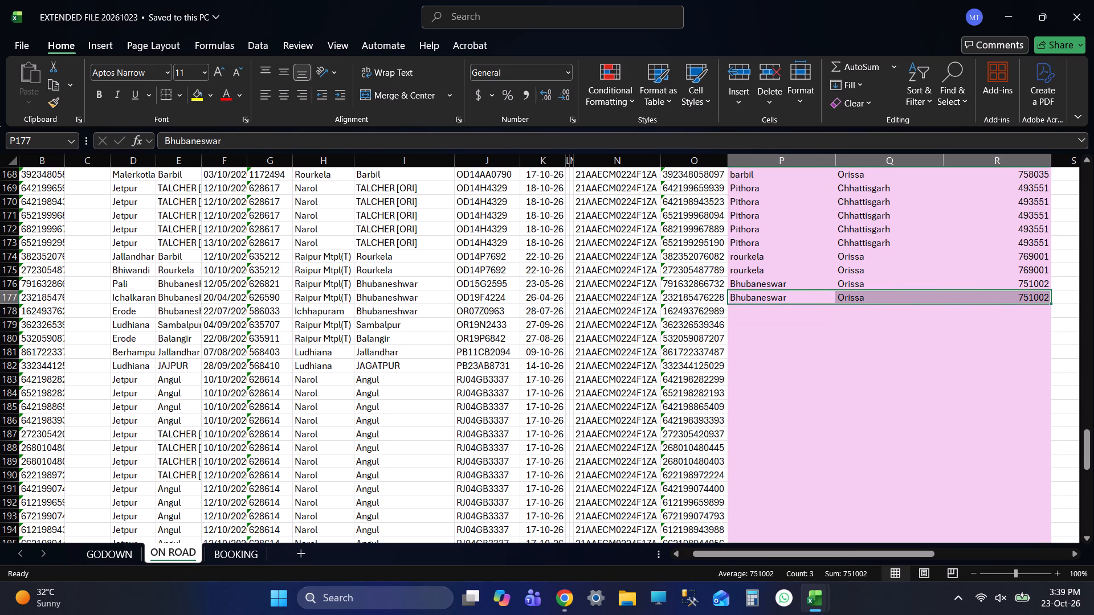
key(ctrl+c)
key(ctrl+Down)
key(ctrl+Up)
key(Down)
key(ctrl+v)
key(Down)
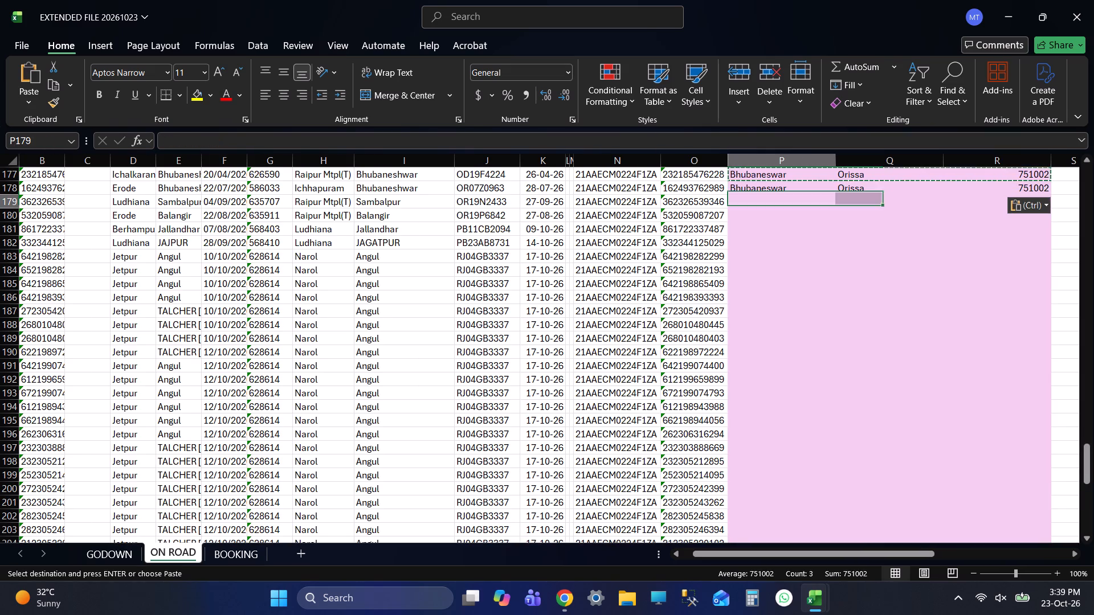
key(ctrl+s)
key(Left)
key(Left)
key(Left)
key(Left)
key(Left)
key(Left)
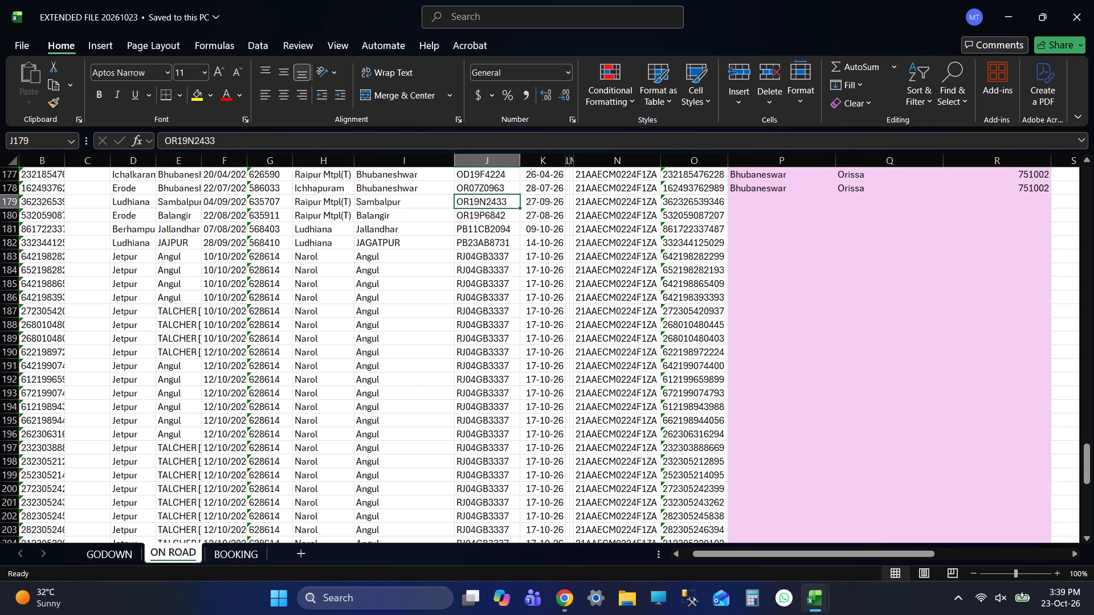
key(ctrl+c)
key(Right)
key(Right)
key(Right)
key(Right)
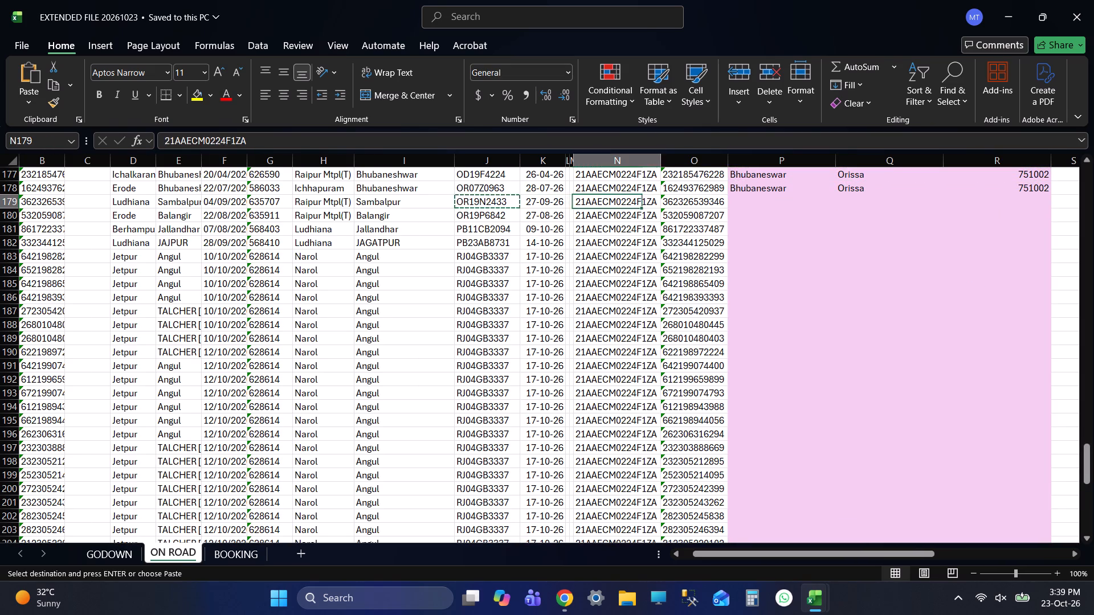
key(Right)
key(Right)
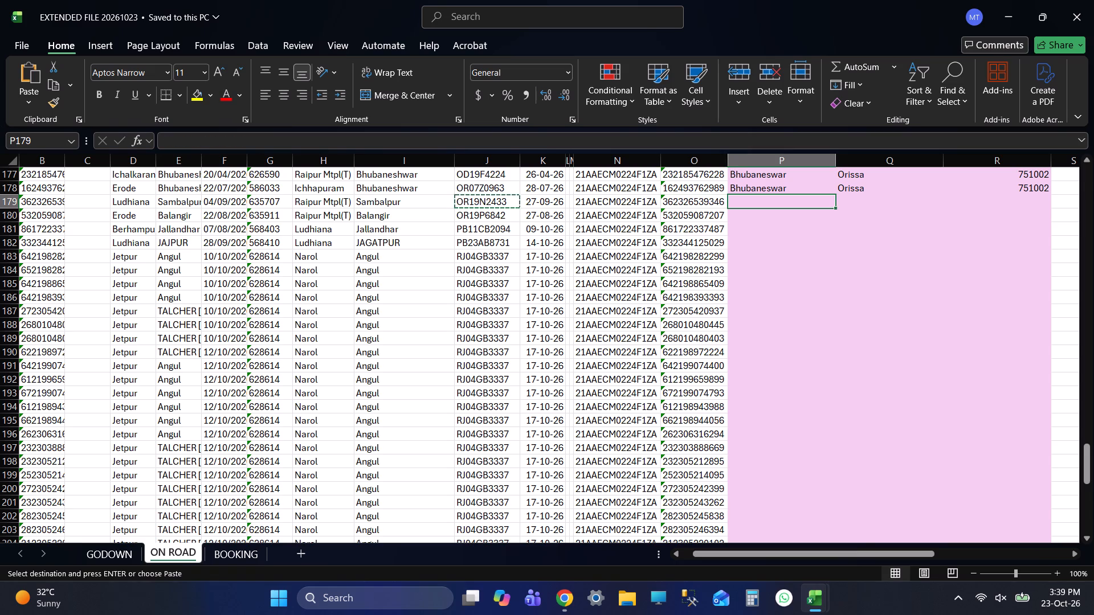
Copy Sambalpur, Orissa, 768001 from On road row 139 of EXTENDED FILE 20261022 into row 179 of EXTENDED FILE 20261023's ON ROAD sheet, and save.
key(alt+Tab)
key(alt+Tab)
key(alt+Tab)
key(alt+Tab)
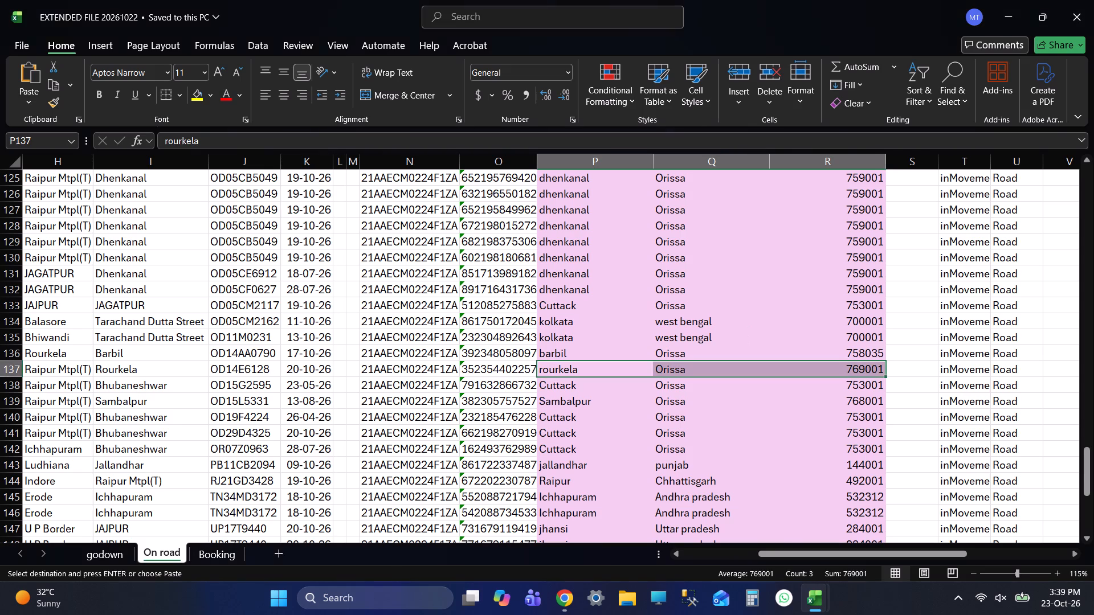
click(595, 413)
click(595, 405)
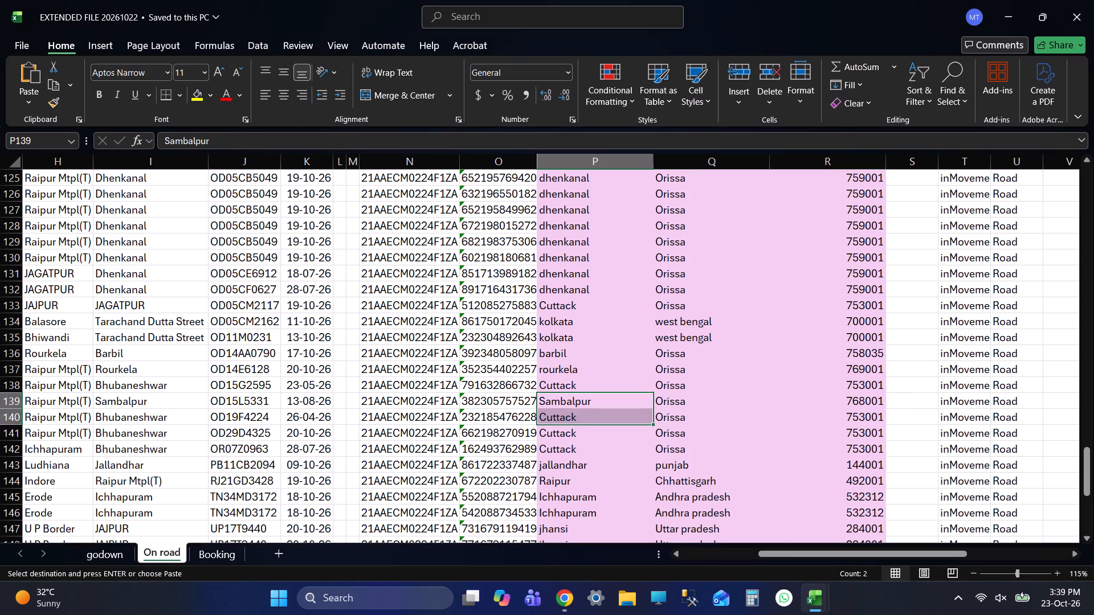
key(Up)
key(Down)
key(shift+Right)
key(shift+Right)
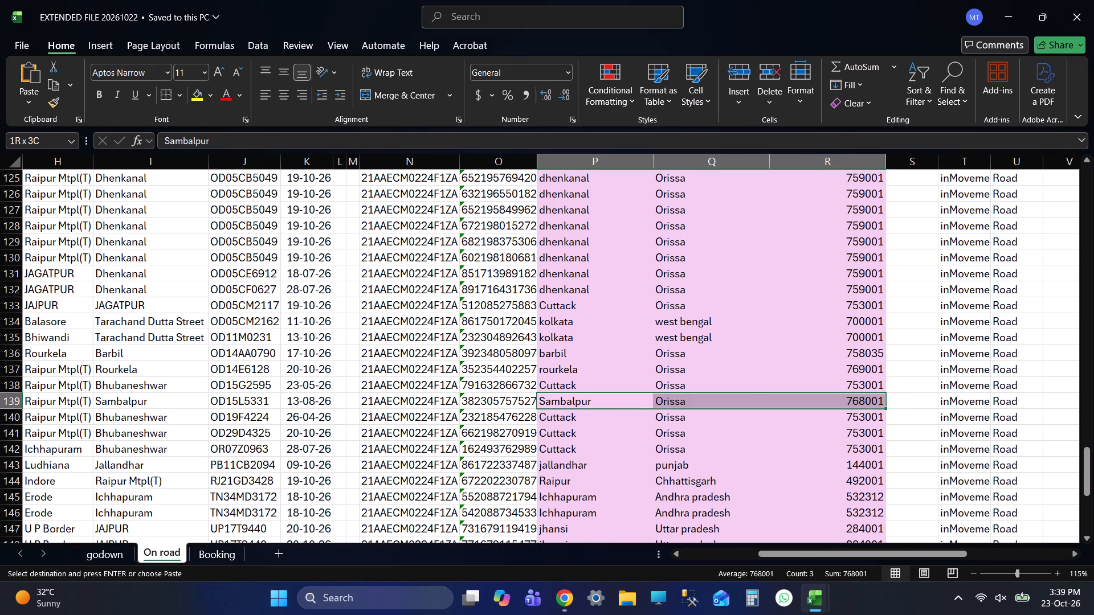
key(ctrl+c)
key(alt+Tab)
key(ctrl+v)
key(Down)
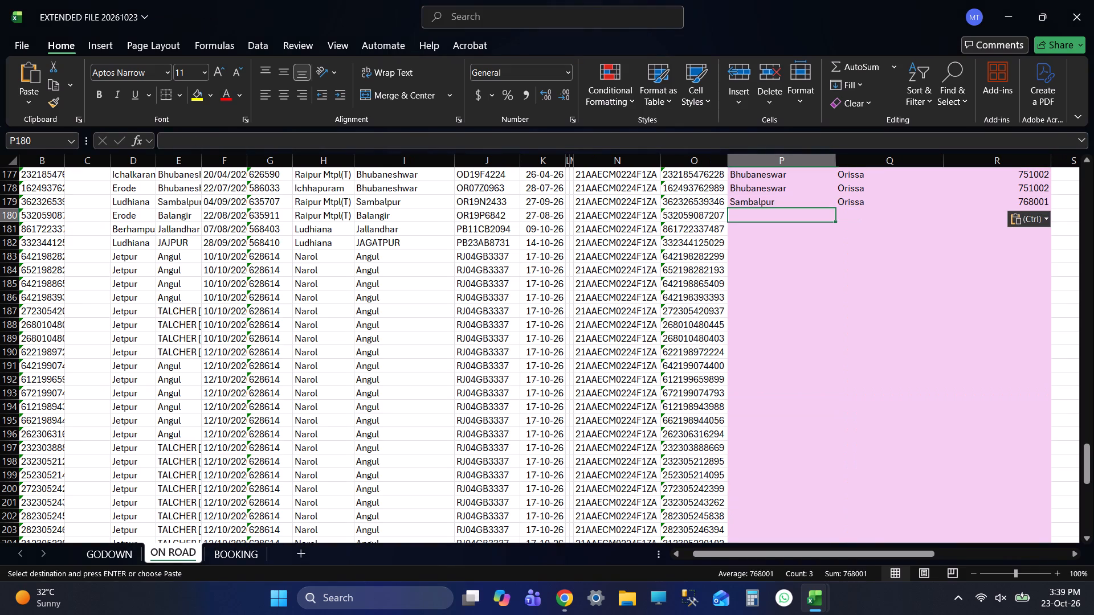
key(ctrl+s)
key(Left)
key(Left)
key(Left)
key(Left)
key(Left)
key(Left)
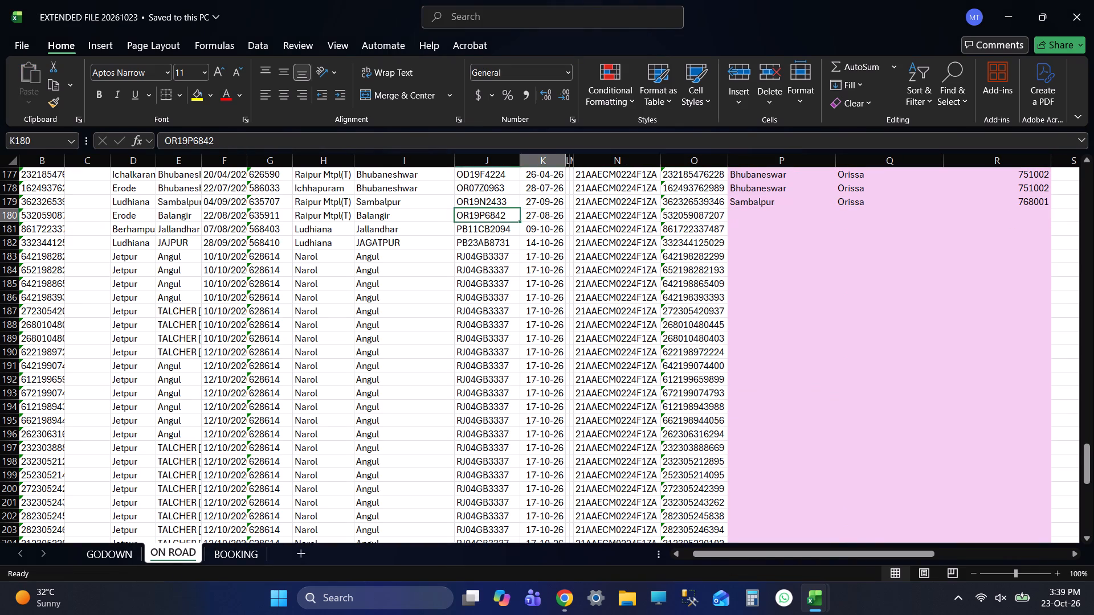
key(Right)
key(Right)
key(Right)
key(Right)
key(Right)
key(Right)
key(alt+Tab)
key(ctrl+Up)
key(Down)
key(Down)
key(Down)
key(Down)
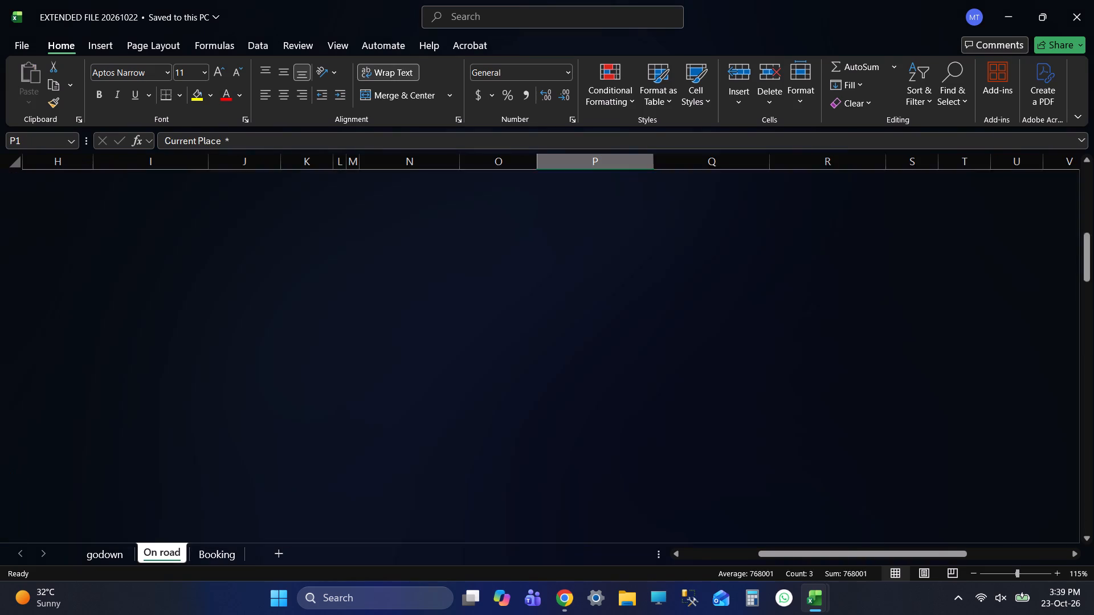
key(shift+Right)
key(shift+Right)
key(ctrl+c)
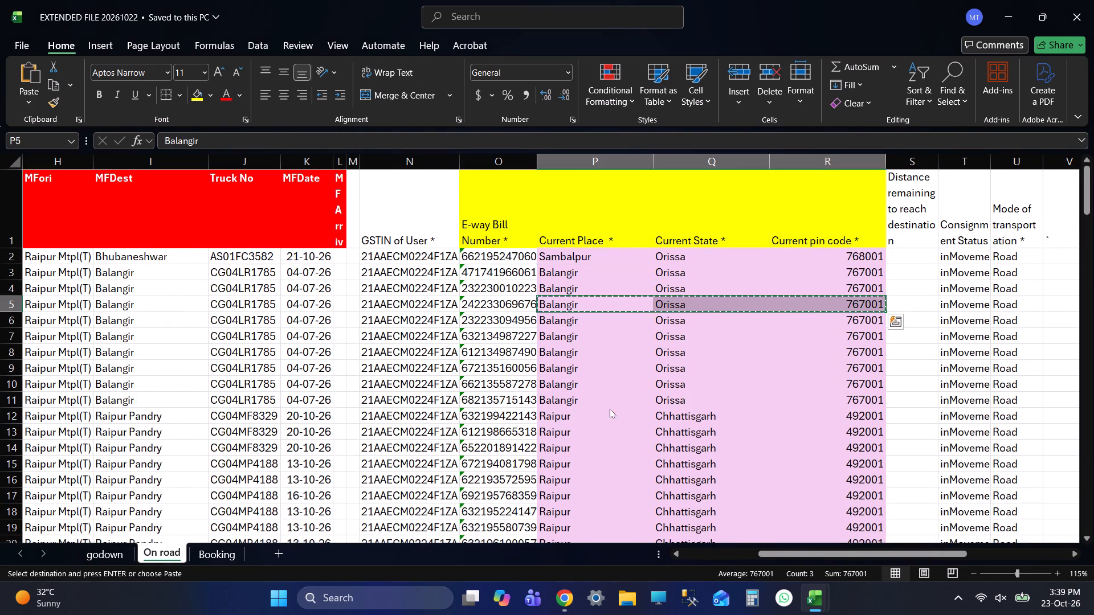
key(alt+Tab)
key(ctrl+v)
key(Down)
key(ctrl+s)
Find JAL in EXTENDED FILE 20261022's current places and copy jallandhar, punjab, 144001 from row 143 into ON ROAD row 181 of EXTENDED FILE 20261023; save.
key(Left)
key(Left)
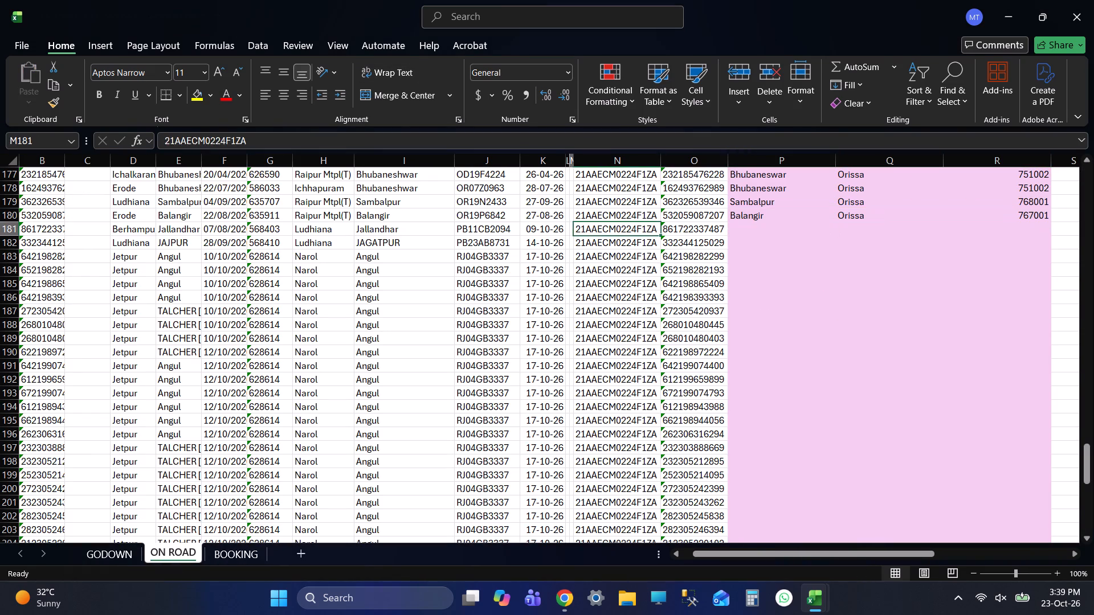
key(Left)
key(Left)
key(Left)
key(Left)
key(Right)
key(Right)
key(Right)
key(Right)
key(Right)
key(Right)
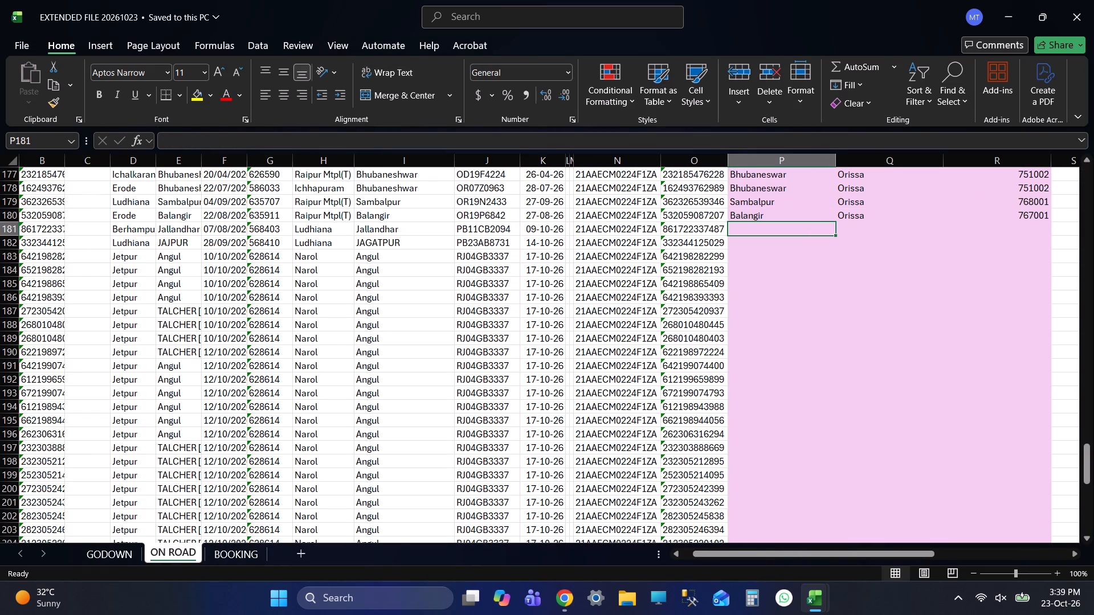
key(alt+Tab)
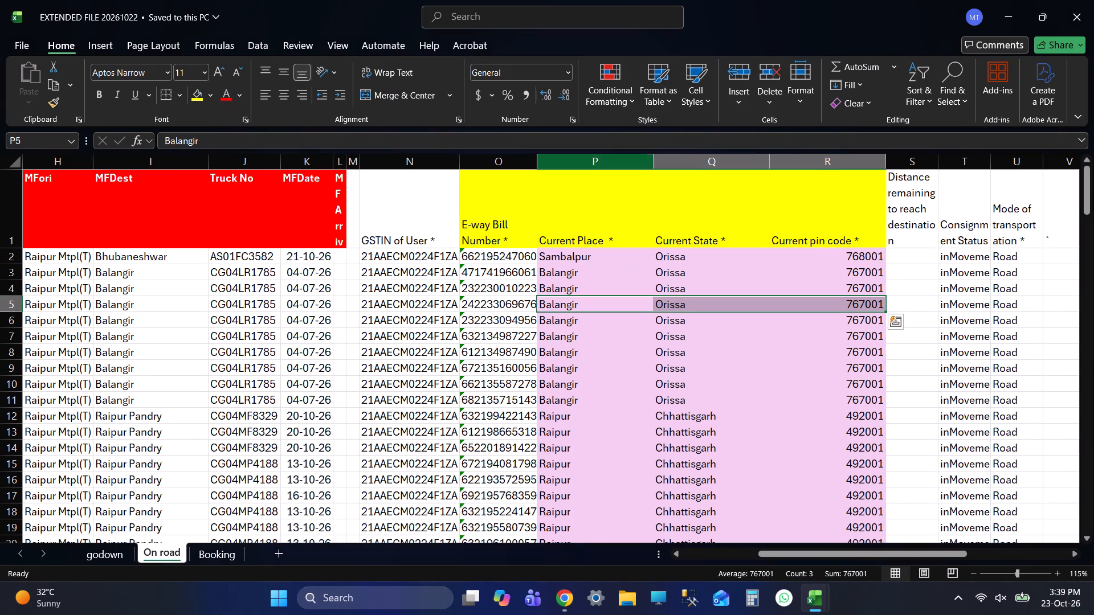
click(595, 157)
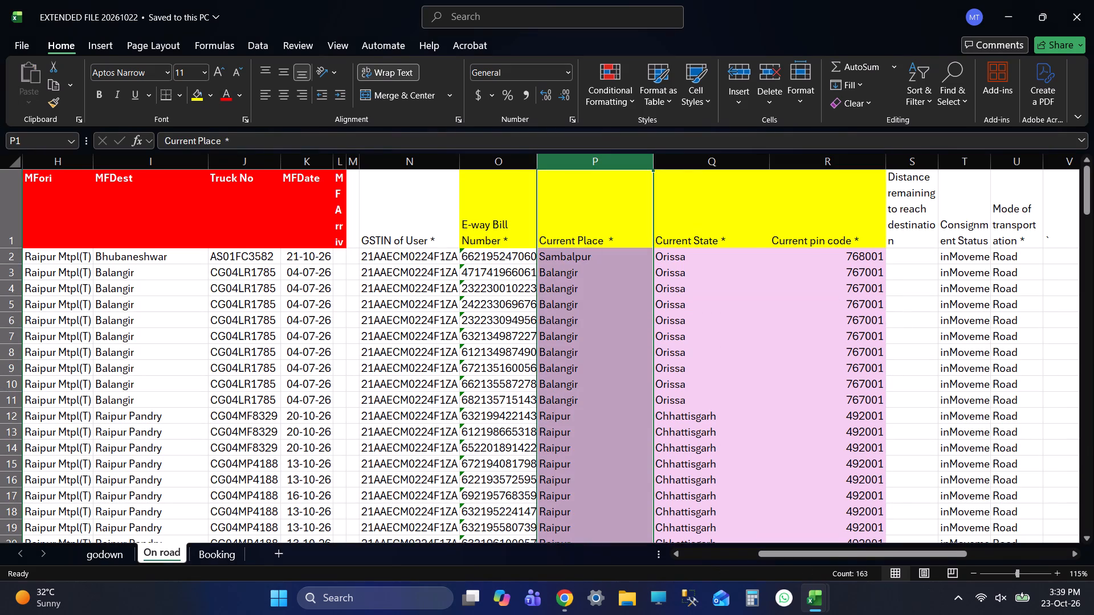
key(ctrl+f)
text(JAL)
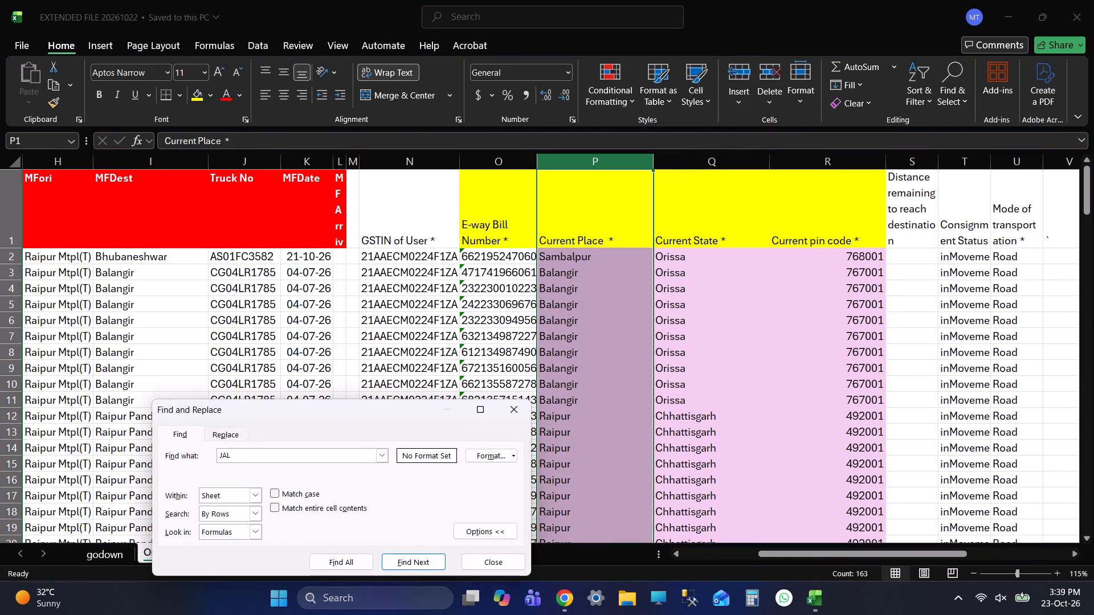
key(Return)
click(577, 352)
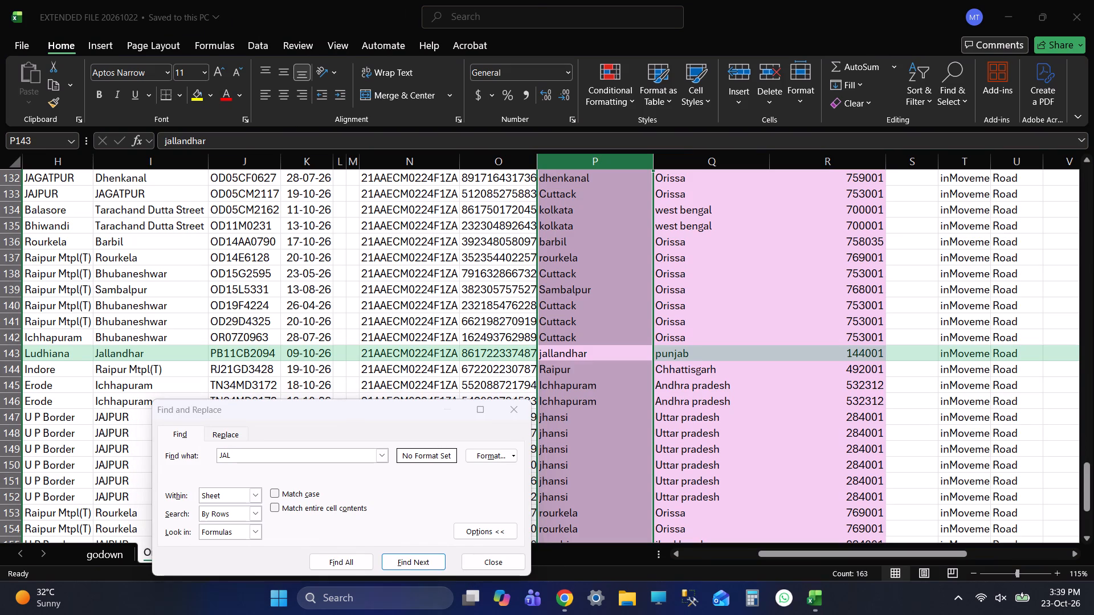
key(shift+Right)
key(shift+Right)
key(ctrl+c)
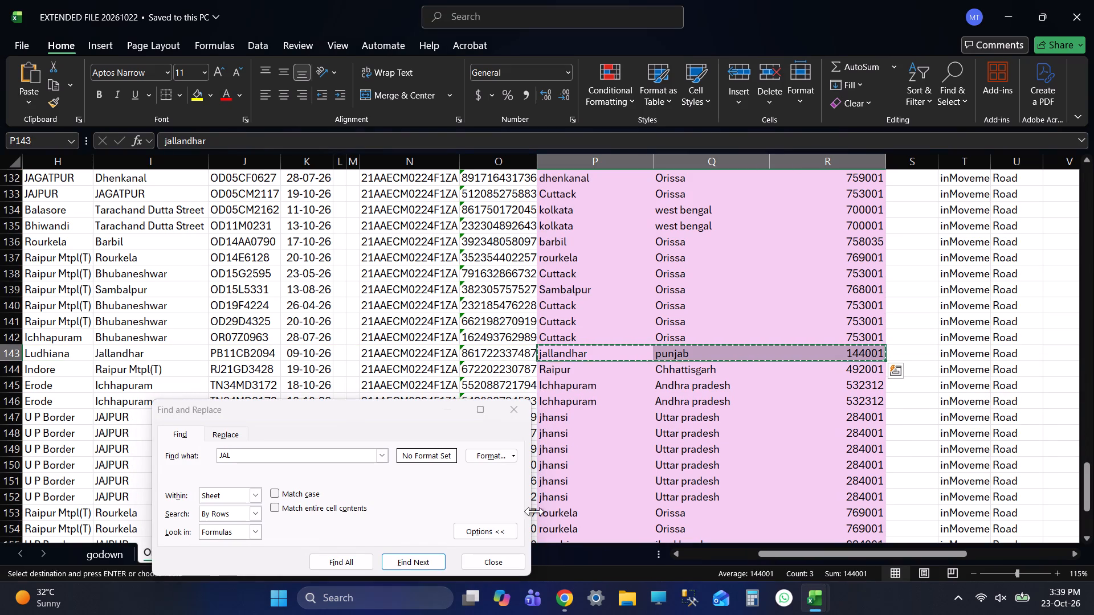
click(505, 556)
key(alt+Tab)
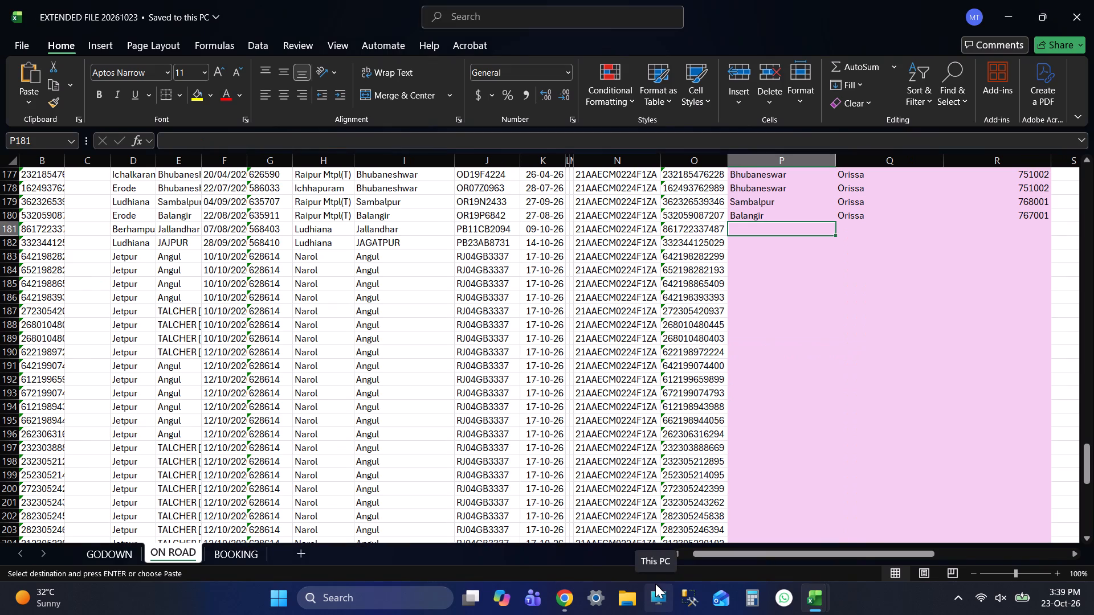
key(ctrl+v)
key(Down)
key(ctrl+s)
key(Left)
key(Left)
key(Left)
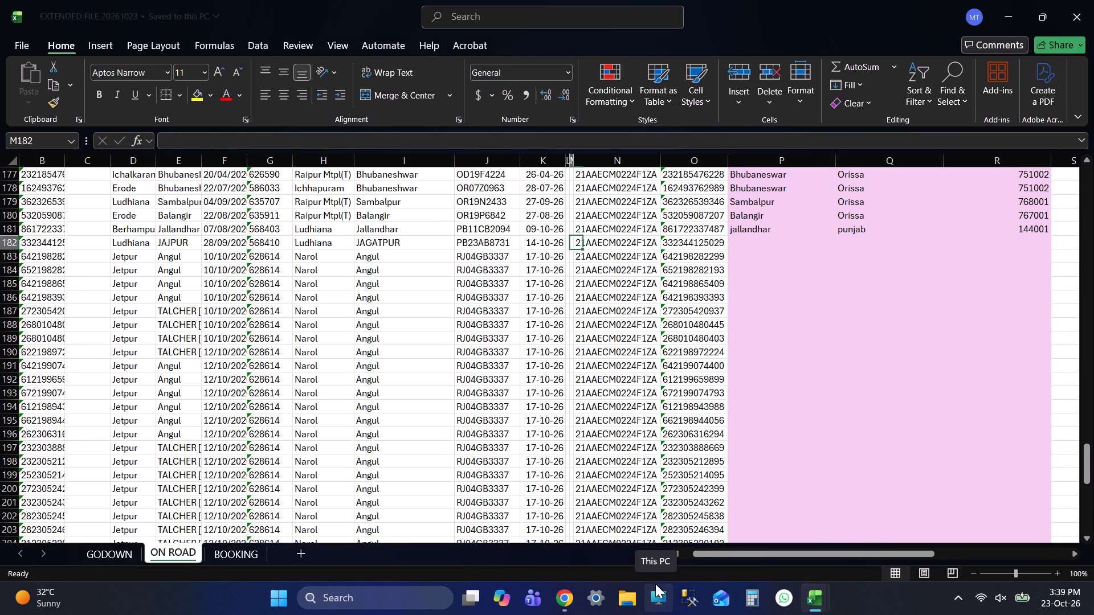
key(Left)
key(Left)
key(Left)
key(ctrl+c)
key(Right)
key(Right)
key(Right)
key(Right)
key(Right)
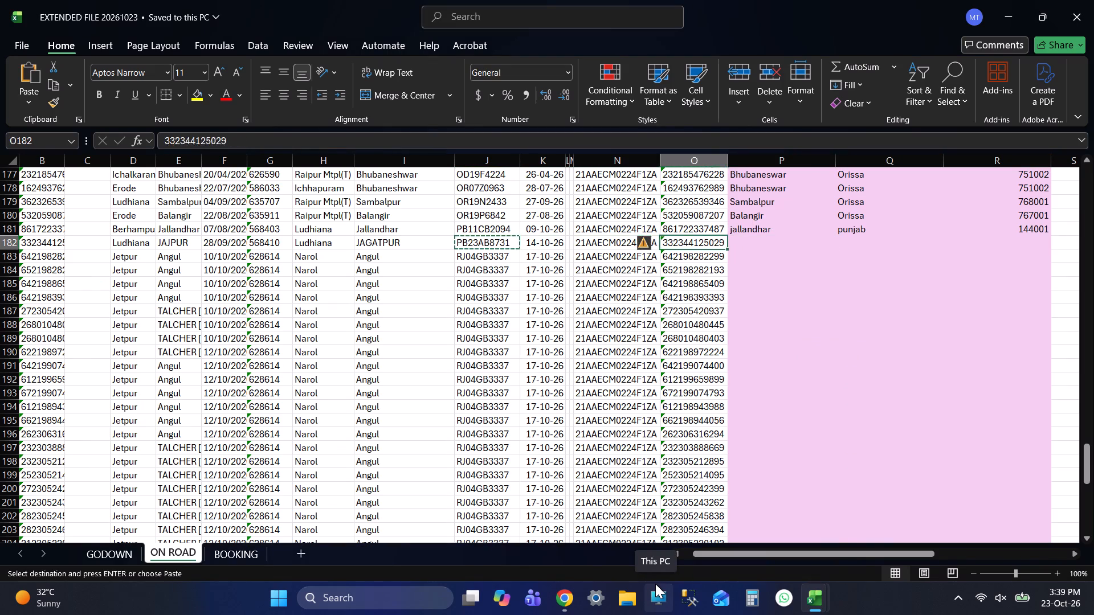
key(Right)
key(alt+Tab)
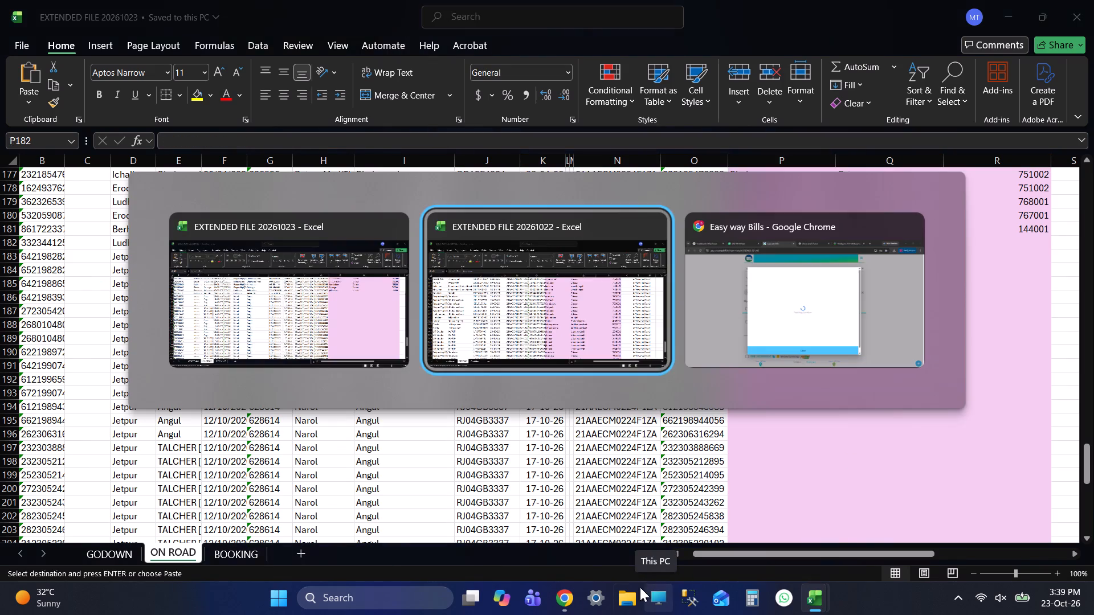
key(alt+Tab)
click(556, 501)
double_click(526, 179)
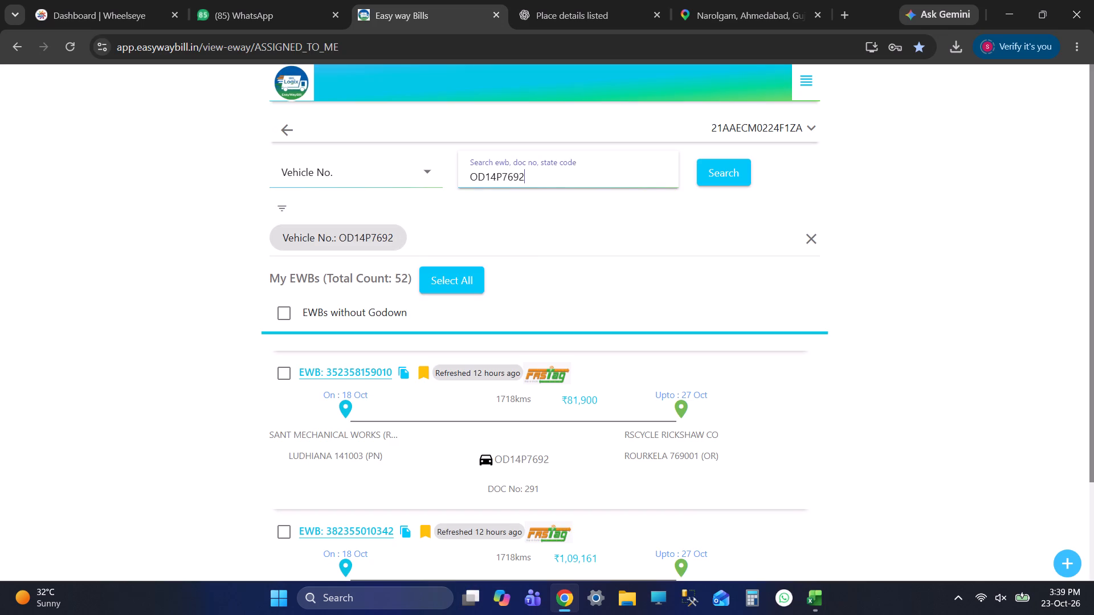
key(ctrl+v)
click(691, 174)
click(711, 181)
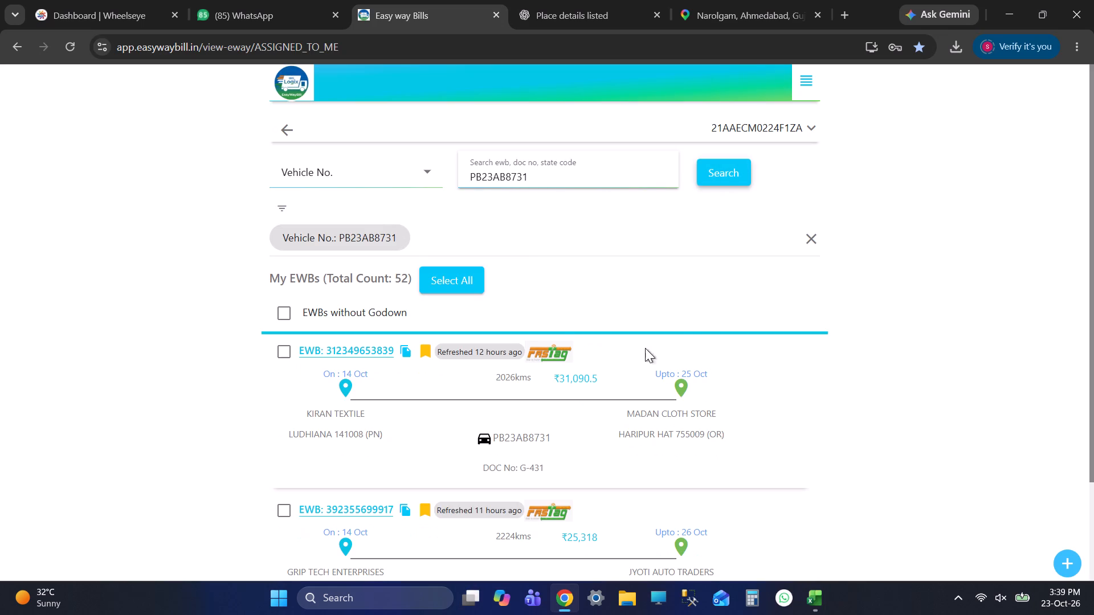
click(558, 348)
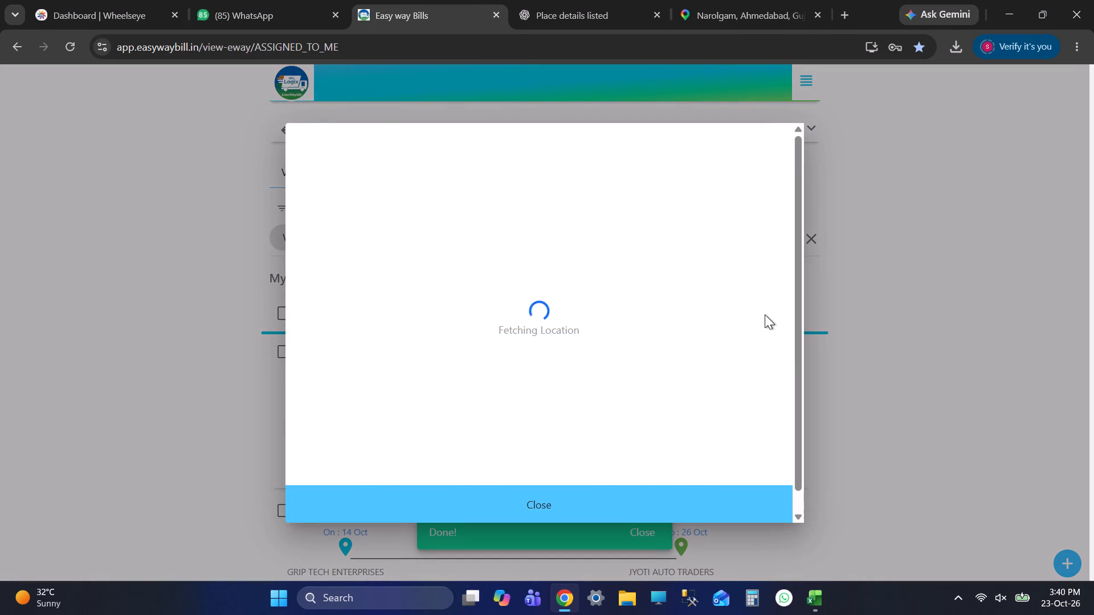
key(alt+Tab)
key(alt+Tab)
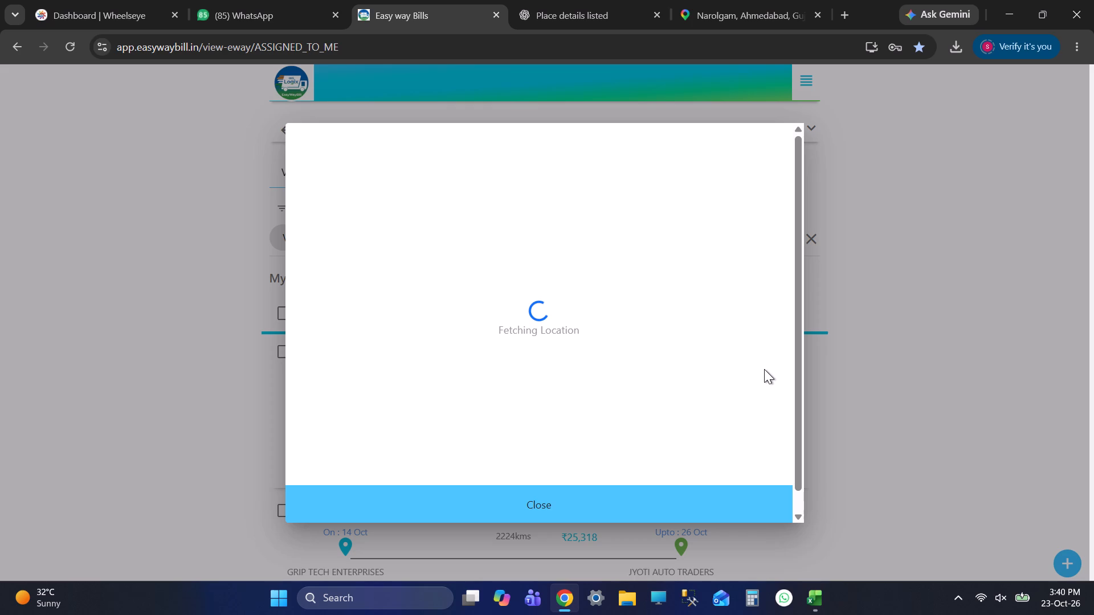
click(622, 486)
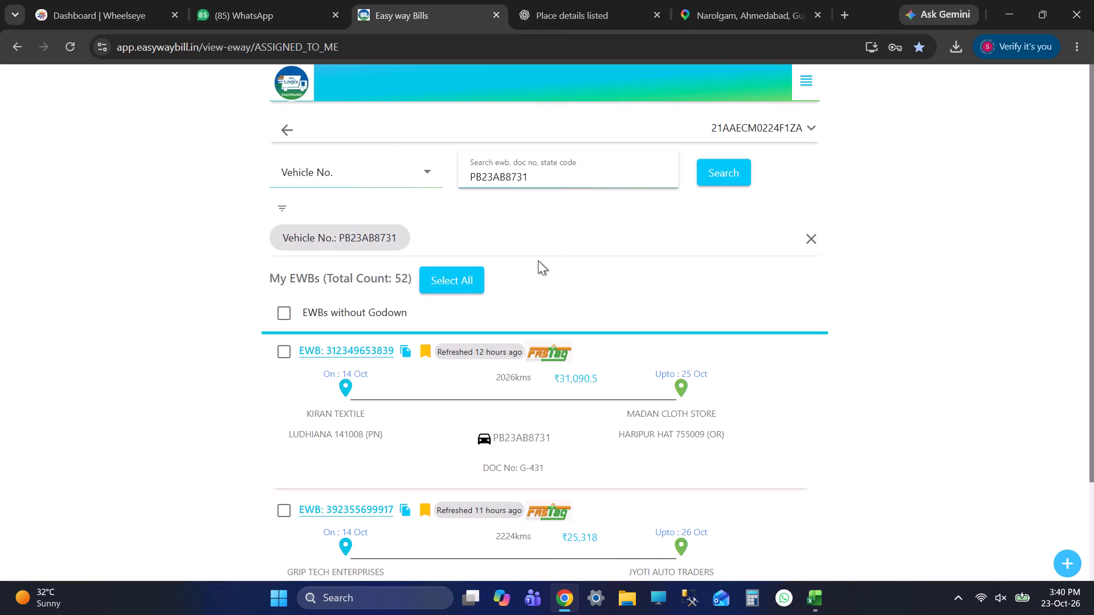
scroll(560, 392, down, 4)
click(563, 366)
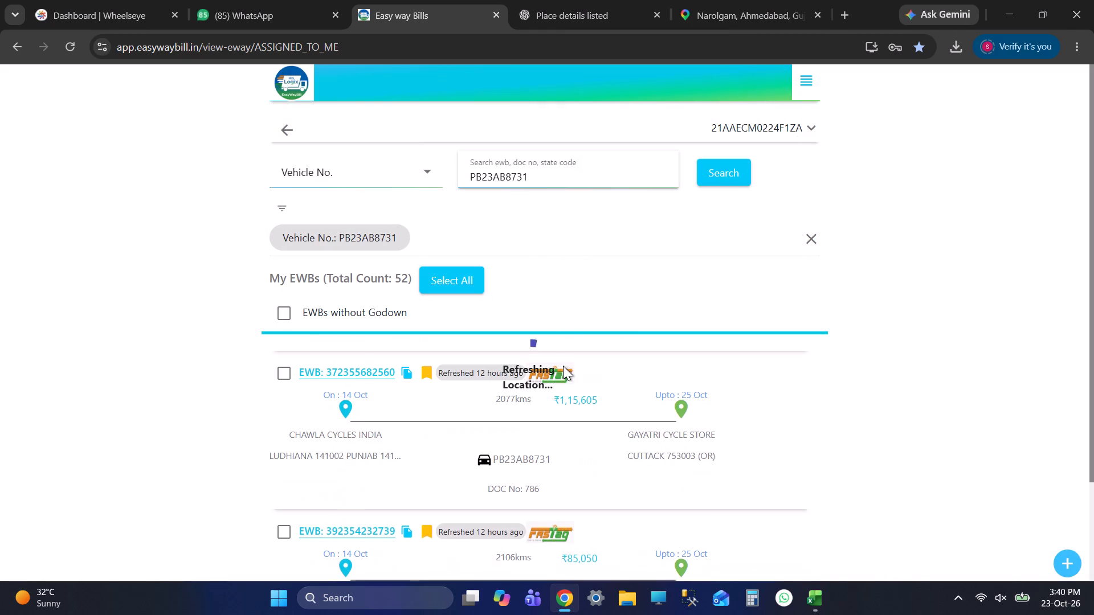
key(alt+Tab)
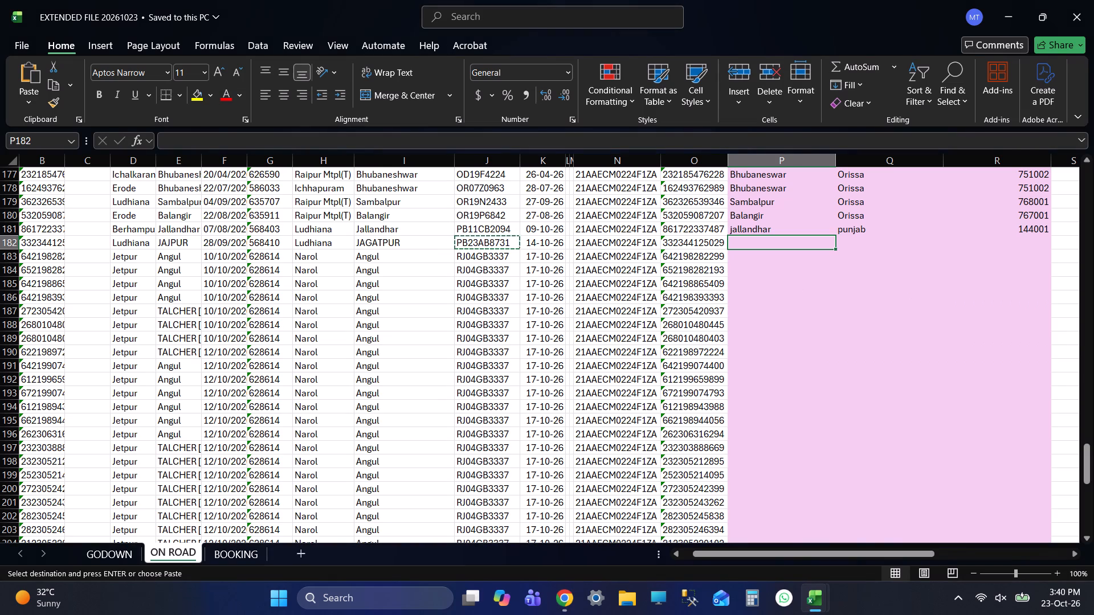
scroll(585, 368, down, 6)
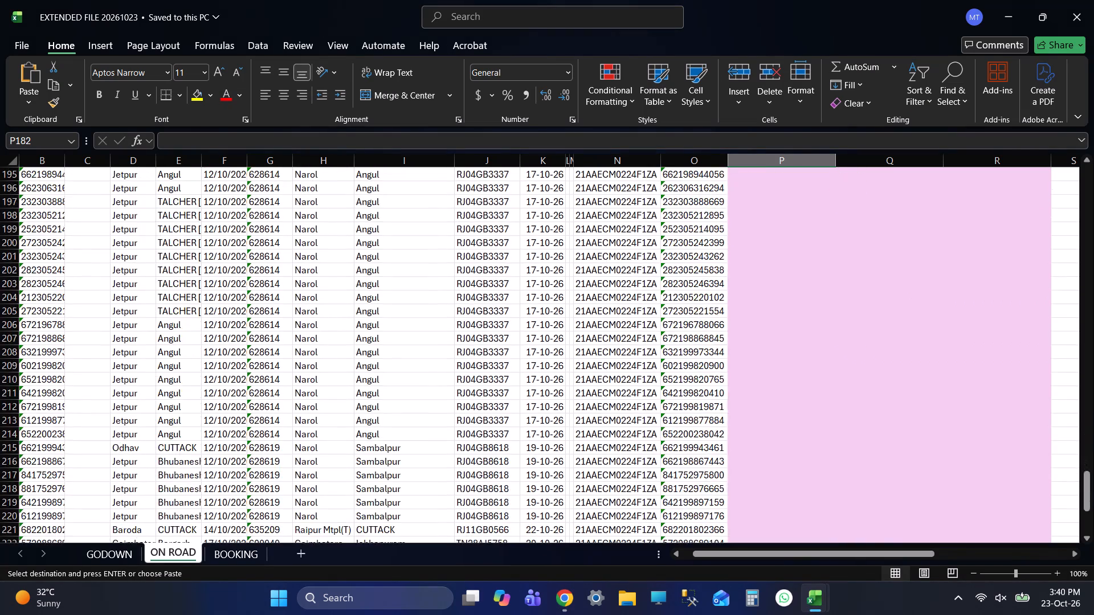
scroll(586, 375, down, 8)
scroll(587, 389, up, 7)
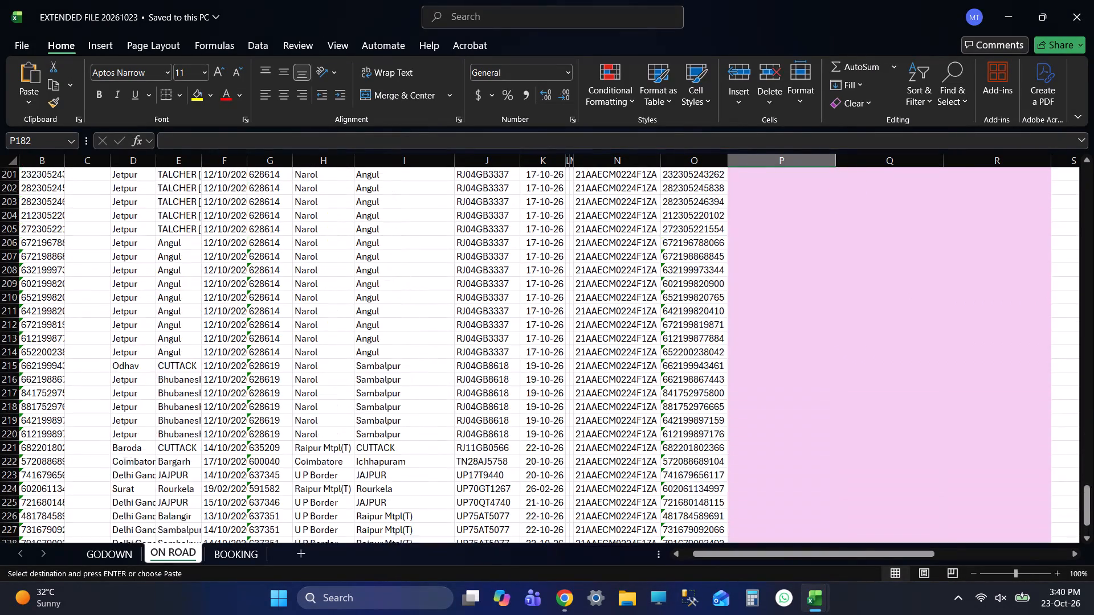
scroll(594, 383, up, 9)
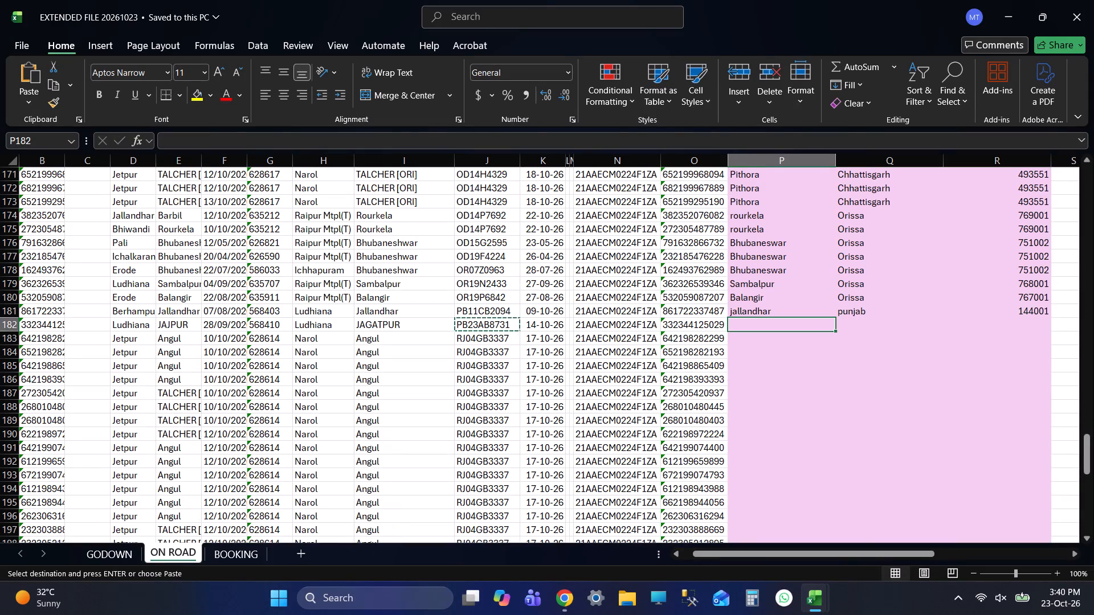
scroll(602, 382, down, 3)
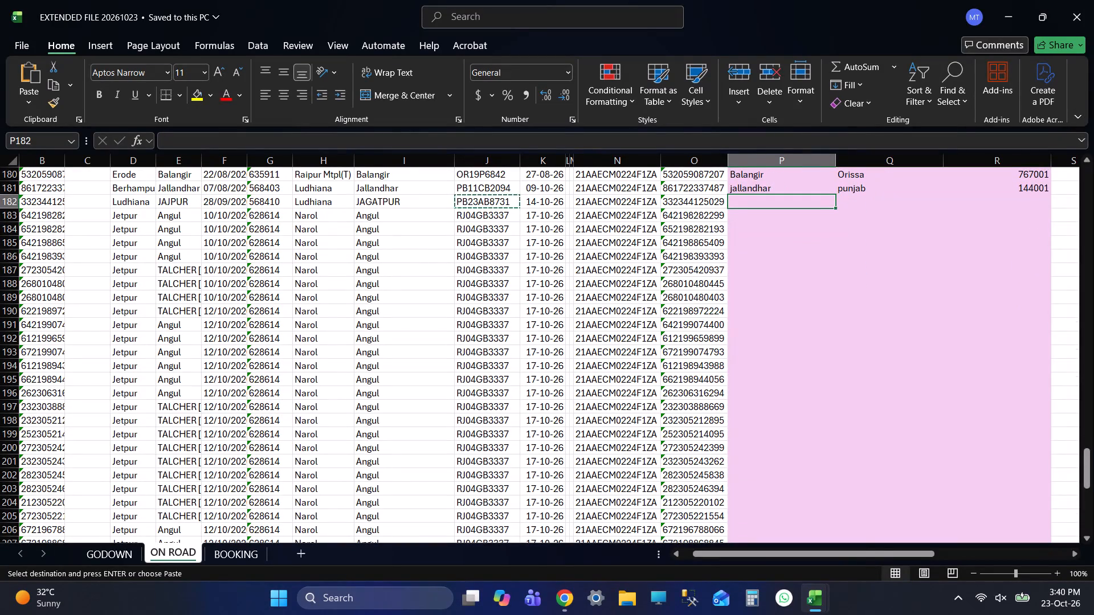
key(alt+Tab)
key(alt+Tab)
key(alt+Tab)
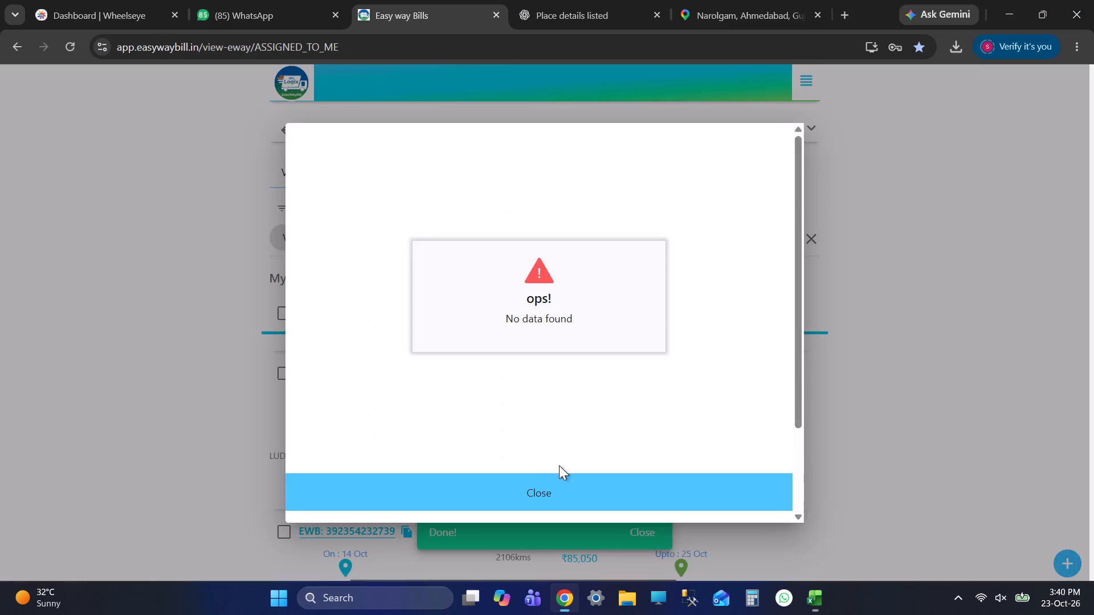
click(547, 479)
scroll(542, 372, down, 4)
drag(538, 383, 532, 384)
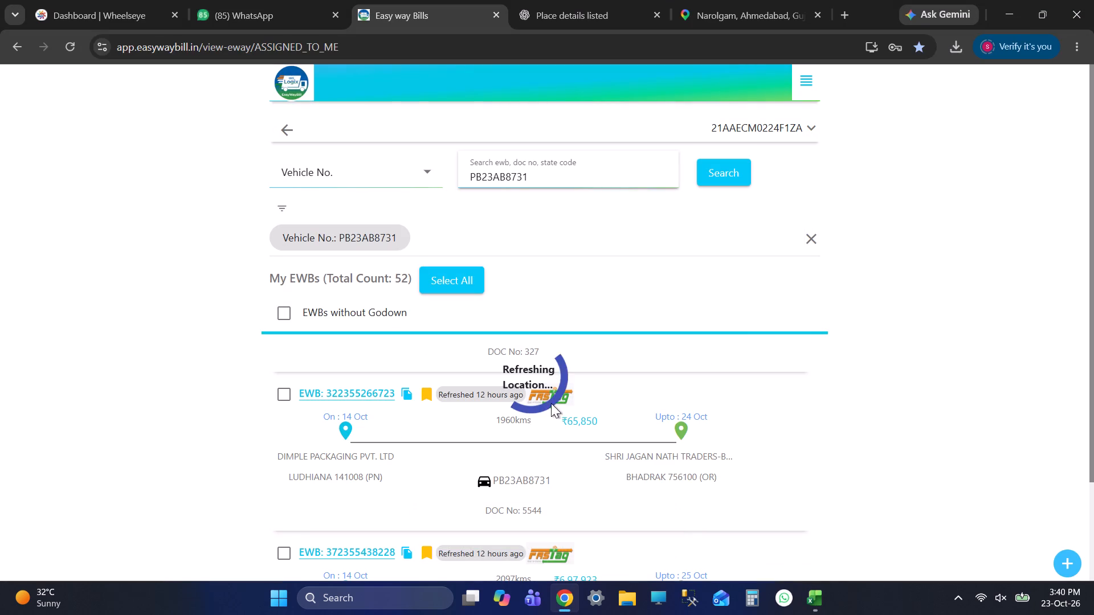
key(alt+Tab)
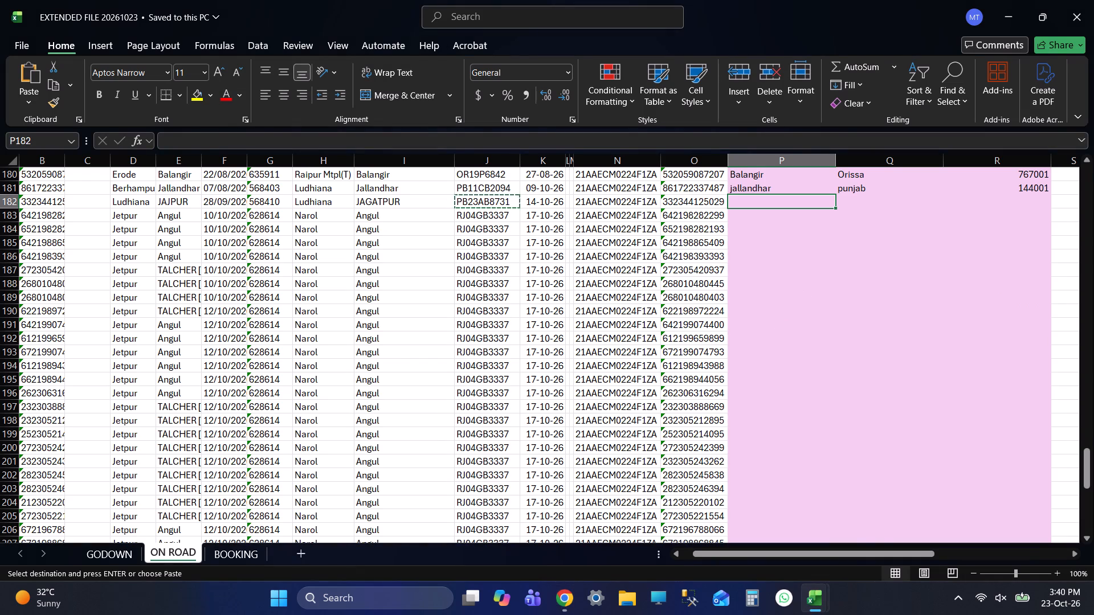
key(alt+Tab)
key(alt+Tab)
key(alt+Tab)
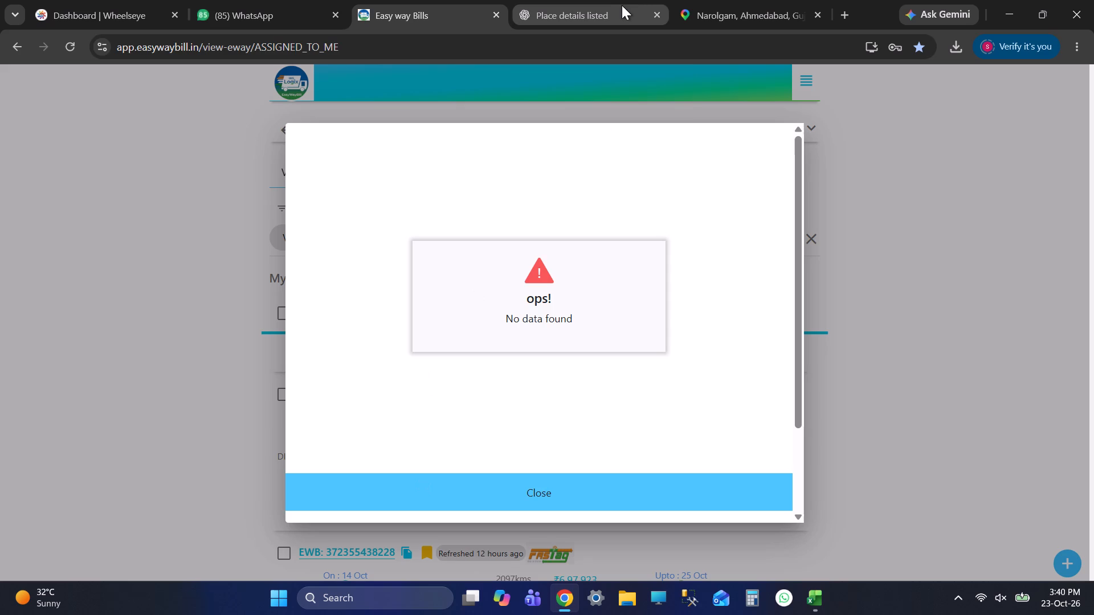
key(alt+Tab)
key(alt+Tab)
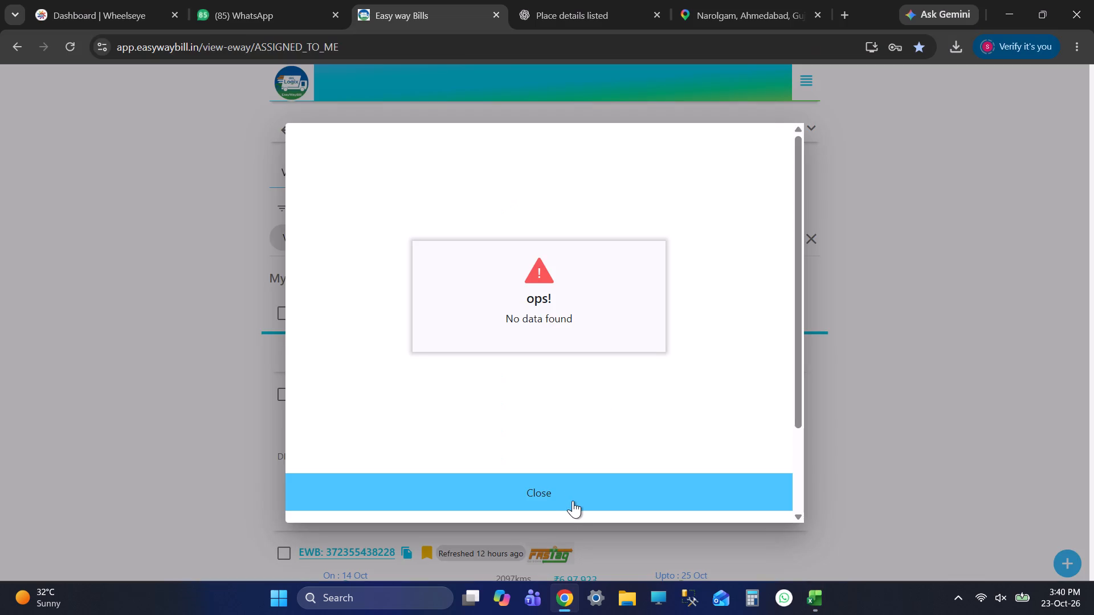
click(569, 501)
scroll(556, 346, down, 5)
click(558, 347)
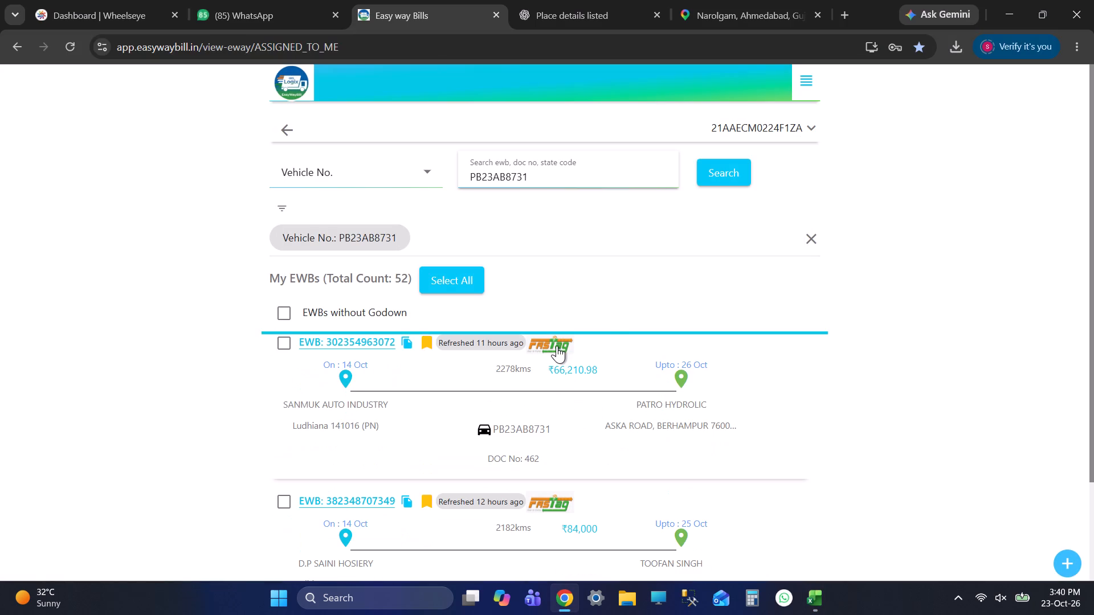
click(542, 338)
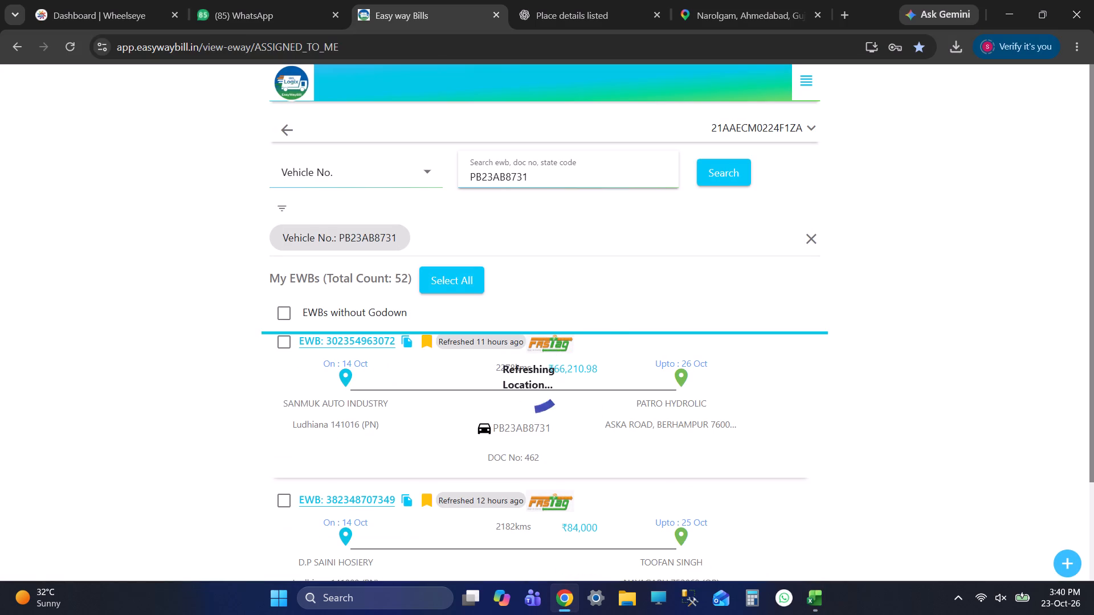
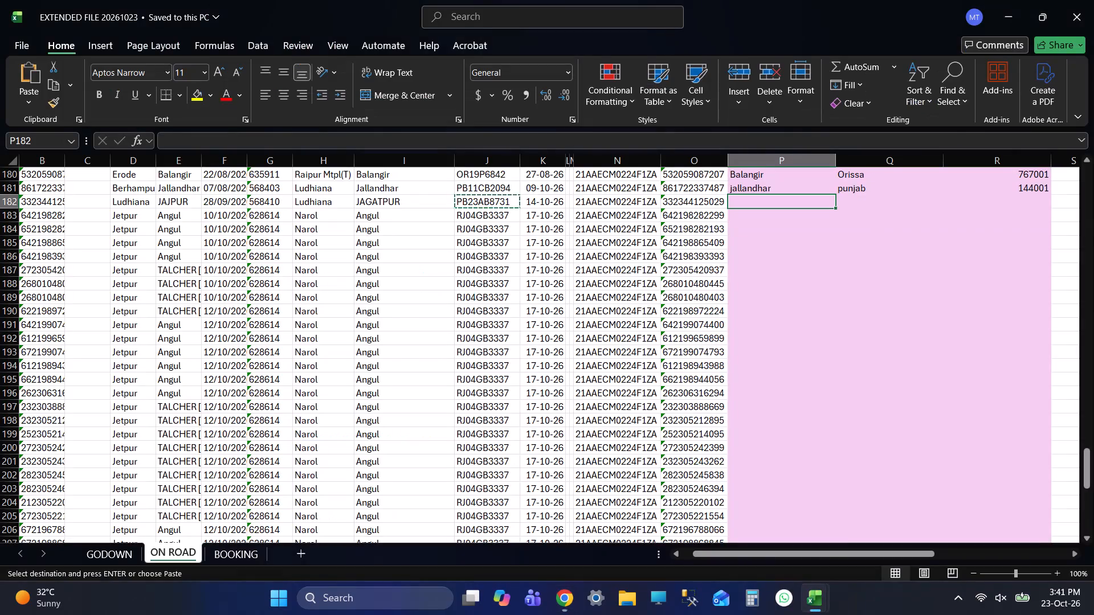
key(alt+Tab)
key(ctrl+v)
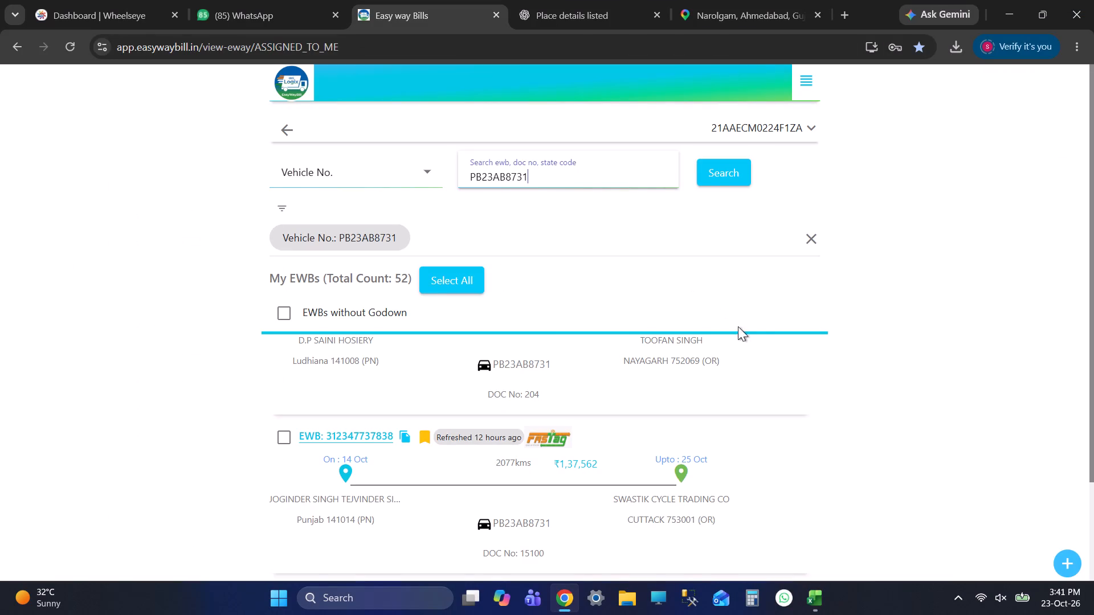
click(763, 187)
click(723, 172)
click(533, 357)
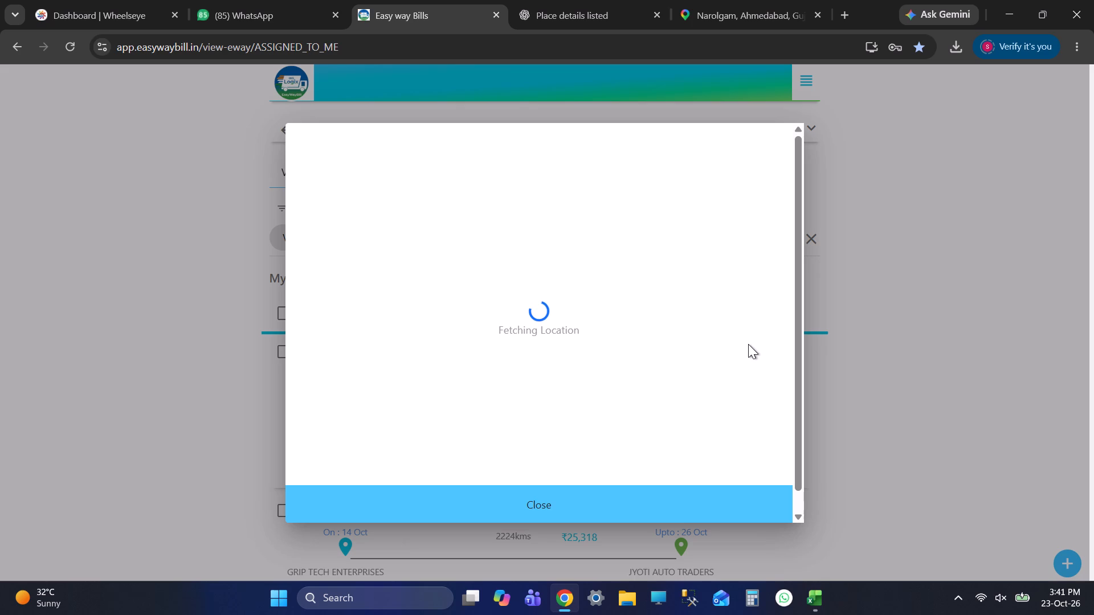
click(603, 494)
scroll(611, 455, down, 4)
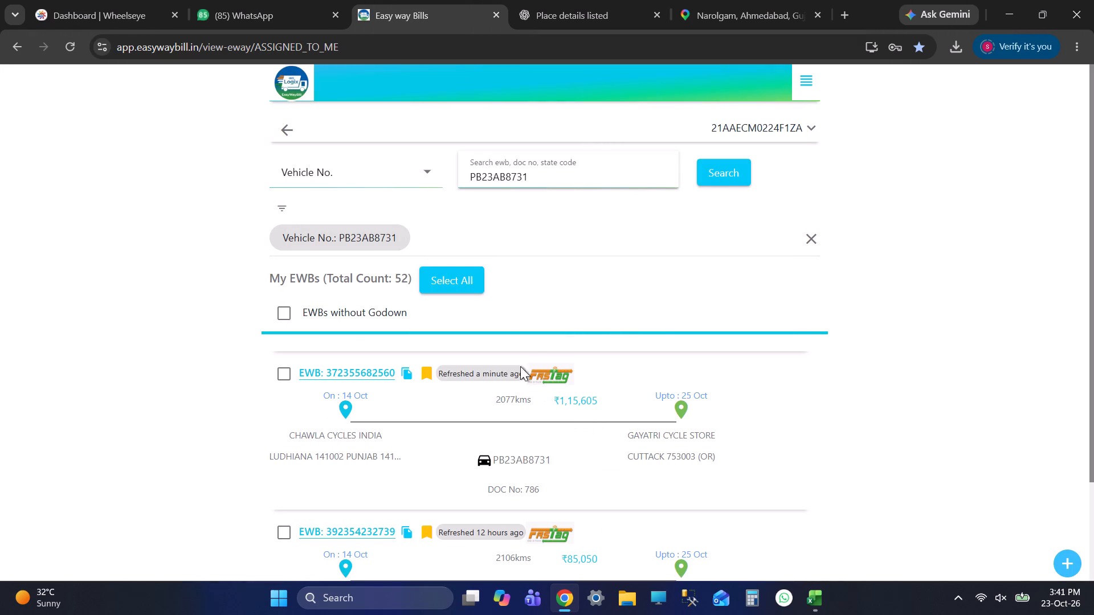
drag(557, 384, 560, 393)
click(554, 376)
click(549, 376)
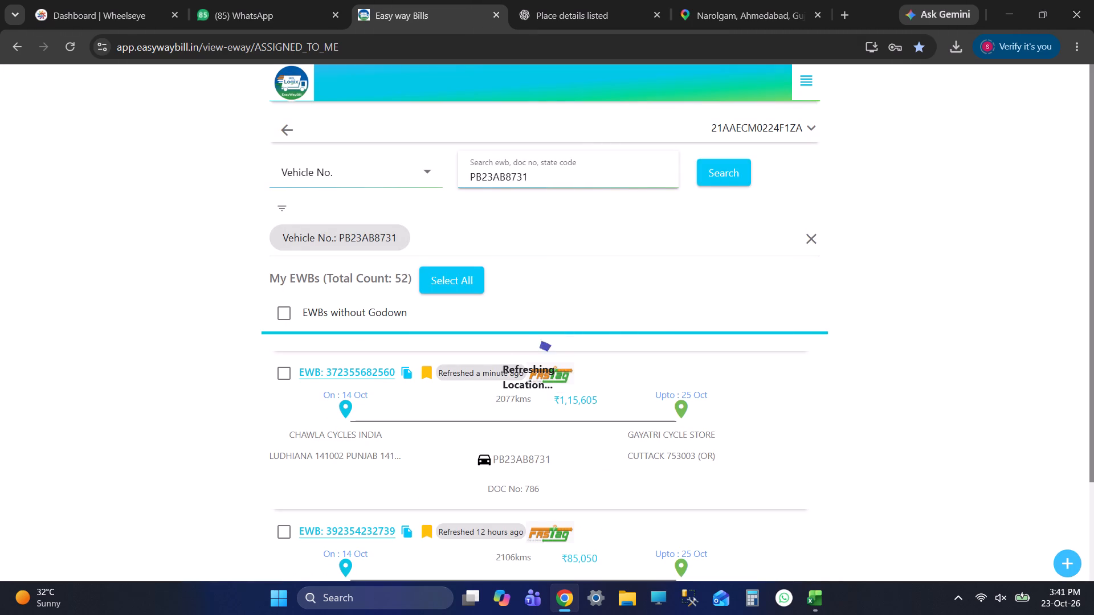
scroll(551, 398, down, 2)
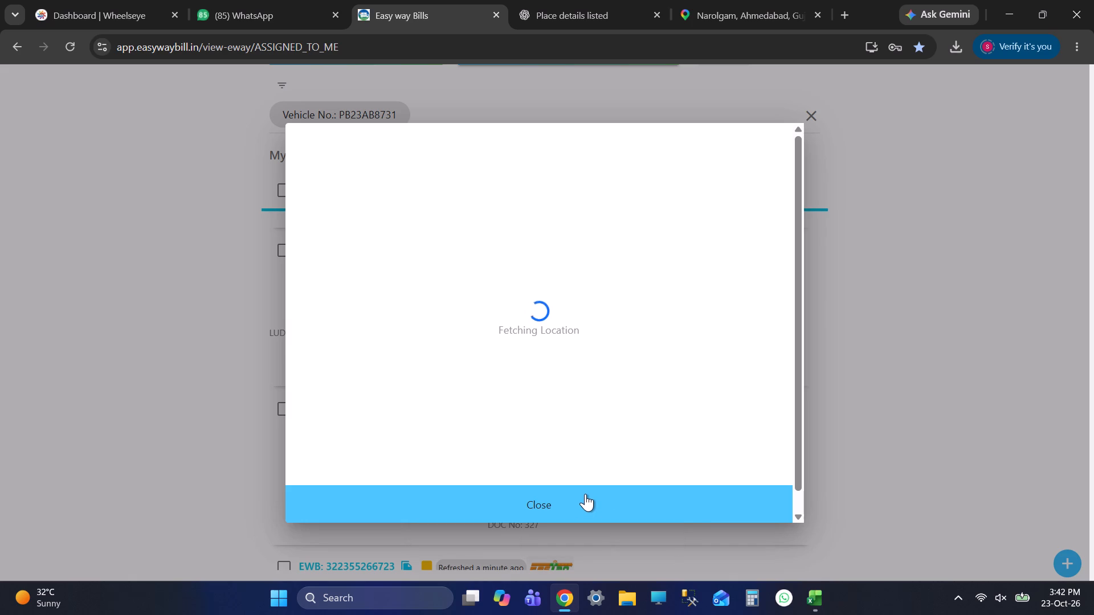
click(643, 479)
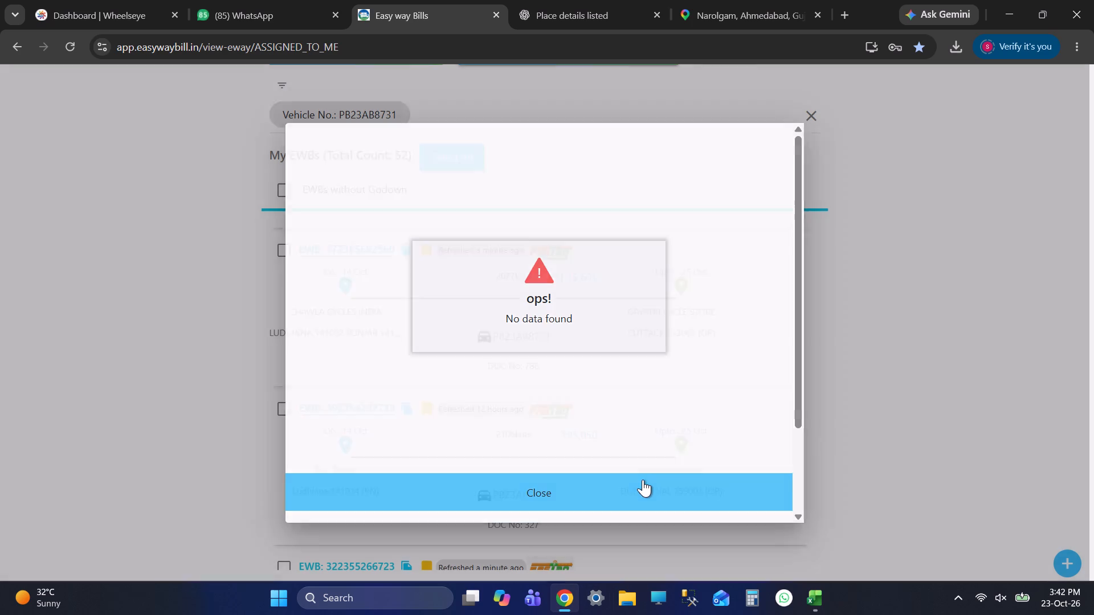
Switch to EXTENDED FILE 20261022 and search the On road sheet's location column P for JAGAT.
key(alt+Tab)
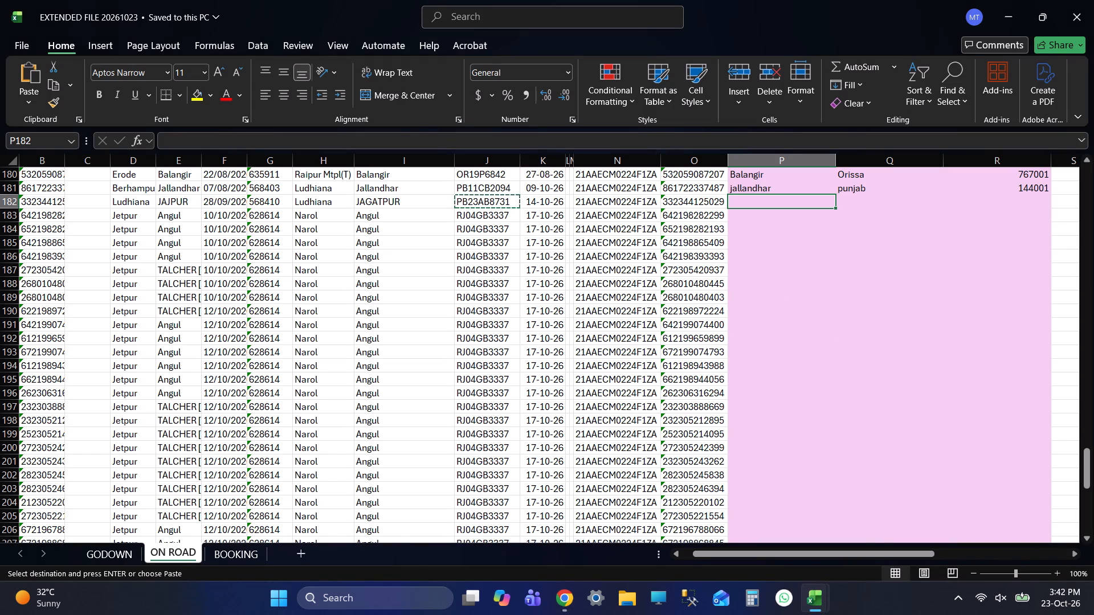
key(alt+Tab)
key(alt+Tab)
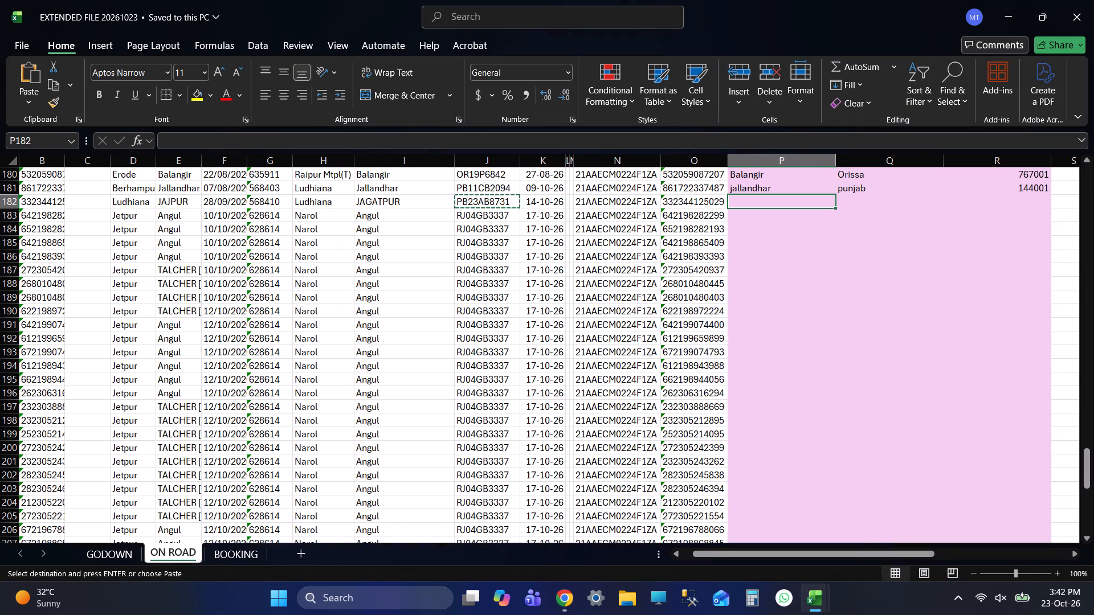
key(alt+Tab)
key(alt+Tab)
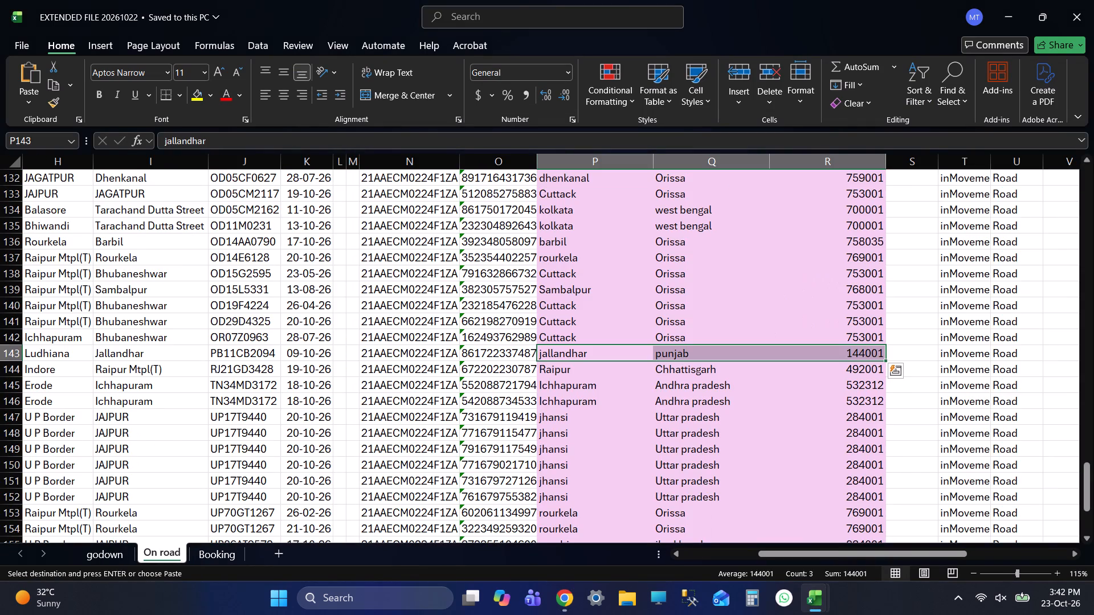
click(587, 156)
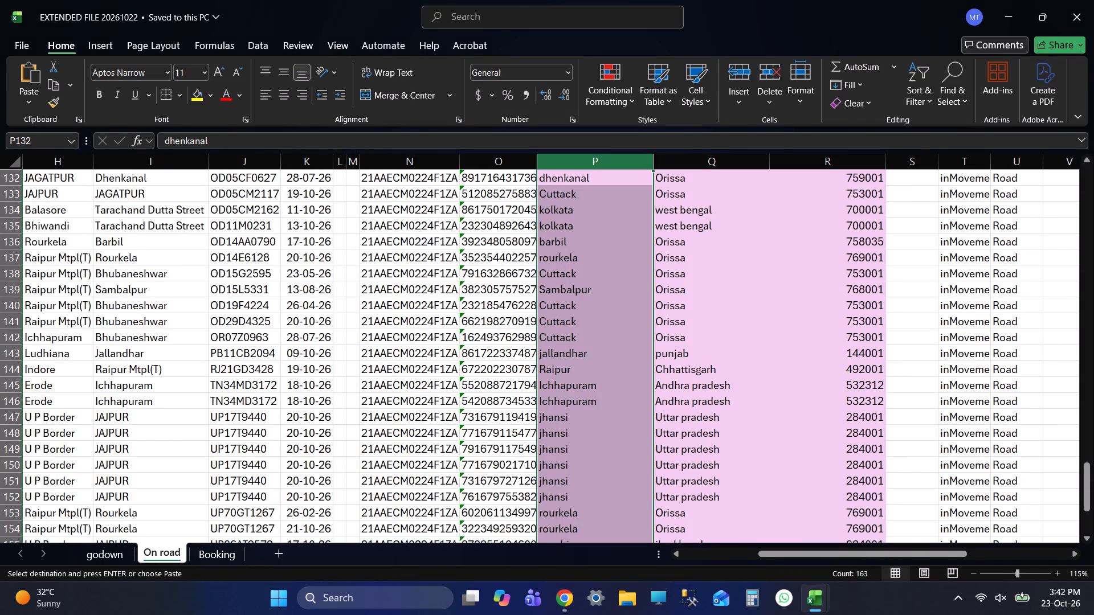
key(ctrl+f)
text(JAGAT)
key(Return)
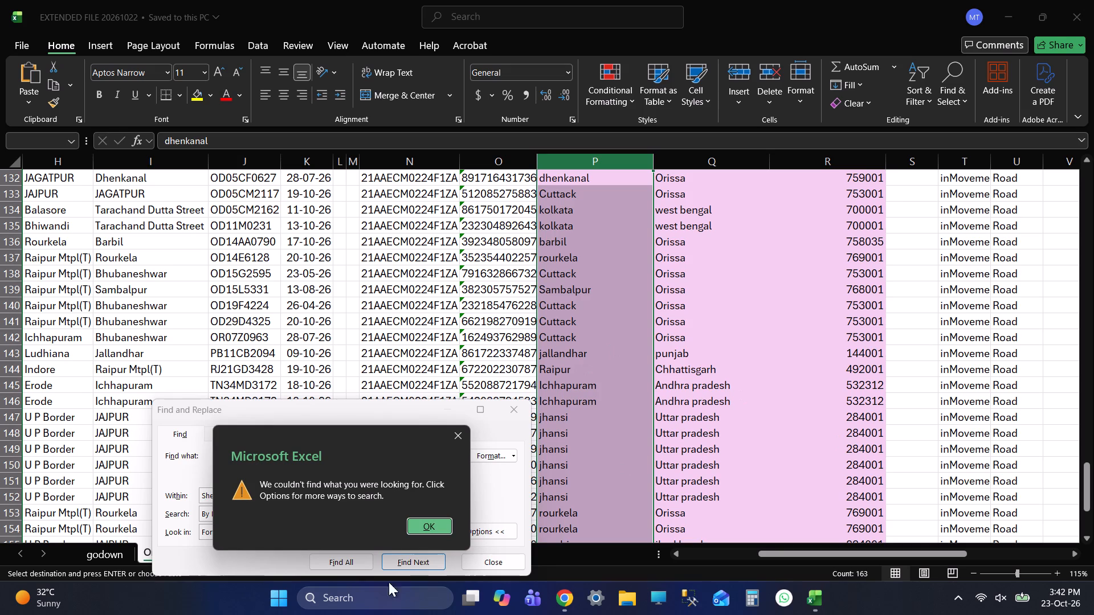
click(422, 515)
click(432, 518)
click(503, 561)
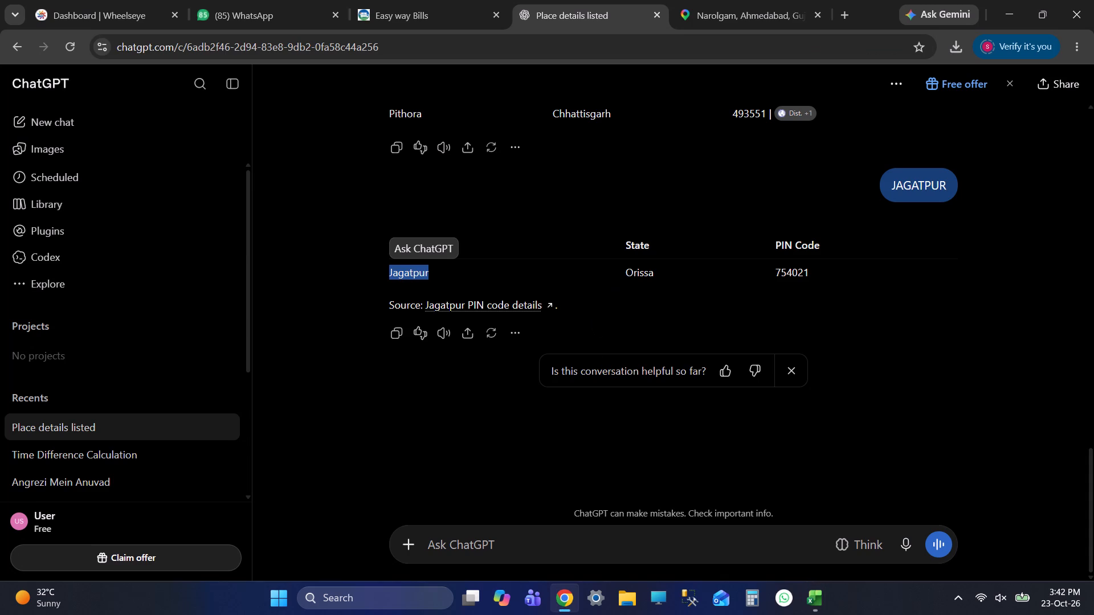
click(637, 271)
click(640, 268)
click(650, 270)
click(647, 267)
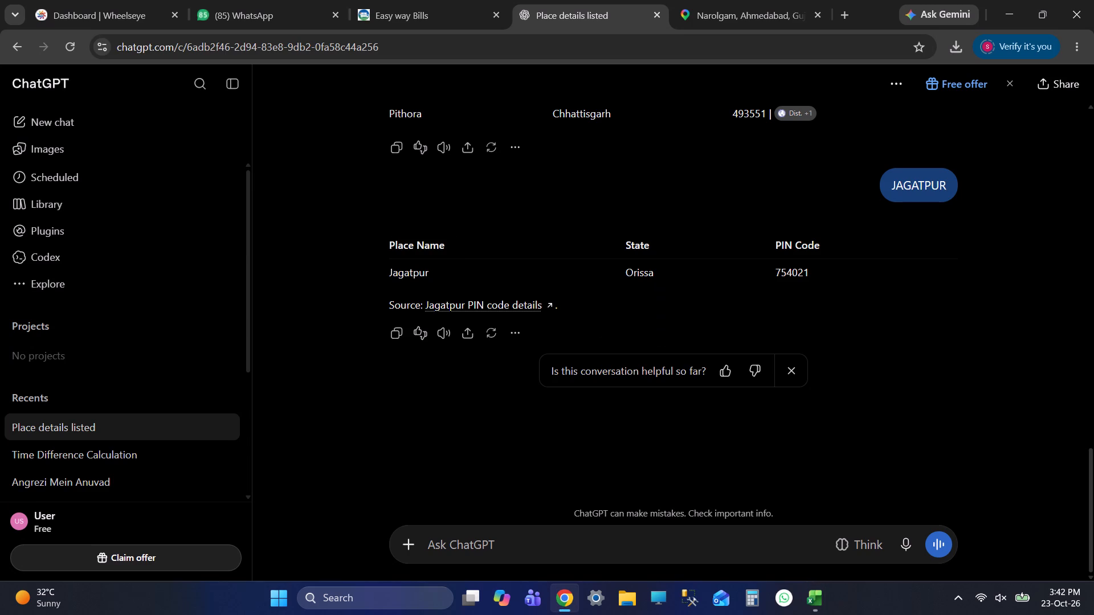
double_click(640, 275)
key(ctrl+c)
key(alt+Tab)
key(F2)
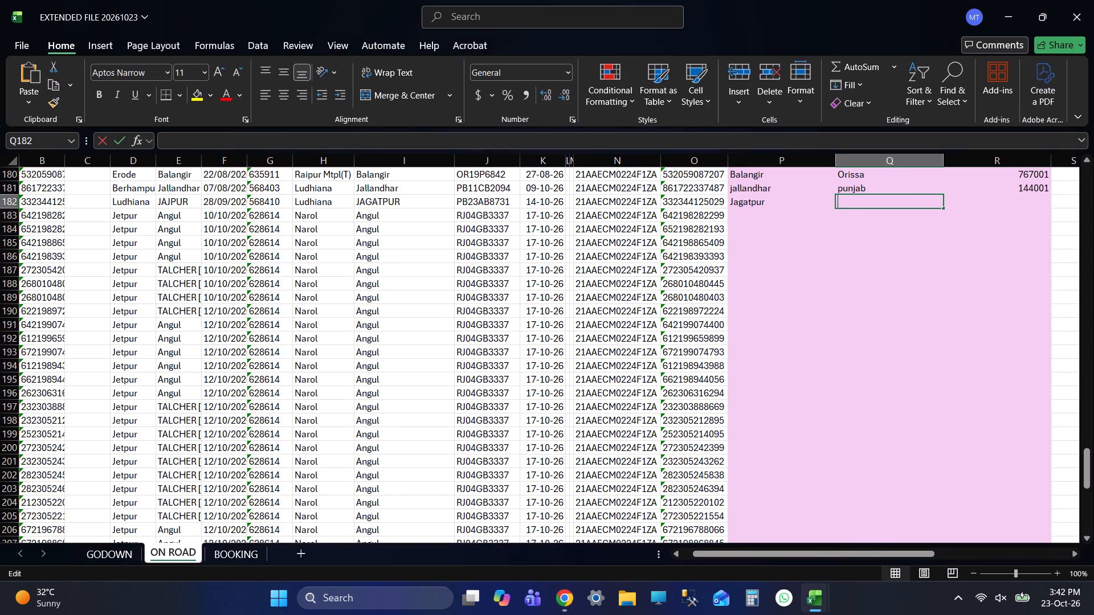
key(ctrl+v)
key(Tab)
Copy the PIN code 754021 from ChatGPT's Jagatpur answer into R182 and save the workbook.
key(alt+Tab)
double_click(800, 269)
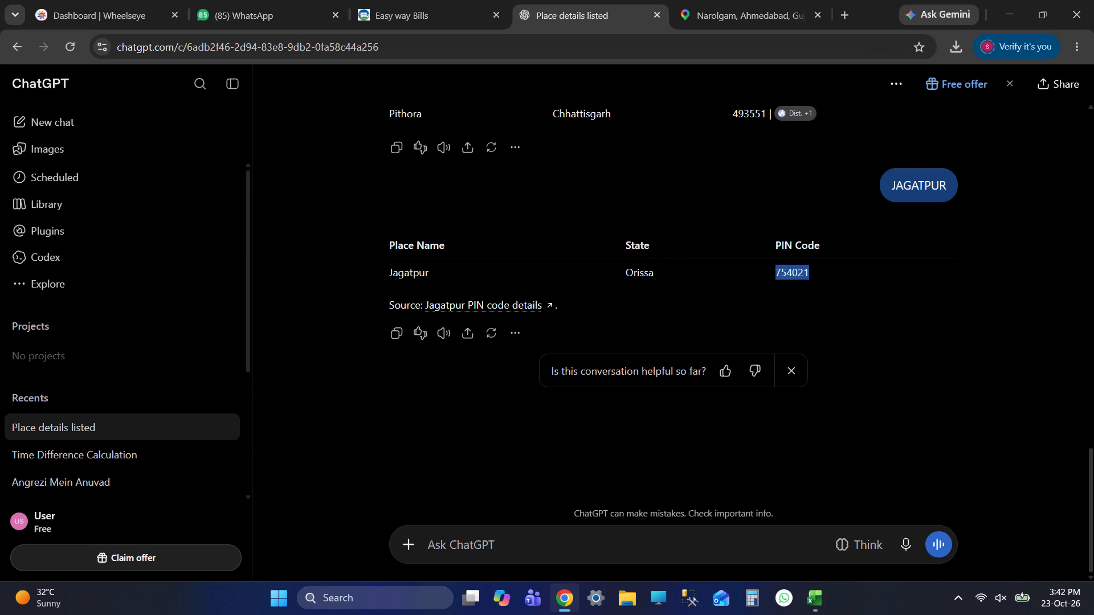
key(ctrl+c)
key(alt+Tab)
key(F2)
key(ctrl+v)
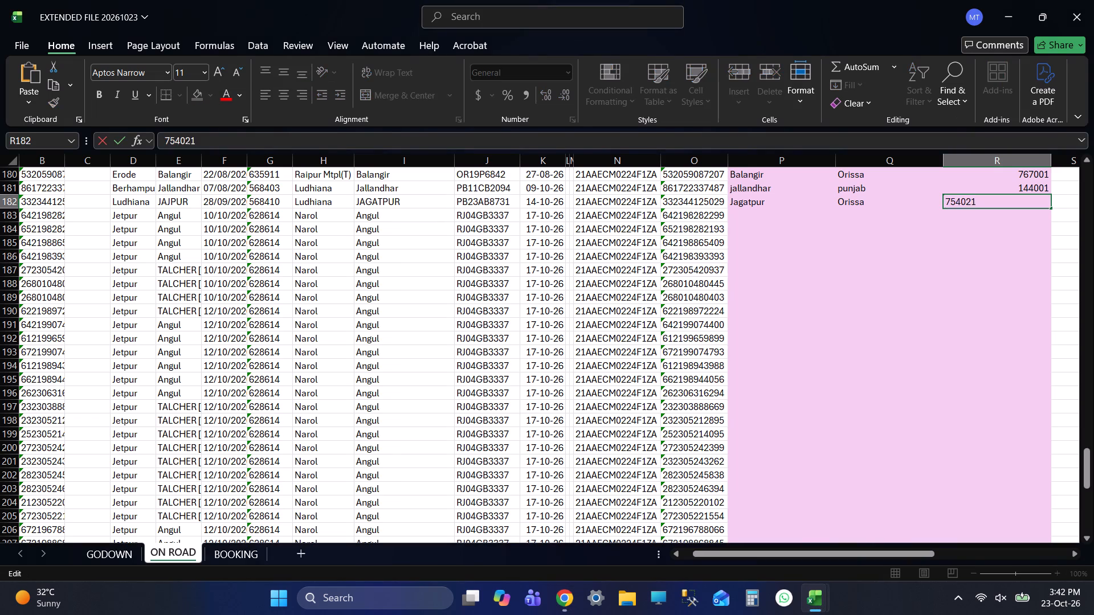
key(Return)
key(ctrl+s)
key(Left)
key(Left)
key(Left)
key(Left)
key(Left)
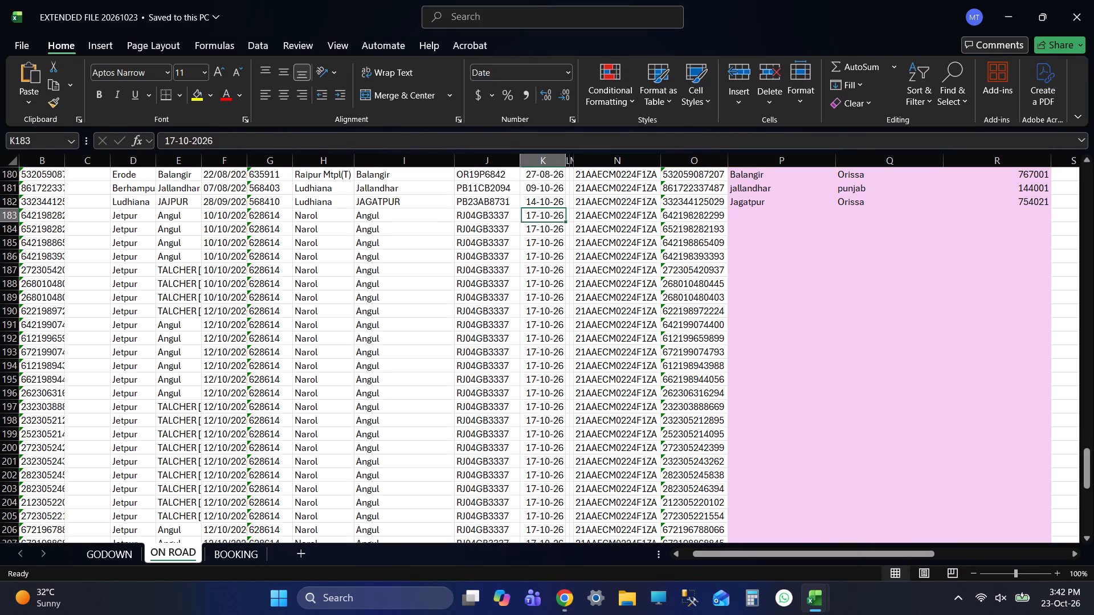
key(Left)
key(ctrl+c)
key(Right)
key(Right)
key(Right)
key(Right)
key(Right)
key(Right)
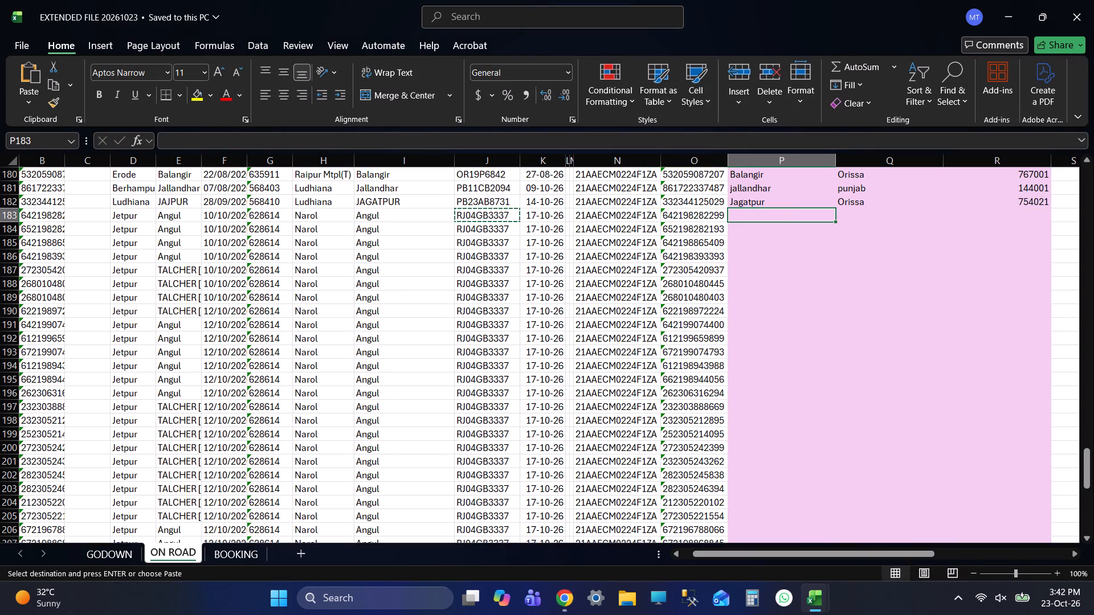
key(alt+Tab)
click(421, 0)
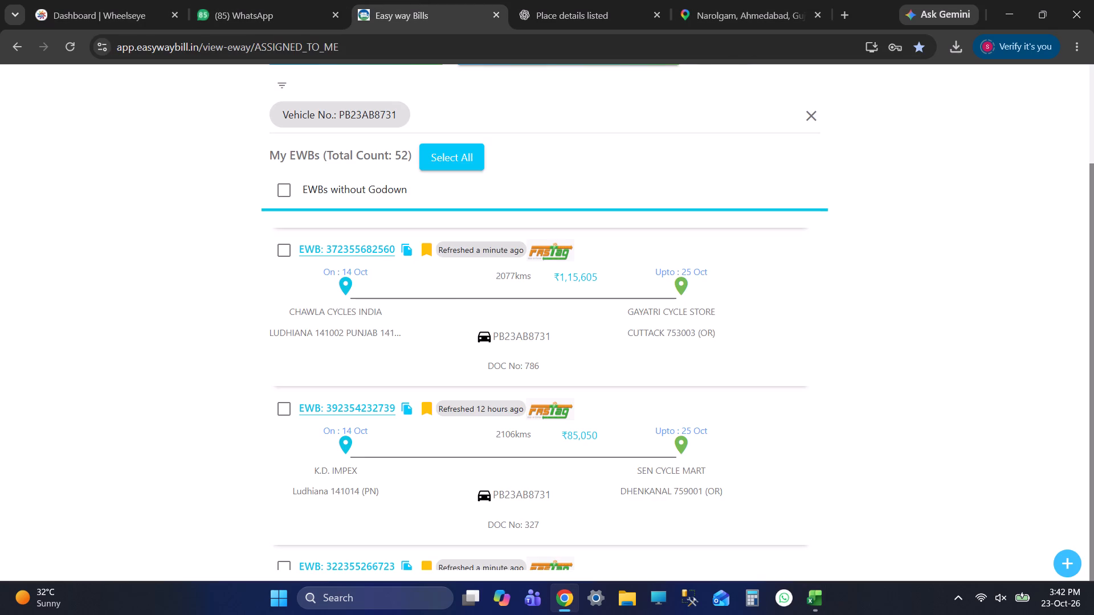
scroll(561, 233, up, 10)
scroll(575, 253, down, 1)
scroll(575, 253, up, 2)
double_click(559, 182)
key(ctrl+v)
click(733, 178)
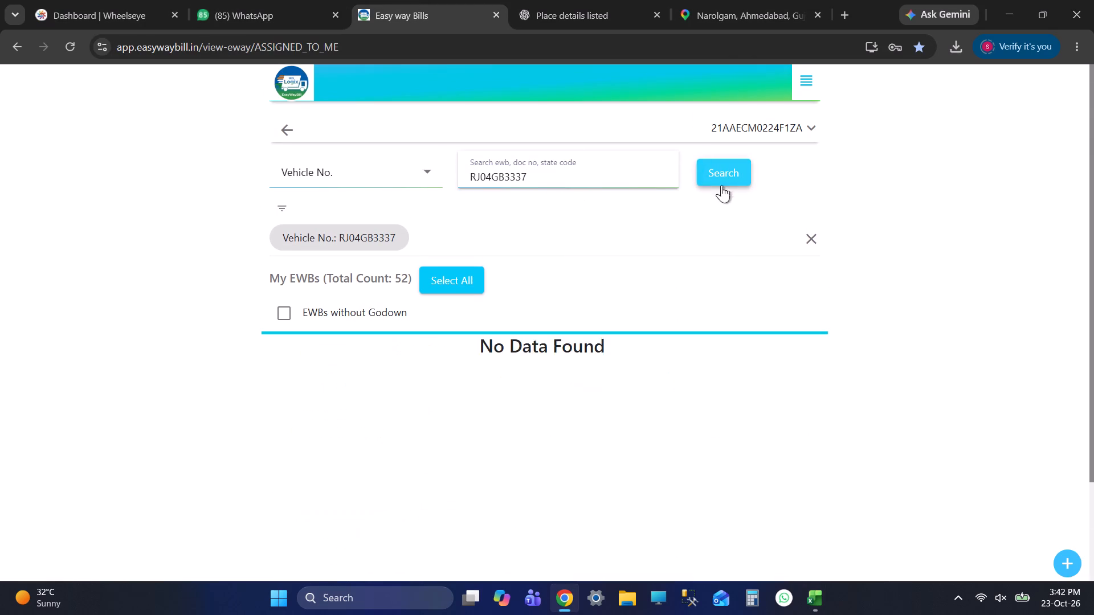
click(538, 345)
key(alt+Tab)
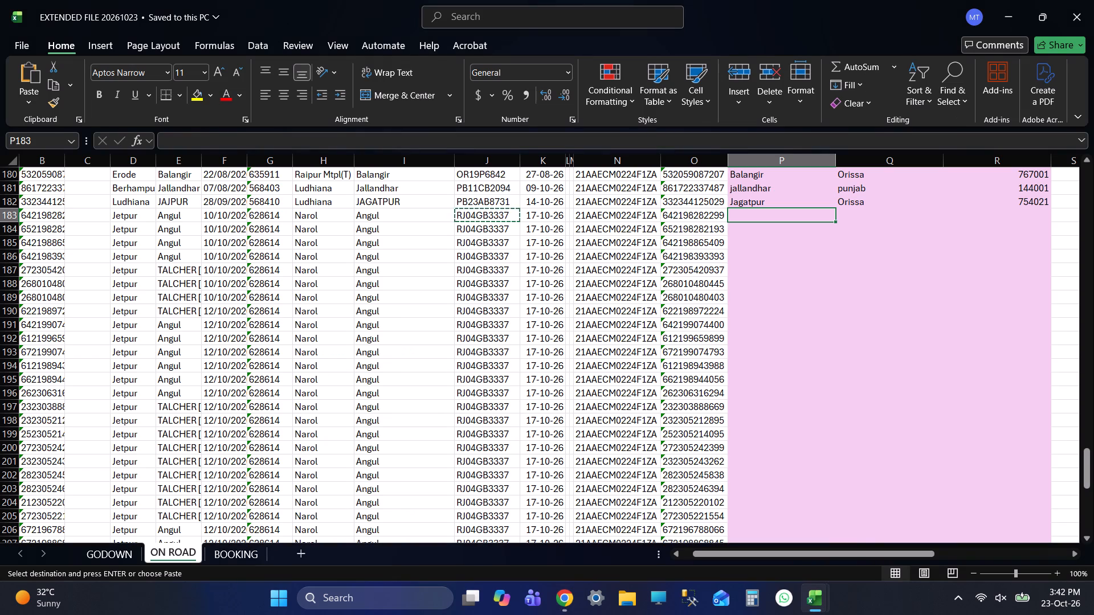
scroll(625, 369, down, 14)
scroll(609, 415, up, 1)
scroll(609, 415, down, 1)
scroll(611, 415, up, 10)
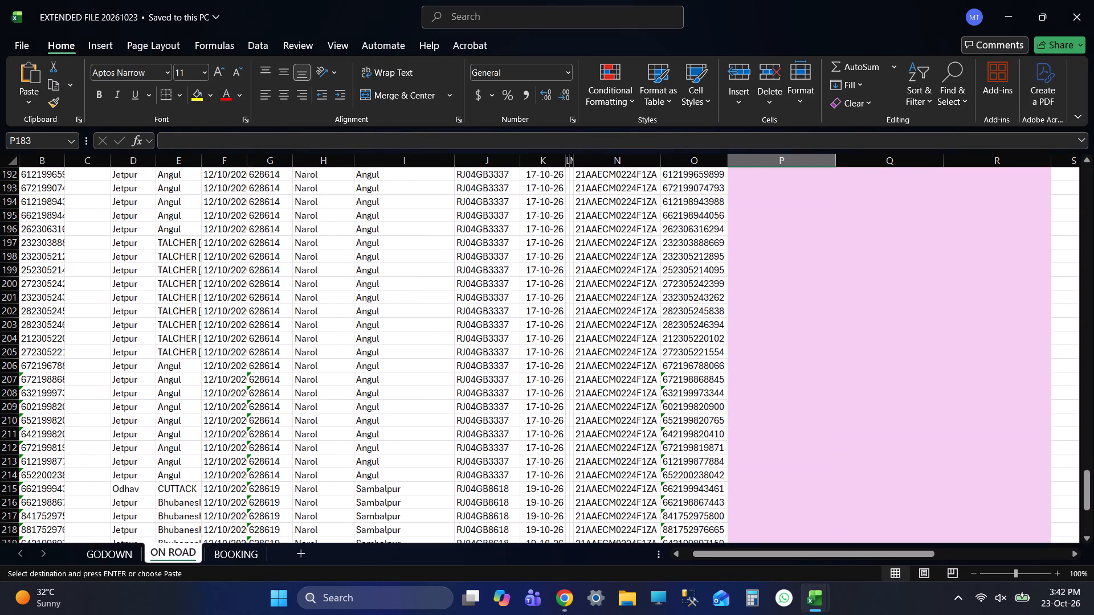
scroll(622, 425, up, 8)
key(alt+Tab)
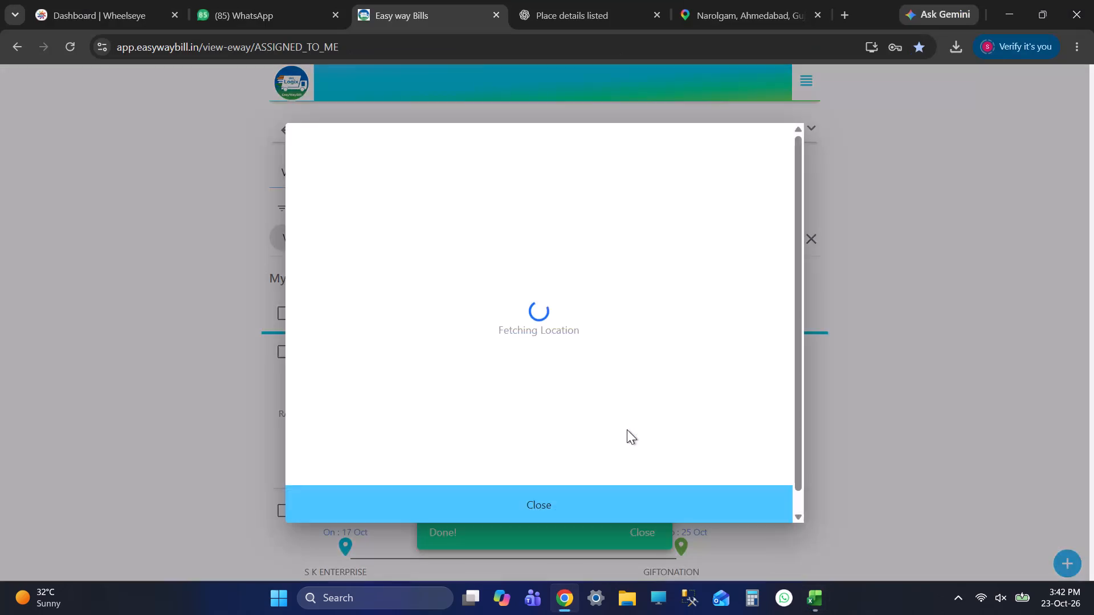
key(alt+Tab)
key(alt+Tab)
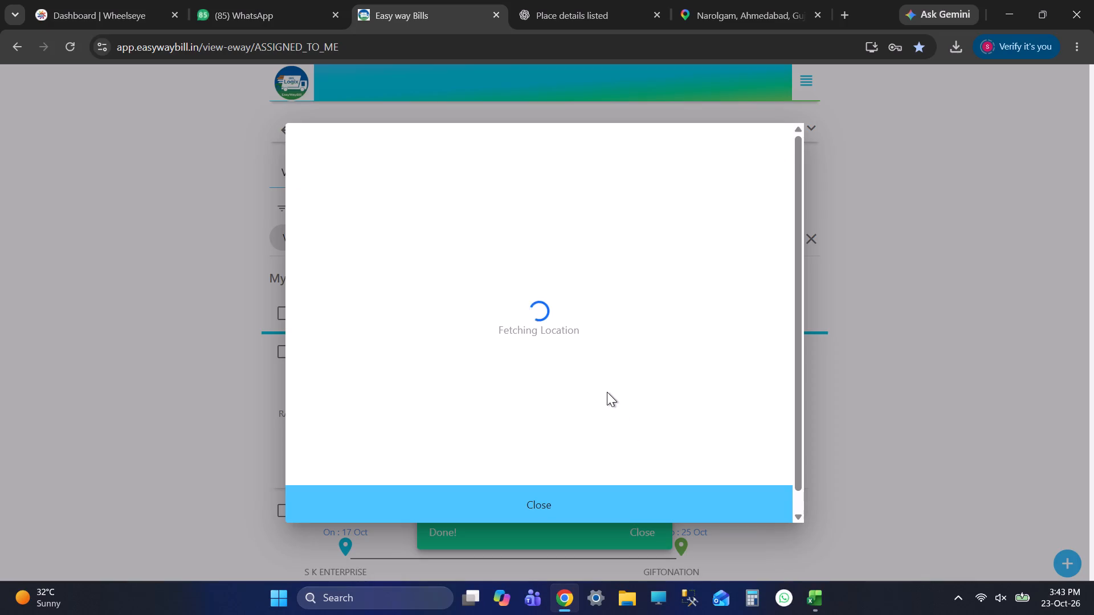
click(565, 490)
scroll(536, 420, down, 4)
scroll(539, 420, up, 1)
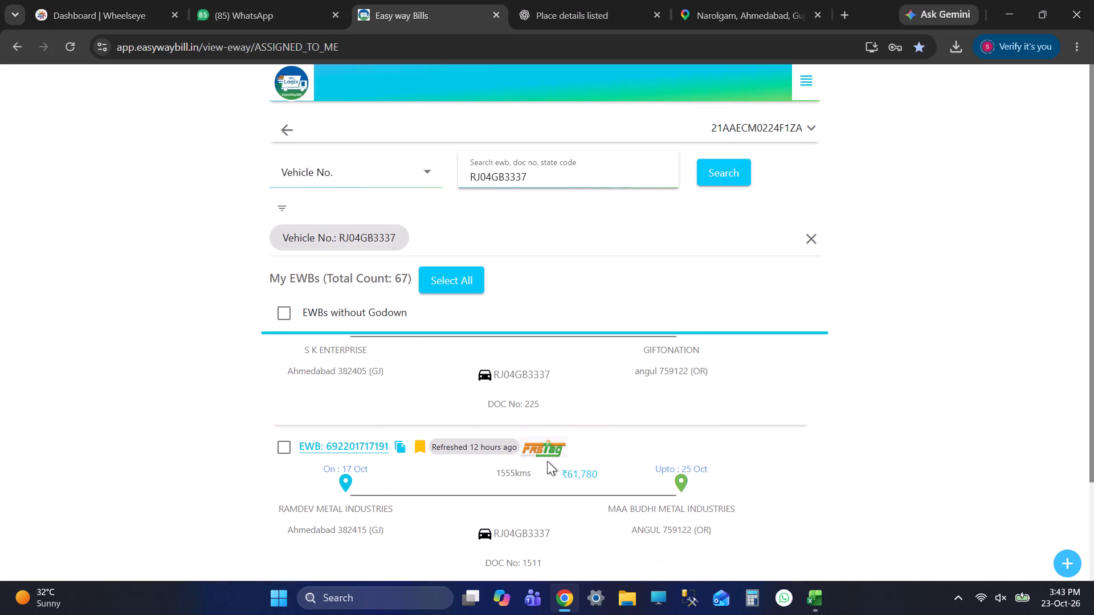
drag(542, 466, 540, 473)
click(539, 450)
key(alt+Tab)
key(alt+Tab)
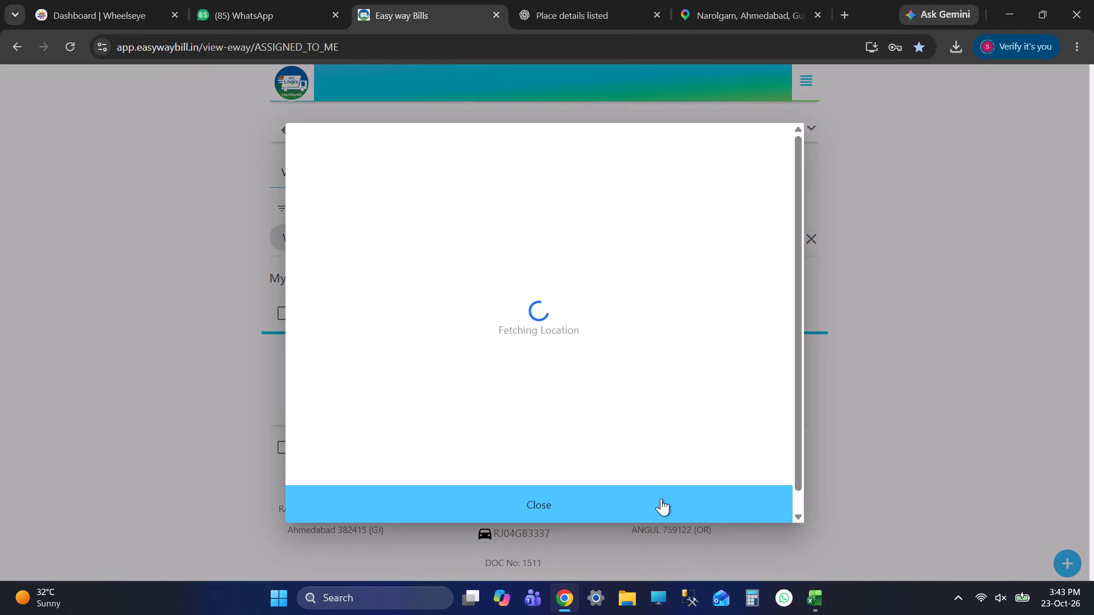
key(alt+Tab)
key(alt+Tab)
drag(574, 496, 568, 499)
scroll(561, 448, down, 4)
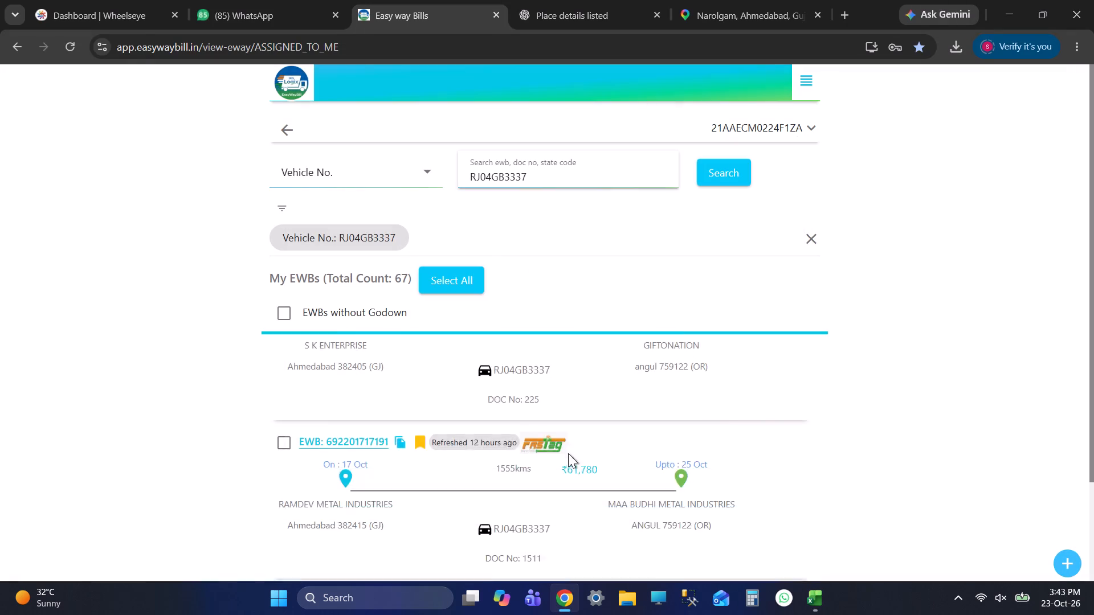
click(550, 475)
key(alt+Tab)
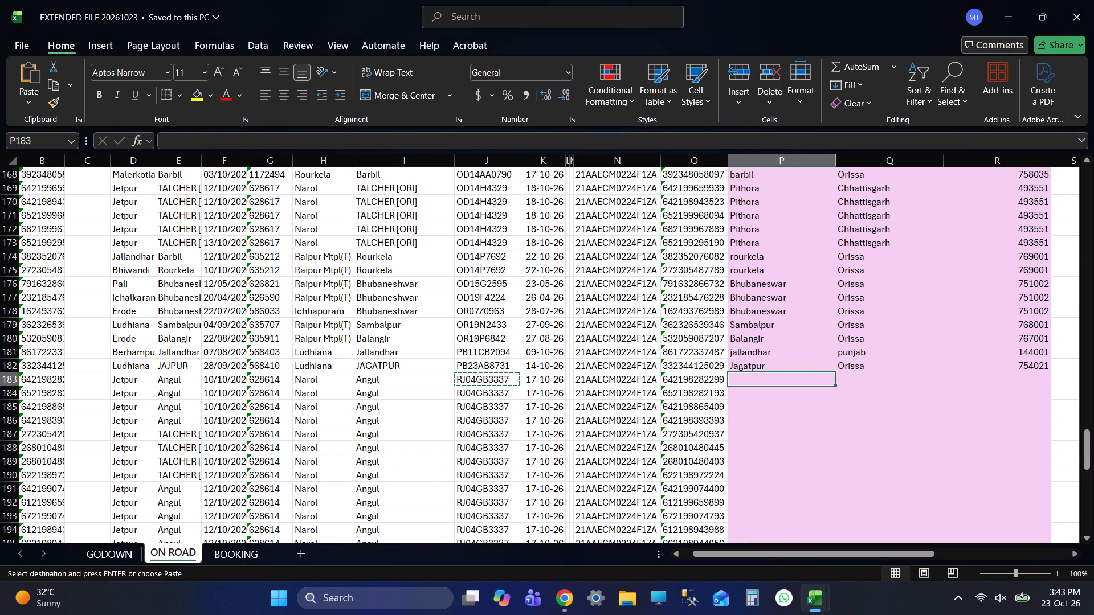
key(alt+Tab)
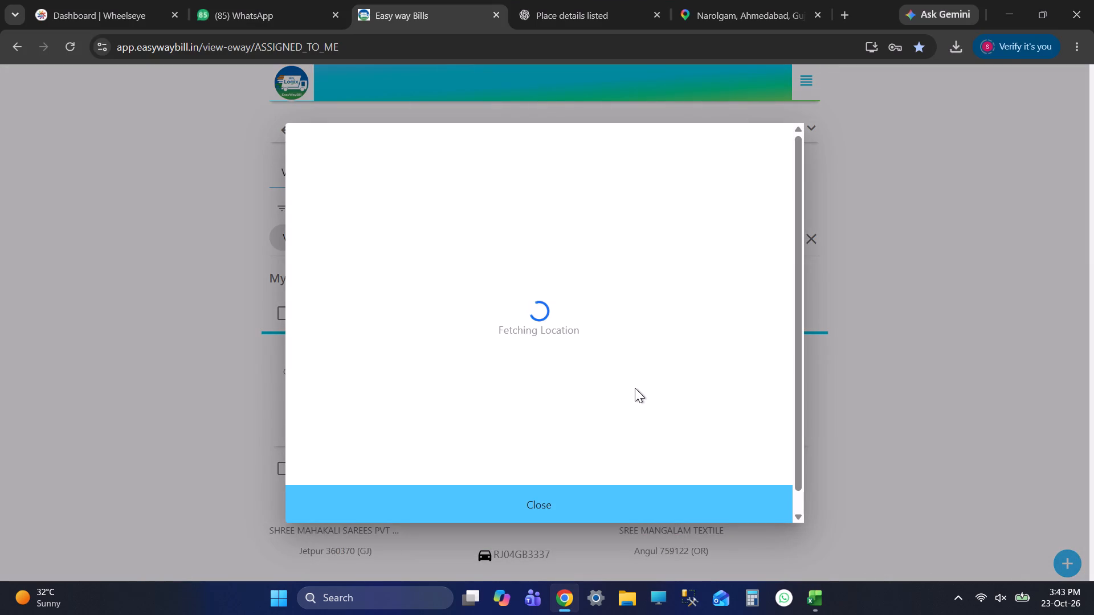
key(alt+Tab)
key(alt+Tab)
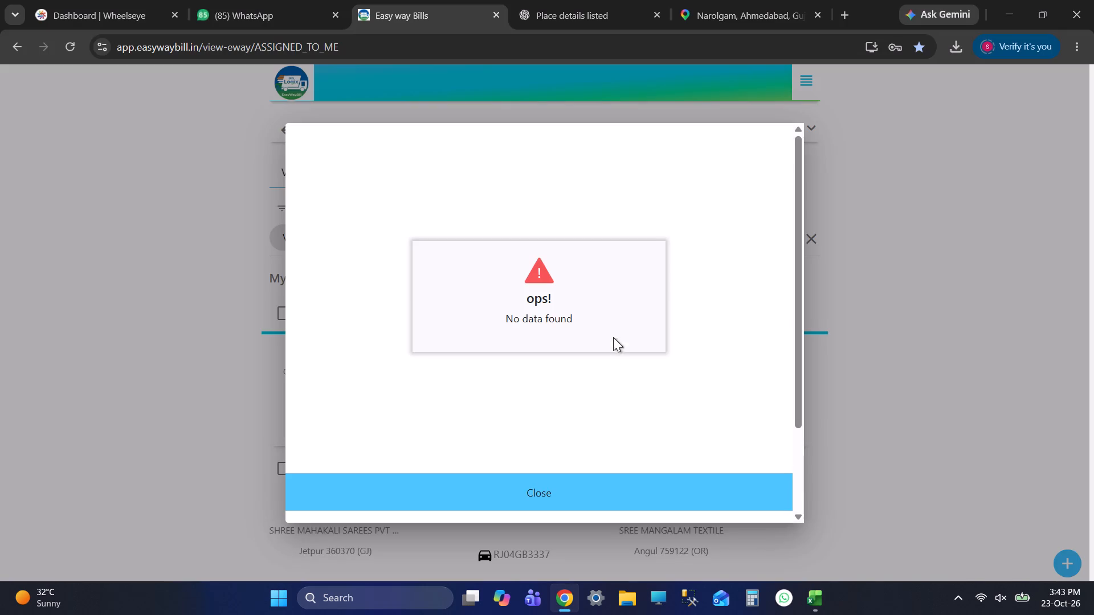
click(596, 487)
scroll(599, 403, down, 6)
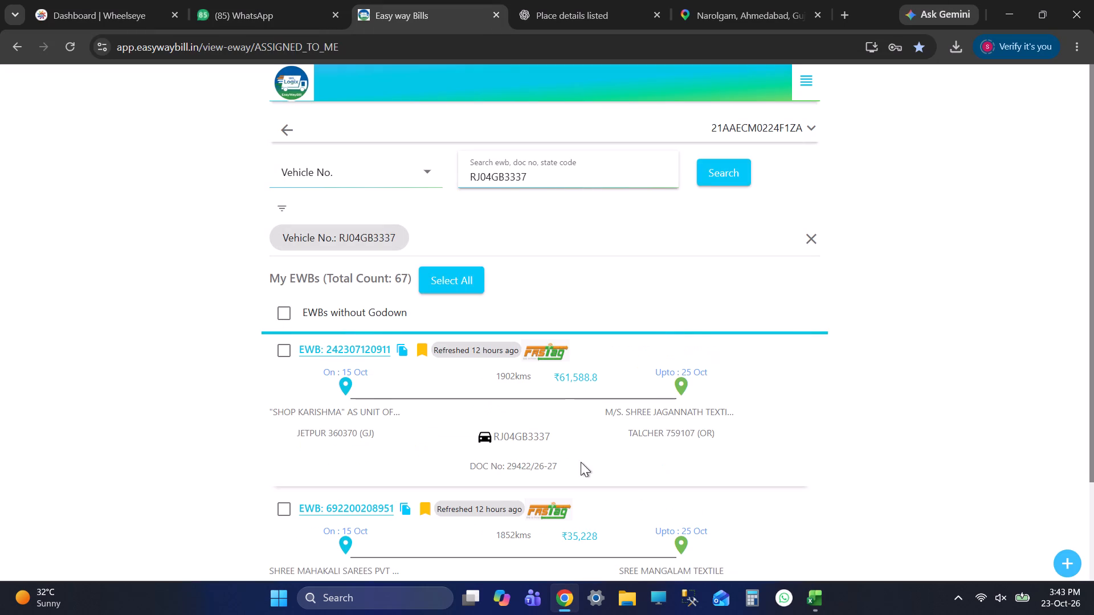
click(562, 507)
key(alt+Tab)
scroll(640, 354, down, 5)
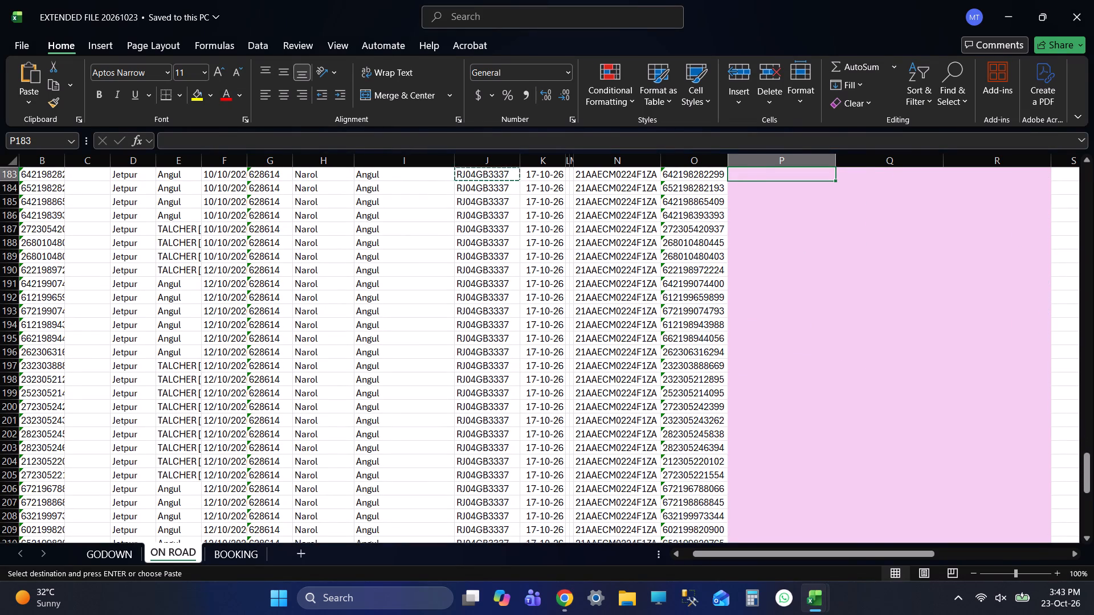
scroll(642, 337, up, 1)
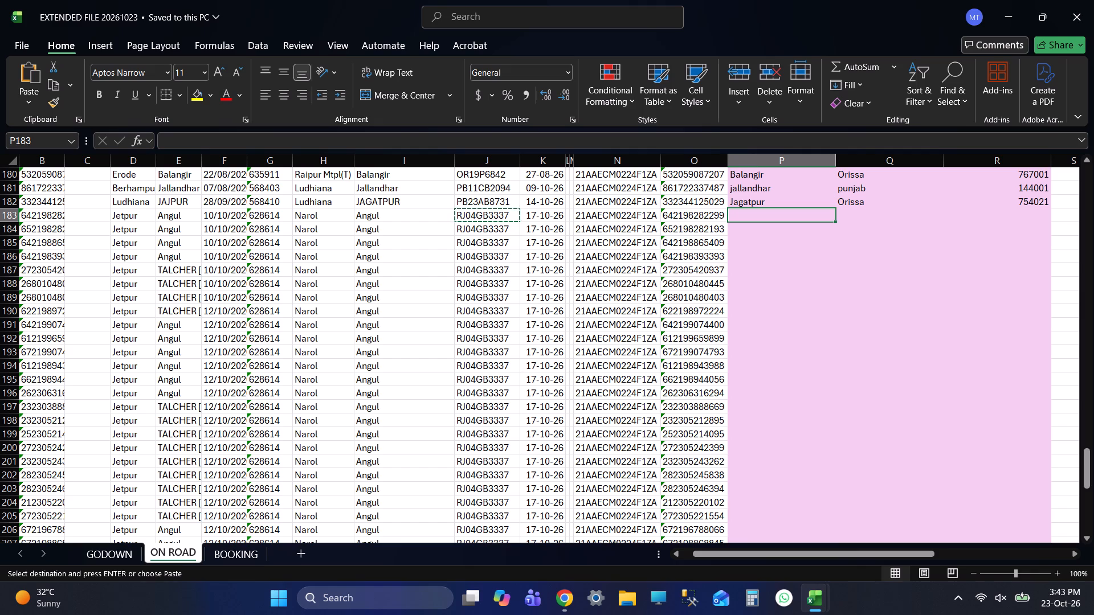
key(alt+Tab)
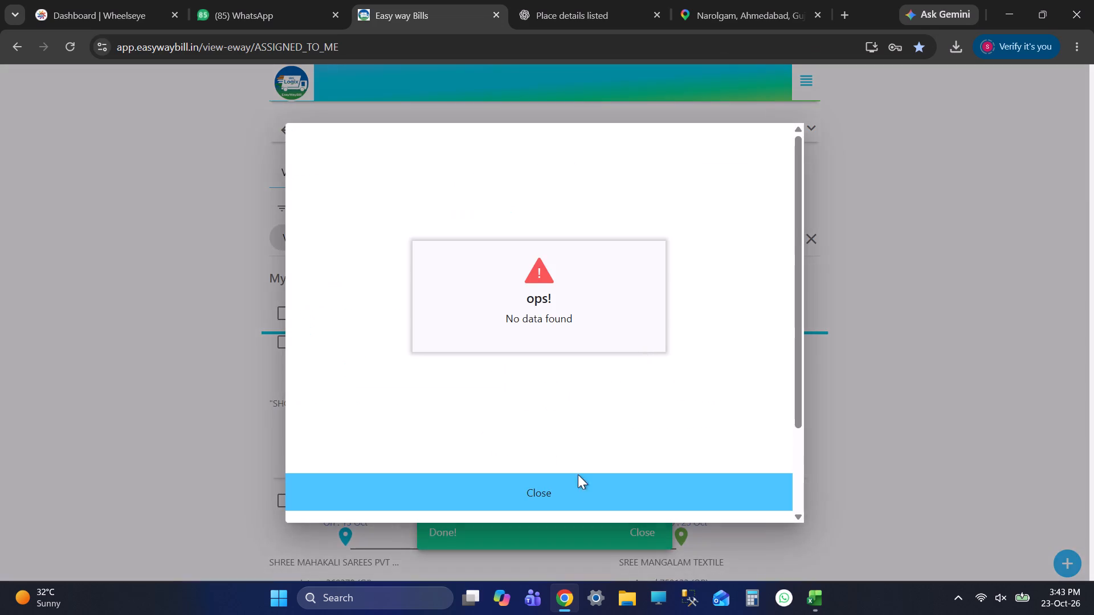
click(565, 491)
scroll(582, 446, down, 1)
scroll(593, 468, up, 1)
scroll(593, 469, down, 3)
scroll(565, 432, up, 1)
scroll(563, 438, down, 1)
scroll(561, 444, up, 1)
scroll(561, 445, down, 8)
click(541, 426)
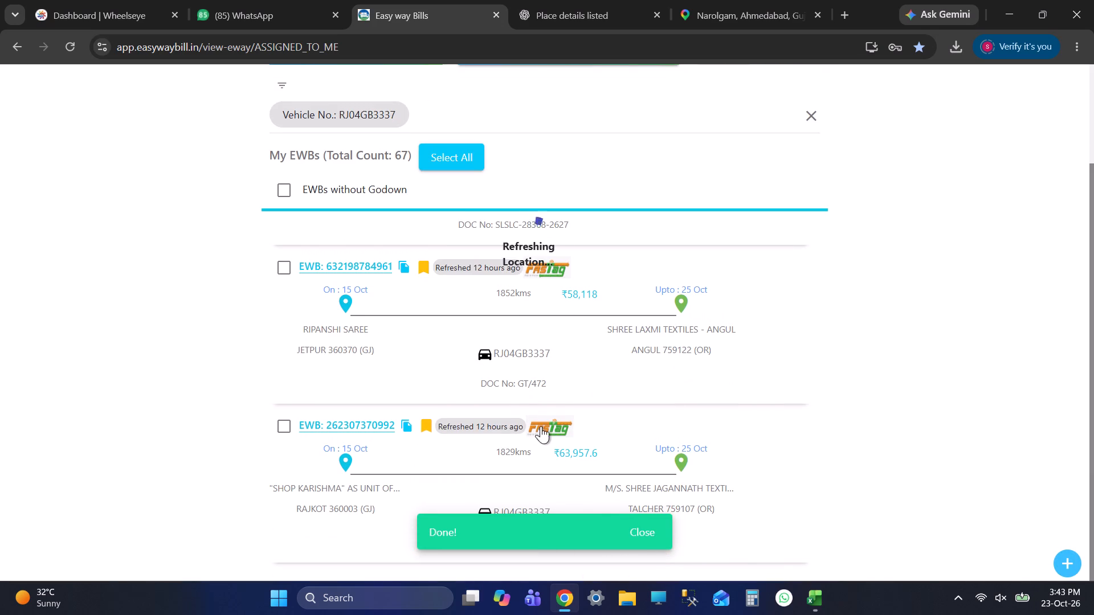
key(alt+Tab)
key(alt+Tab)
scroll(574, 371, down, 4)
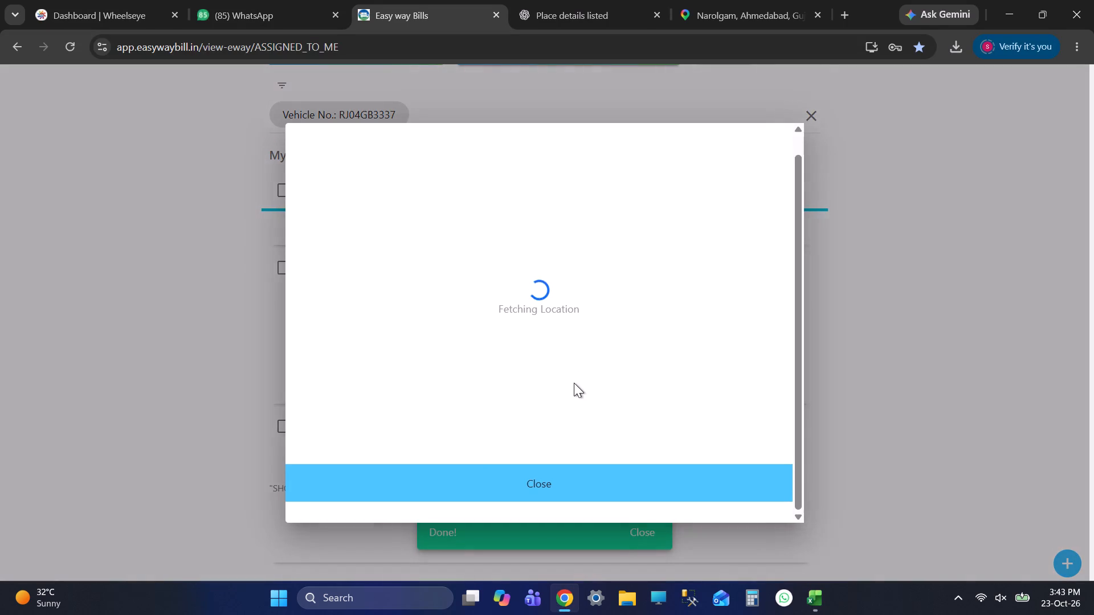
scroll(617, 381, up, 3)
scroll(934, 385, down, 6)
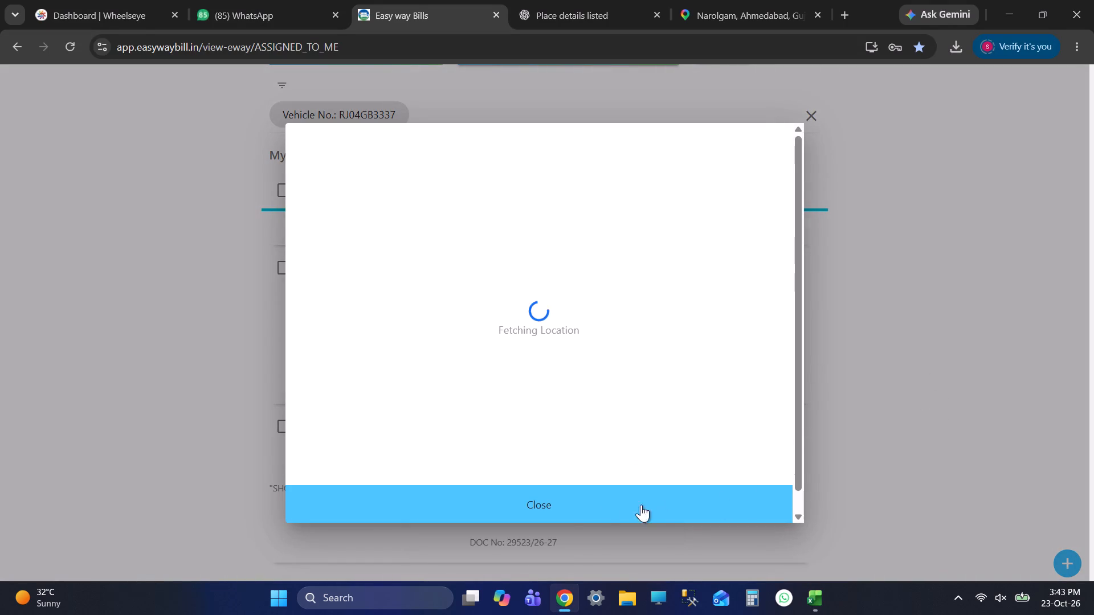
click(568, 502)
scroll(491, 444, down, 5)
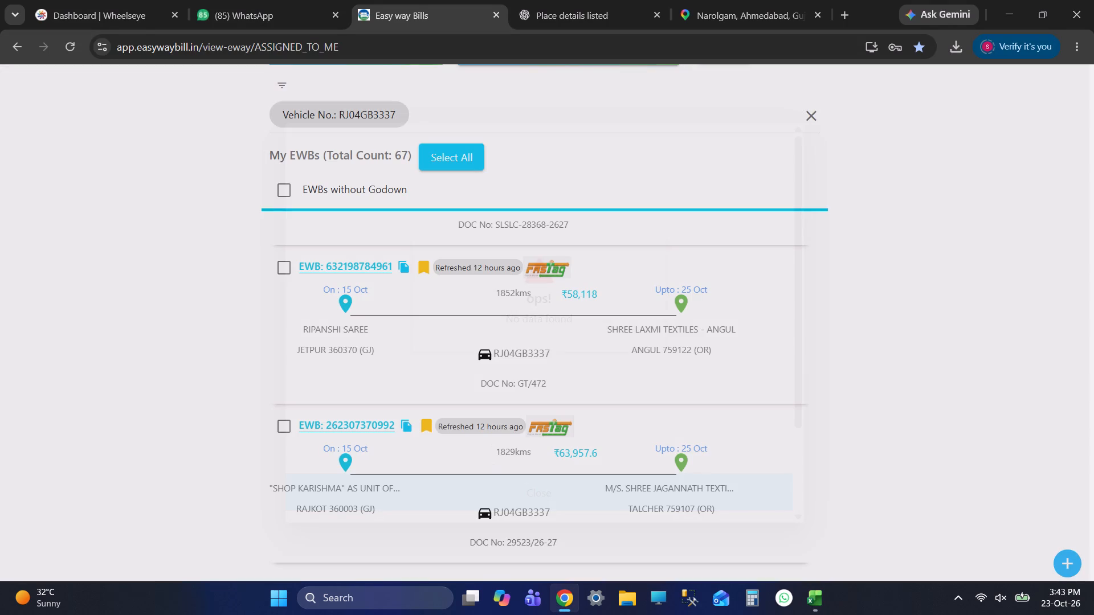
scroll(503, 446, down, 3)
scroll(539, 448, up, 1)
scroll(540, 453, down, 2)
scroll(543, 464, up, 6)
click(560, 393)
key(alt+Tab)
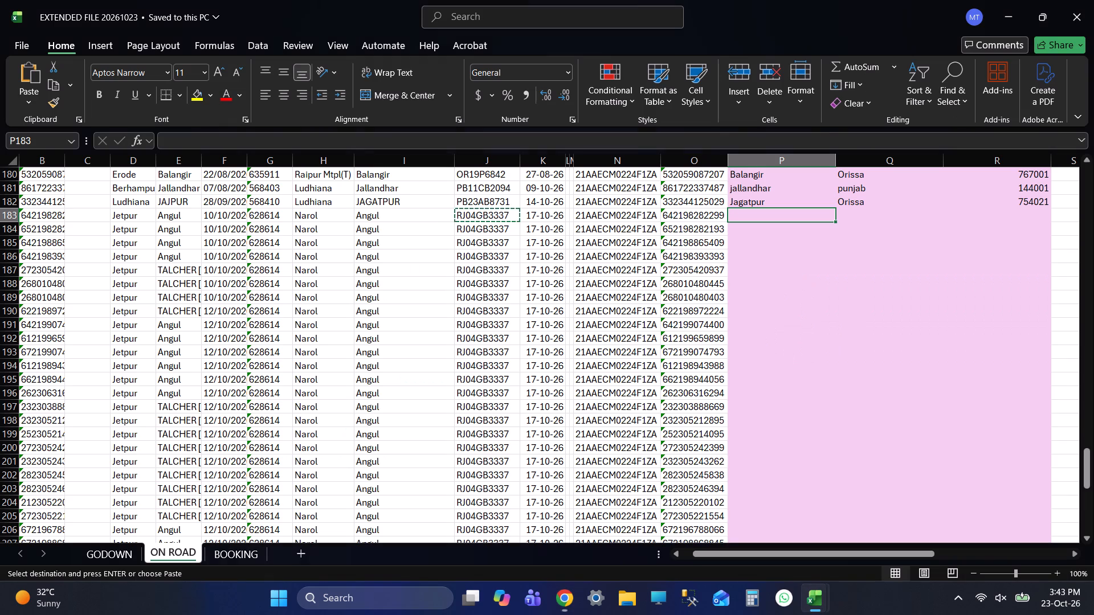
key(alt+Tab)
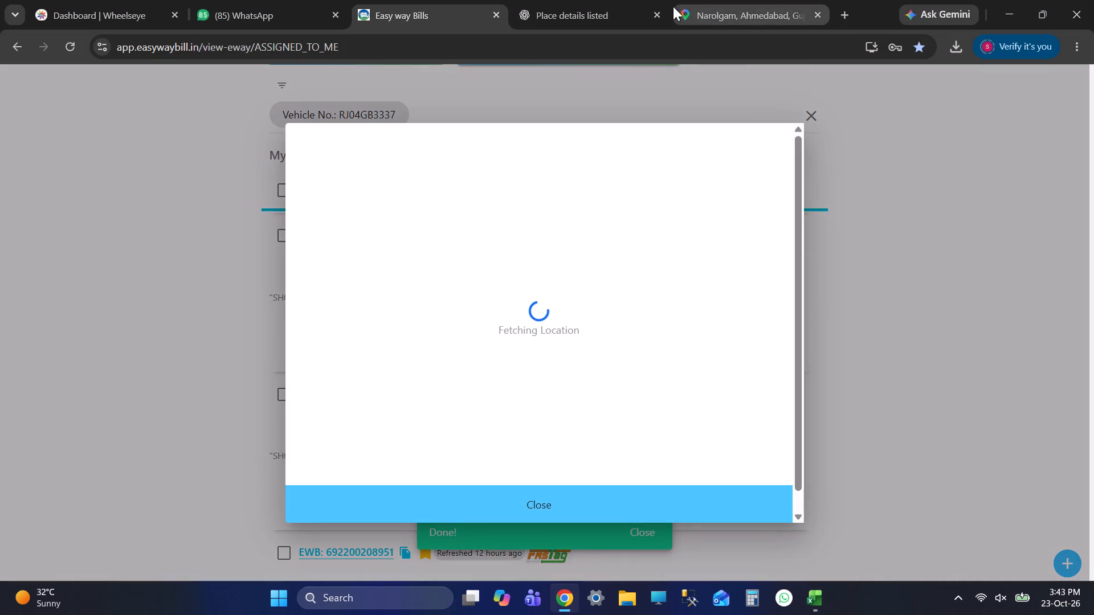
Change the Google Maps directions destination to Angul, Odisha, keeping Narolgam, Ahmedabad as the starting point.
click(576, 2)
click(753, 0)
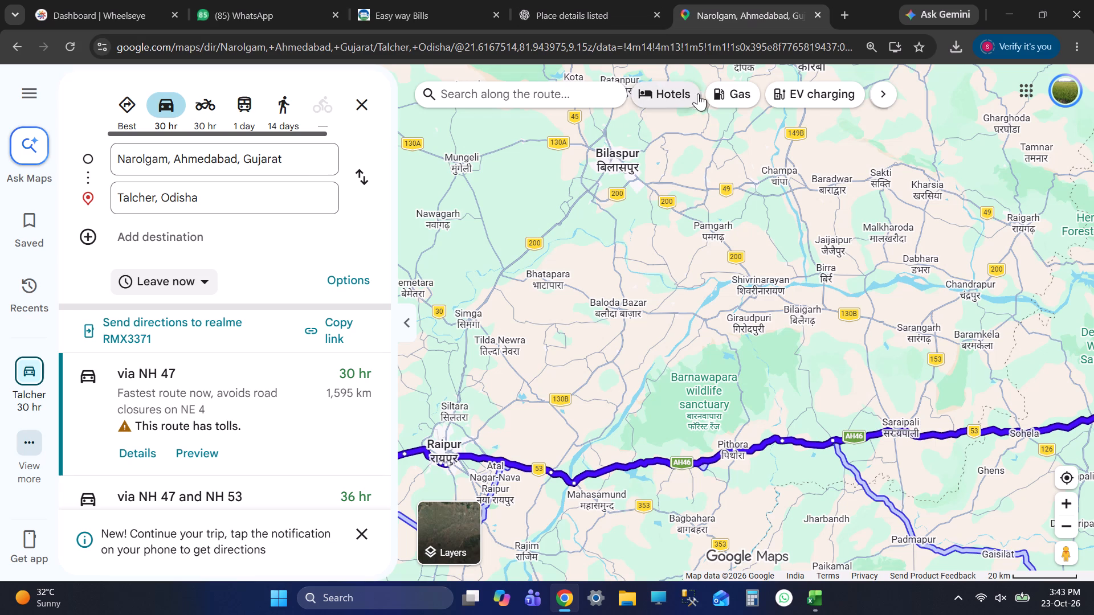
key(alt+Tab)
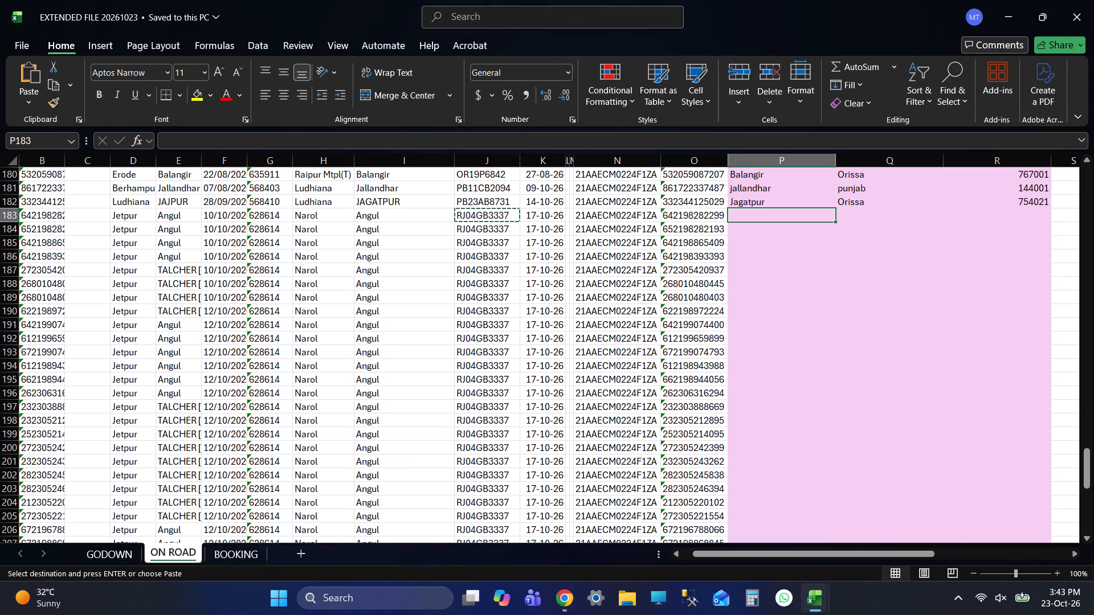
key(alt+Tab)
key(alt+Tab)
key(alt+Tab)
click(222, 191)
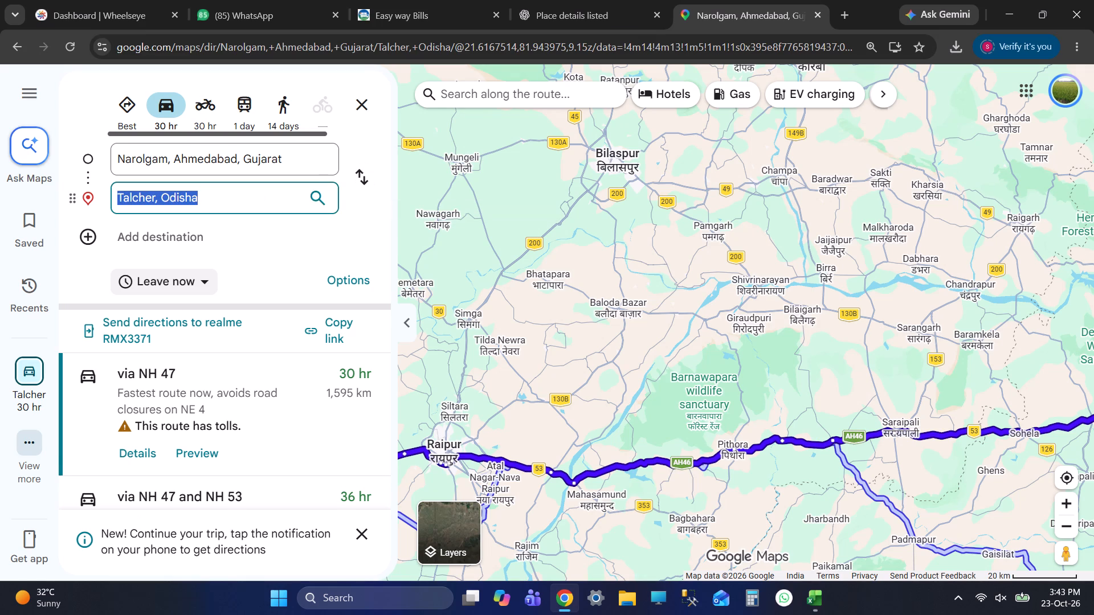
text(ANGUL)
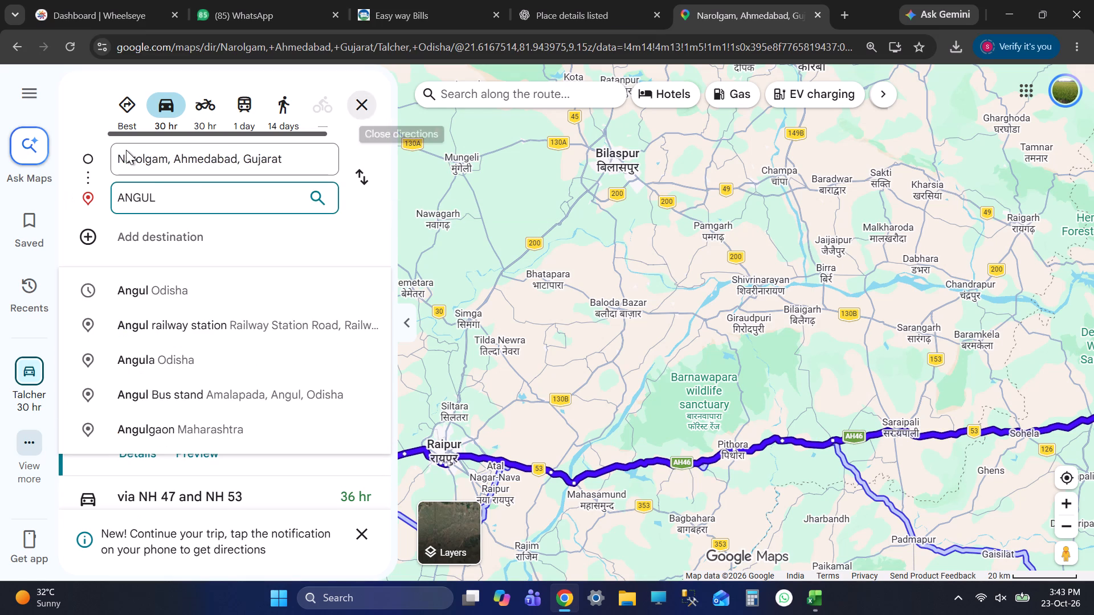
click(137, 283)
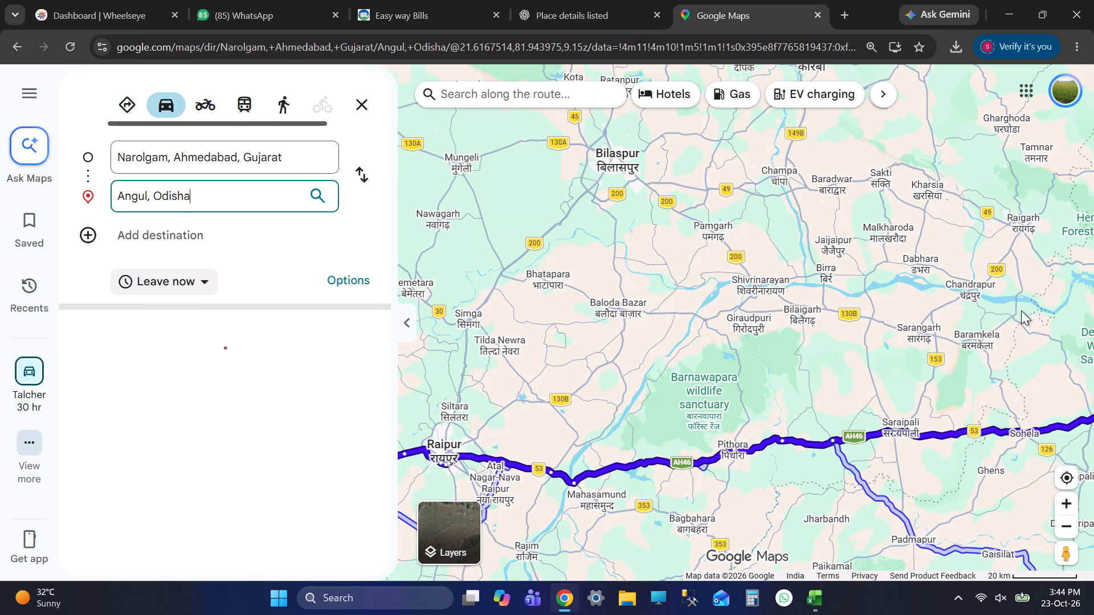
key(alt+Tab)
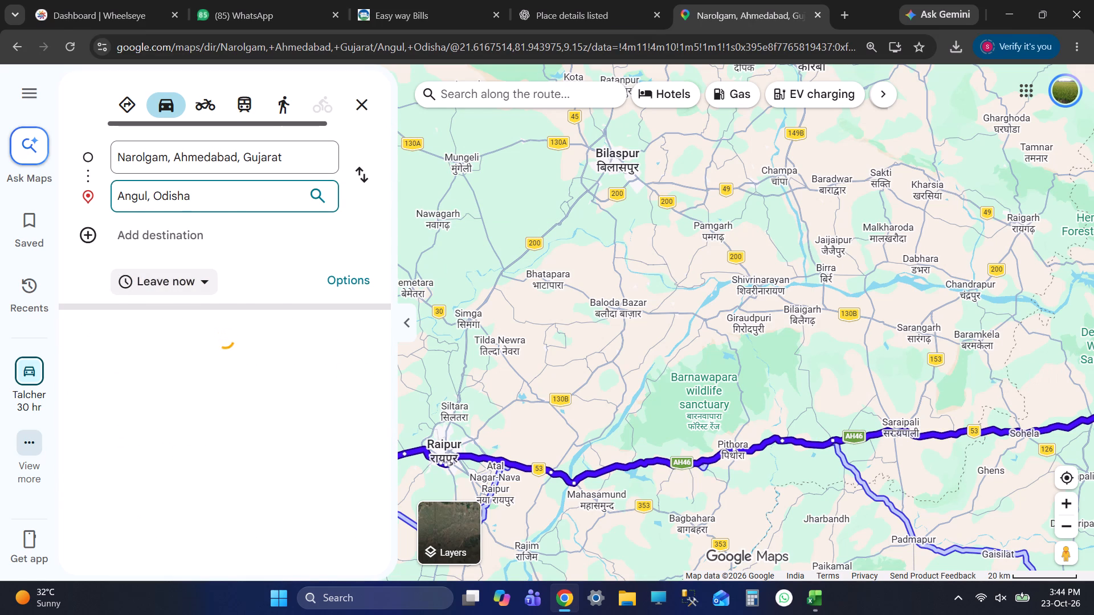
key(alt+Tab)
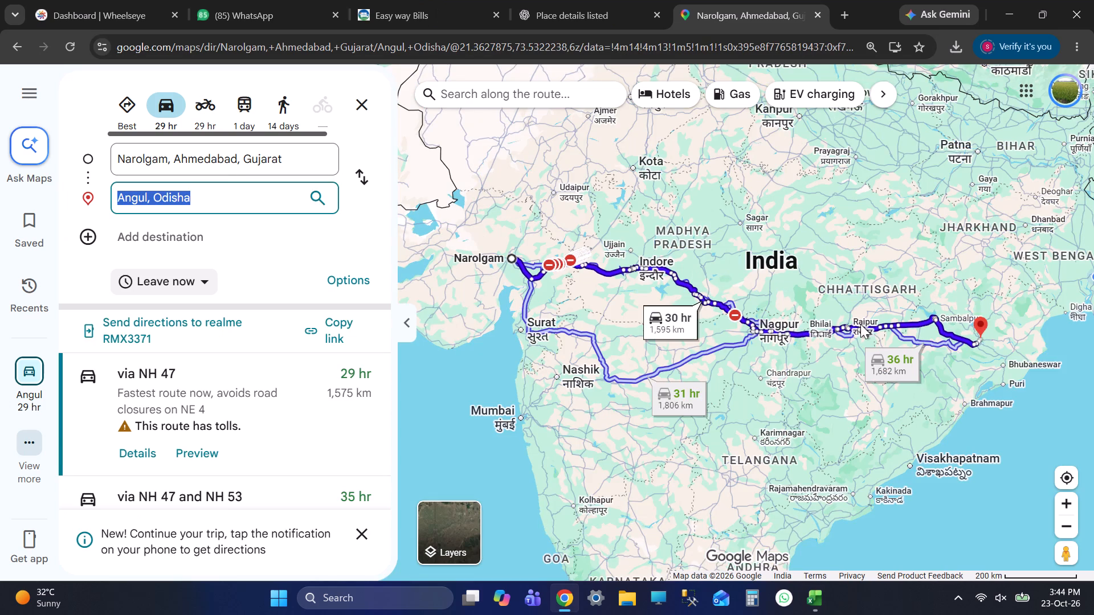
key(alt+Tab)
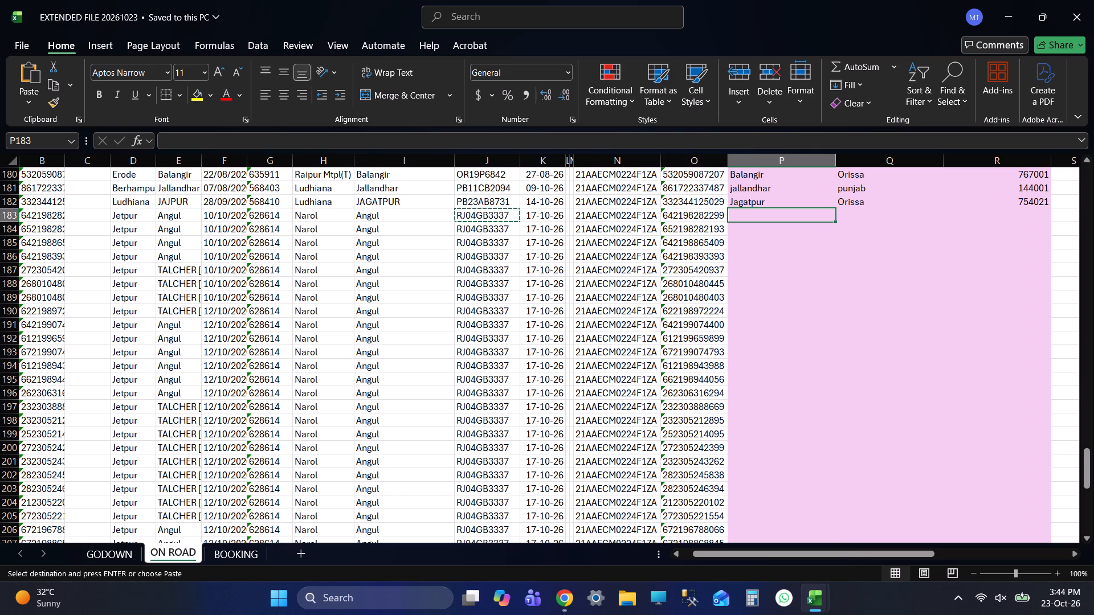
key(alt+Tab)
scroll(880, 315, up, 6)
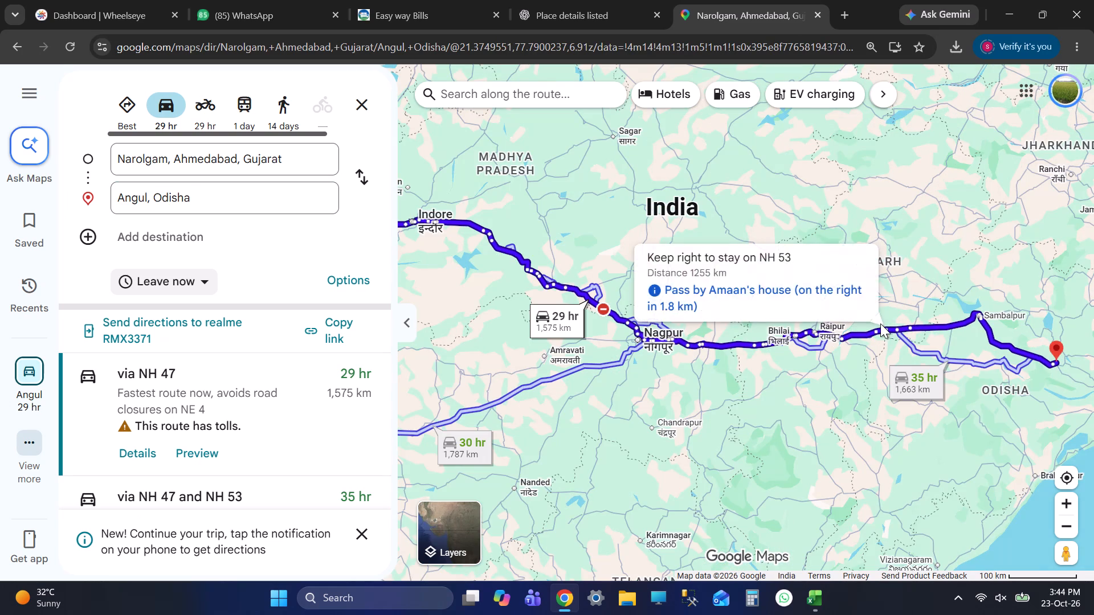
scroll(911, 295, up, 5)
drag(1025, 294, 889, 302)
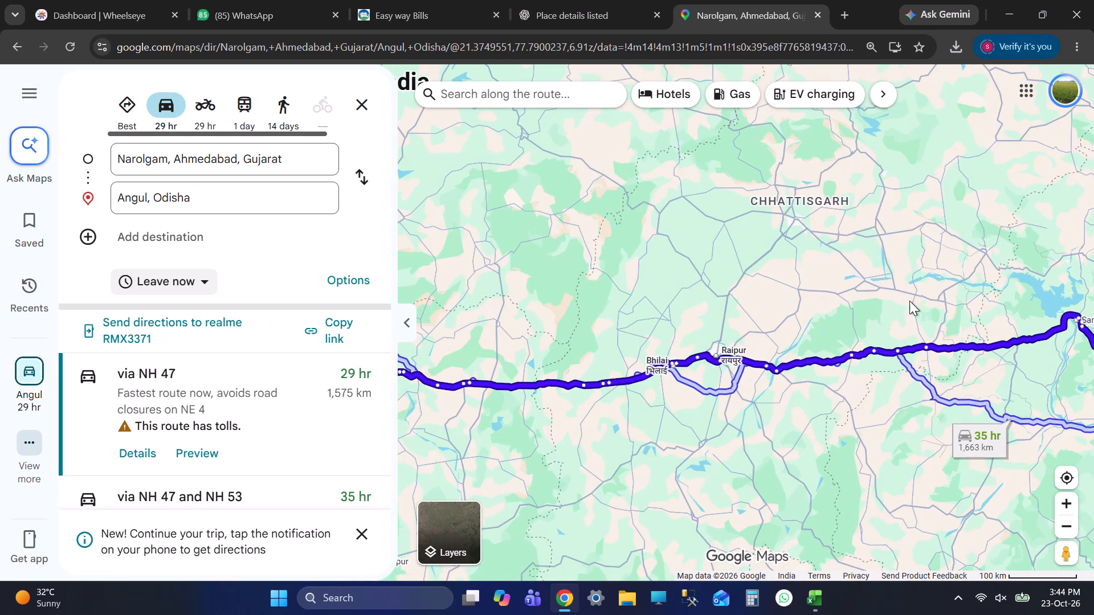
scroll(1048, 383, up, 14)
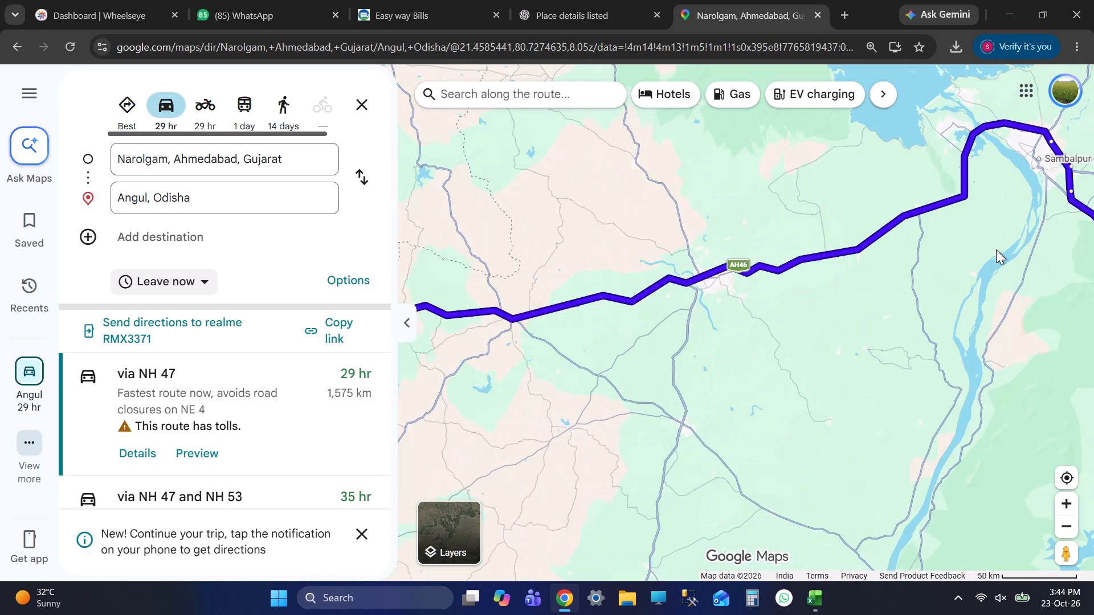
drag(1000, 231, 968, 401)
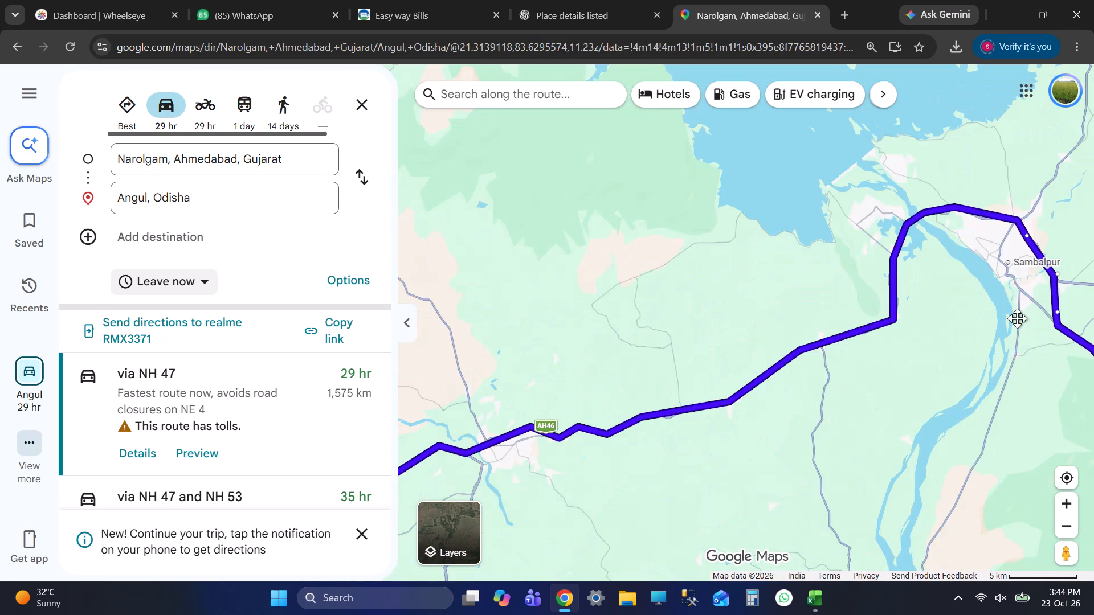
key(alt+Tab)
key(alt+Tab)
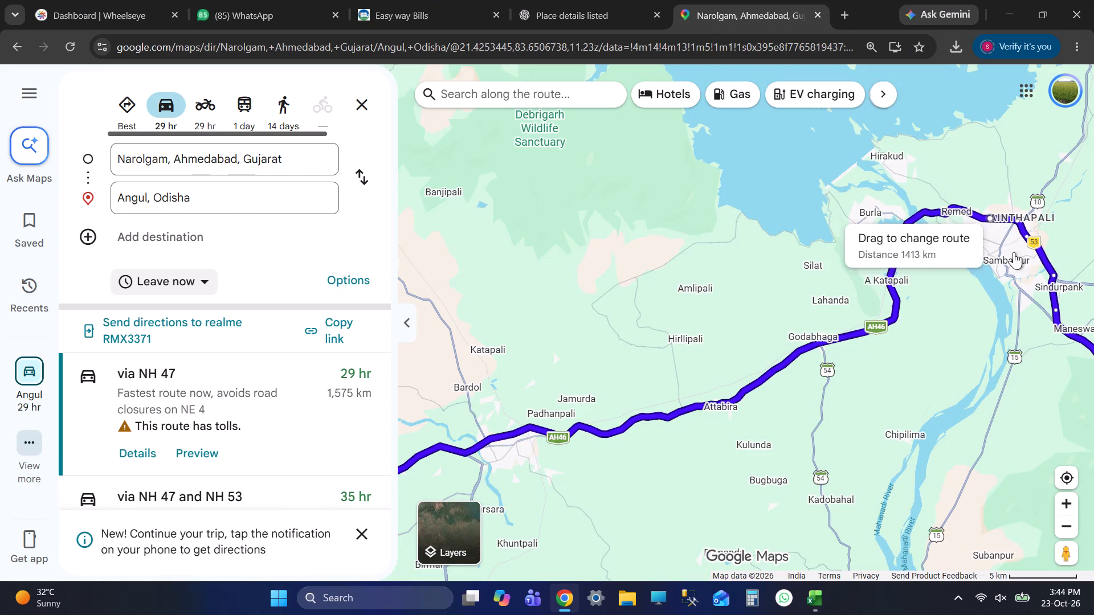
key(alt+Tab)
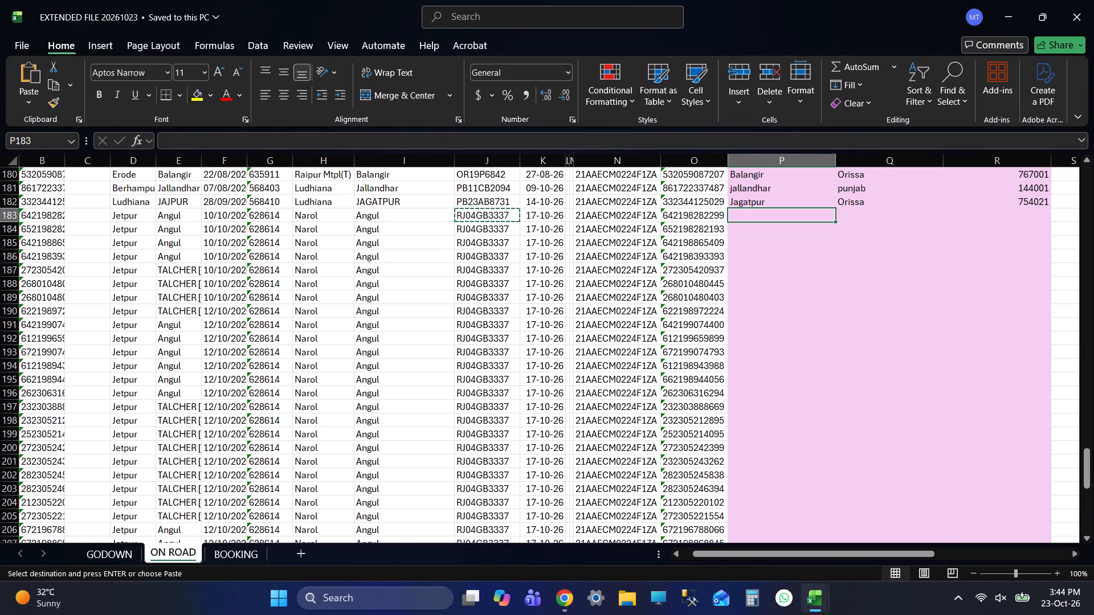
key(alt+Tab)
Copy the location Sambalpur, Orissa, 768001 from P139:R139 of the On road sheet in EXTENDED FILE 20261022.
key(alt+Tab)
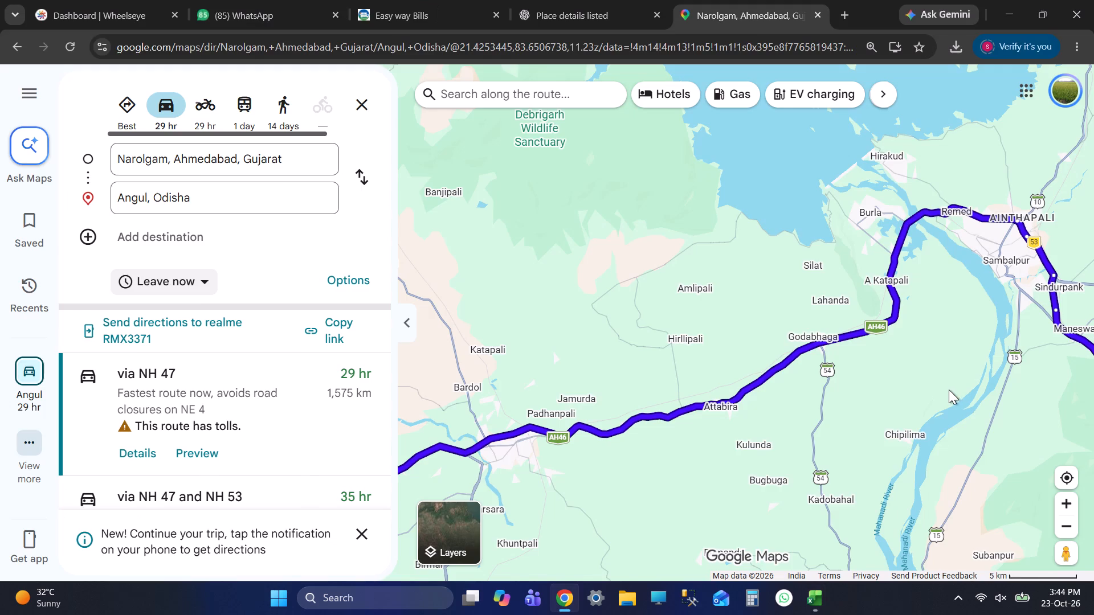
key(alt+Tab)
key(alt+Tab)
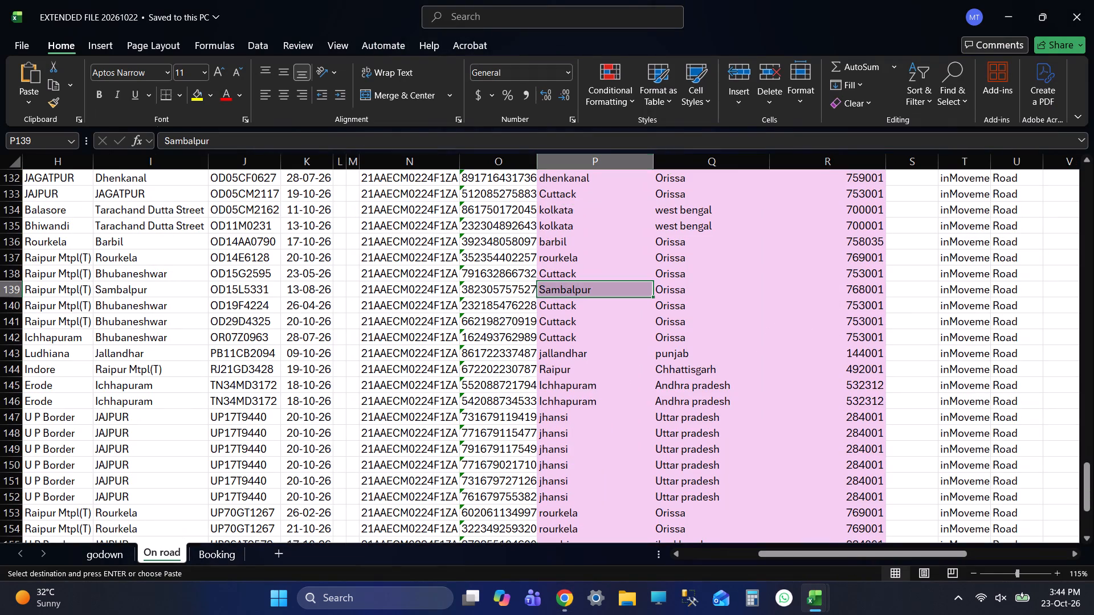
click(597, 290)
key(shift+Right)
key(shift+Right)
key(ctrl+c)
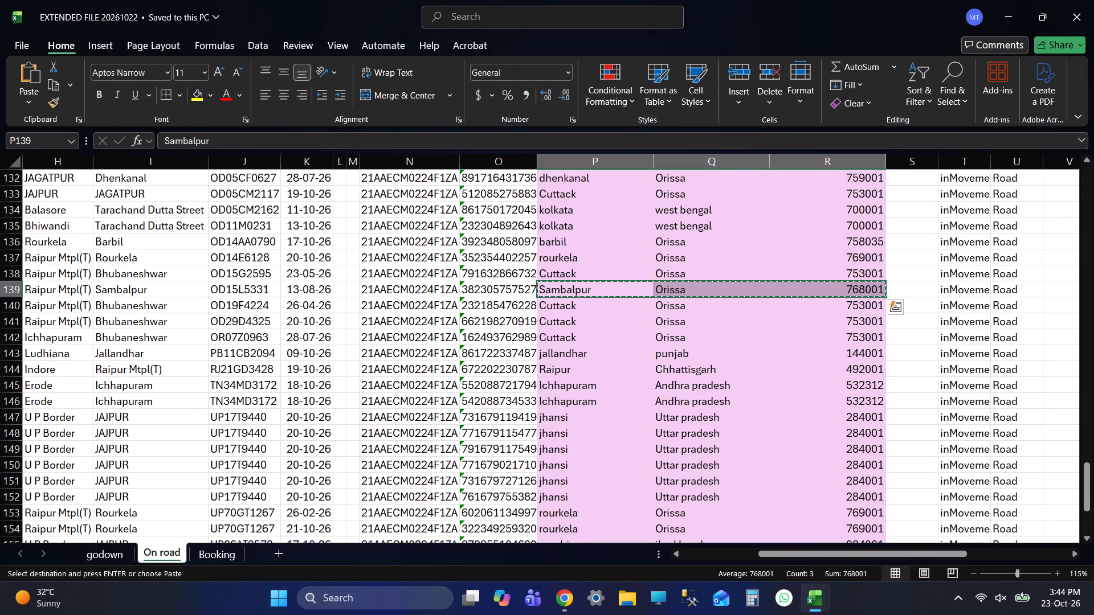
key(alt+Tab)
key(shift+Down)
key(shift+Down)
key(shift+Down)
key(shift+Down)
key(shift+Down)
key(shift+Down)
key(shift+Down)
key(shift+Down)
key(shift+Down)
key(shift+Down)
key(shift+Down)
key(shift+Down)
key(shift+Down)
key(shift+Down)
key(shift+Down)
key(shift+Down)
key(shift+Down)
key(shift+Down)
key(shift+Down)
key(shift+Down)
key(shift+Down)
key(shift+Down)
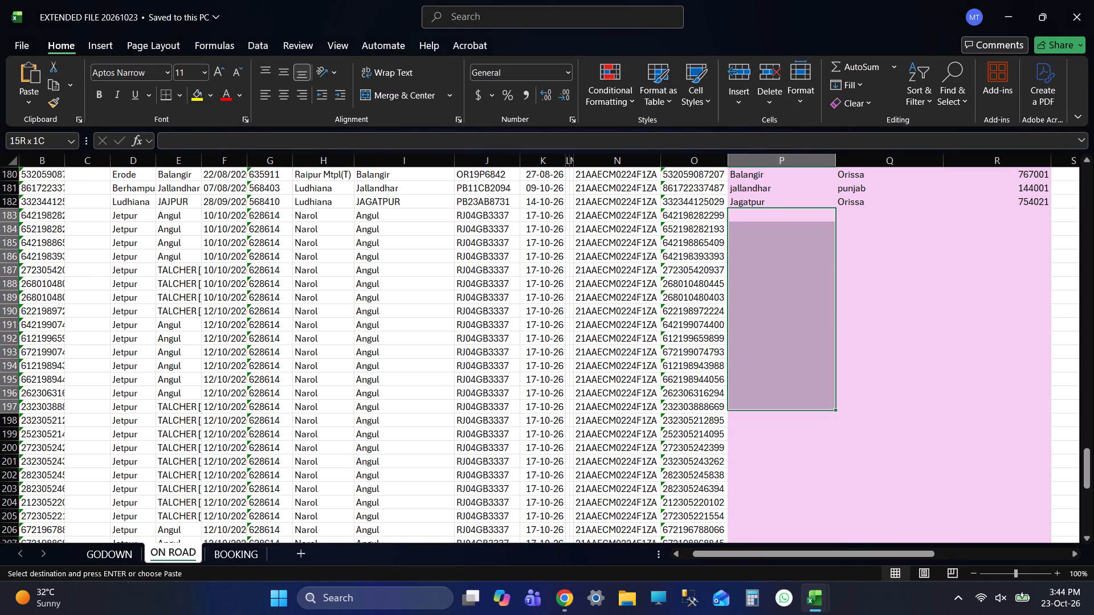
key(shift+Down)
key(shift+Down)
key(shift+Down)
key(shift+Down)
key(shift+Down)
key(shift+Down)
key(shift+Down)
key(shift+Down)
key(shift+Down)
key(shift+Down)
key(shift+Down)
key(shift+Down)
key(shift+Down)
key(shift+Down)
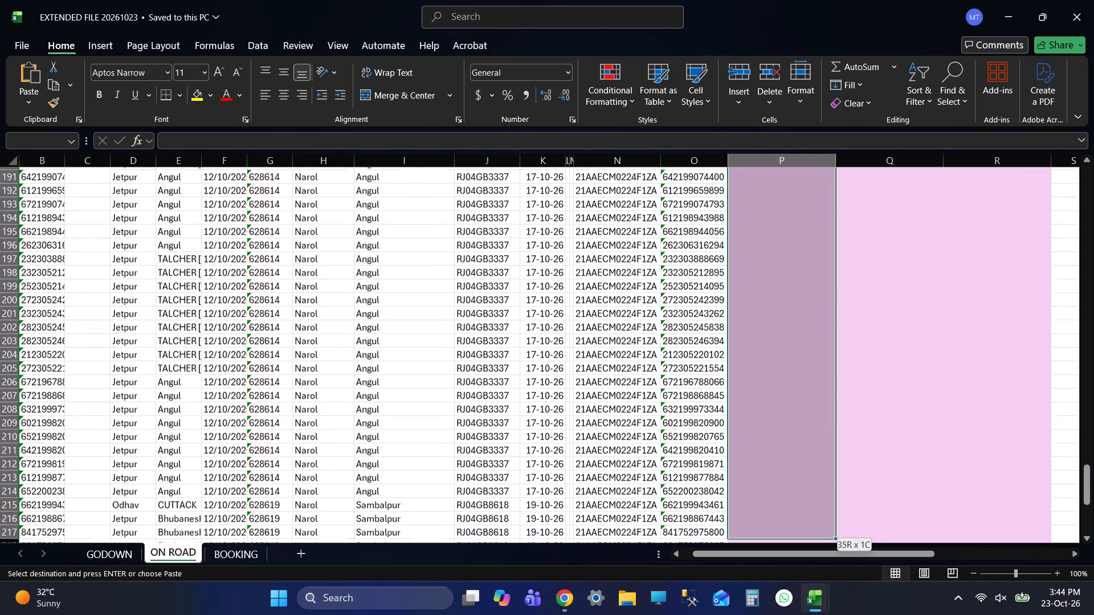
key(shift+Up)
key(shift+Up)
key(shift+Up)
key(ctrl+v)
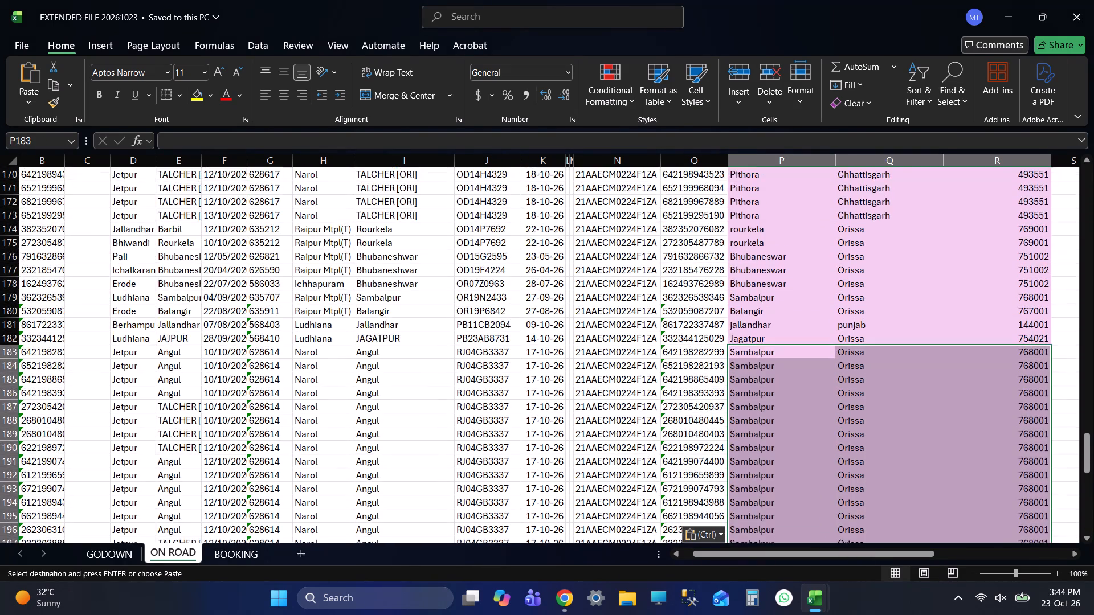
key(ctrl+Down)
key(Down)
key(ctrl+s)
key(ctrl+s)
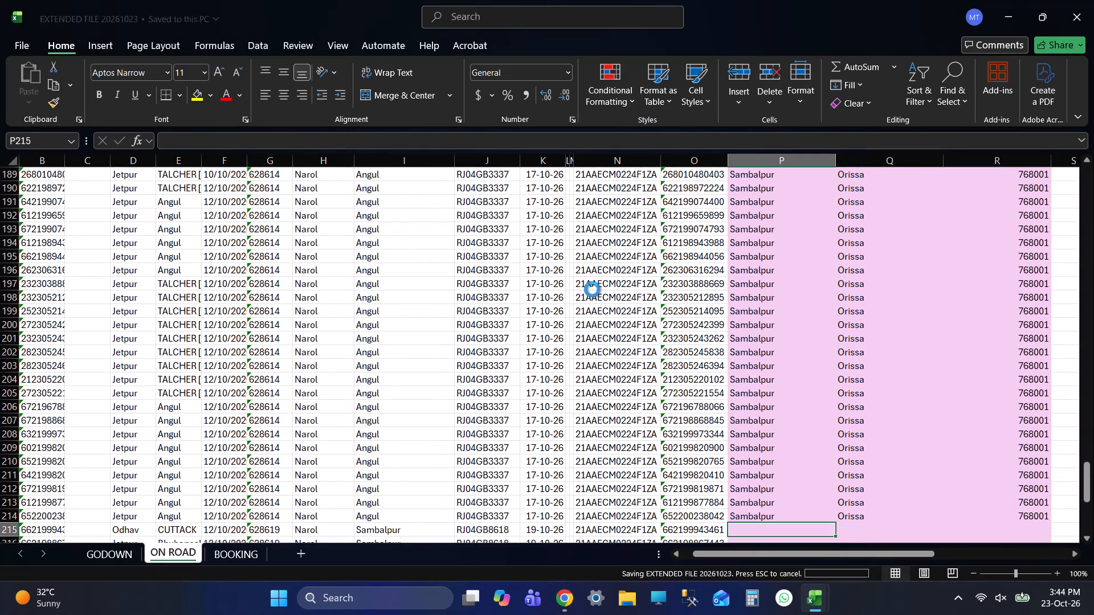
scroll(646, 311, down, 4)
scroll(646, 327, up, 1)
scroll(646, 327, down, 4)
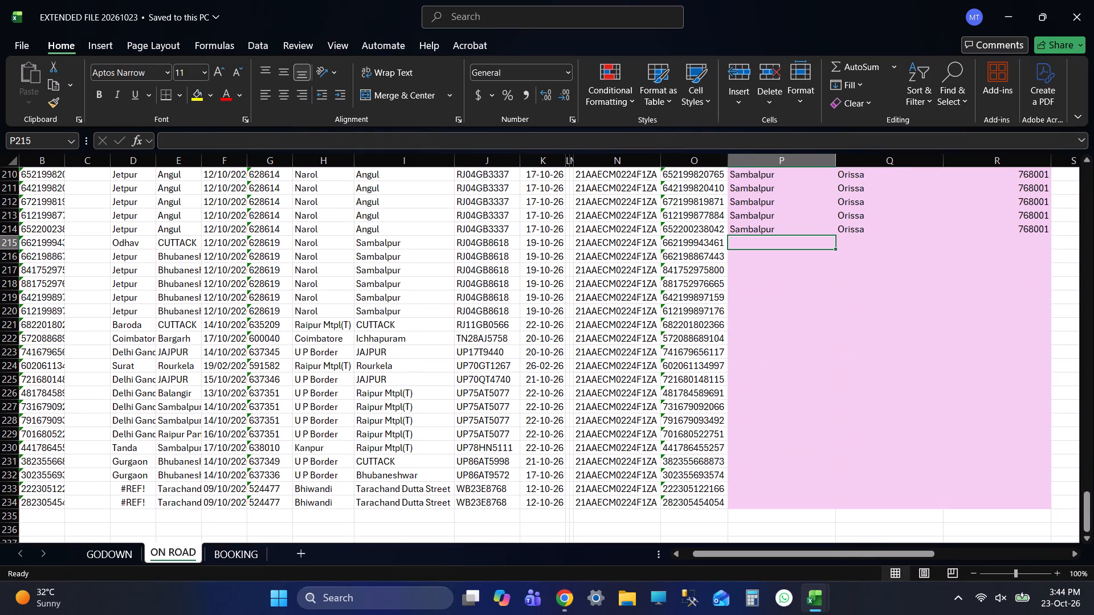
key(shift+Tab)
key(shift+Tab)
key(shift+Tab)
key(shift+Tab)
key(shift+Tab)
key(shift+Tab)
key(ctrl+c)
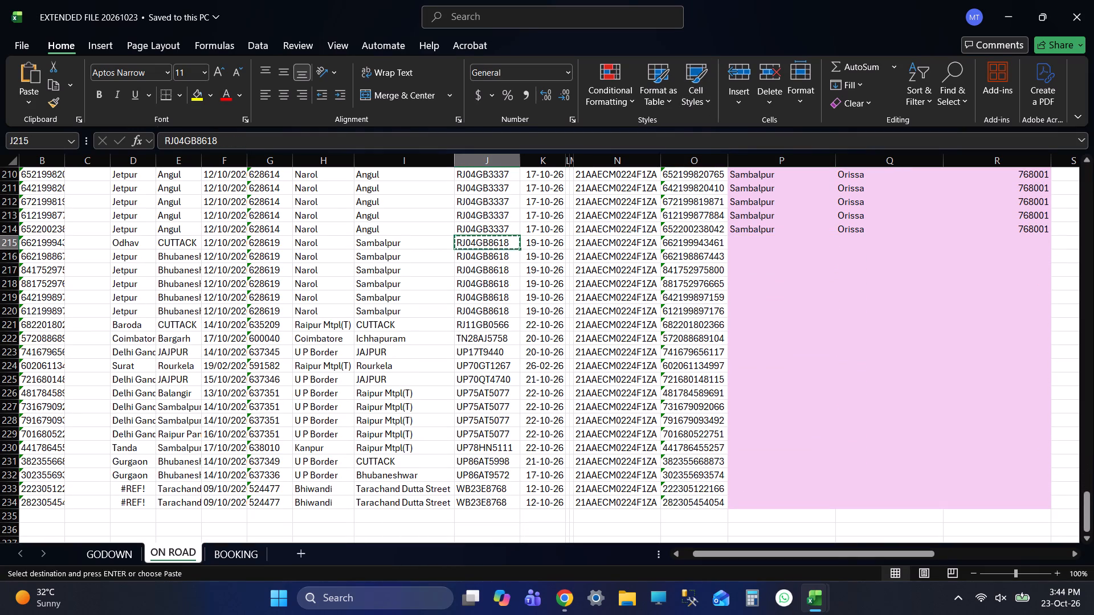
key(Tab)
key(Tab)
key(Tab)
key(Tab)
key(Tab)
key(Tab)
key(alt+Tab)
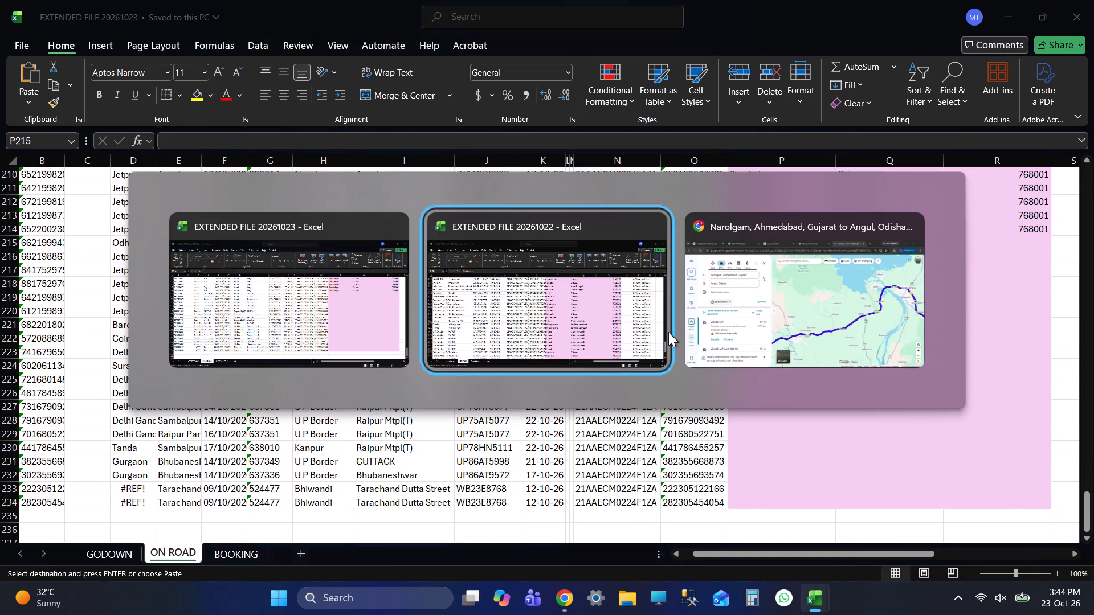
key(alt+Tab)
click(537, 0)
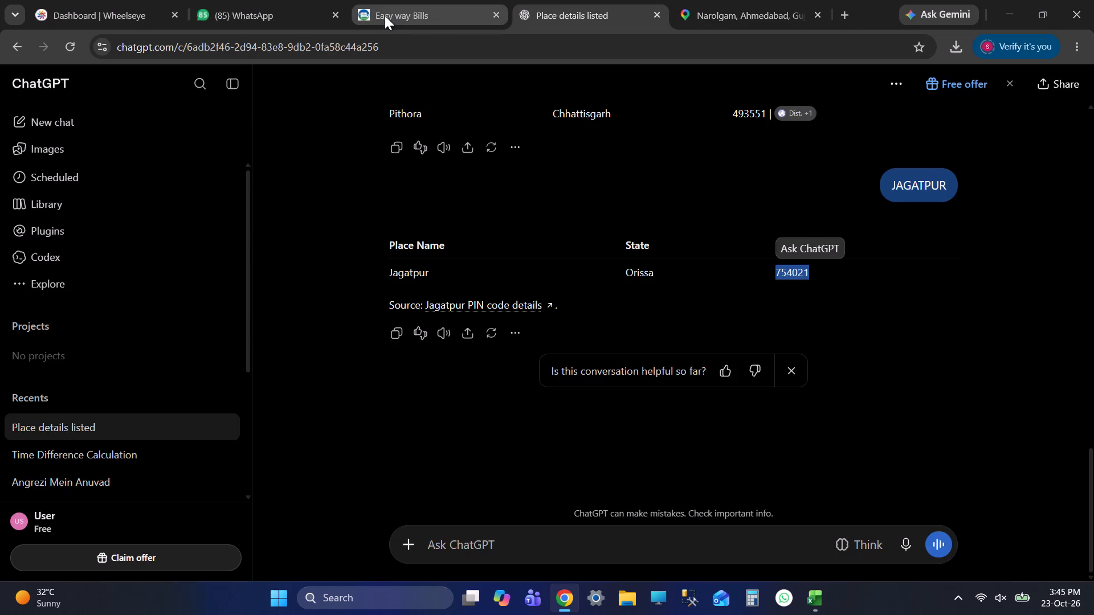
click(385, 15)
click(542, 485)
scroll(548, 237, up, 5)
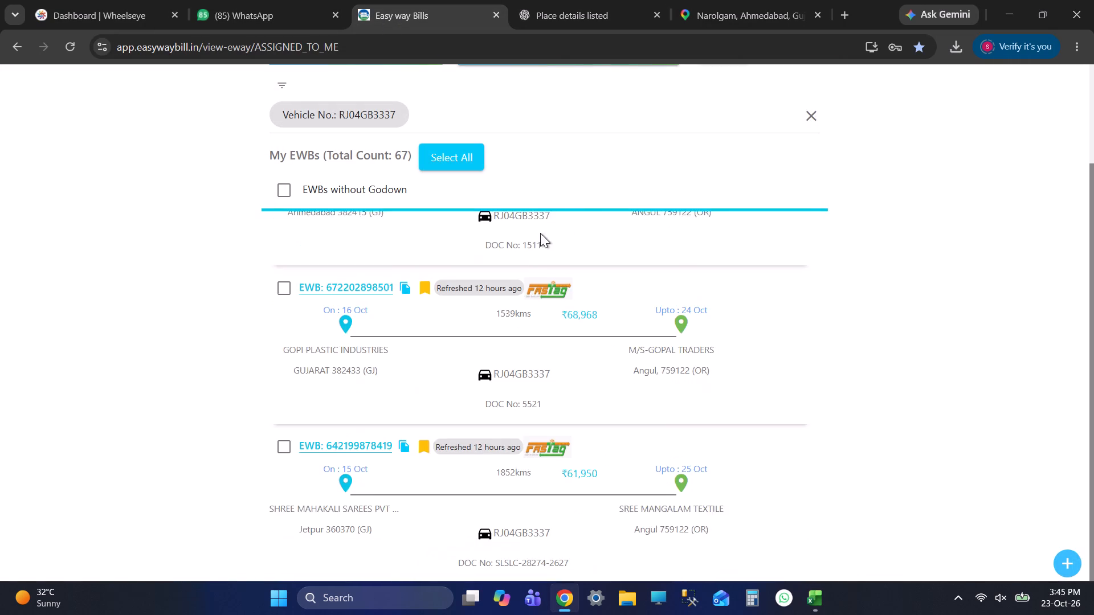
scroll(540, 233, up, 6)
scroll(514, 255, down, 1)
scroll(509, 261, up, 5)
scroll(523, 265, down, 1)
scroll(523, 273, up, 8)
double_click(511, 175)
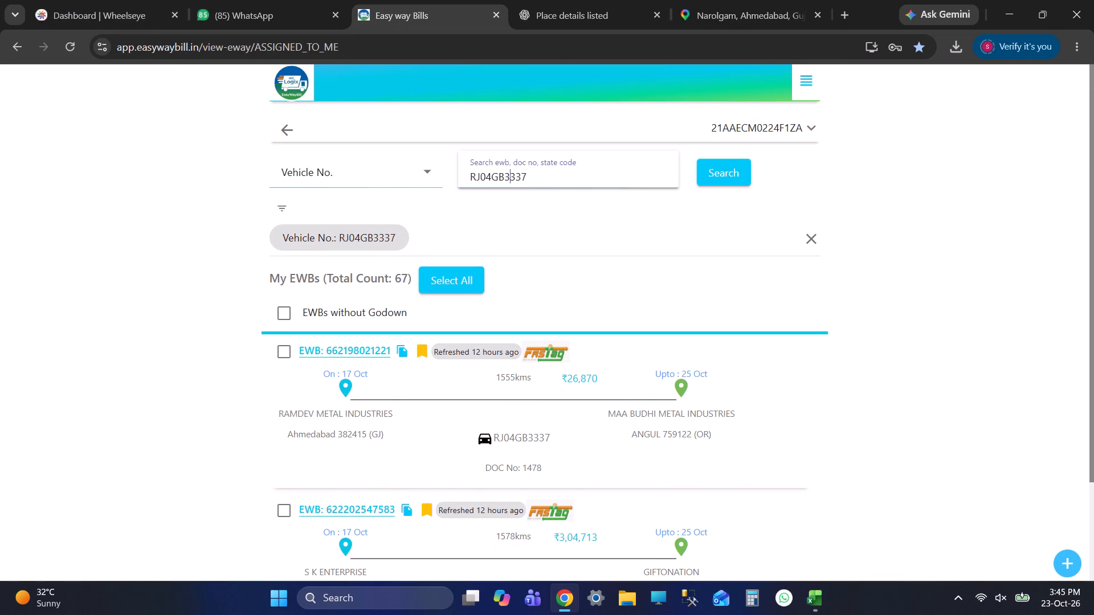
key(ctrl+v)
click(704, 172)
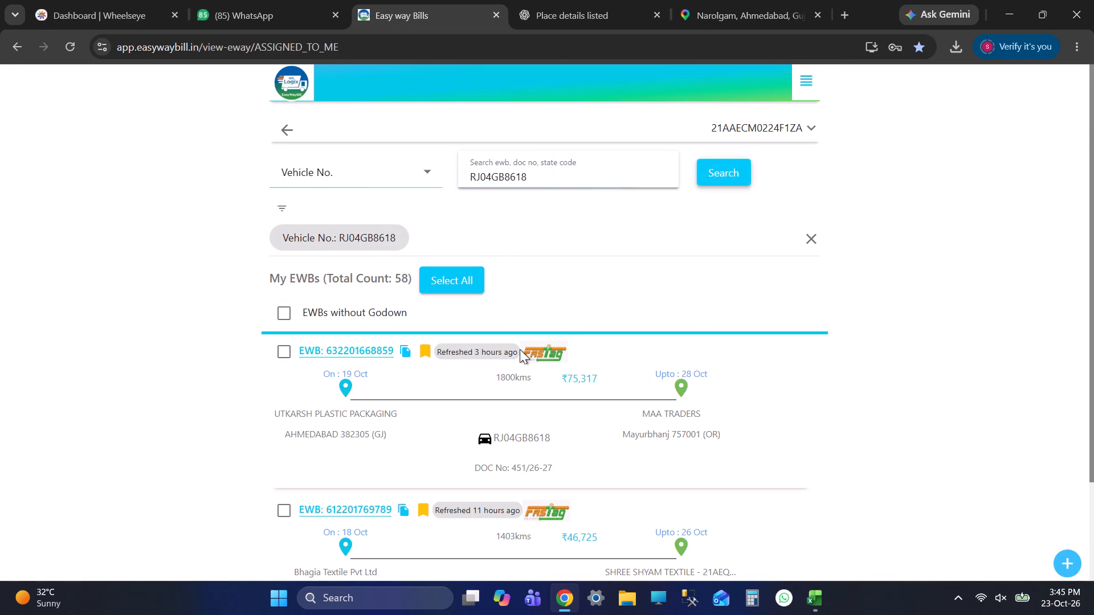
click(520, 349)
click(550, 348)
key(alt+Tab)
scroll(610, 280, down, 3)
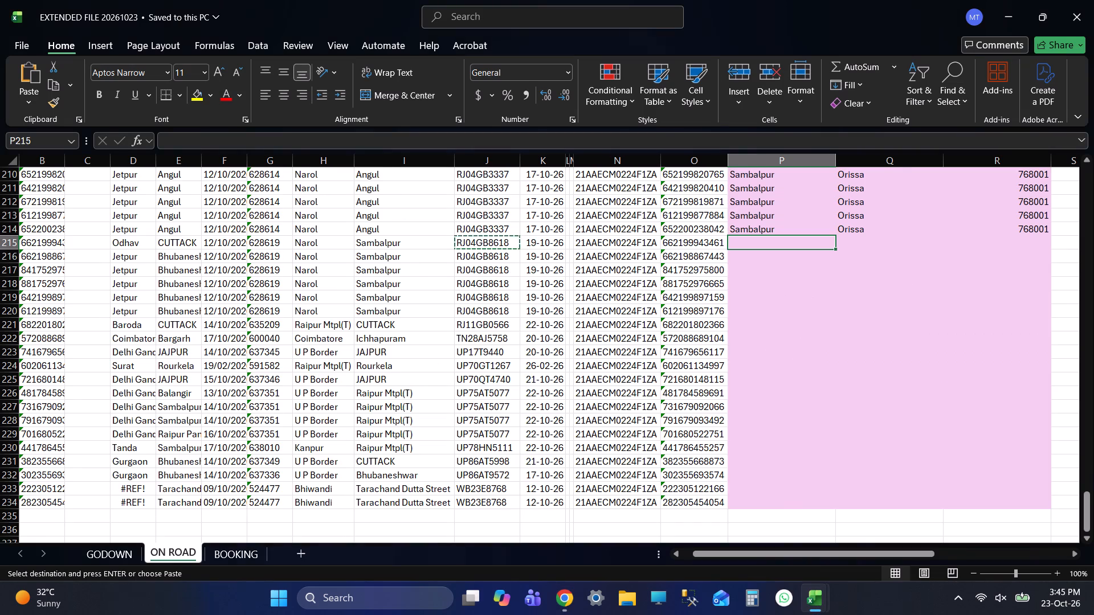
scroll(610, 282, down, 2)
scroll(610, 282, up, 4)
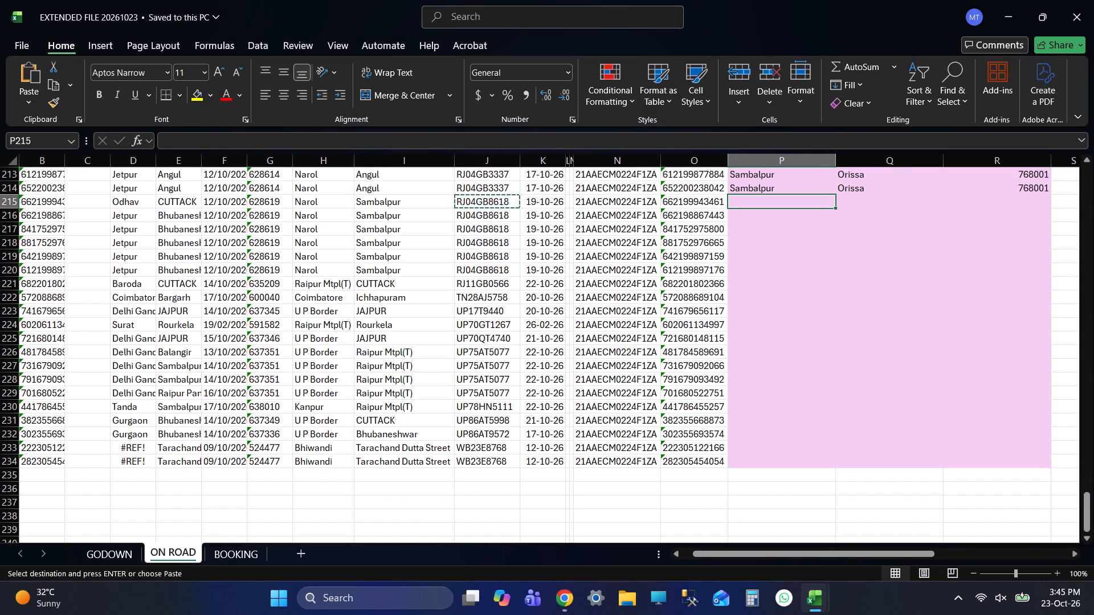
key(alt+Tab)
key(alt+Tab)
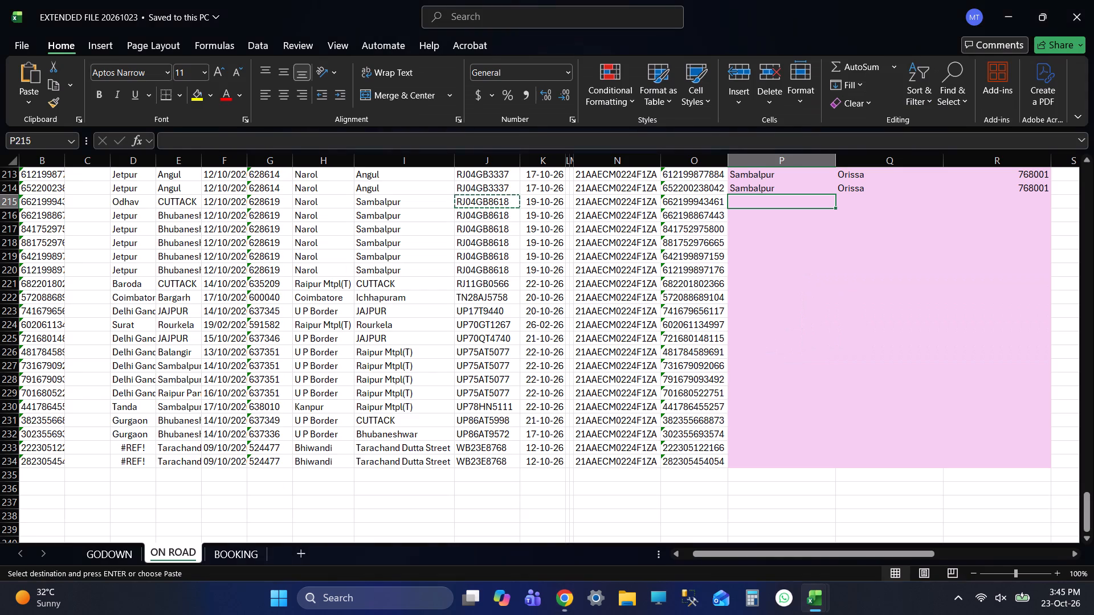
key(alt+Tab)
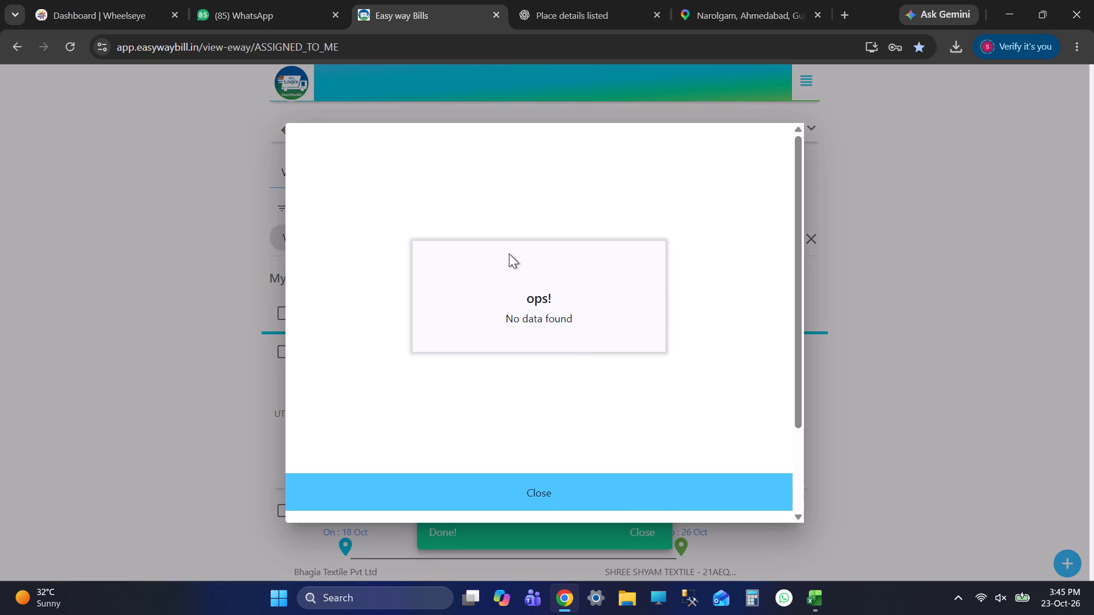
click(601, 498)
scroll(536, 372, down, 6)
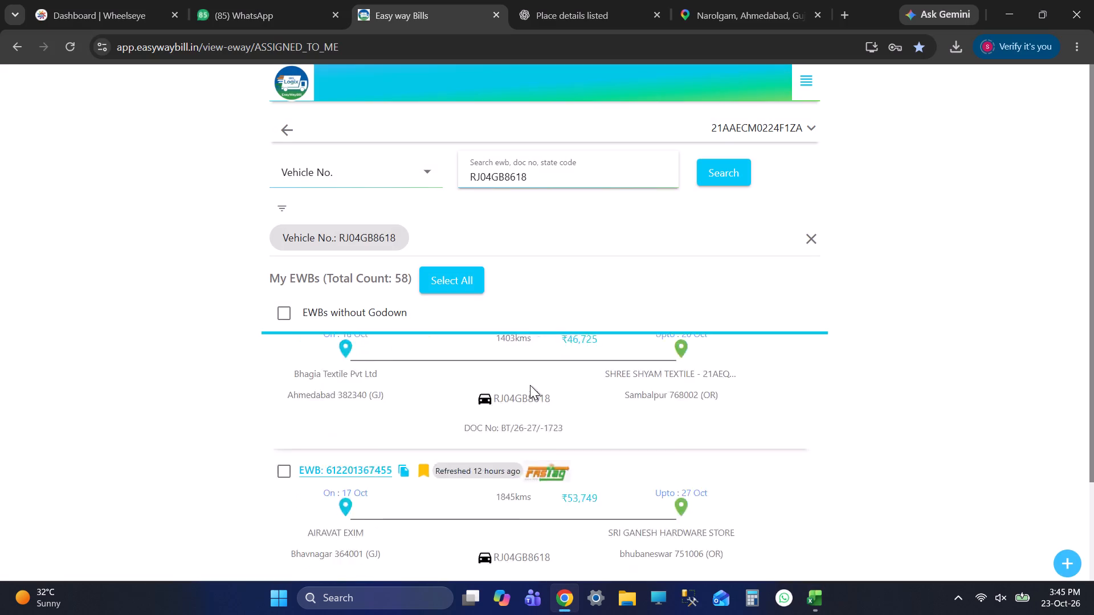
click(539, 387)
key(alt+Tab)
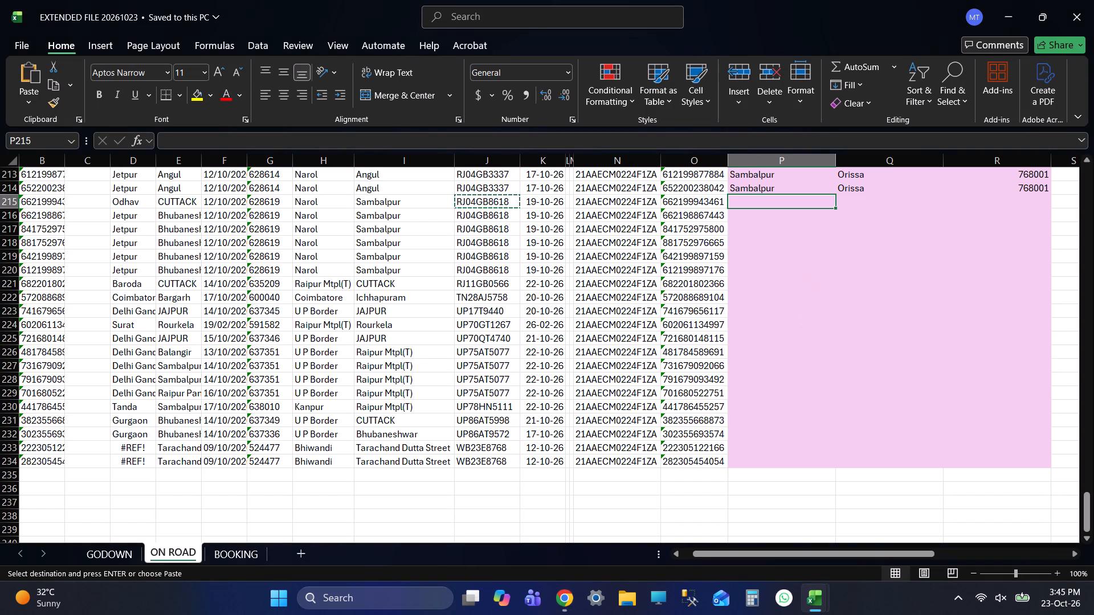
click(515, 281)
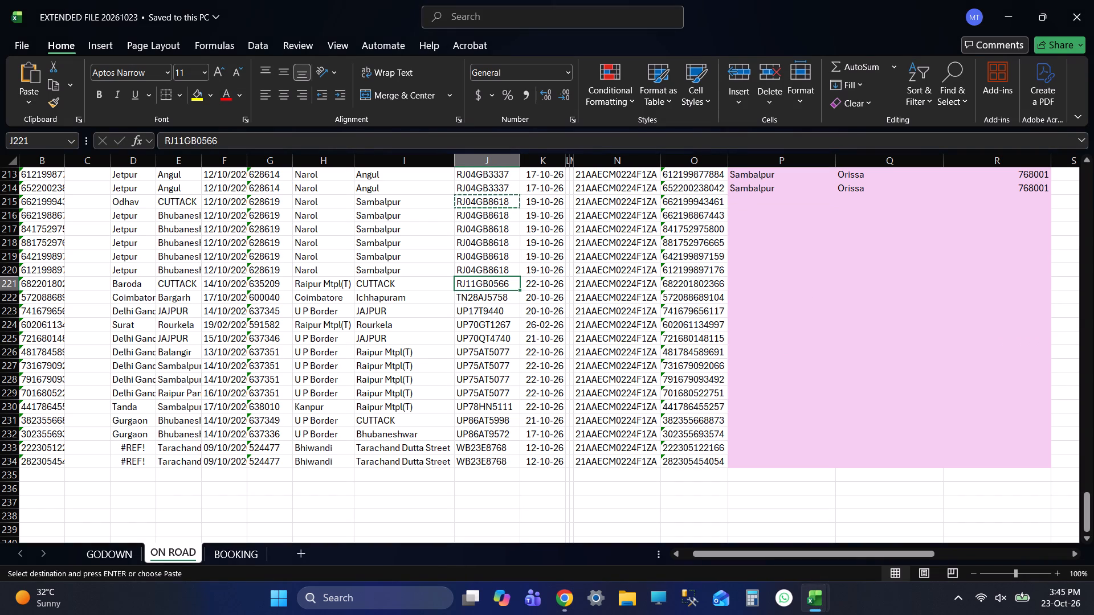
click(536, 330)
key(Tab)
key(Tab)
key(Tab)
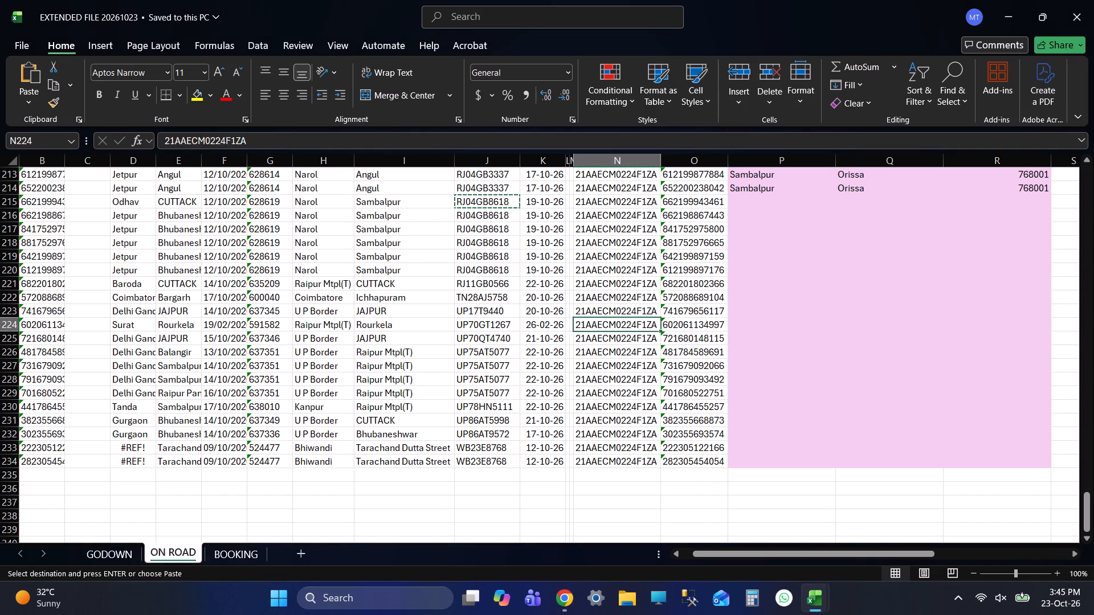
key(Tab)
key(Tab)
key(alt+Tab)
key(alt+Tab)
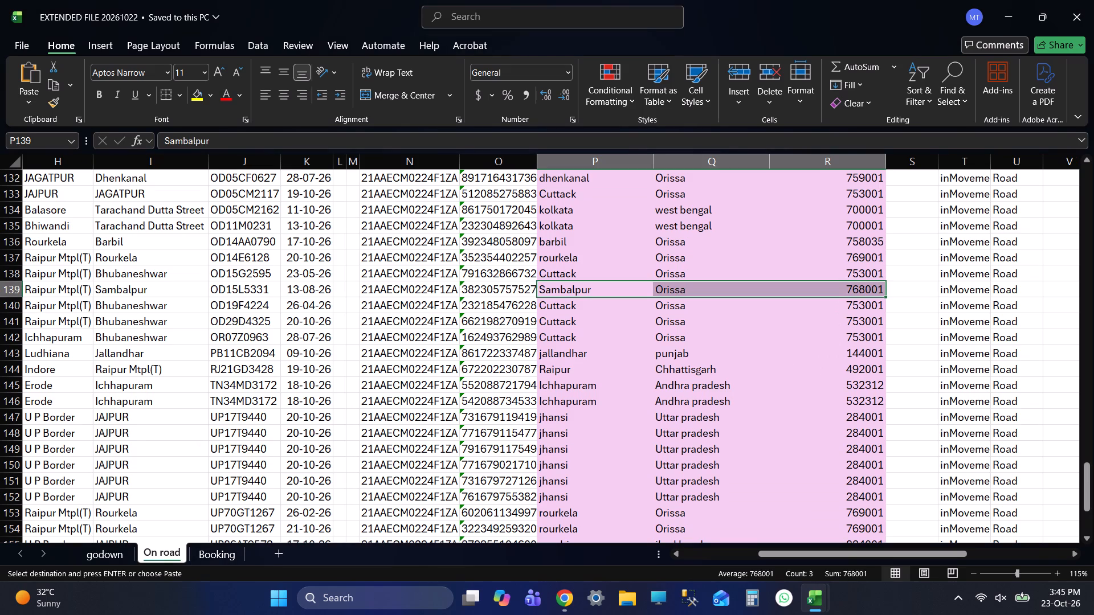
click(581, 256)
key(shift+Right)
key(shift+Right)
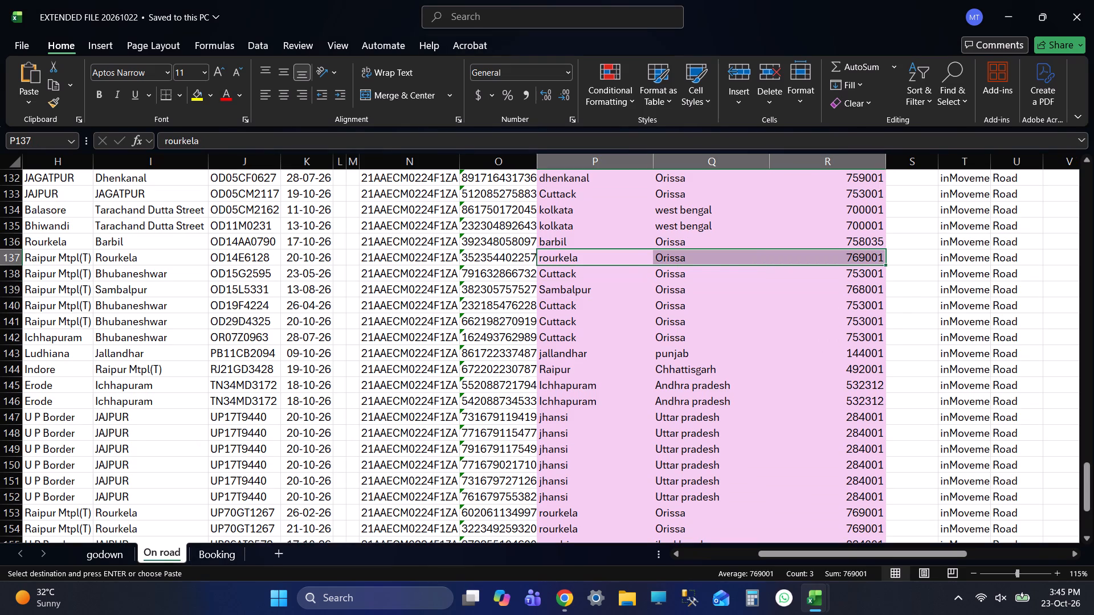
key(ctrl+c)
key(alt+Tab)
key(ctrl+v)
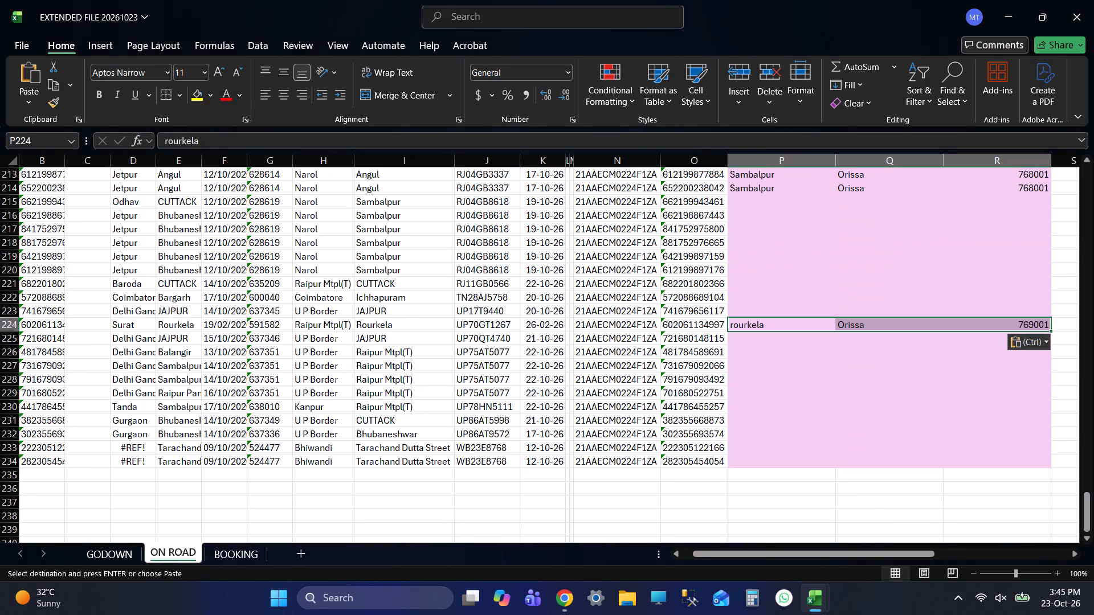
key(ctrl+Up)
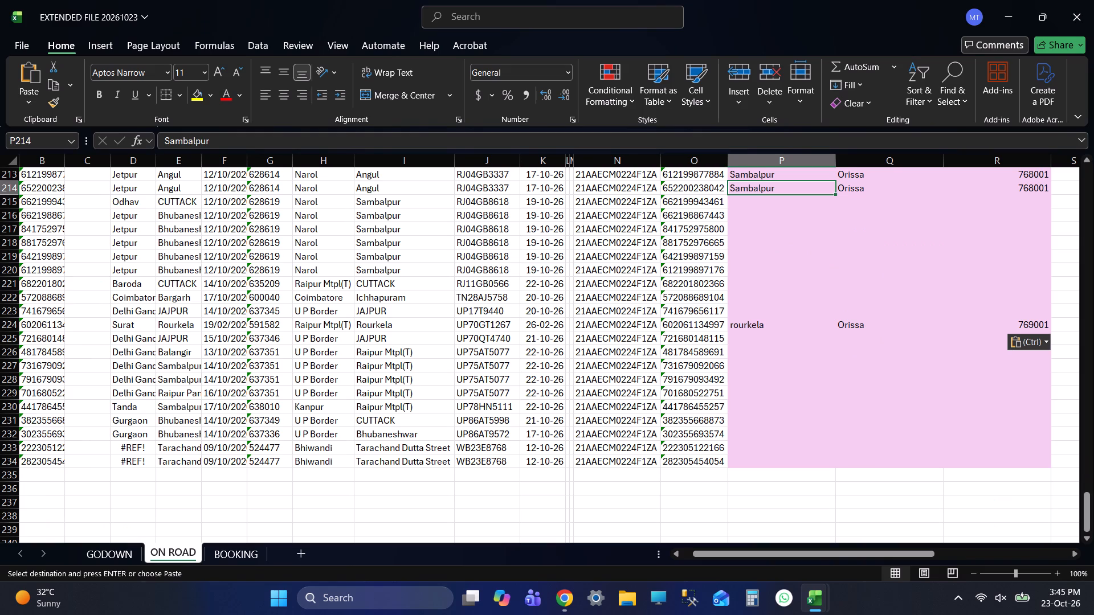
key(ctrl+s)
click(801, 199)
key(ctrl+s)
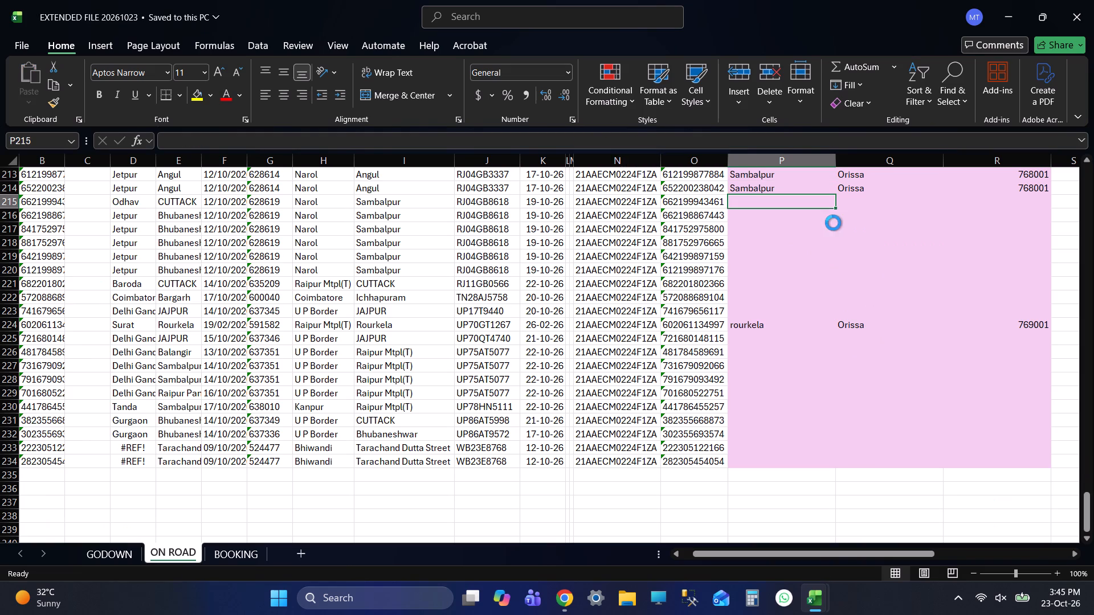
key(alt+Tab)
key(alt+Tab)
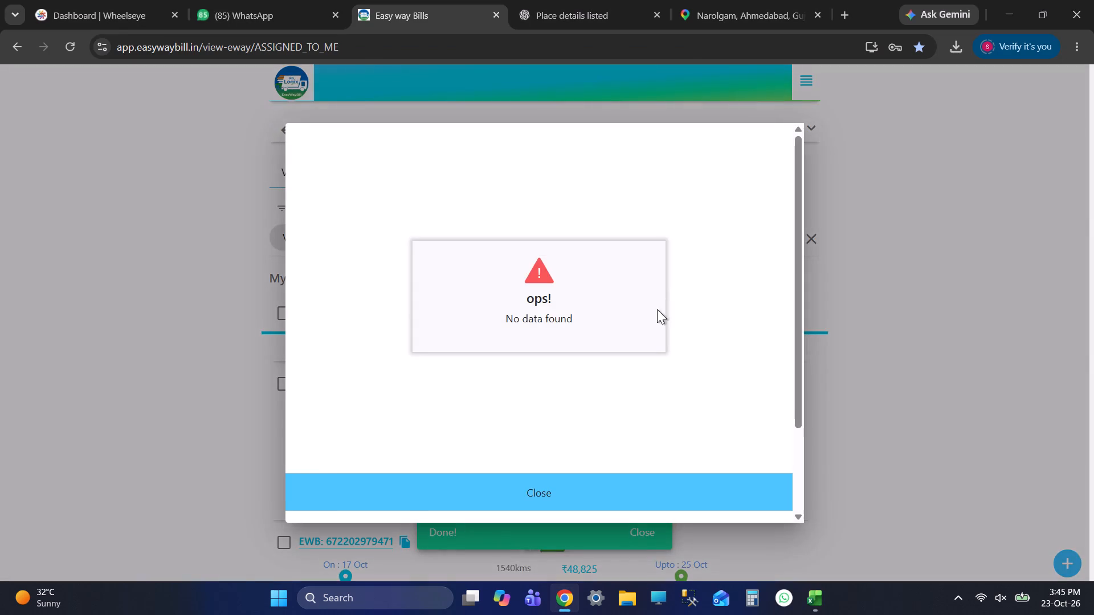
key(alt+Tab)
key(alt+Tab)
drag(541, 477, 537, 486)
click(537, 486)
drag(579, 391, 572, 393)
click(554, 378)
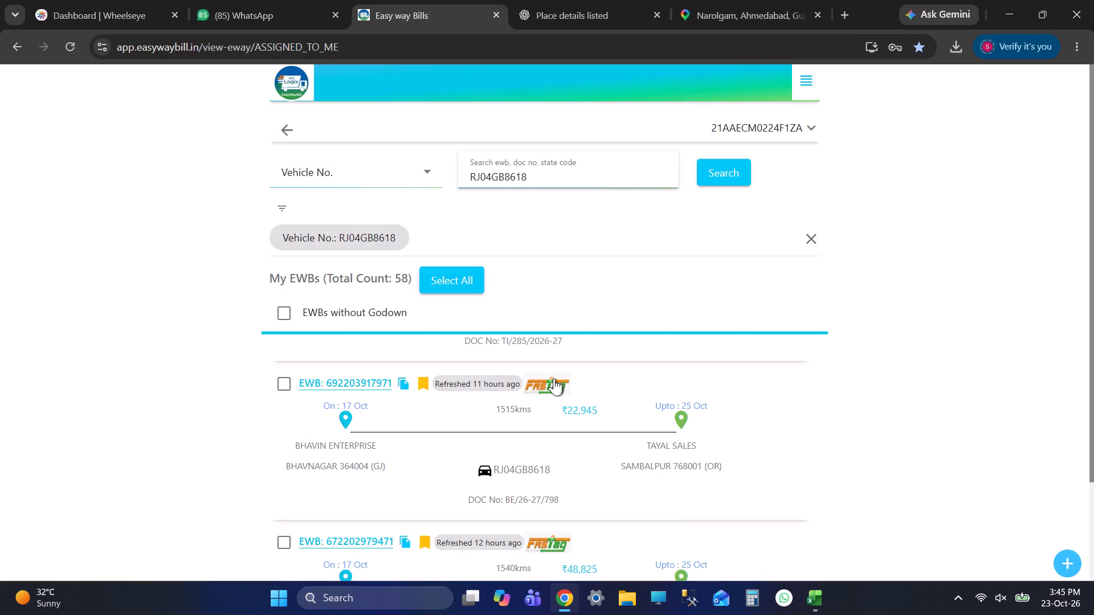
key(alt+Tab)
key(shift+Tab)
key(shift+Tab)
key(shift+Tab)
key(shift+Tab)
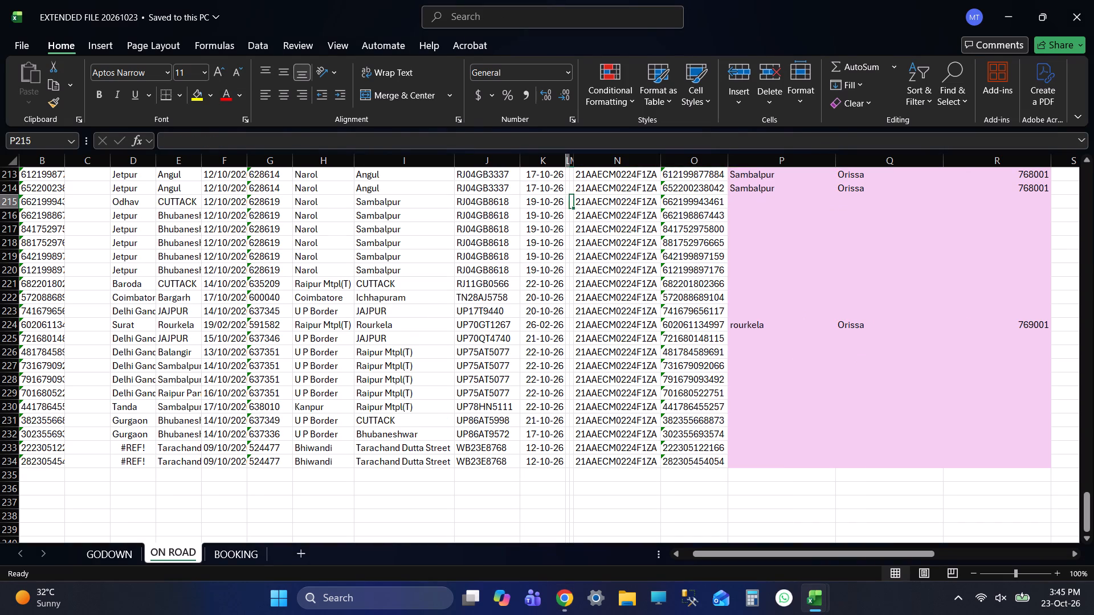
key(shift+Tab)
key(shift+Tab)
key(alt+Tab)
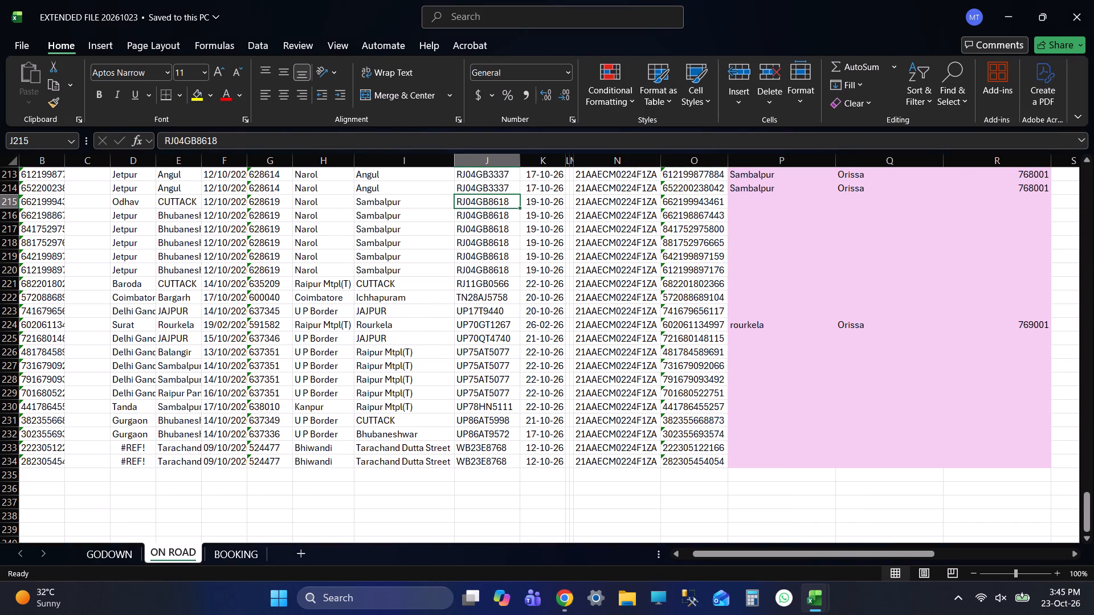
click(722, 3)
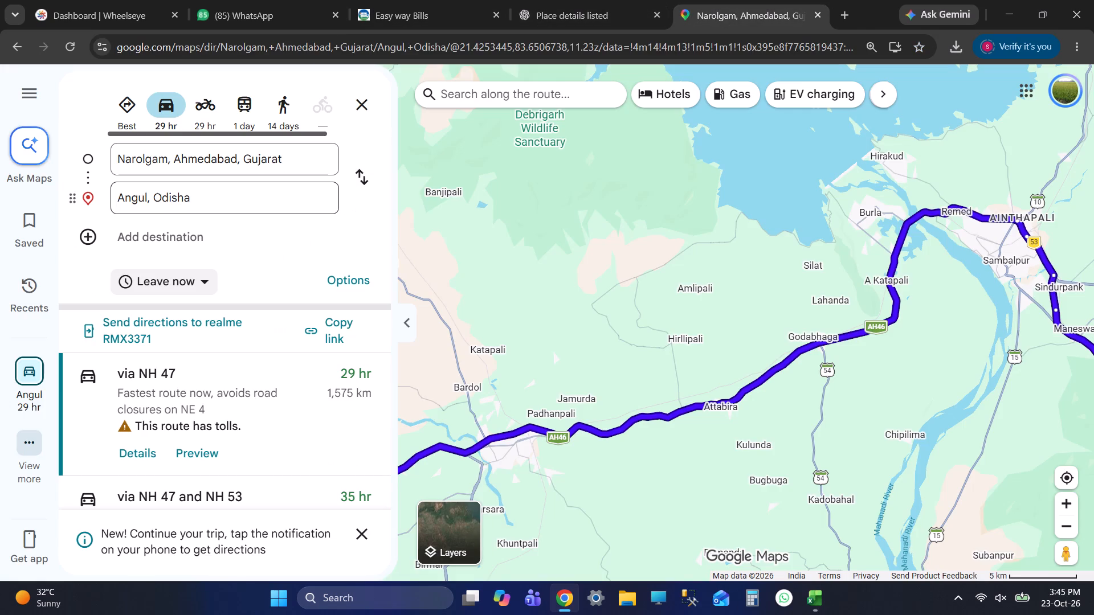
click(265, 200)
text(SAMBALPUR)
click(197, 297)
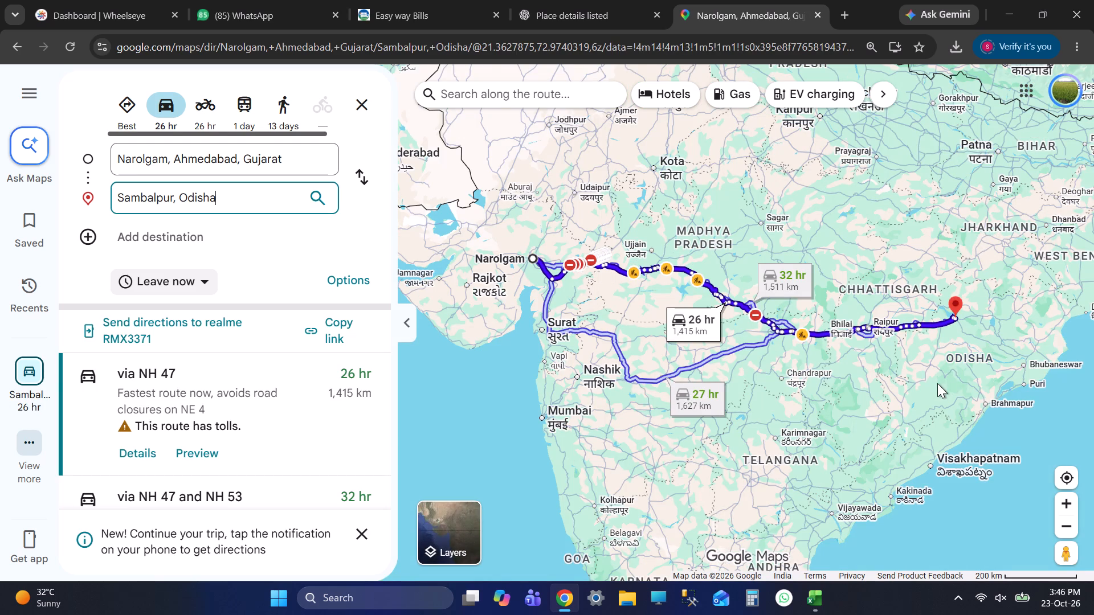
scroll(937, 383, up, 2)
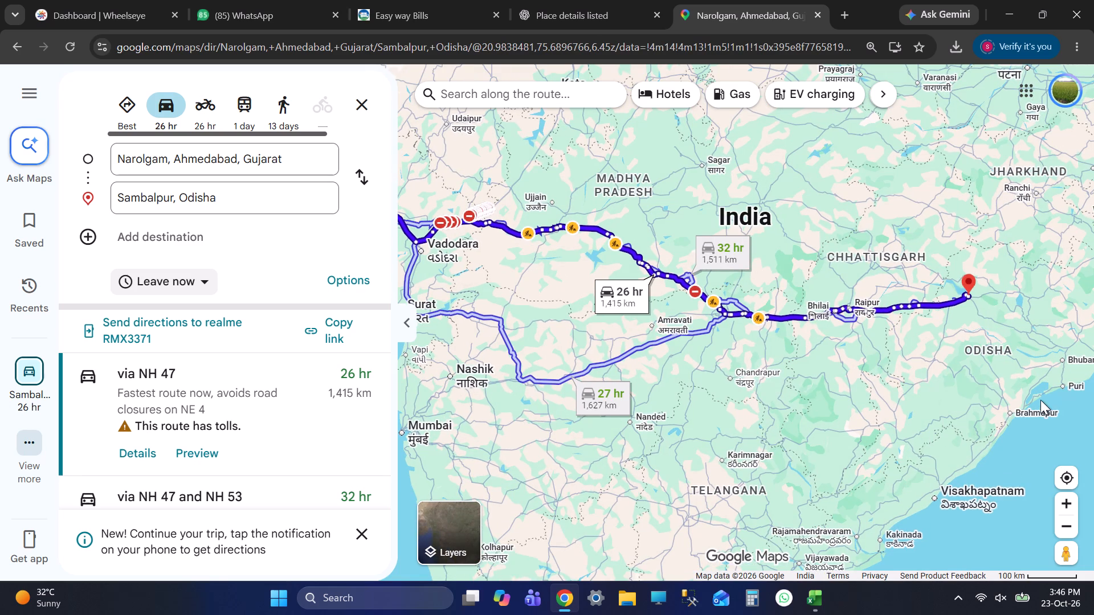
drag(998, 347, 786, 383)
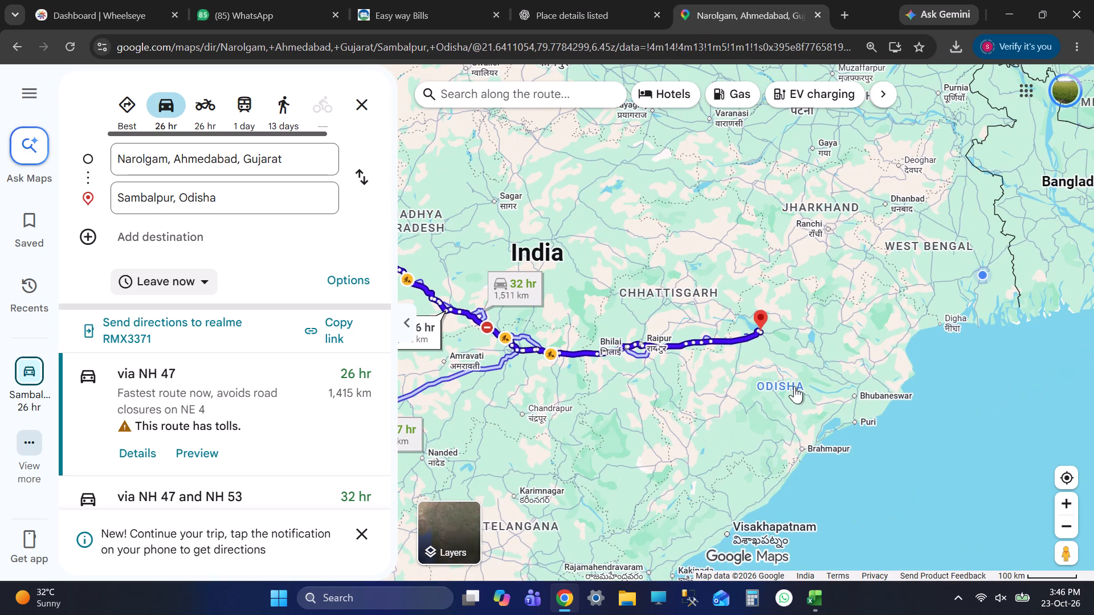
drag(831, 367, 861, 323)
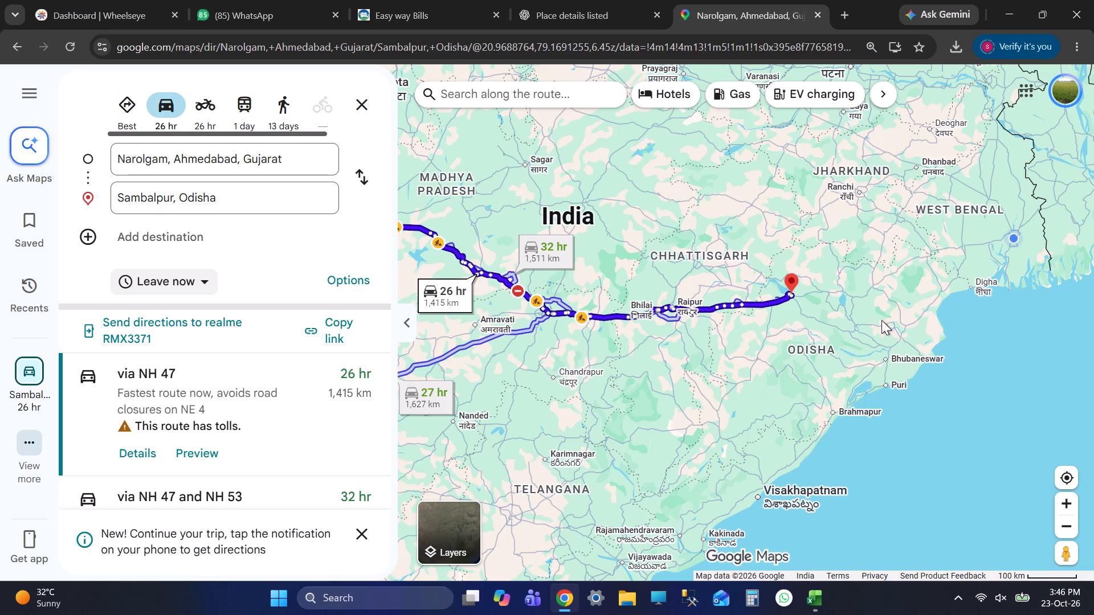
drag(850, 316, 799, 349)
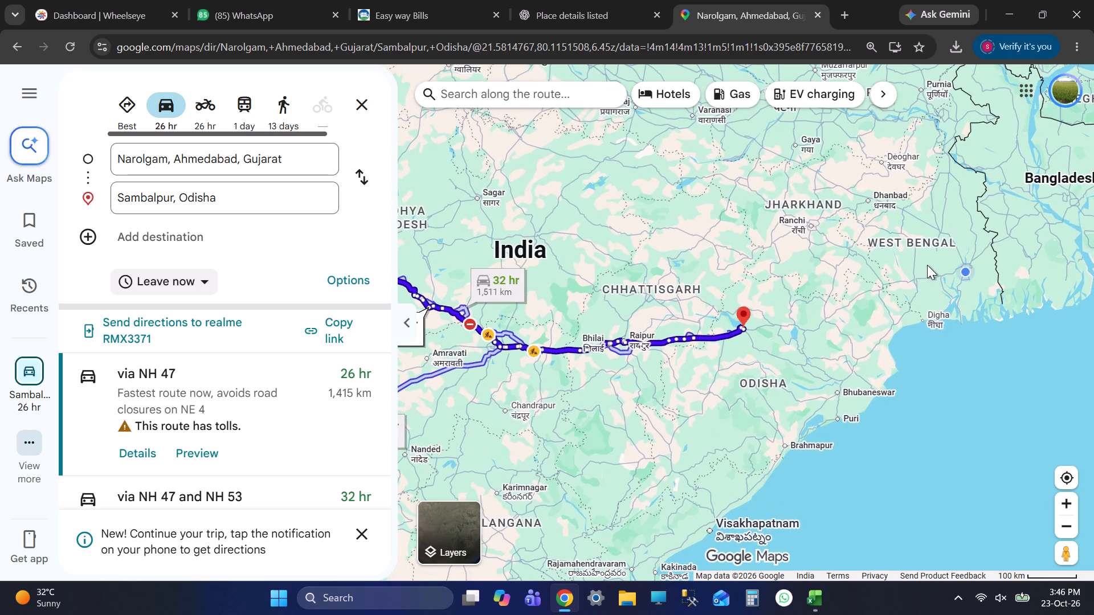
drag(926, 264, 880, 403)
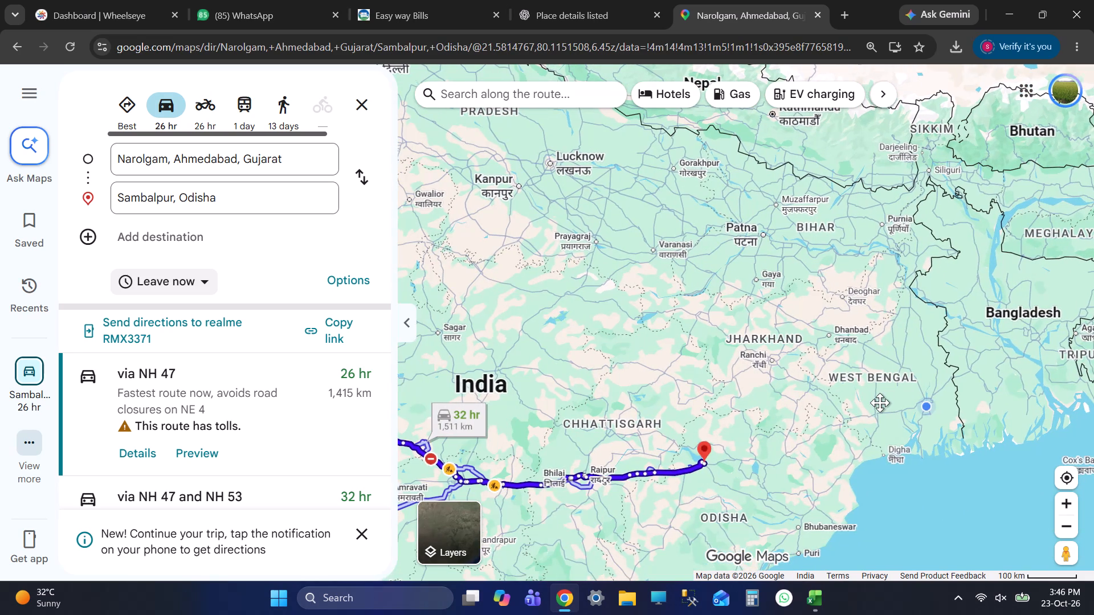
drag(880, 403, 899, 400)
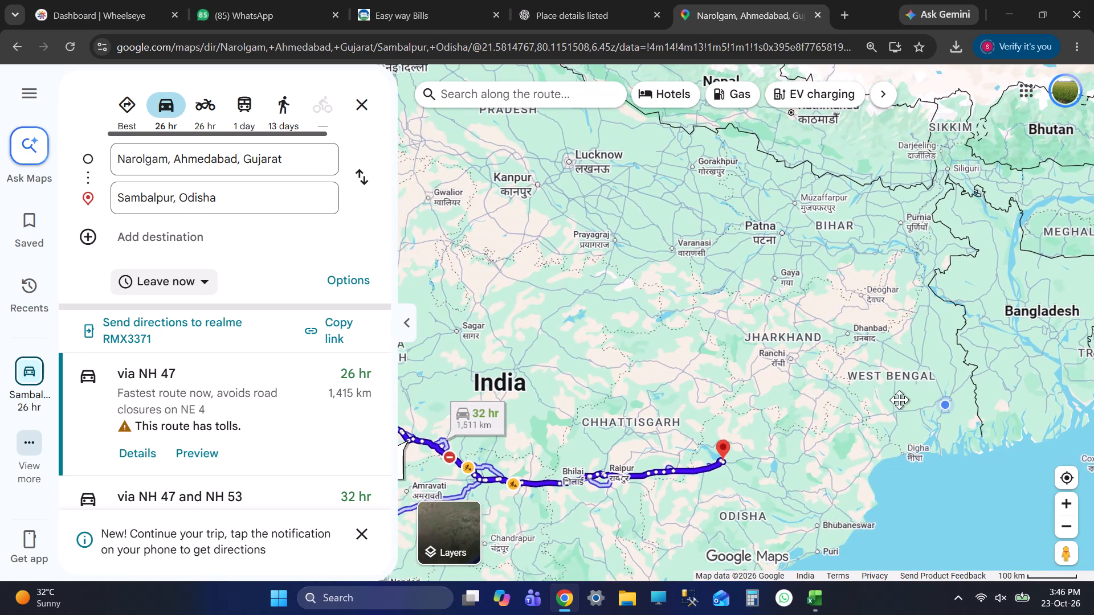
drag(899, 400, 863, 464)
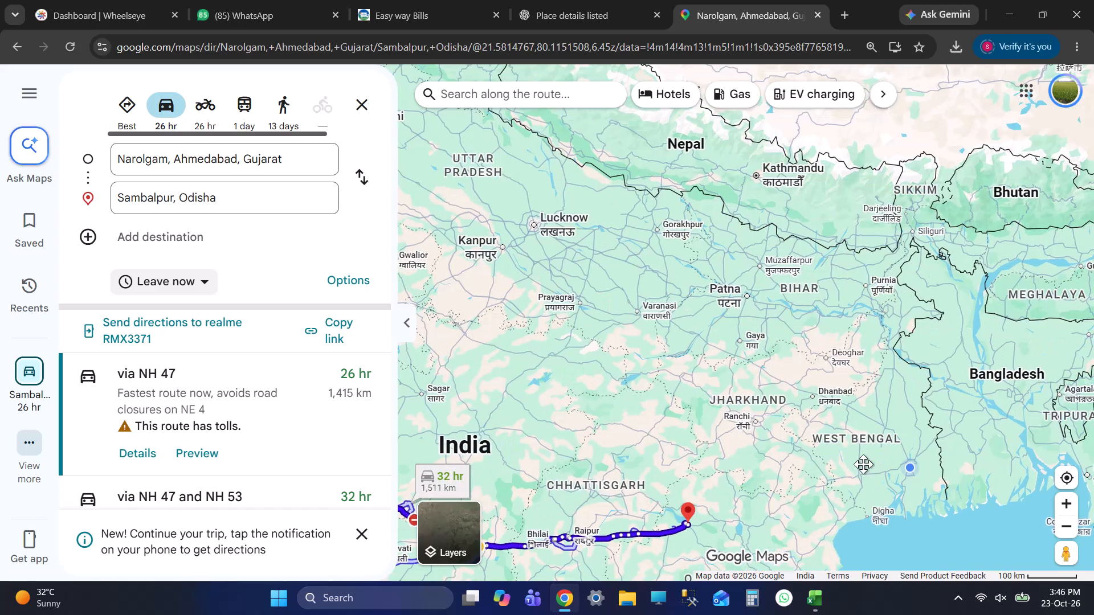
drag(863, 464, 863, 461)
scroll(905, 236, up, 7)
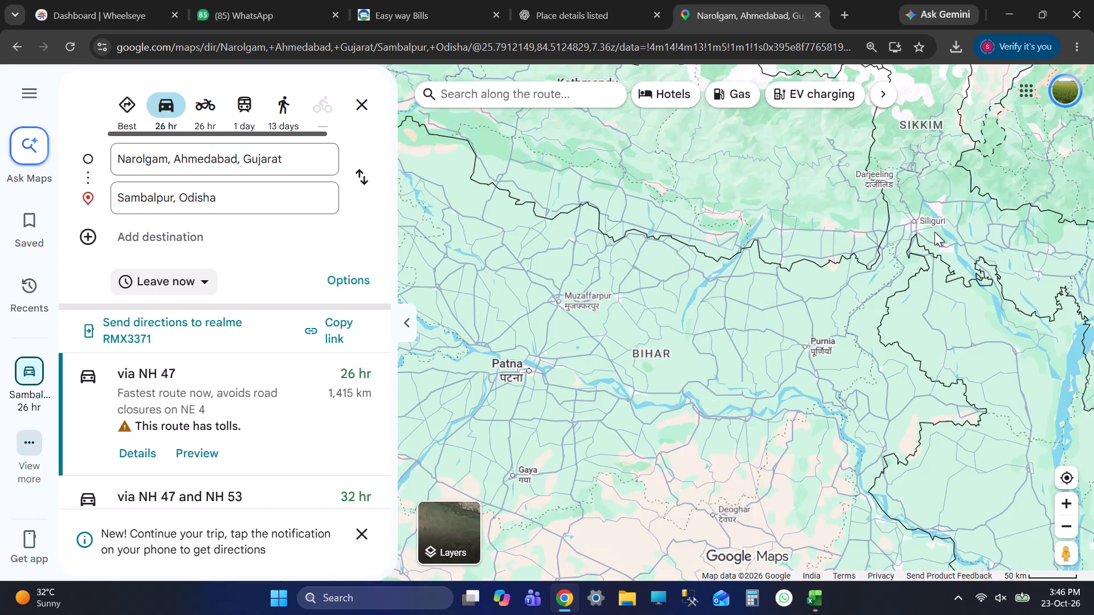
scroll(928, 254, down, 3)
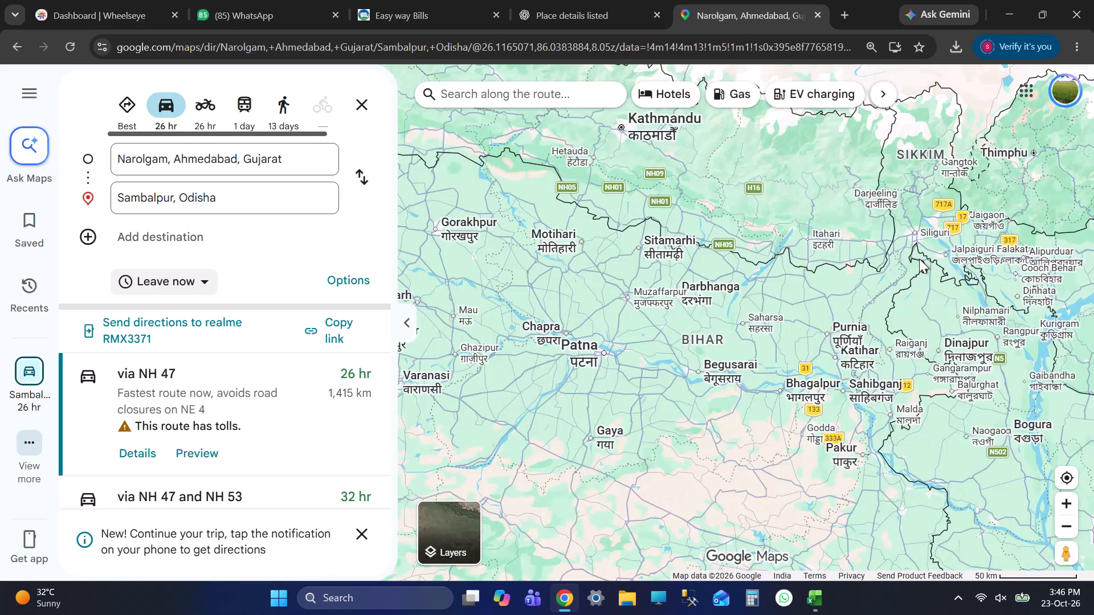
scroll(917, 259, down, 2)
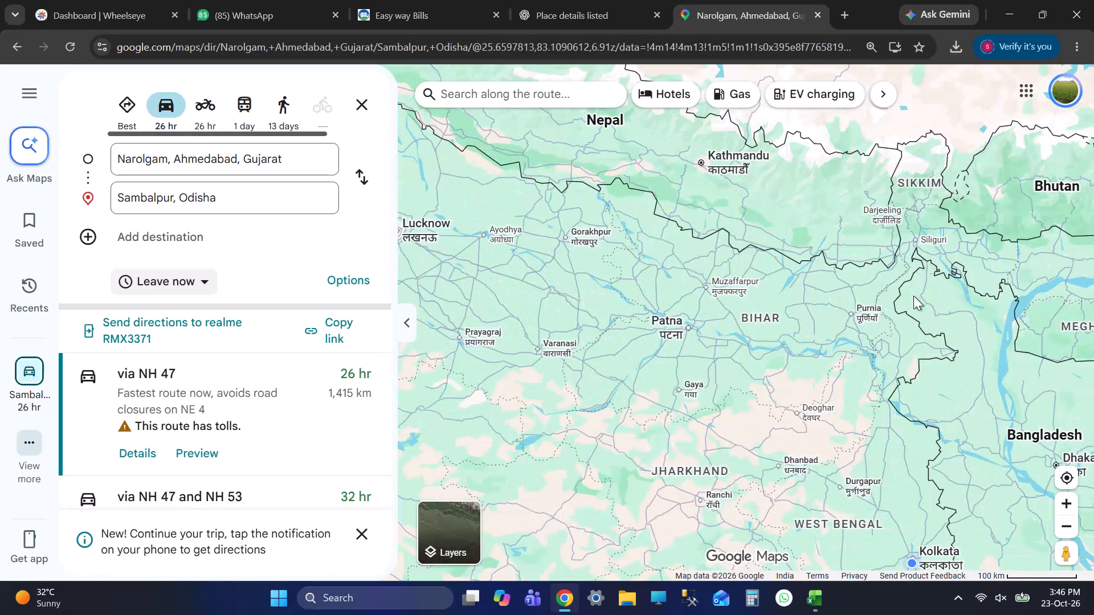
scroll(938, 211, up, 2)
scroll(917, 260, up, 2)
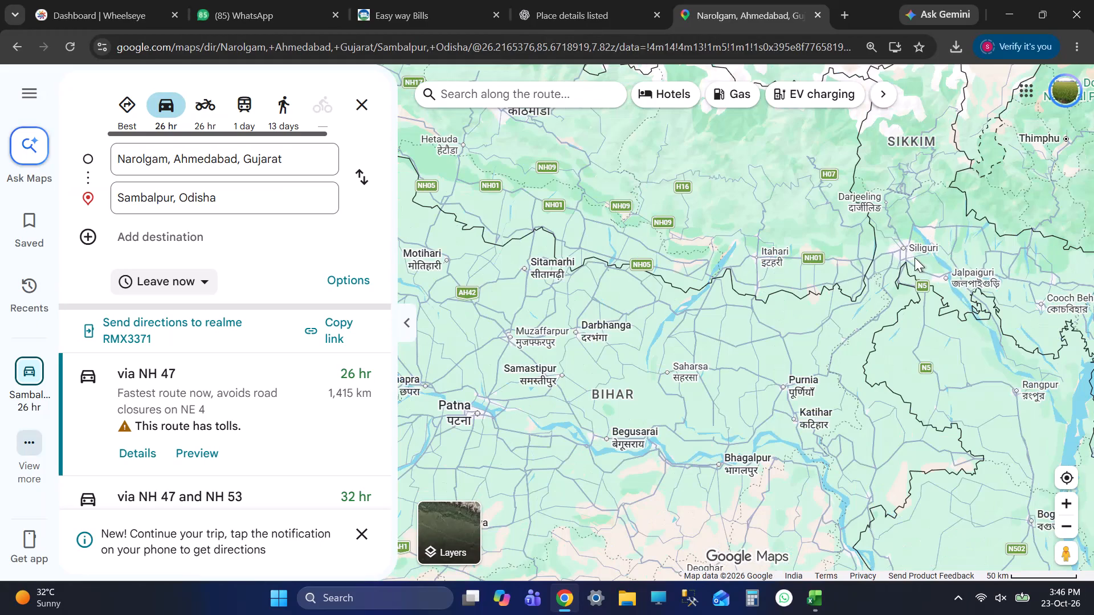
scroll(915, 257, down, 6)
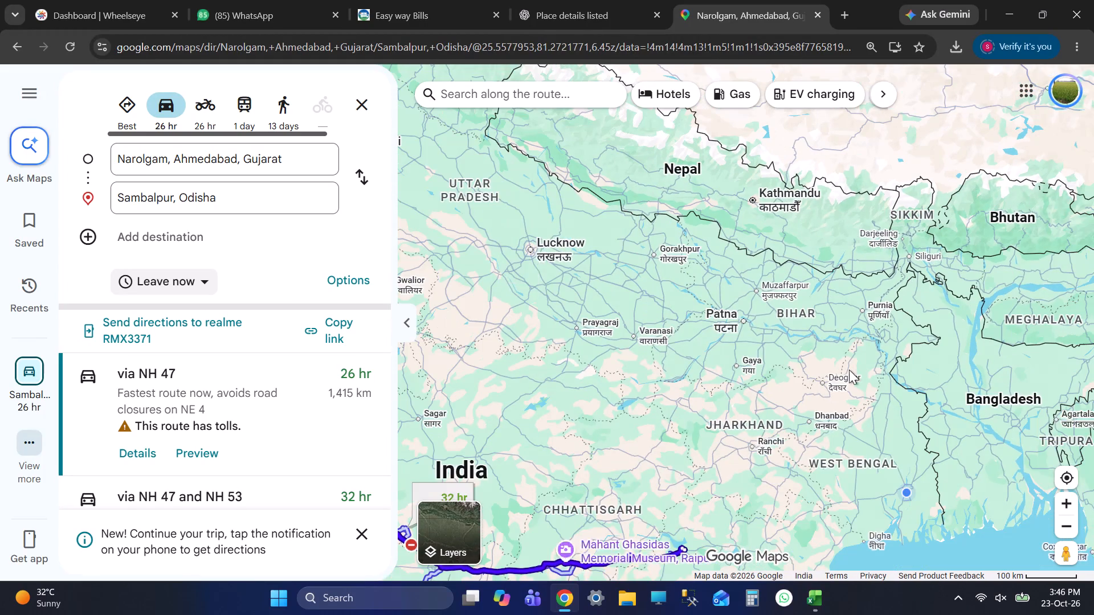
drag(849, 370, 908, 232)
scroll(913, 284, down, 3)
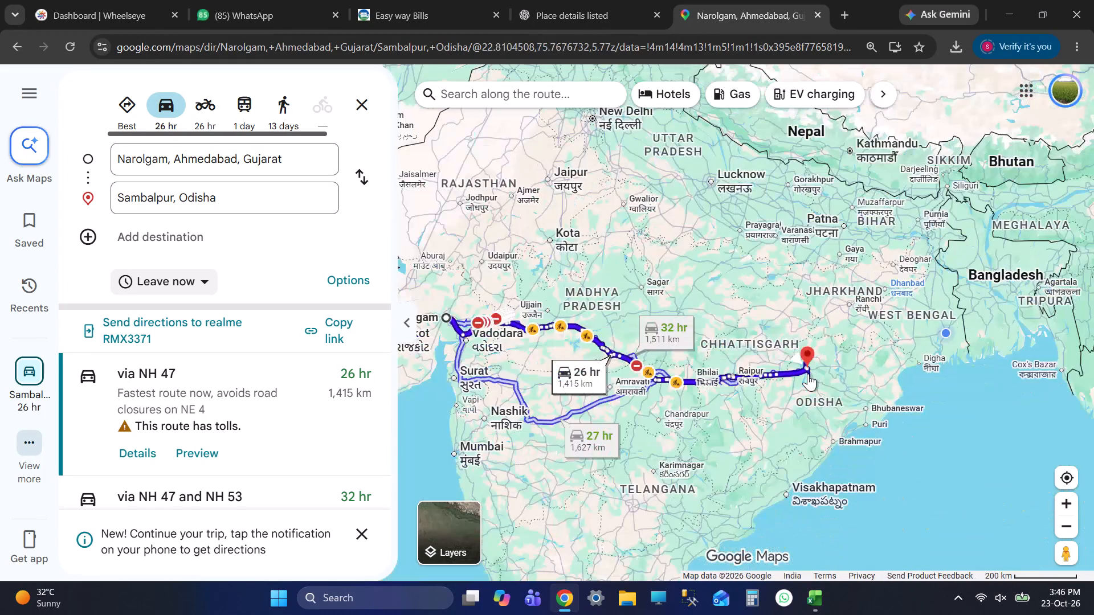
key(alt+Tab)
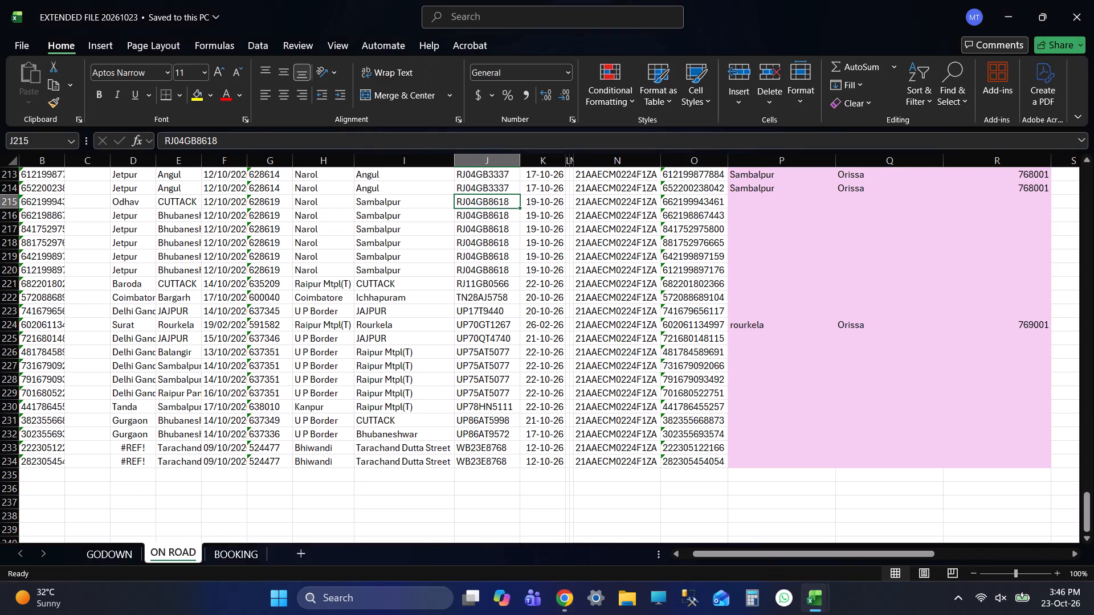
key(alt+Tab)
key(alt+Tab)
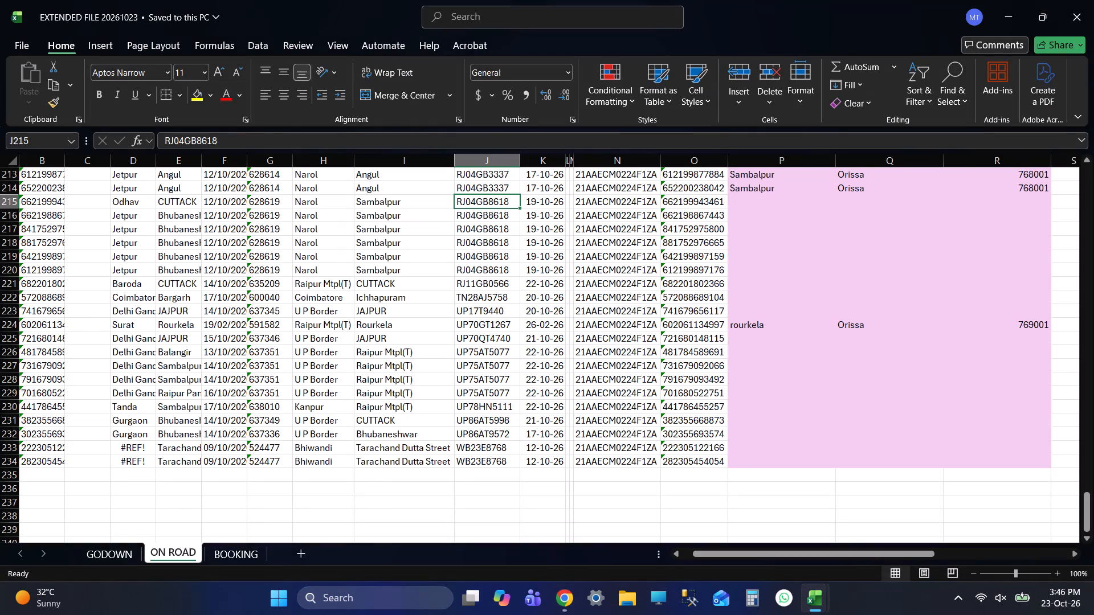
key(alt+Tab)
key(alt+Tab)
key(Tab)
key(Tab)
key(Tab)
key(Tab)
key(Tab)
key(Tab)
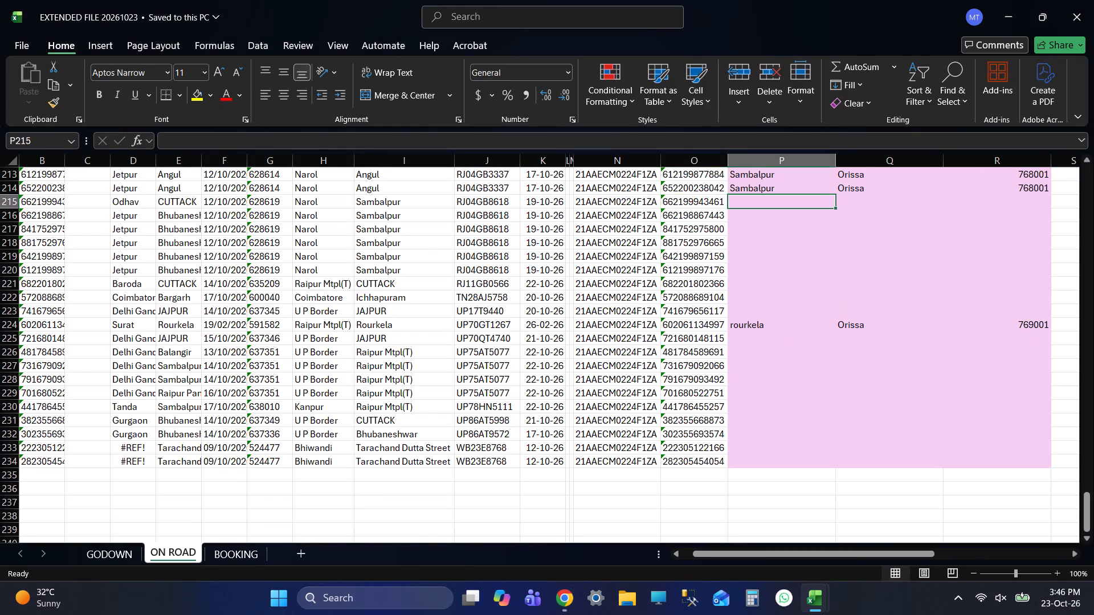
key(alt+Tab)
scroll(794, 376, up, 7)
key(alt+Tab)
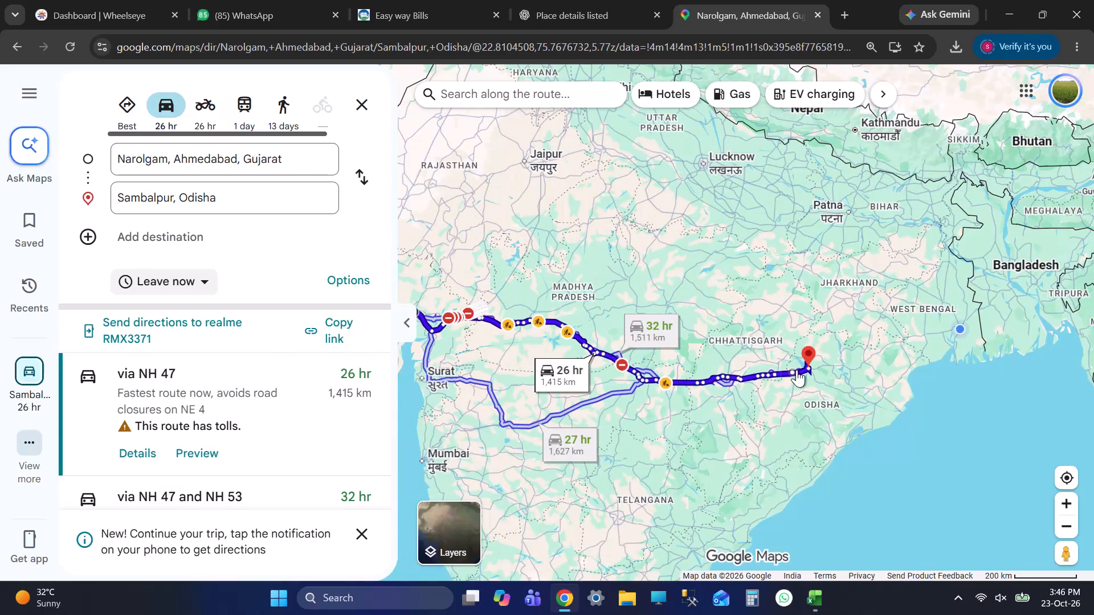
key(alt+Tab)
key(alt+Tab)
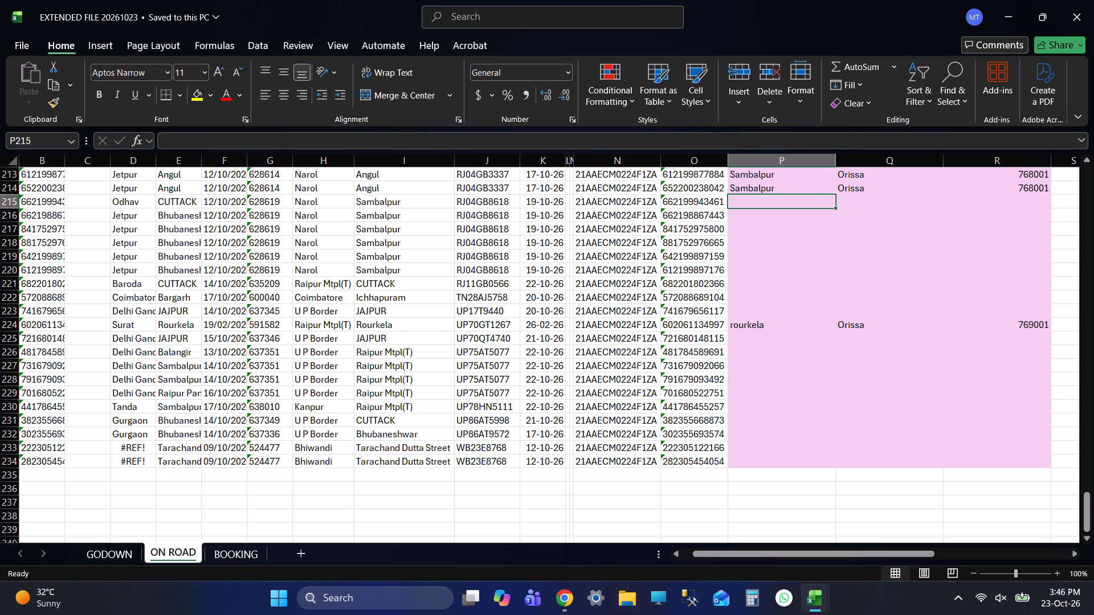
key(alt+Tab)
drag(691, 319, 909, 287)
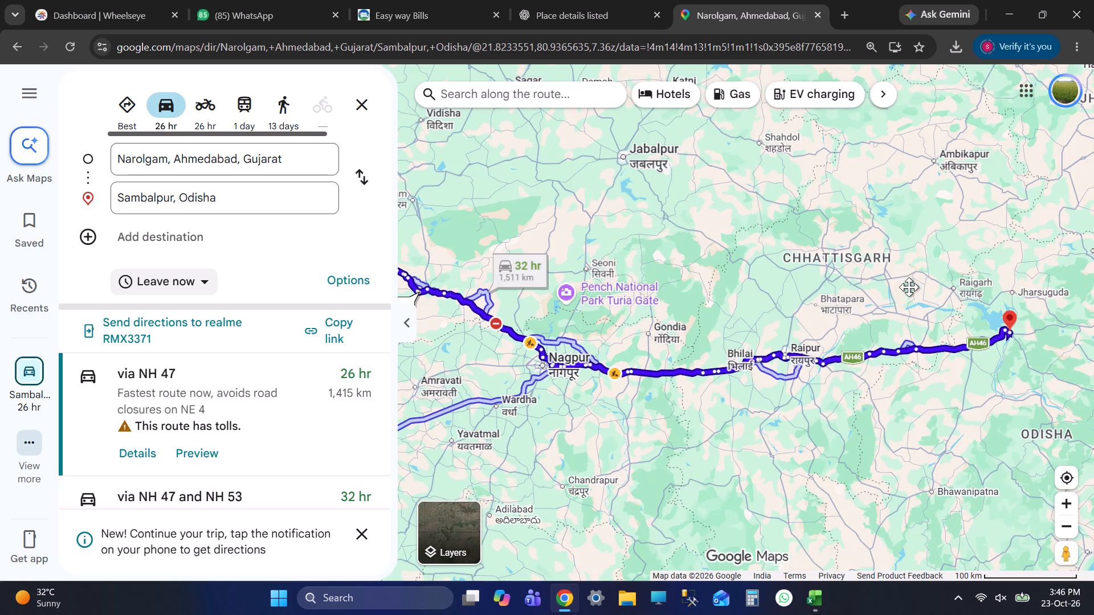
scroll(781, 360, up, 6)
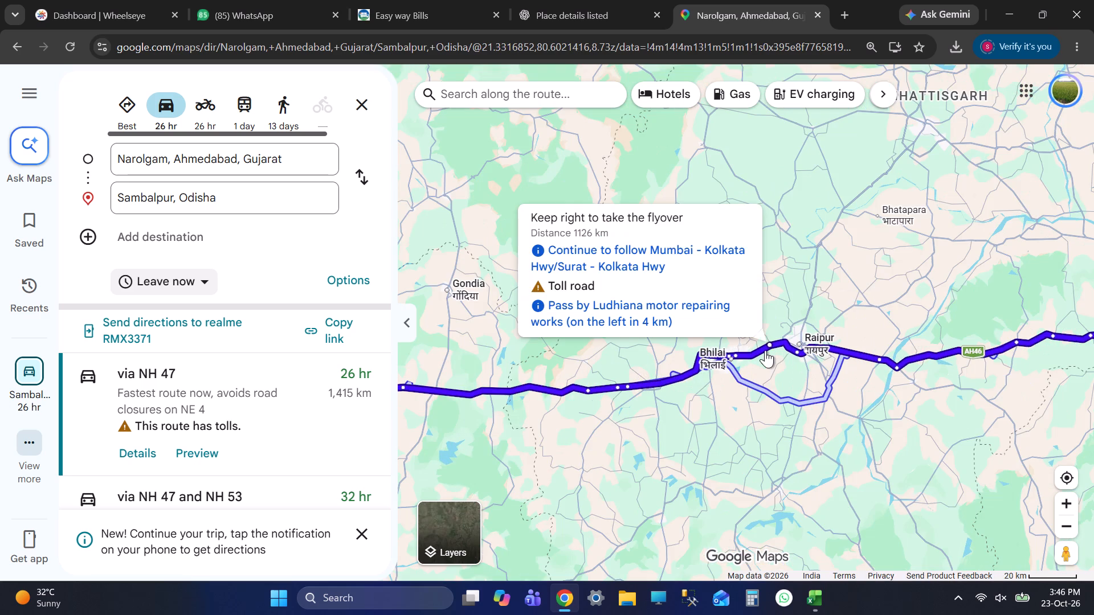
drag(547, 487, 786, 483)
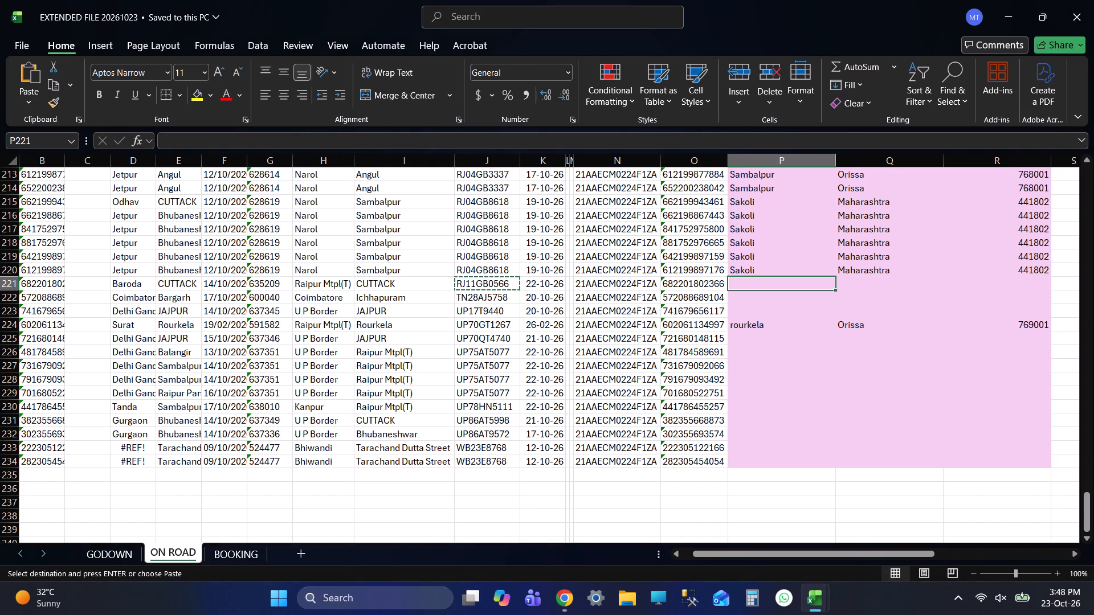
click(778, 175)
key(shift+Right)
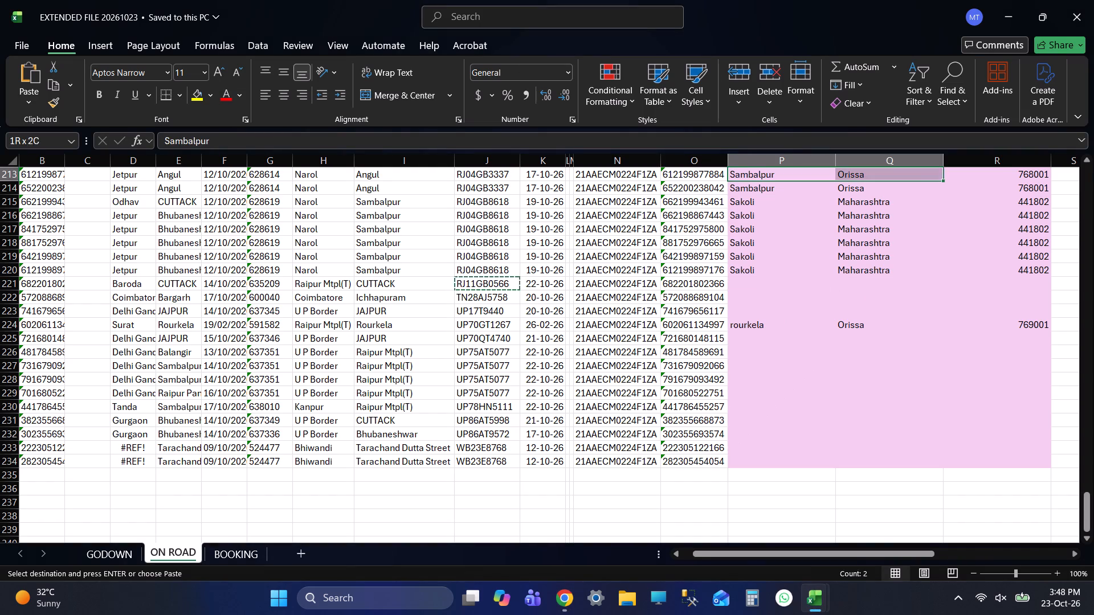
key(shift+Right)
key(ctrl+c)
key(ctrl+Down)
key(Down)
key(ctrl+v)
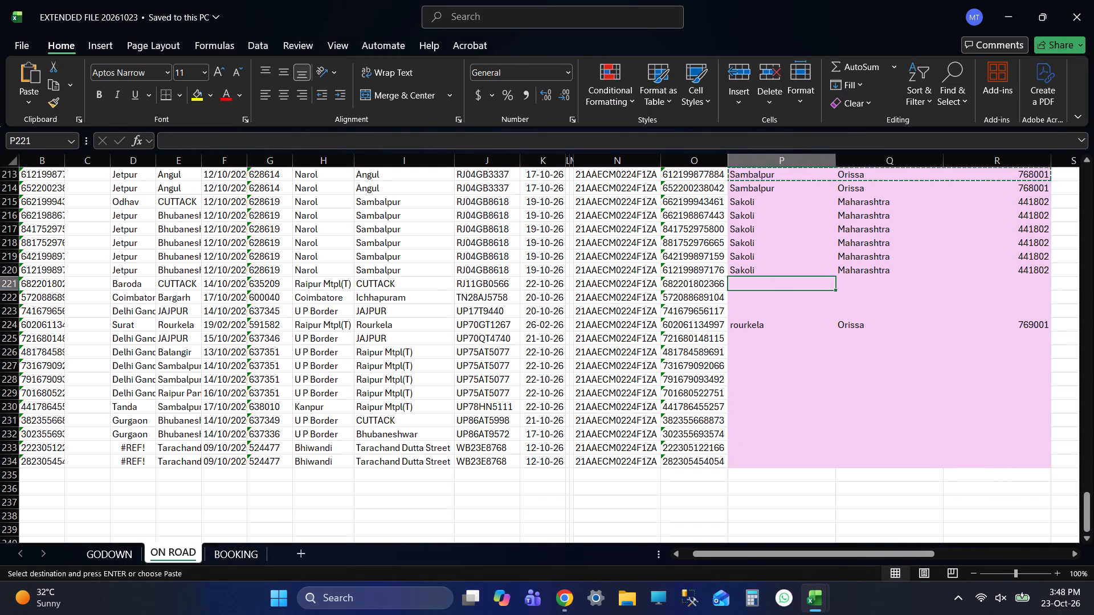
key(Down)
key(ctrl+s)
key(Left)
key(Left)
key(Left)
key(Left)
key(Left)
key(Left)
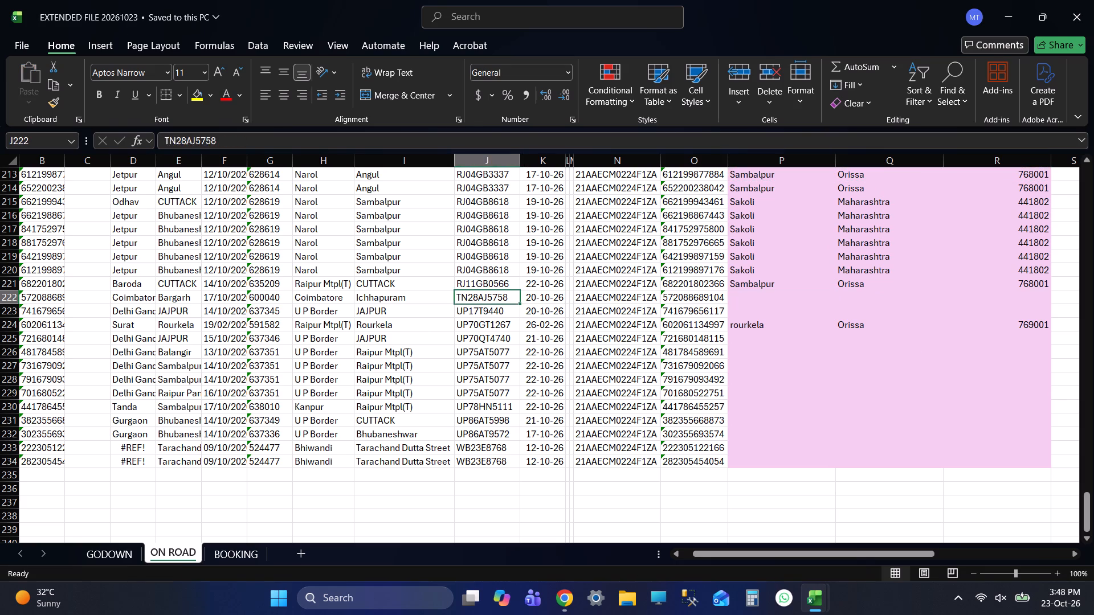
key(Left)
key(Right)
key(ctrl+c)
key(Right)
key(Right)
key(Right)
key(Right)
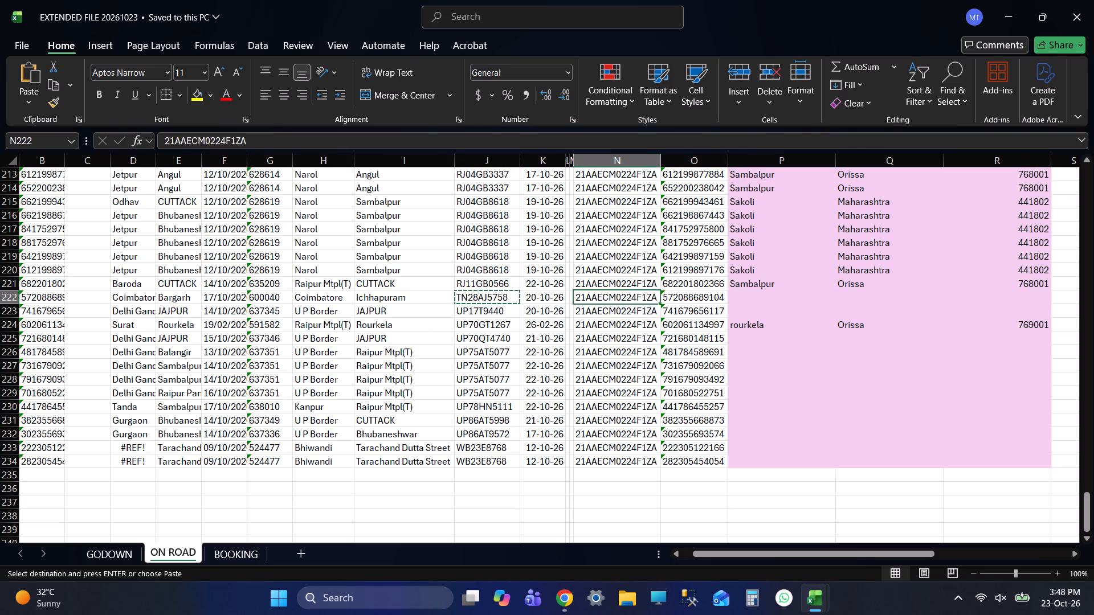
key(Right)
key(Right)
key(alt+Tab)
click(701, 0)
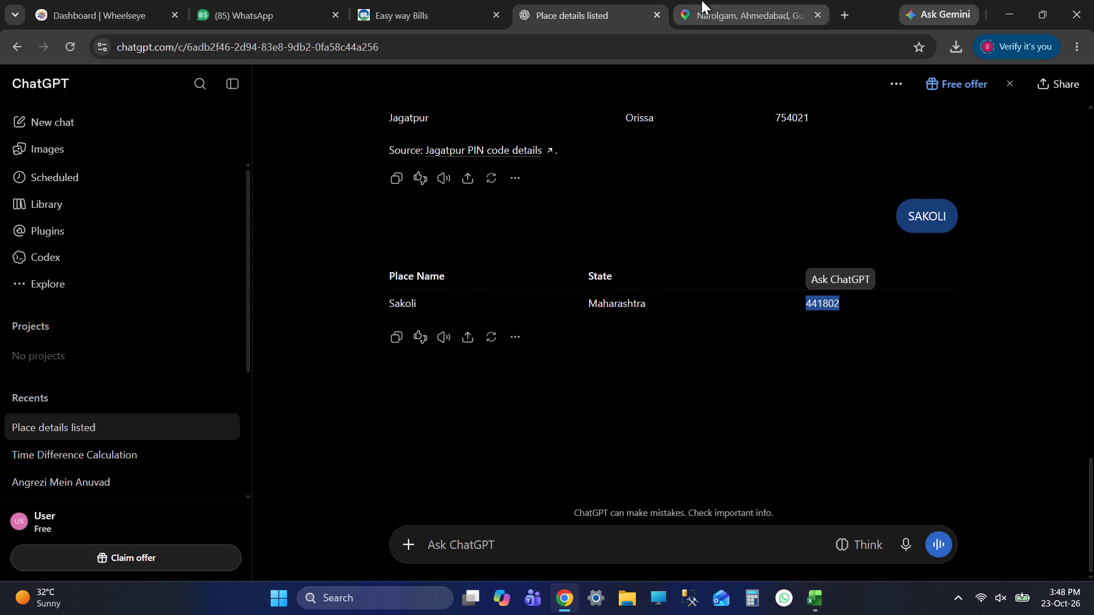
click(439, 1)
click(519, 490)
double_click(557, 170)
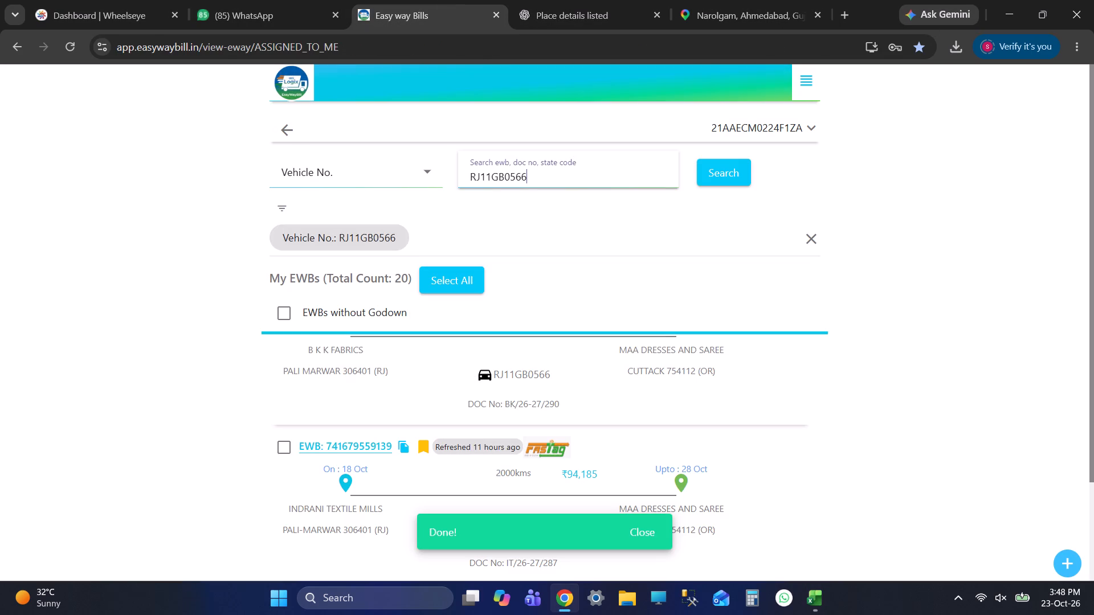
key(ctrl+v)
click(718, 187)
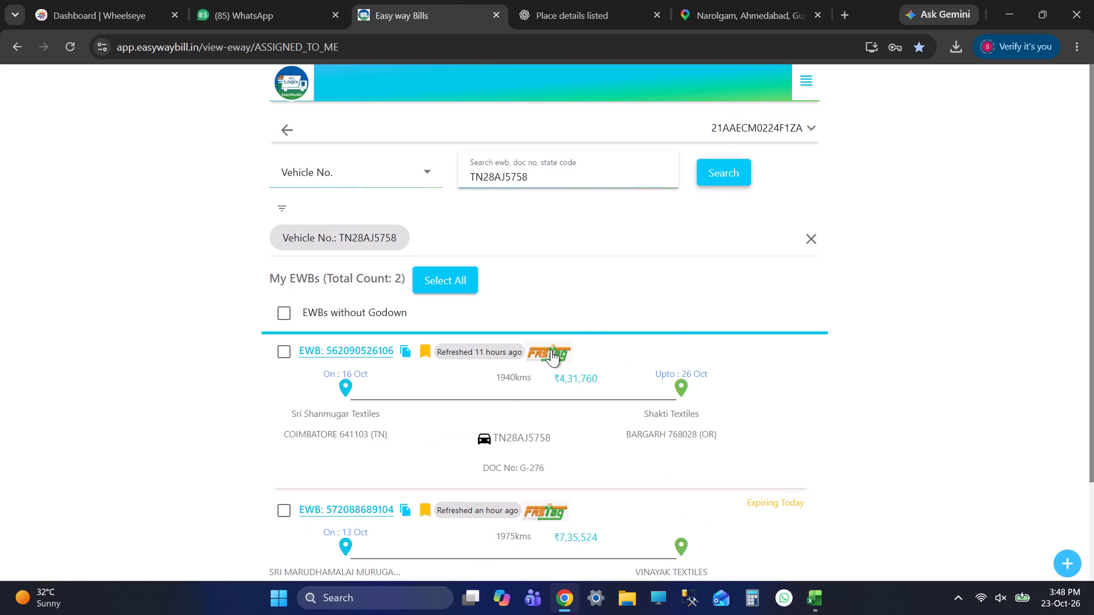
click(541, 352)
key(alt+Tab)
scroll(615, 319, down, 2)
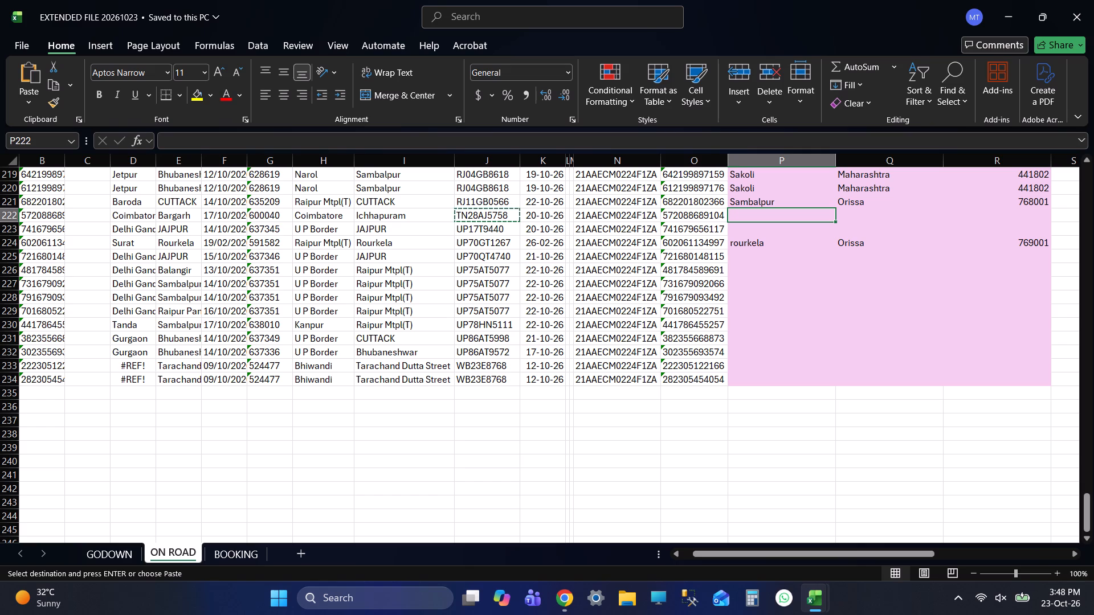
key(alt+Tab)
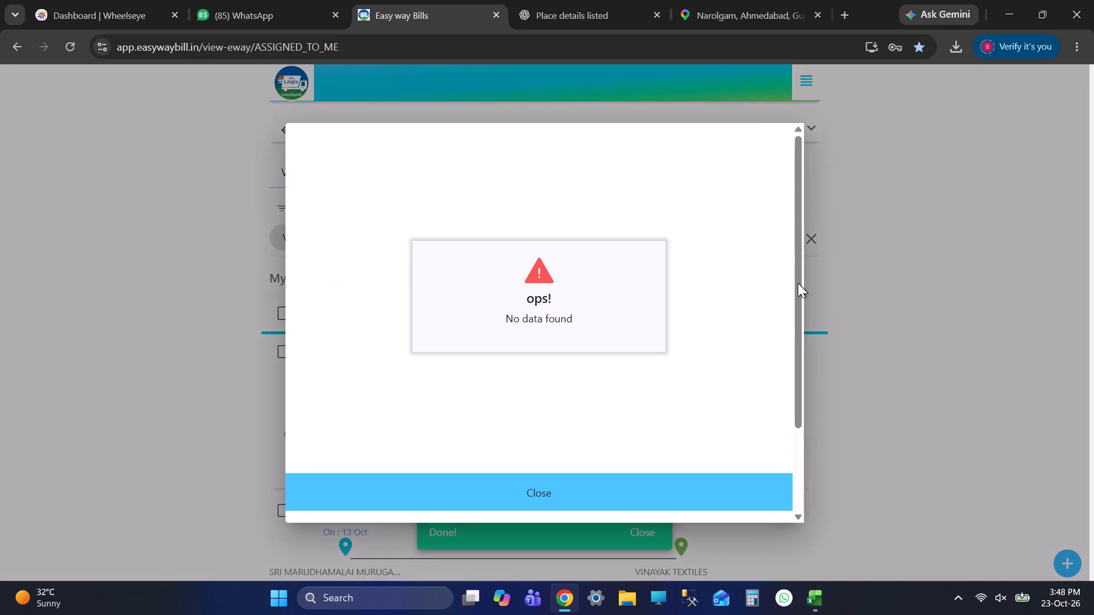
drag(624, 498, 619, 498)
scroll(573, 339, down, 3)
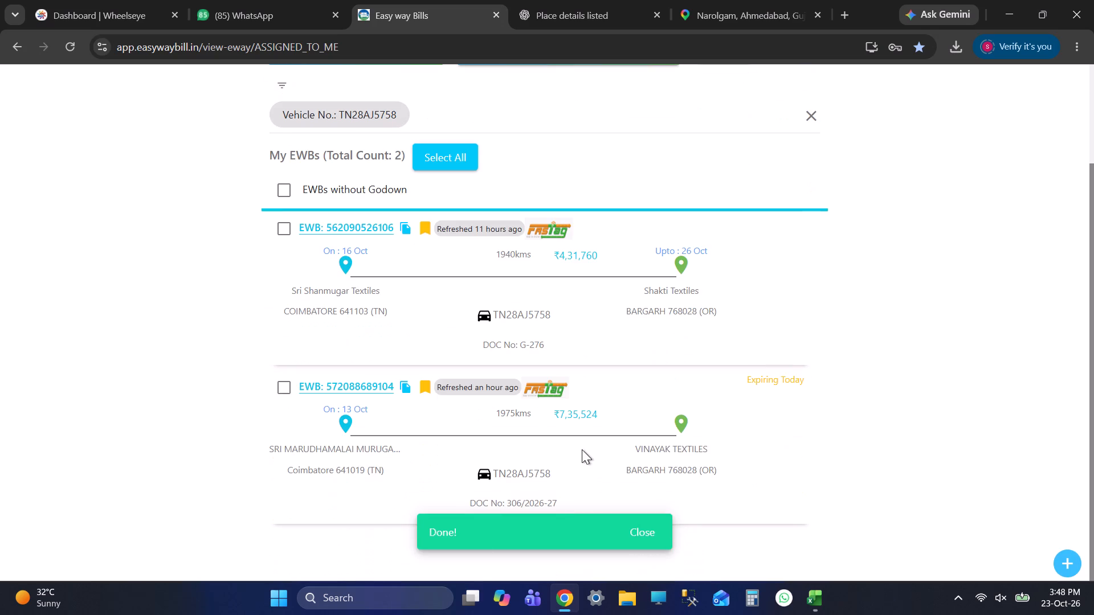
drag(562, 391, 552, 392)
key(alt+Tab)
key(alt+Tab)
click(546, 388)
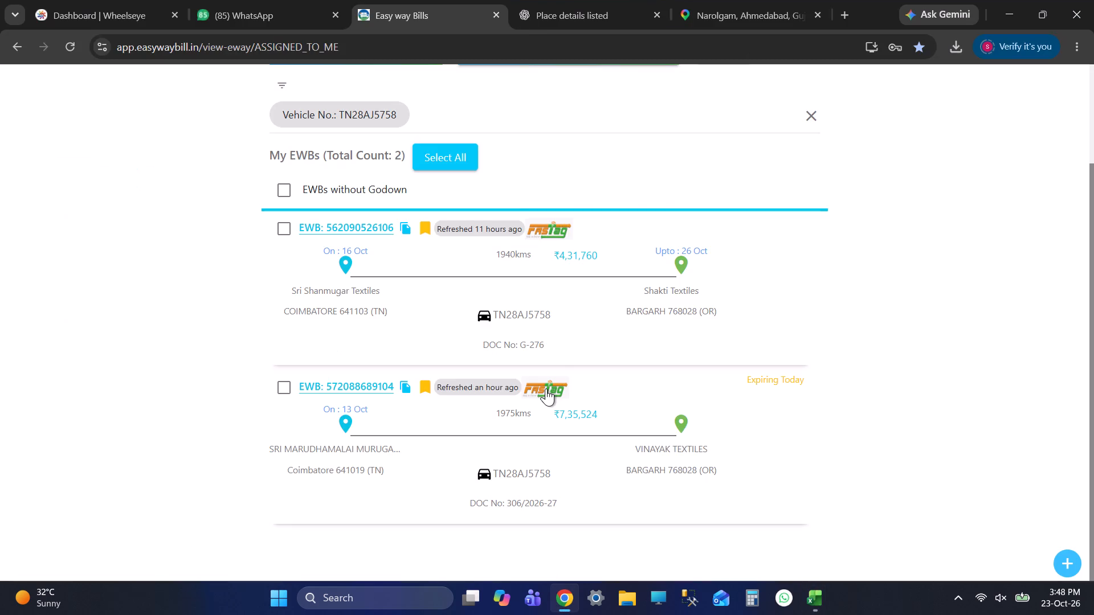
key(alt+Tab)
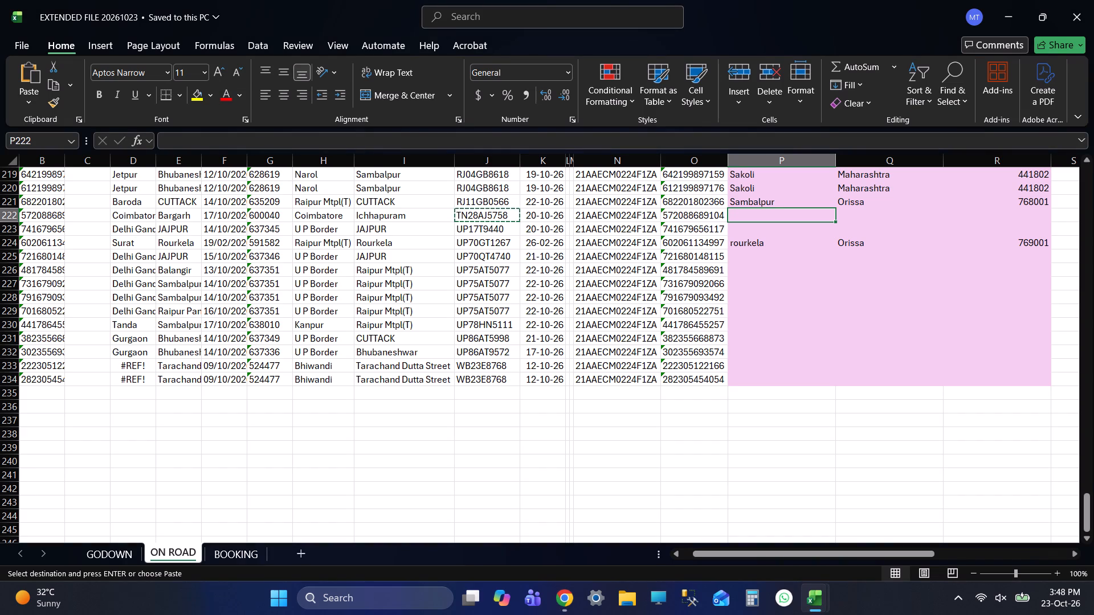
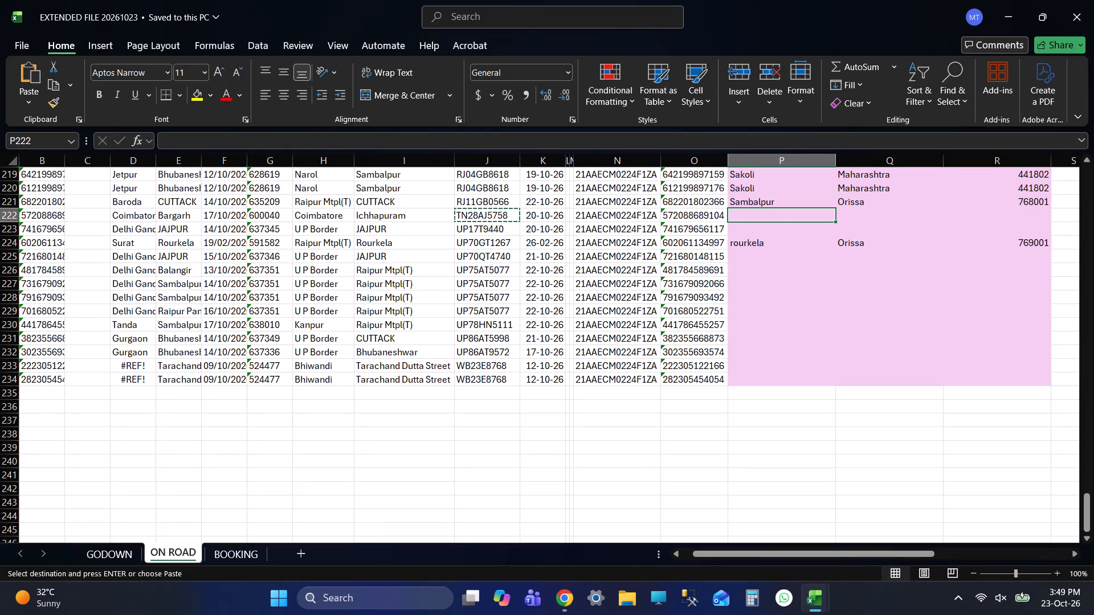
key(alt+Tab)
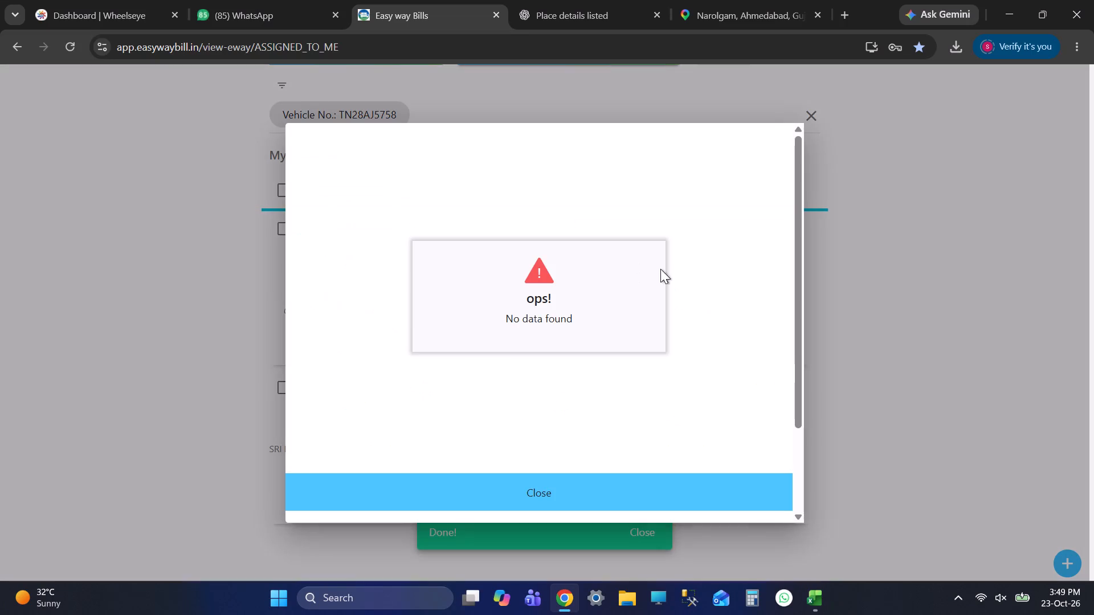
click(607, 493)
scroll(536, 383, down, 3)
scroll(536, 397, up, 1)
scroll(536, 397, down, 2)
scroll(577, 375, up, 9)
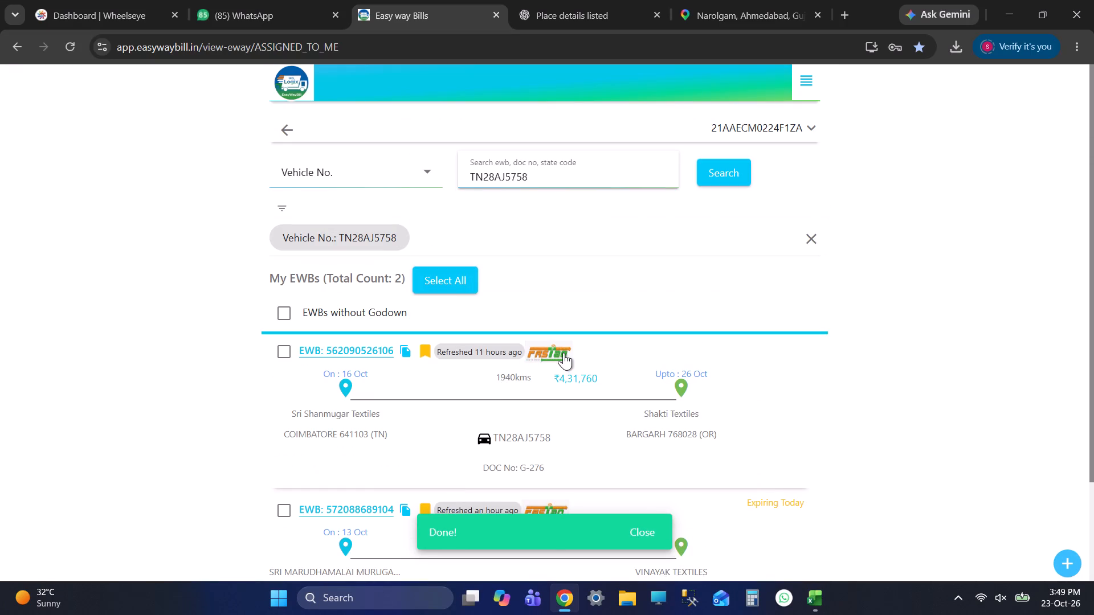
click(564, 352)
scroll(583, 363, down, 4)
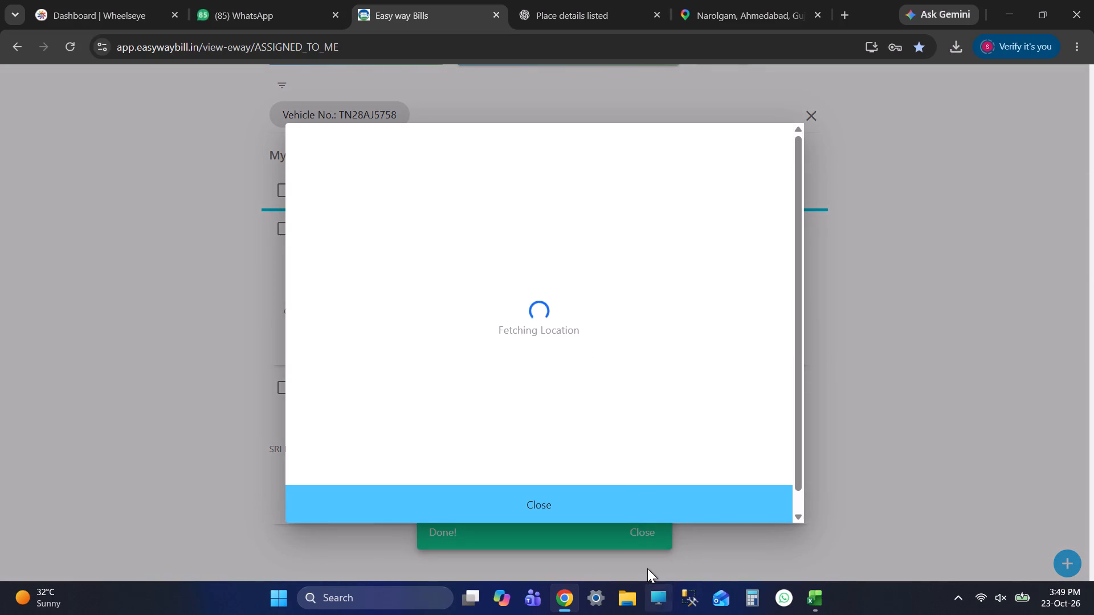
key(alt+Tab)
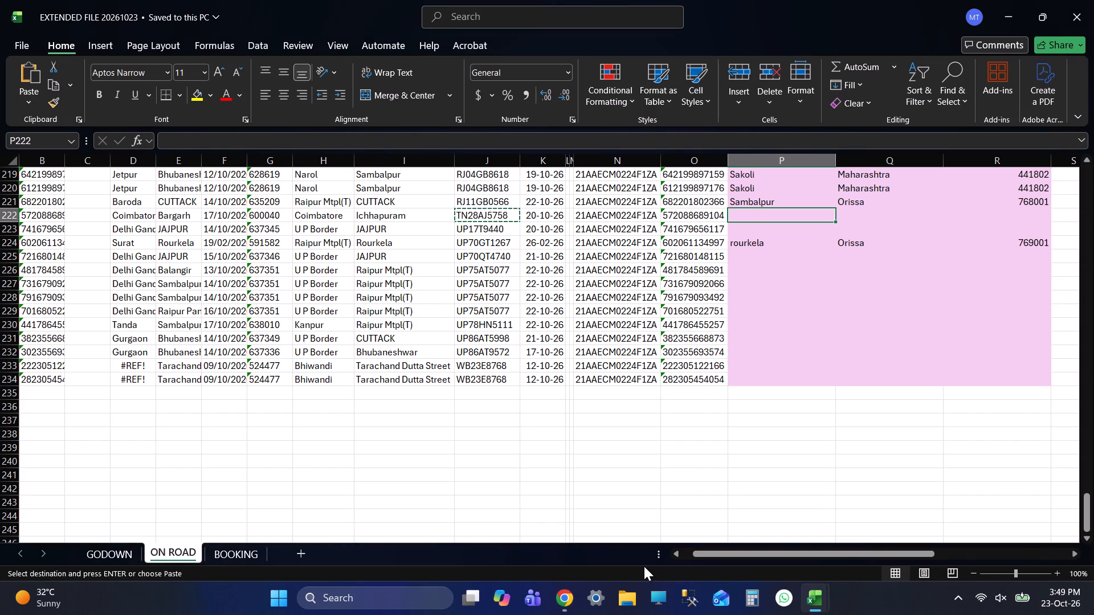
key(alt+Tab)
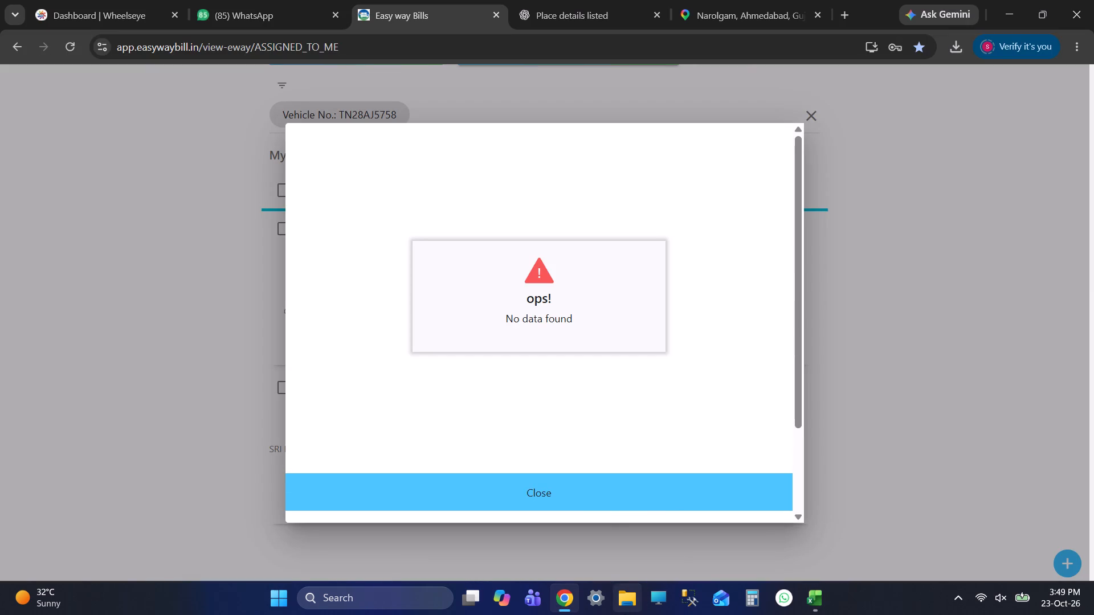
click(589, 499)
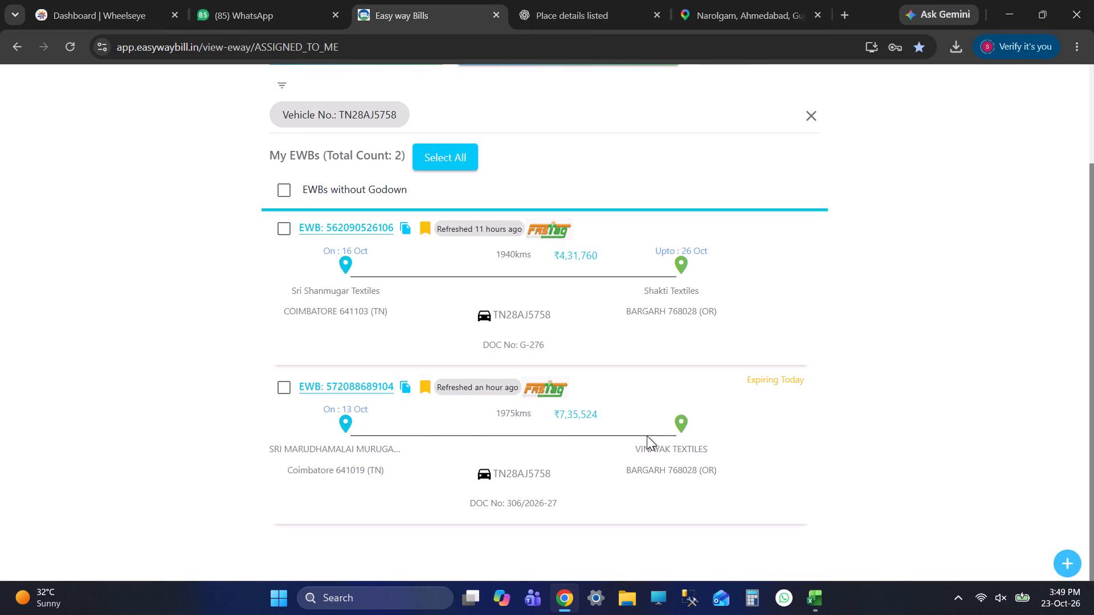
key(alt+Tab)
key(alt+Tab)
click(557, 379)
key(alt+Tab)
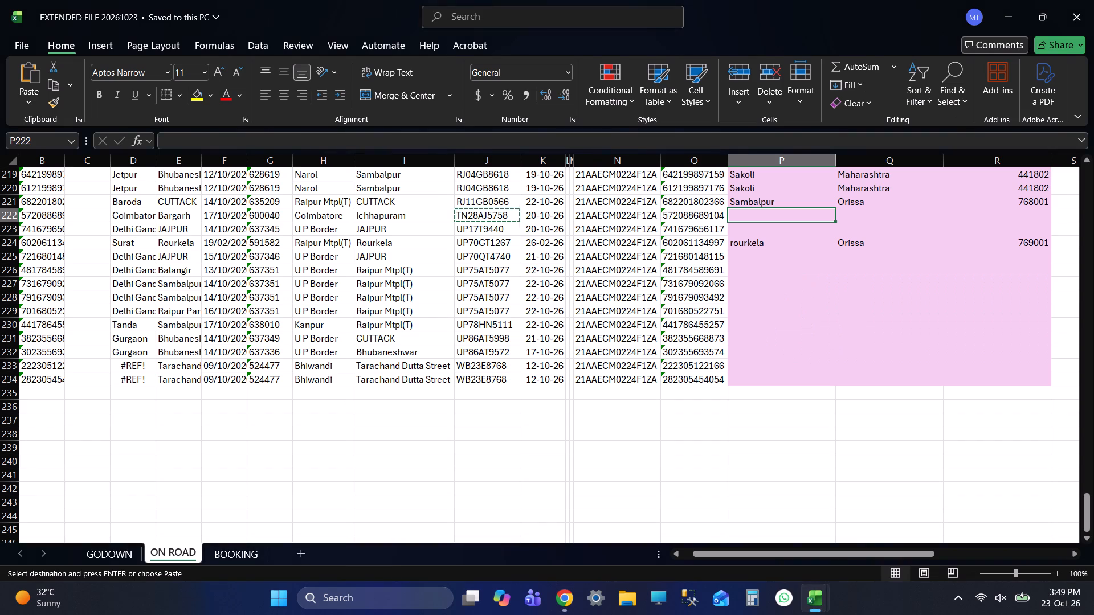
key(alt+Tab)
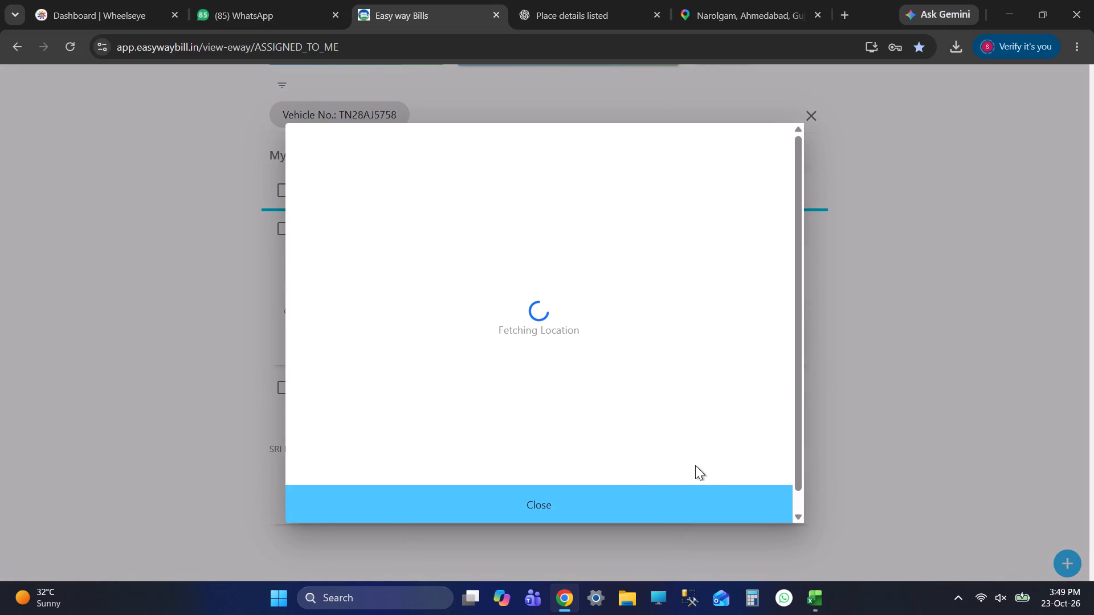
click(614, 489)
key(alt+Tab)
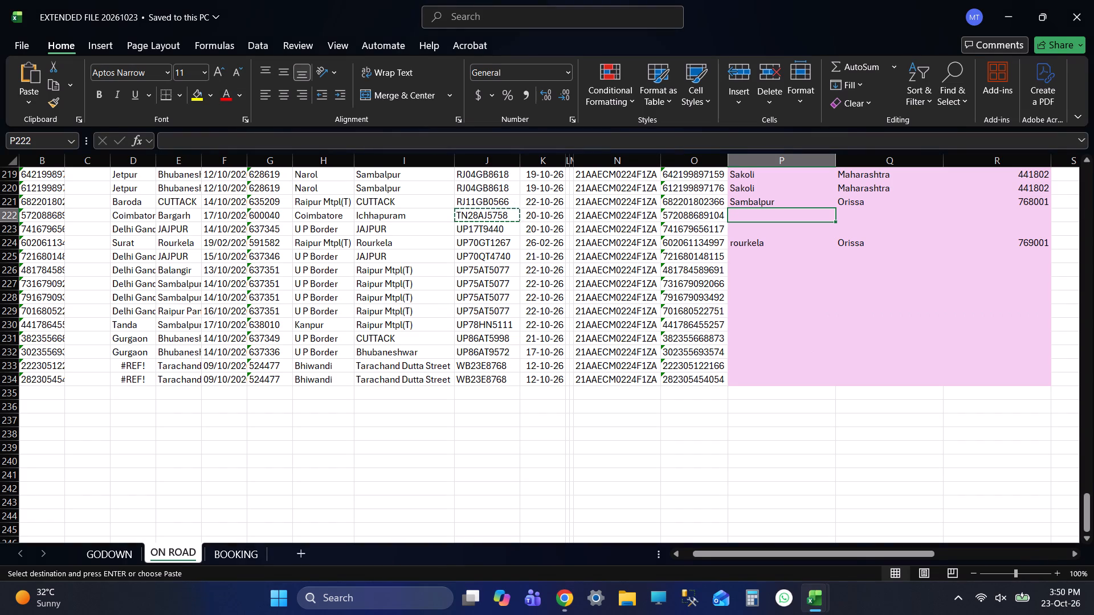
Close the Narolgam to Sambalpur route map and open a blank browser tab.
key(alt+Tab)
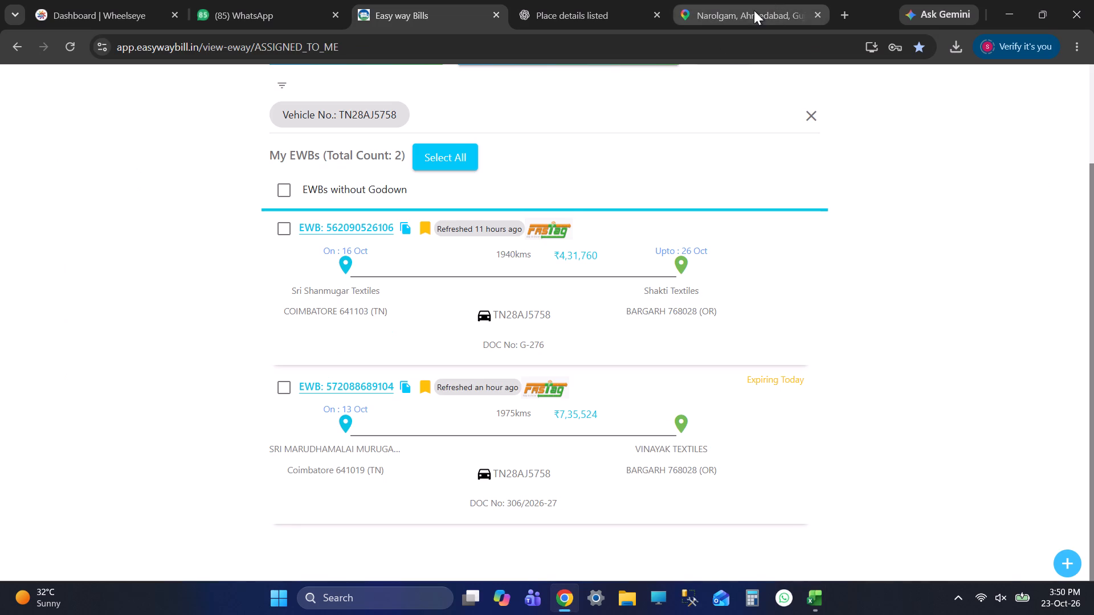
click(754, 10)
click(809, 10)
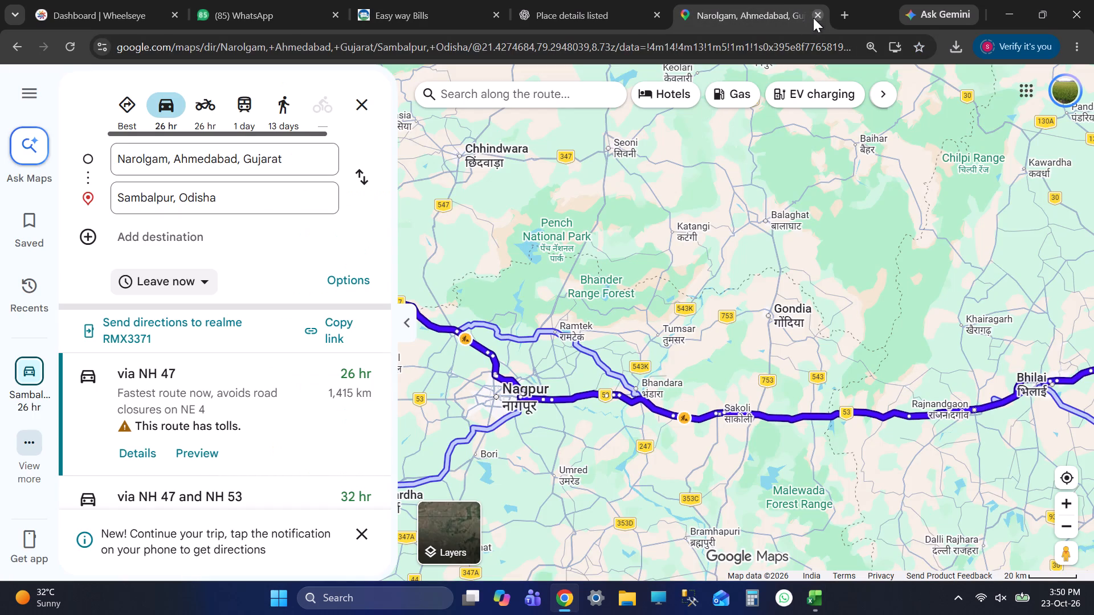
click(813, 18)
click(743, 19)
Copy the origin Coimbatore from H222 of the ON ROAD sheet.
key(alt+Tab)
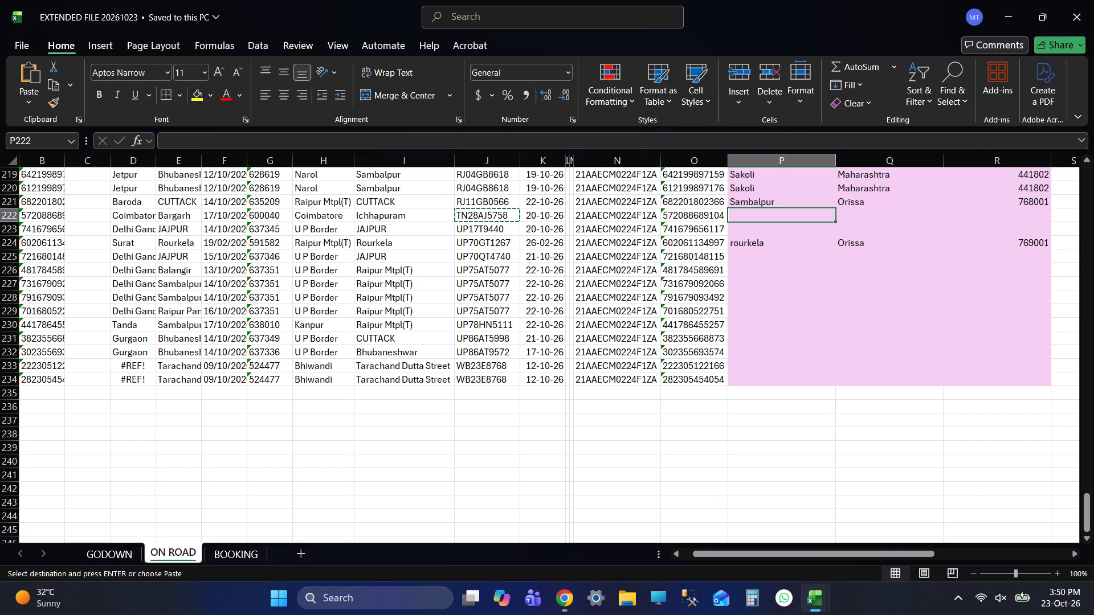
key(shift+Tab)
key(shift+Tab)
key(shift+Tab)
key(shift+Tab)
key(shift+Tab)
key(shift+Tab)
key(shift+Tab)
key(shift+Tab)
key(shift+Tab)
key(Tab)
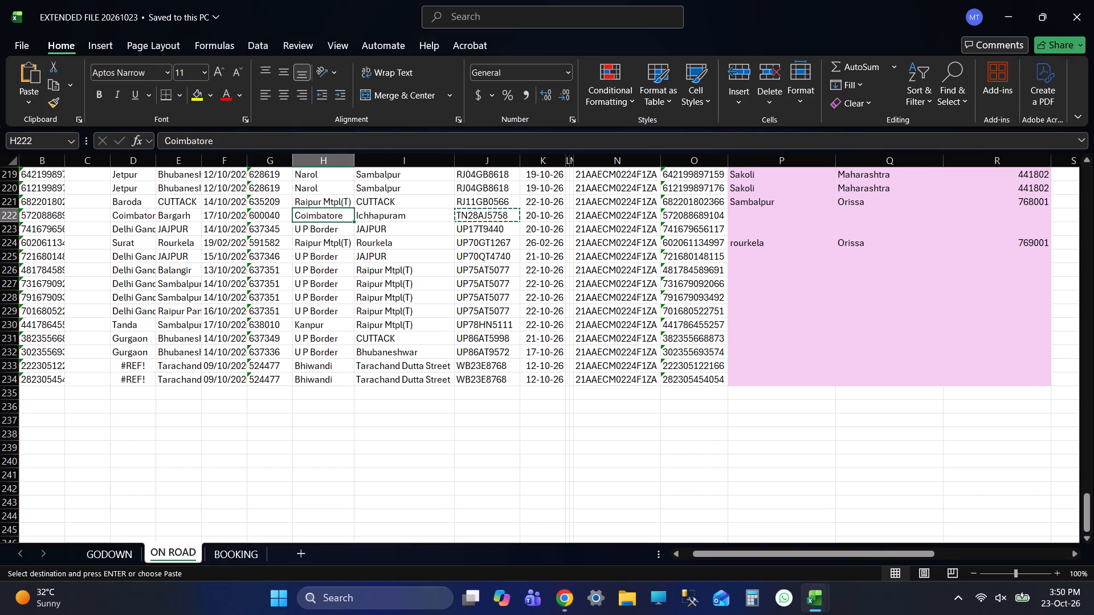
key(ctrl+c)
Search for the Coimbatore to Ichchapuram distance in the blank browser tab and open the route's directions in Google Maps.
key(alt+Tab)
key(ctrl+v)
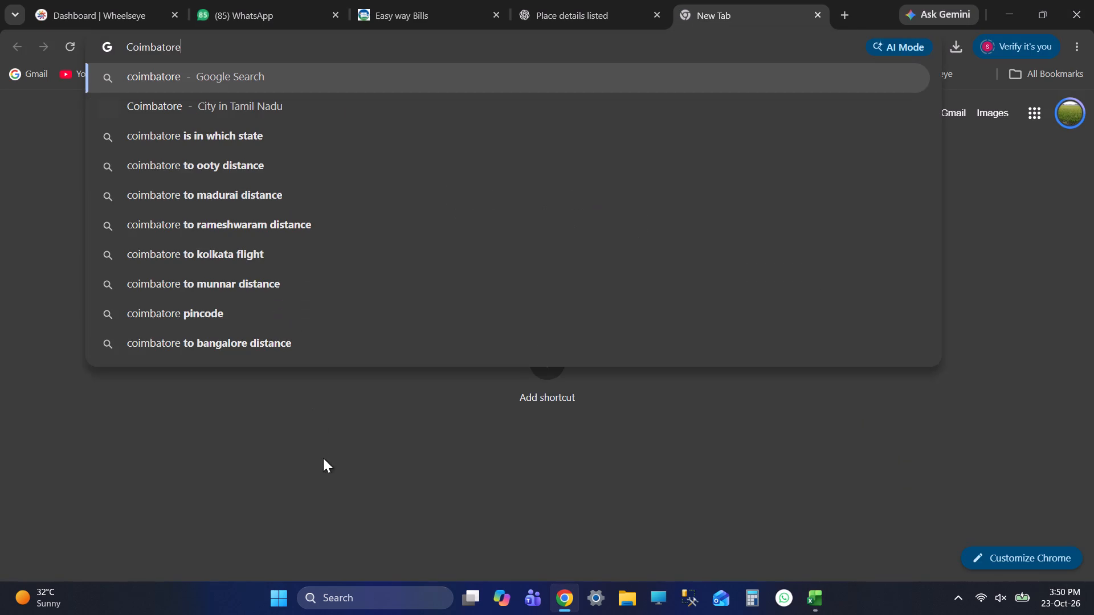
key(space)
text(TO IV)
key(BackSpace)
text(CHCH)
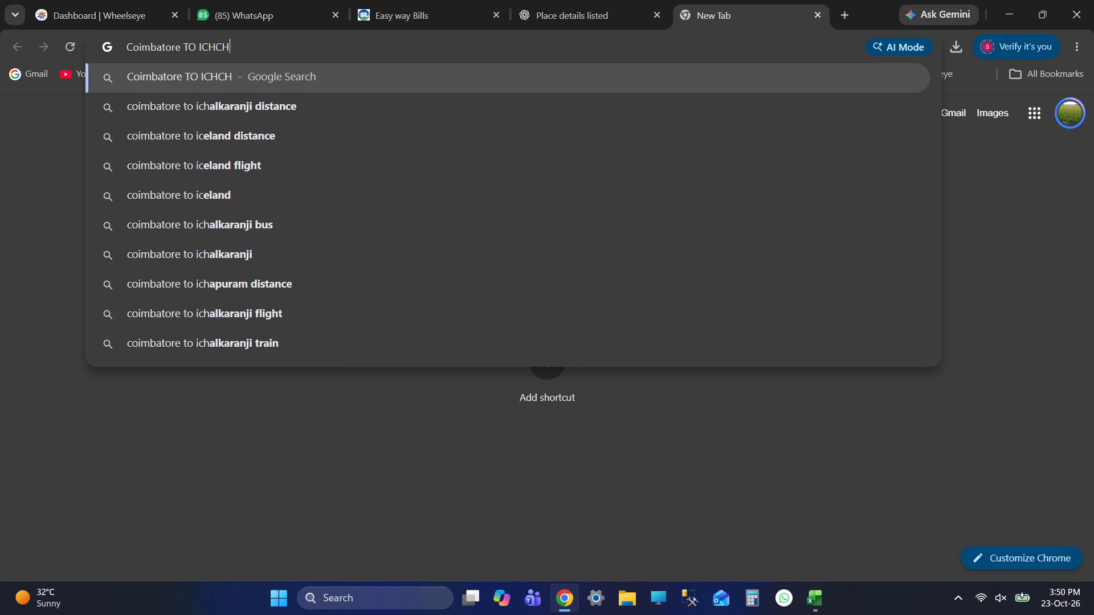
key(Down)
key(Return)
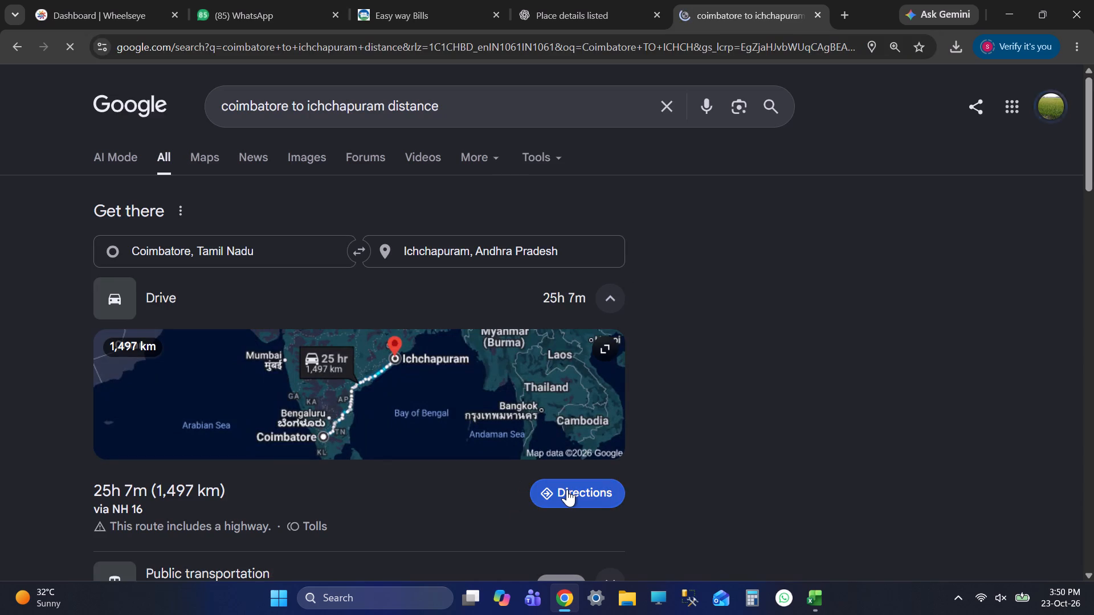
click(567, 489)
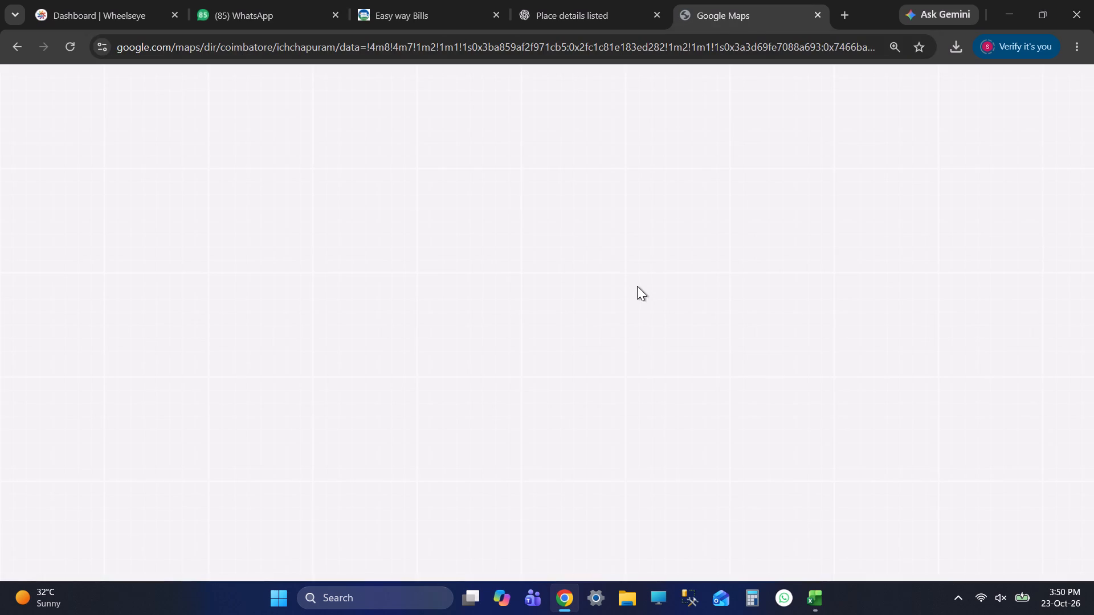
key(alt+Tab)
key(Tab)
key(Tab)
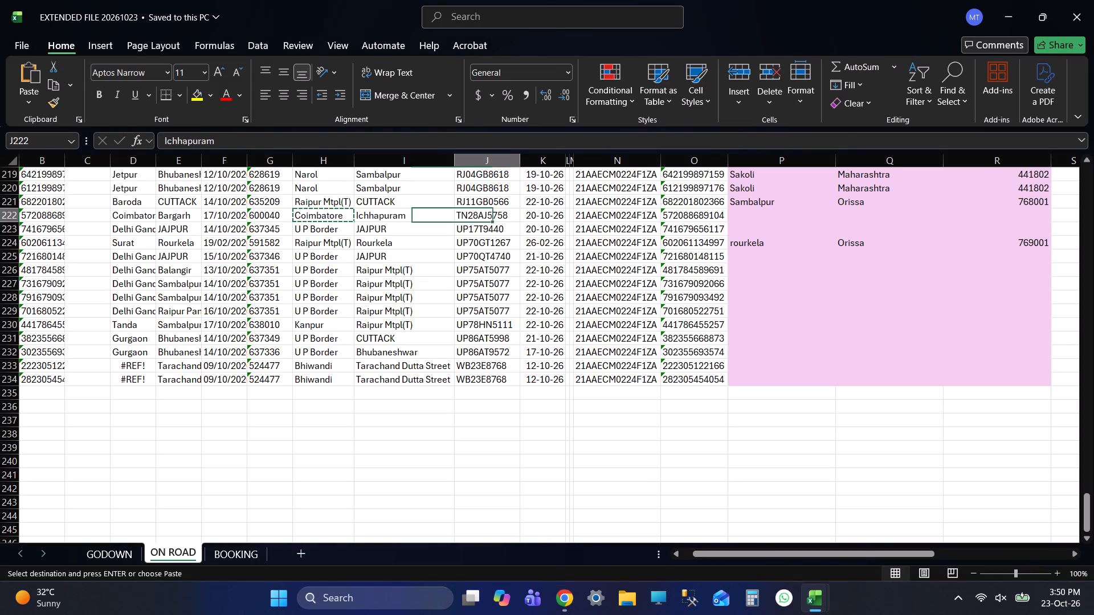
key(Tab)
key(Tab)
key(Tab)
key(Tab)
key(Tab)
key(Tab)
key(alt+Tab)
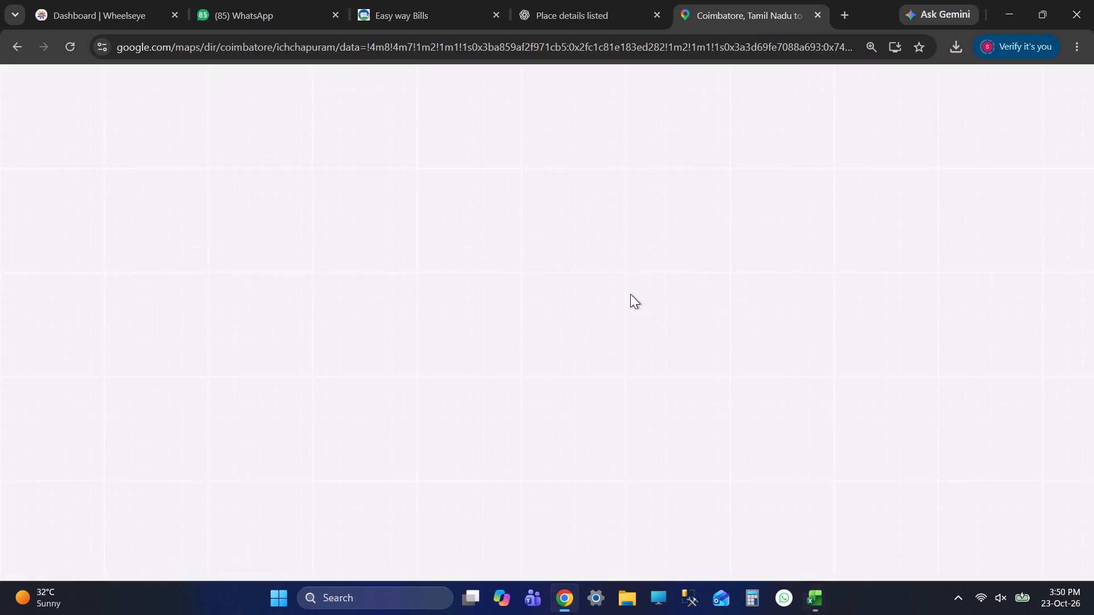
key(alt+Tab)
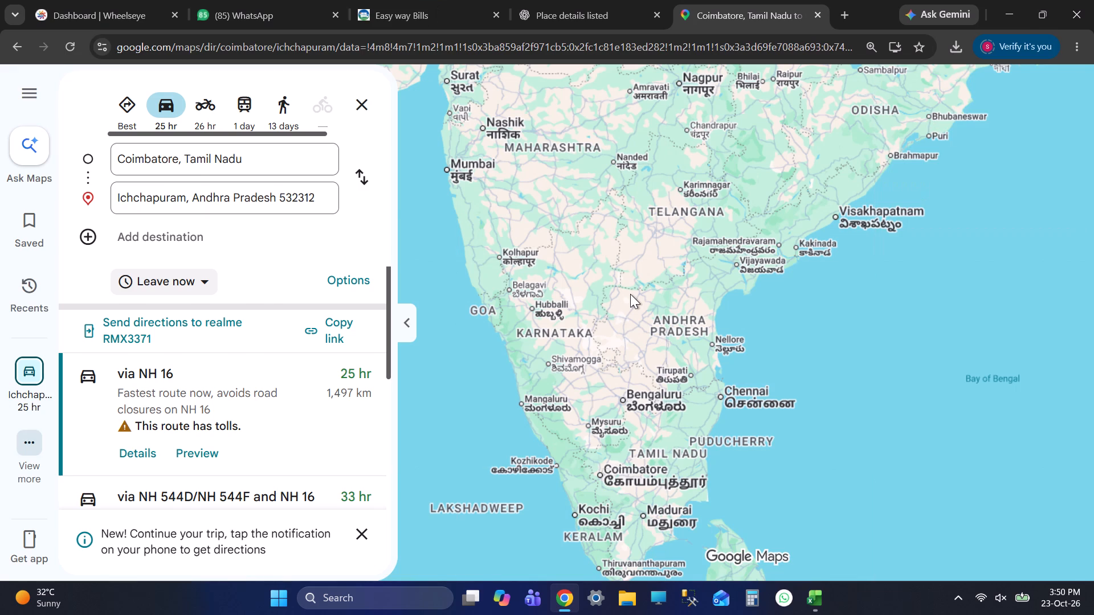
key(alt+Tab)
key(alt+Tab)
key(alt+Tab)
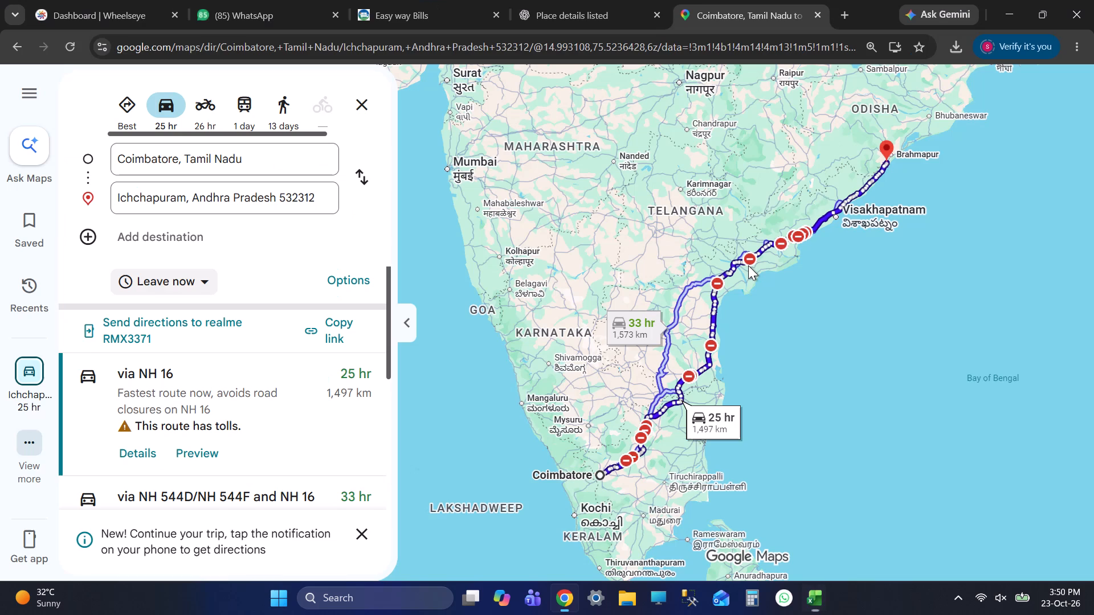
scroll(746, 298, up, 9)
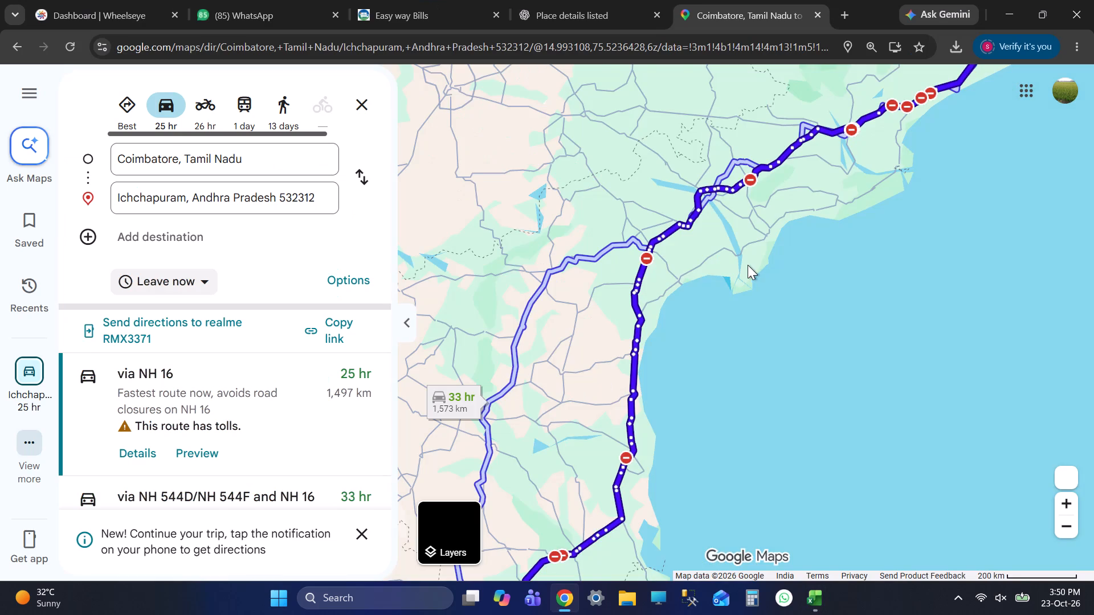
drag(740, 243, 858, 309)
scroll(762, 274, up, 10)
drag(769, 323, 858, 245)
scroll(830, 227, up, 4)
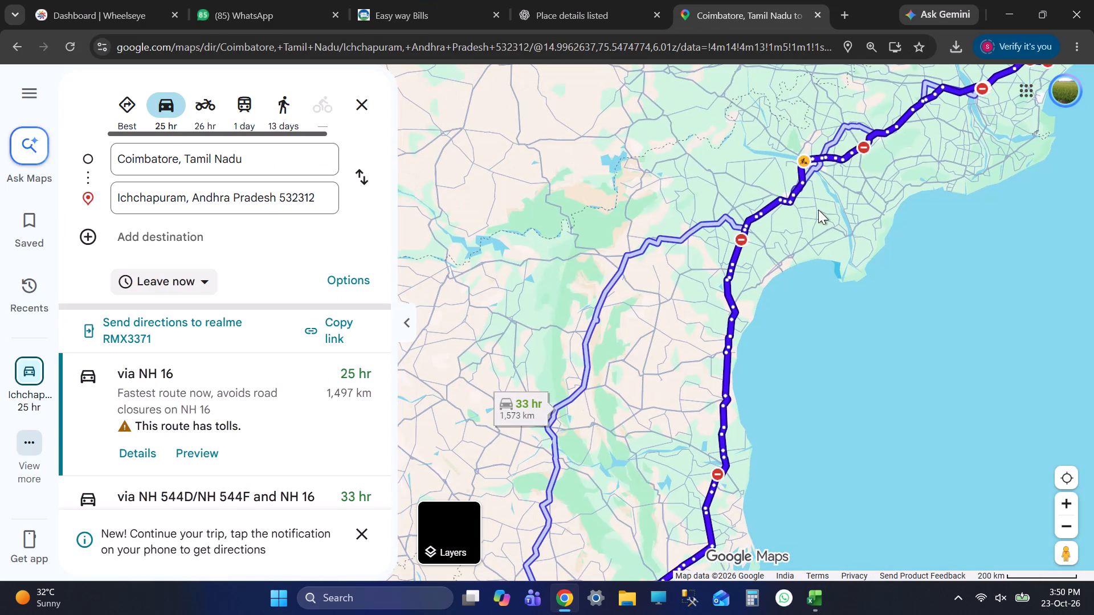
drag(818, 210, 821, 358)
drag(823, 224, 823, 341)
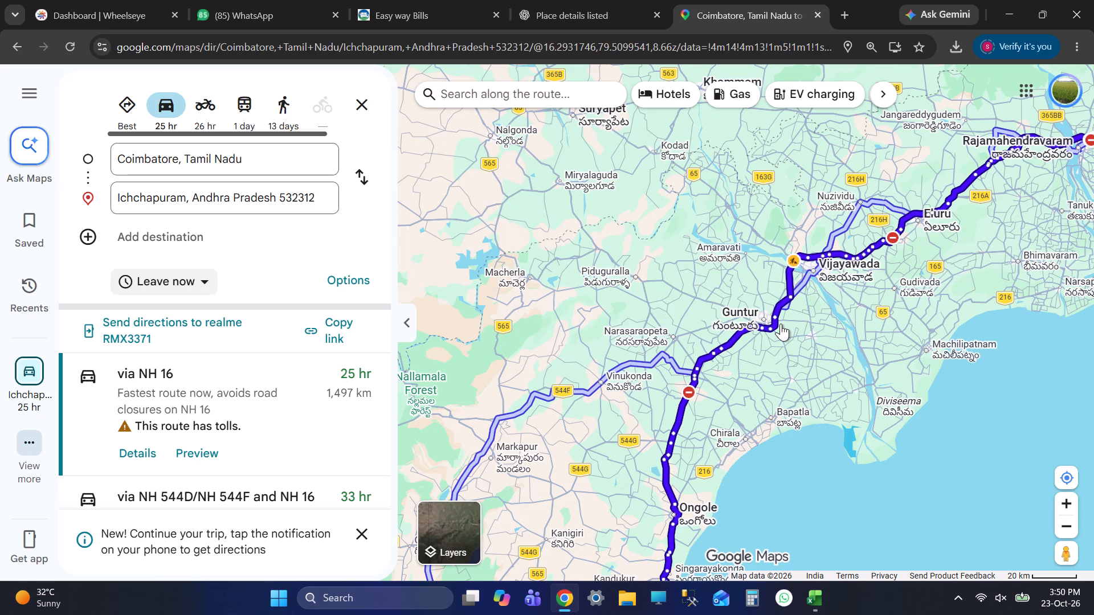
drag(756, 405, 844, 250)
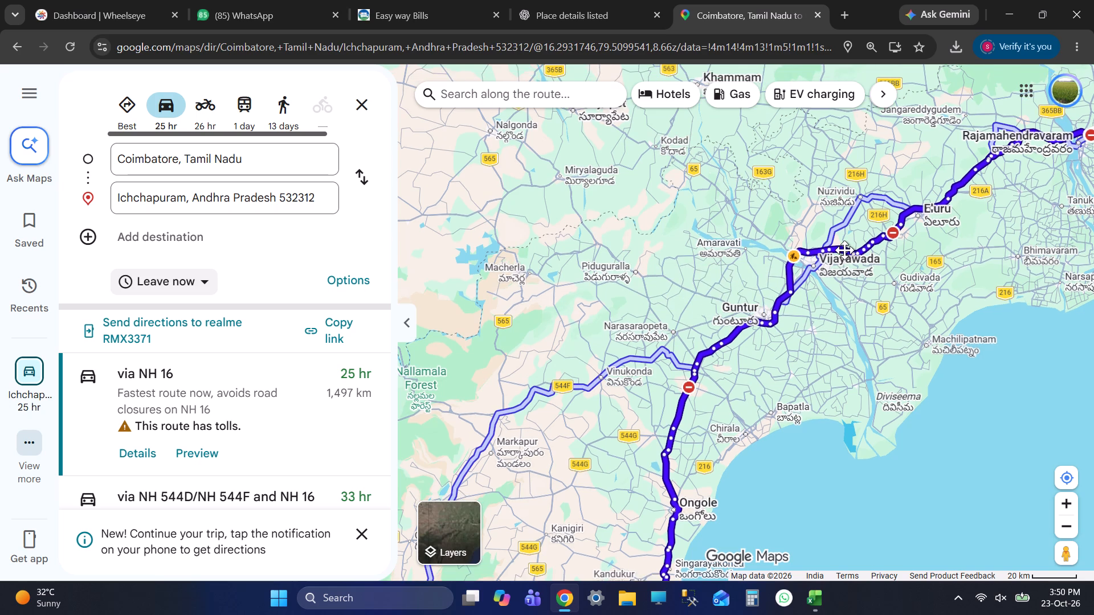
drag(844, 250, 844, 248)
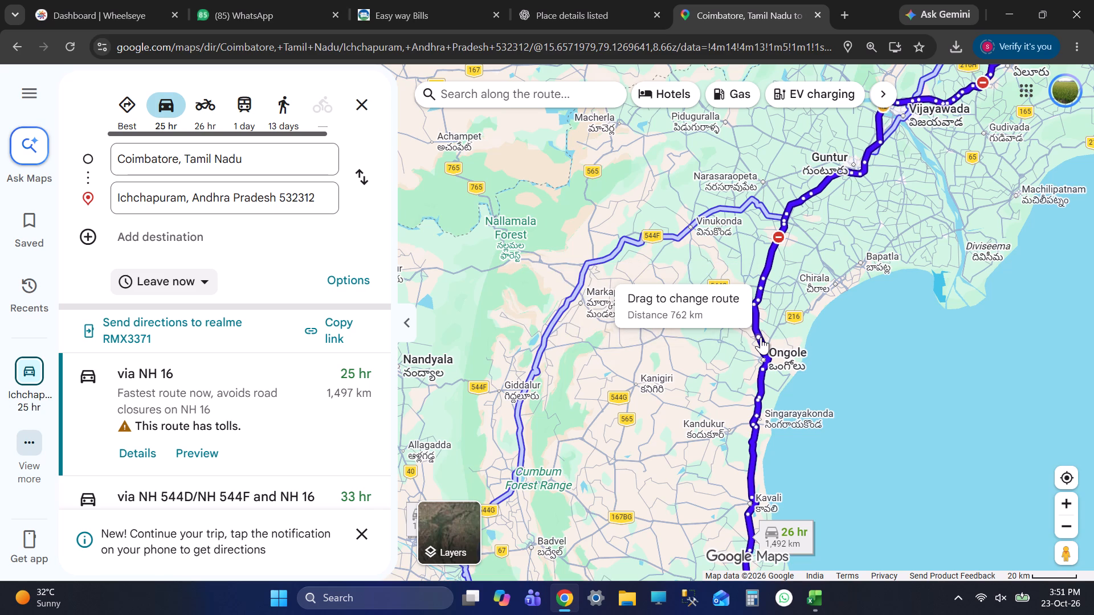
drag(929, 351, 921, 350)
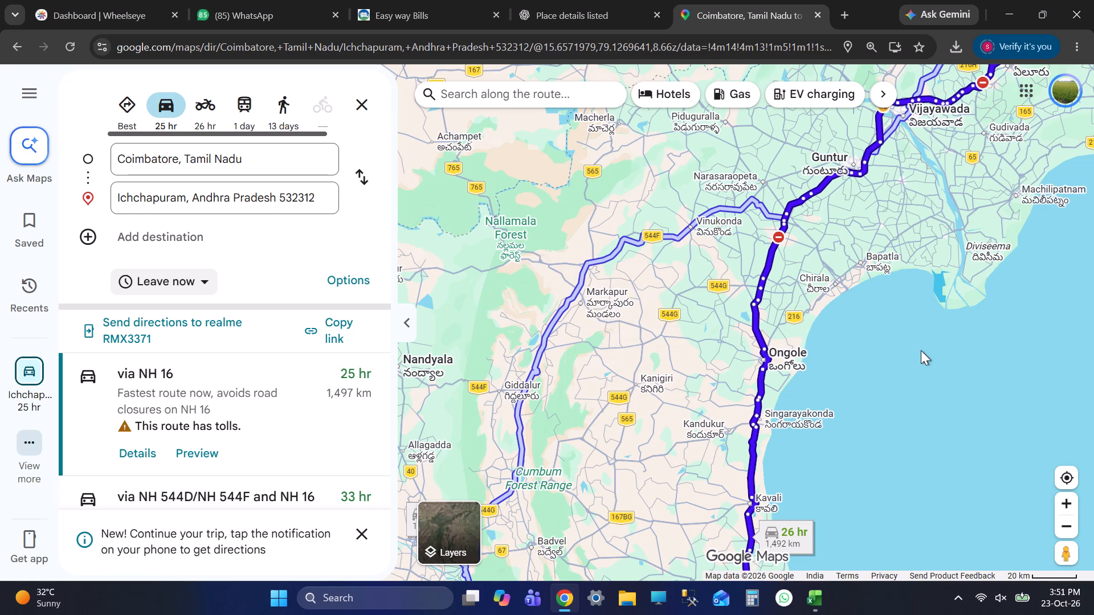
drag(921, 350, 905, 272)
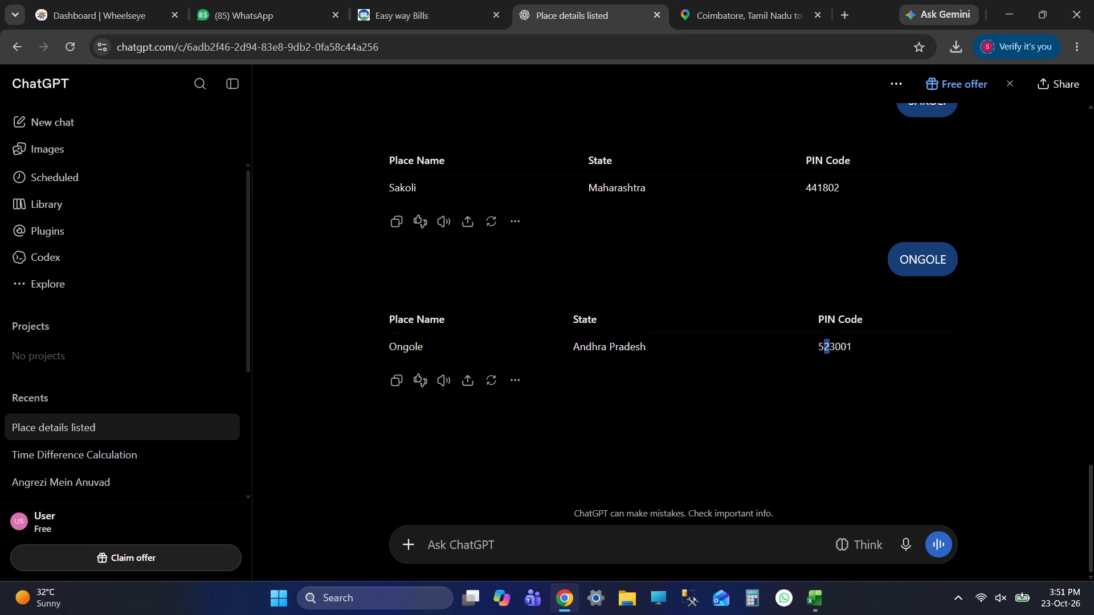
double_click(831, 343)
key(ctrl+c)
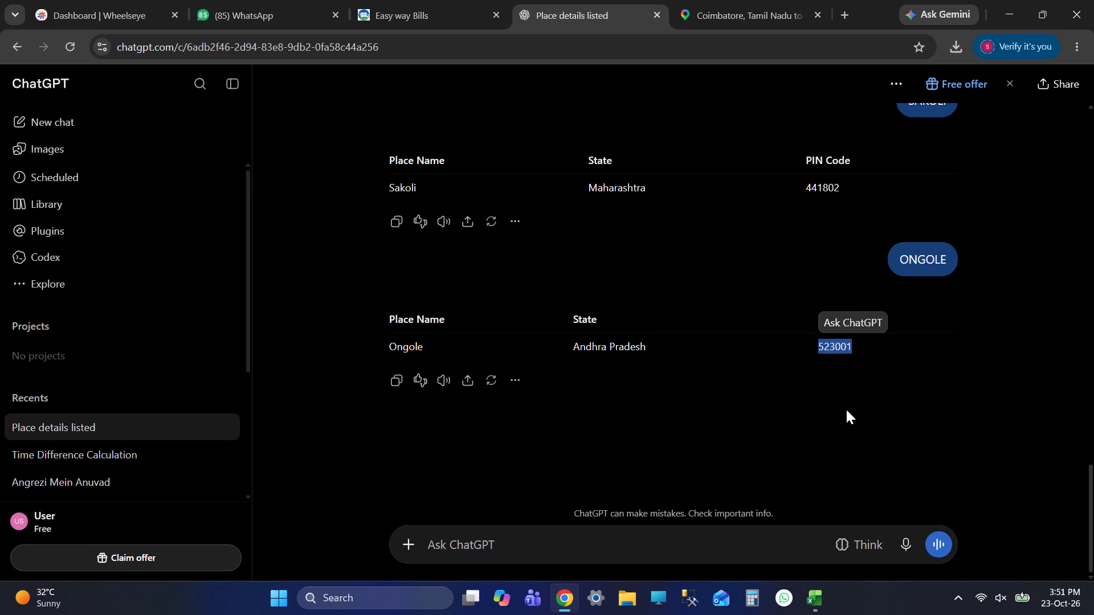
key(alt+Tab)
key(F2)
key(ctrl+v)
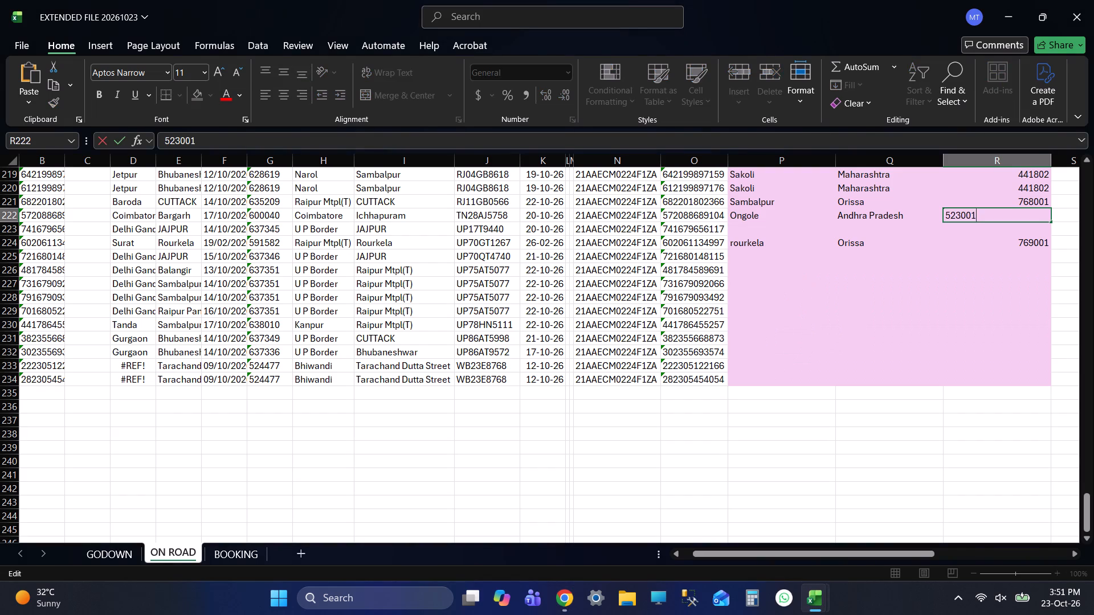
key(Return)
key(ctrl+s)
key(Tab)
key(Tab)
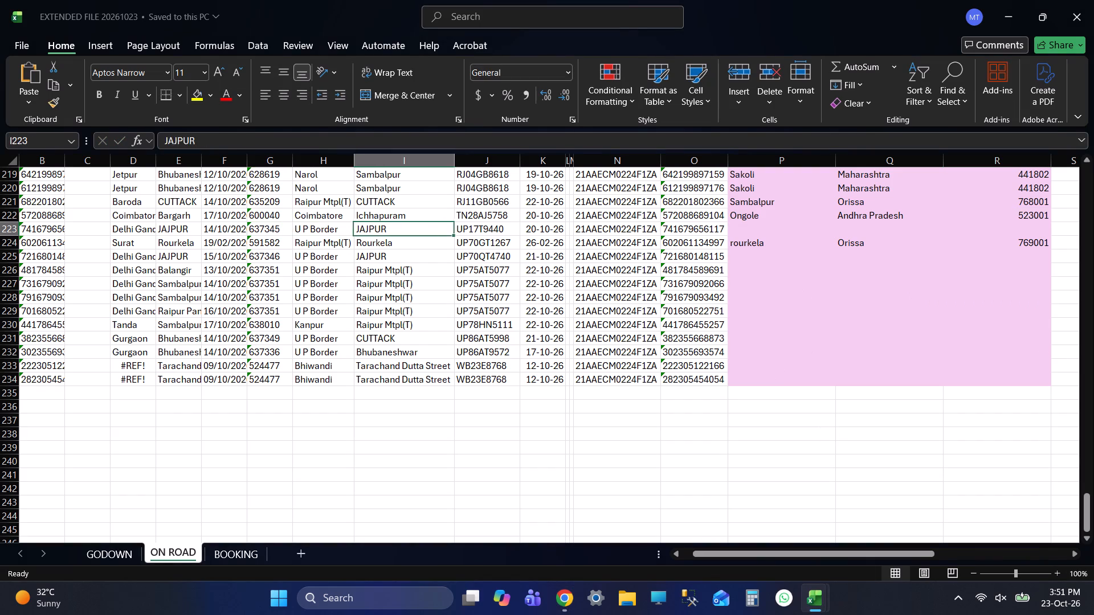
key(Tab)
key(Tab)
key(shift+Tab)
key(ctrl+c)
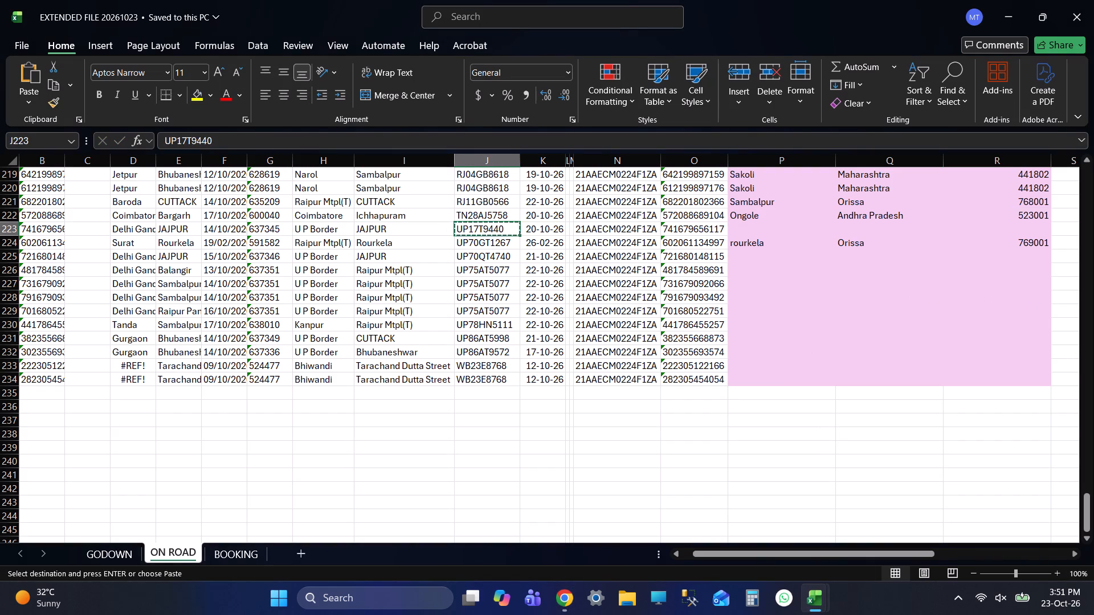
key(Tab)
key(Tab)
key(Tab)
key(Tab)
key(Tab)
key(Tab)
key(alt+Tab)
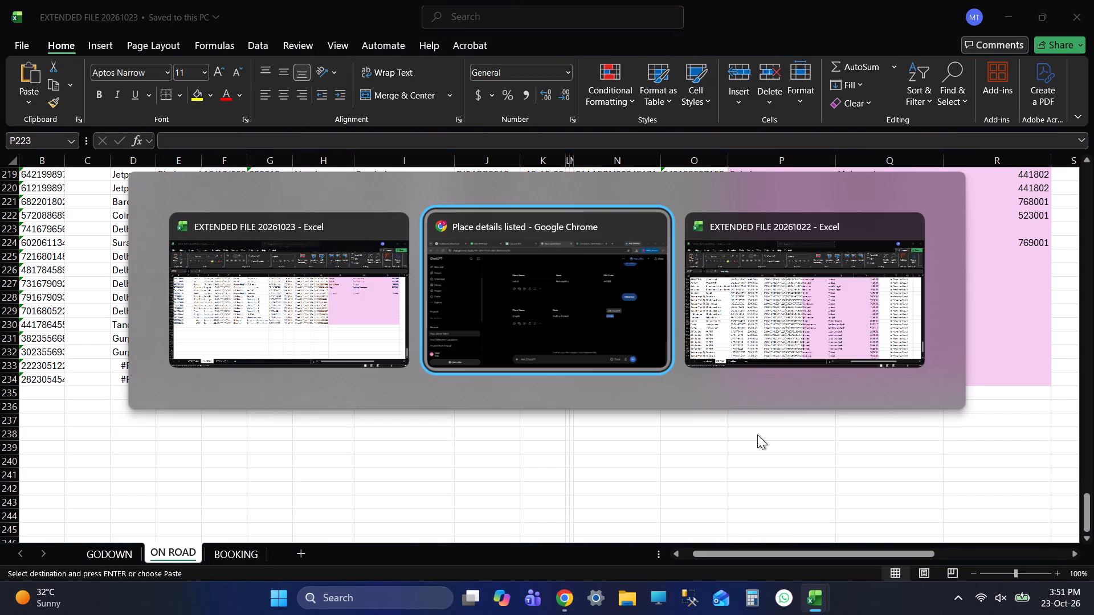
key(alt+Tab)
key(alt+Tab)
key(alt+Tab)
key(alt+Tab)
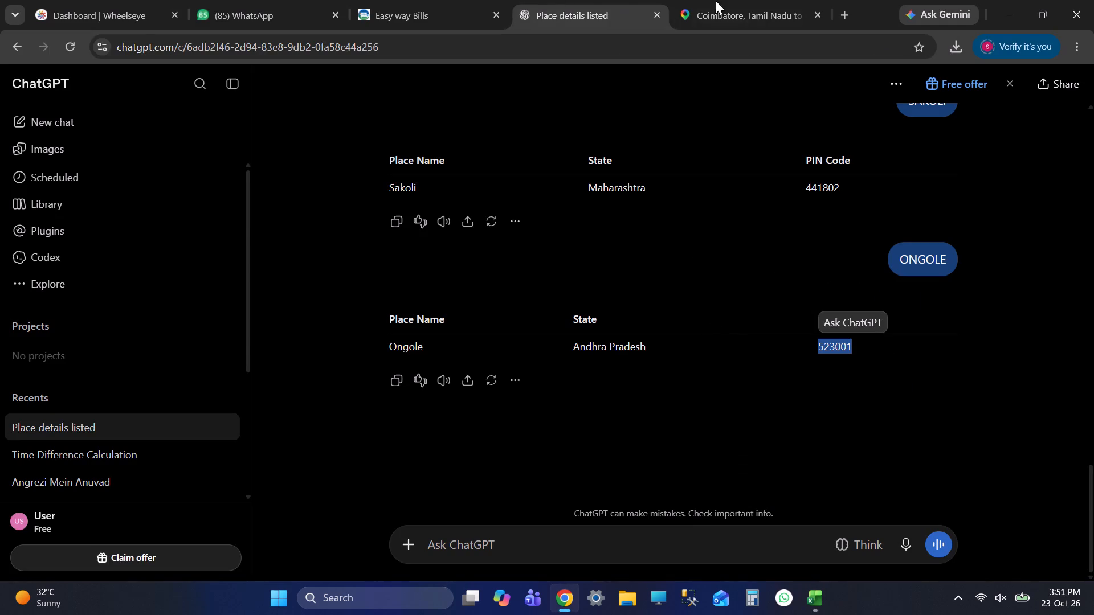
click(427, 9)
scroll(604, 230, up, 6)
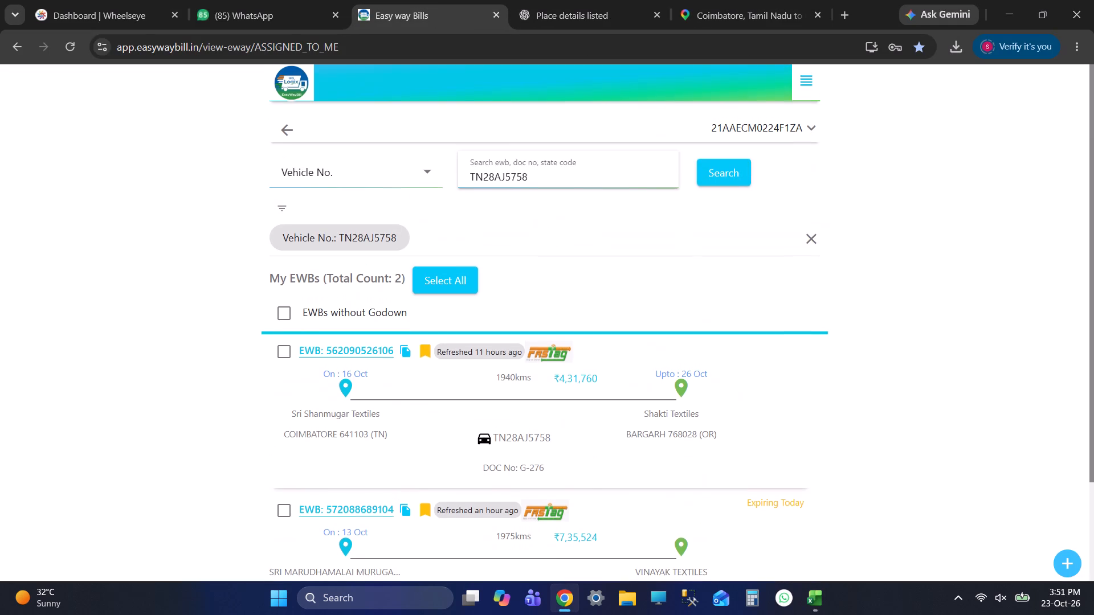
double_click(556, 176)
key(ctrl+v)
click(732, 171)
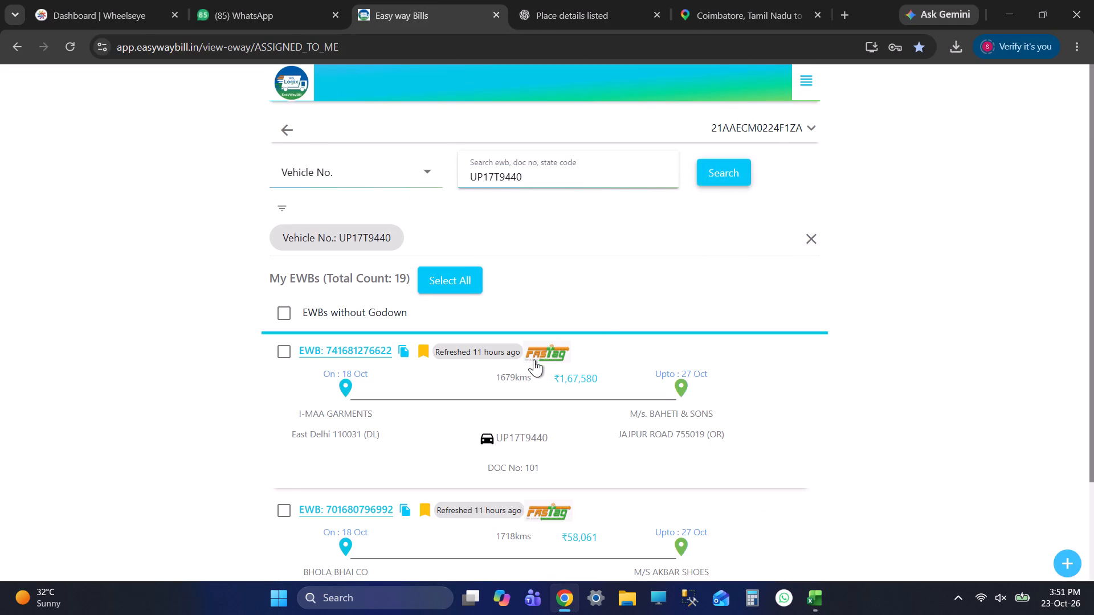
key(alt+Tab)
key(alt+Tab)
click(558, 347)
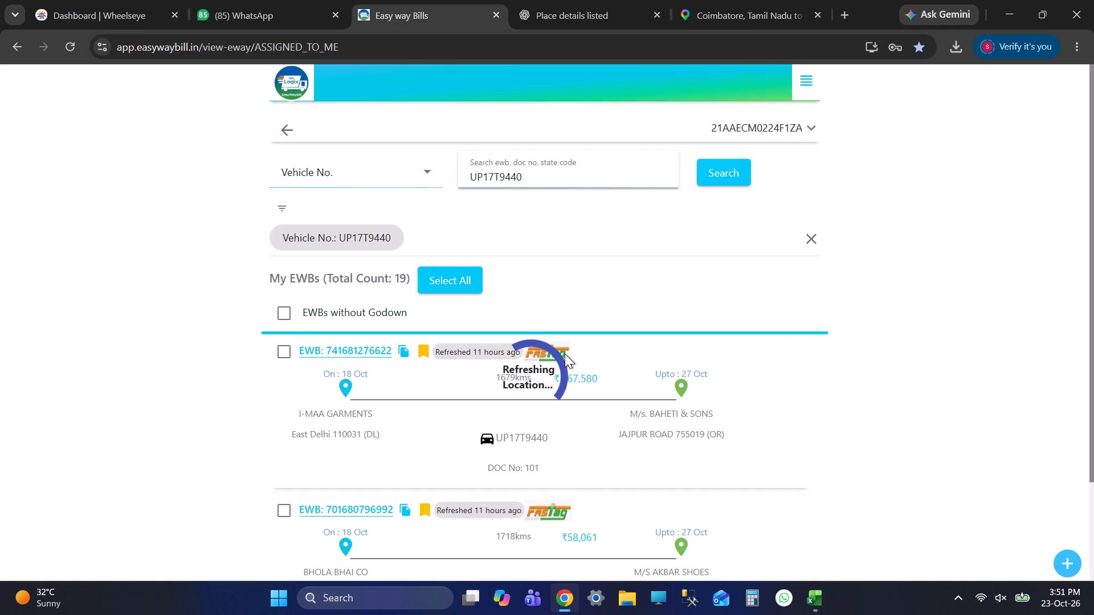
key(alt+Tab)
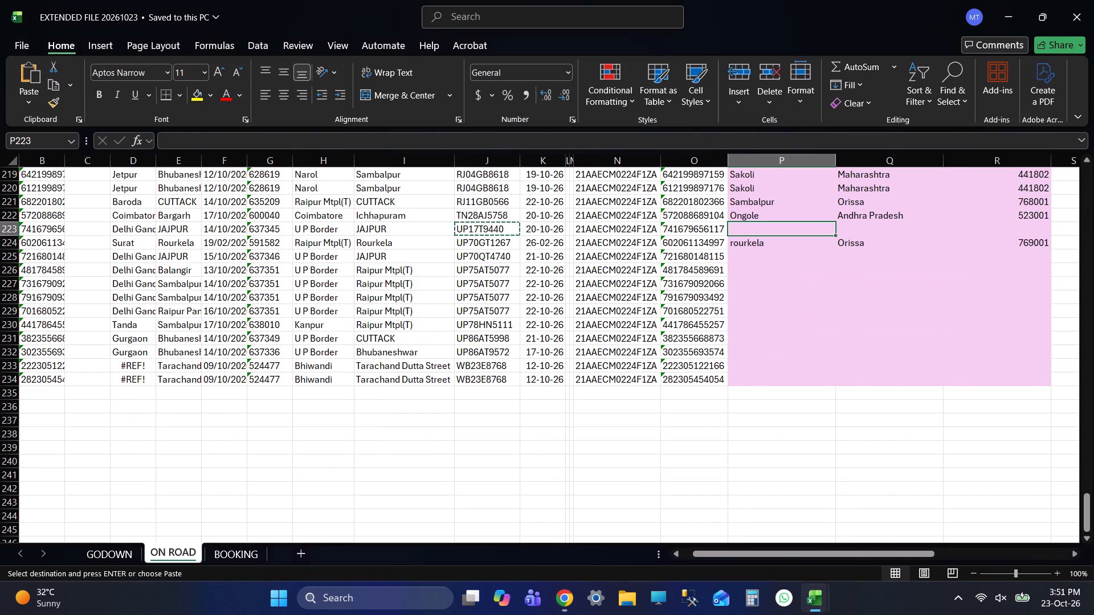
key(alt+Tab)
key(alt+Tab)
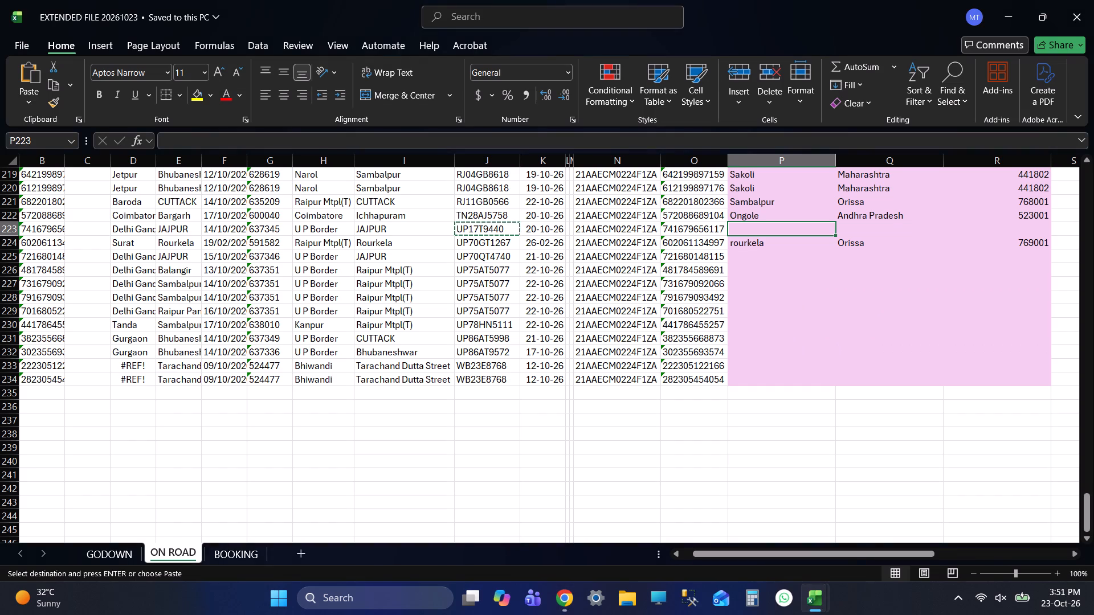
key(alt+Tab)
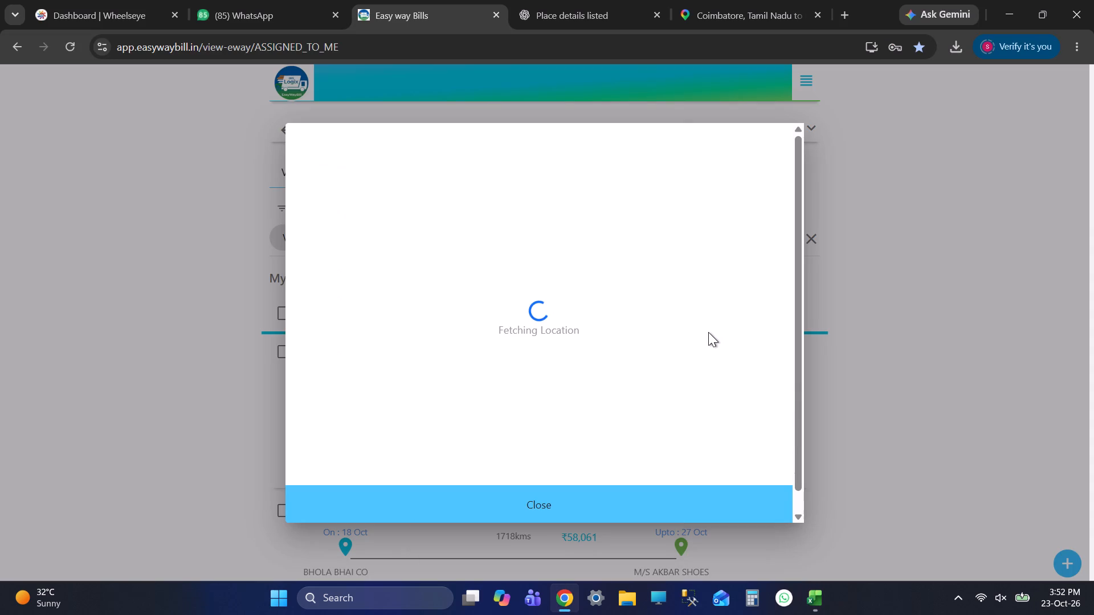
key(alt+Tab)
key(alt+Tab)
click(562, 479)
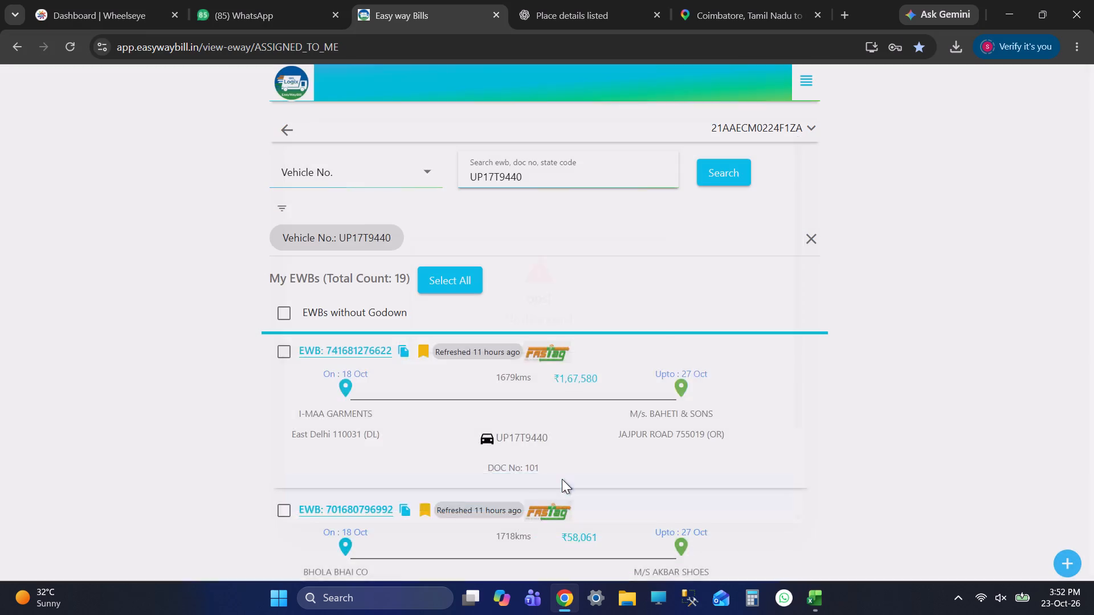
scroll(562, 485, down, 5)
click(545, 462)
key(alt+Tab)
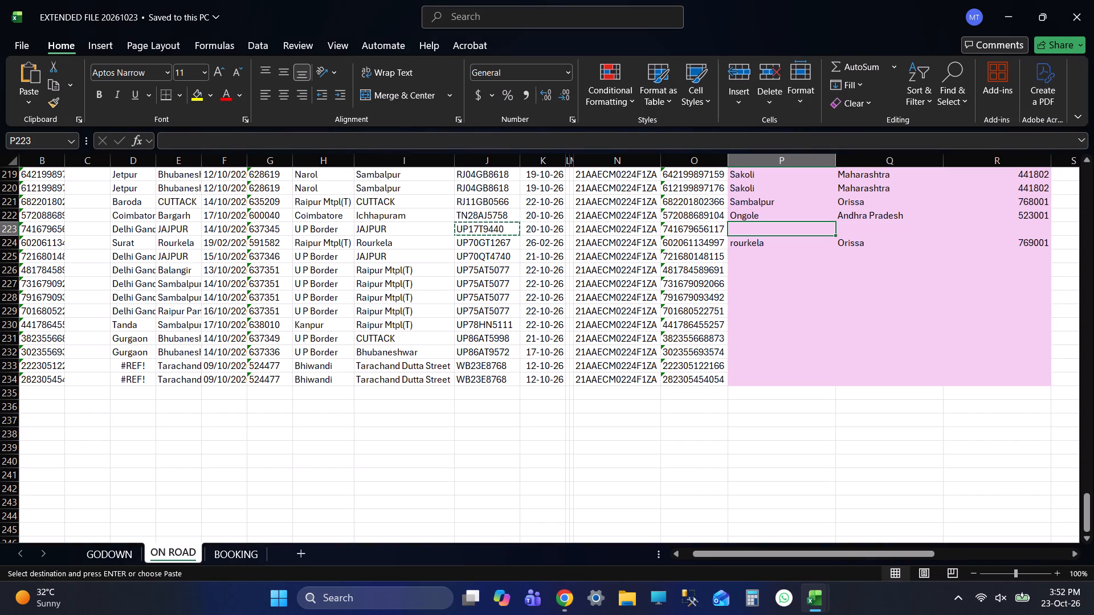
key(alt+Tab)
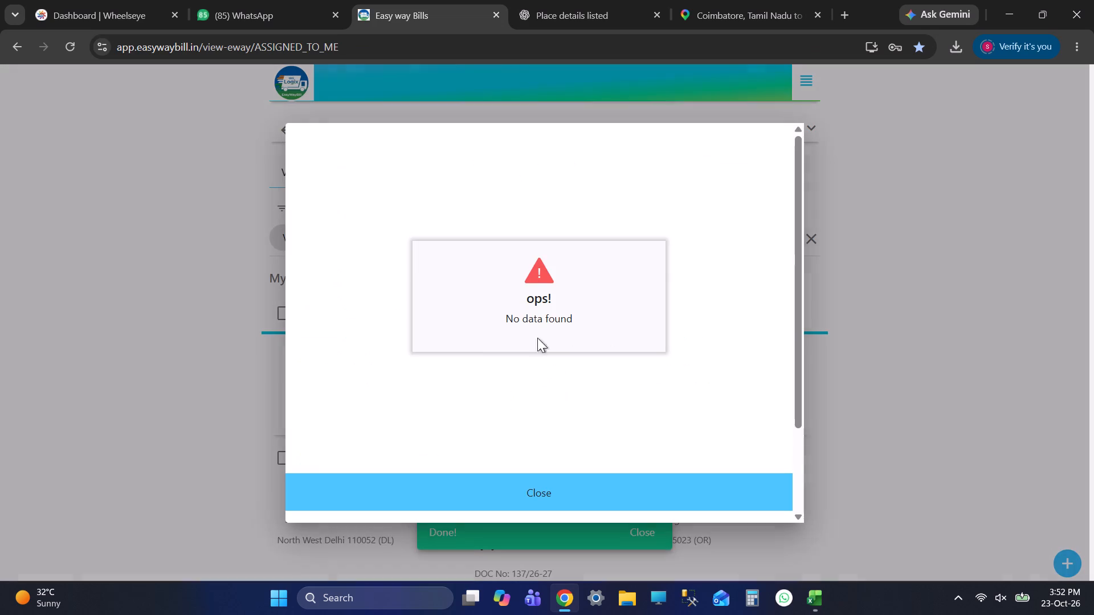
click(594, 484)
scroll(572, 390, down, 2)
scroll(568, 399, up, 1)
scroll(566, 401, down, 1)
scroll(564, 402, up, 1)
scroll(563, 403, down, 1)
click(563, 473)
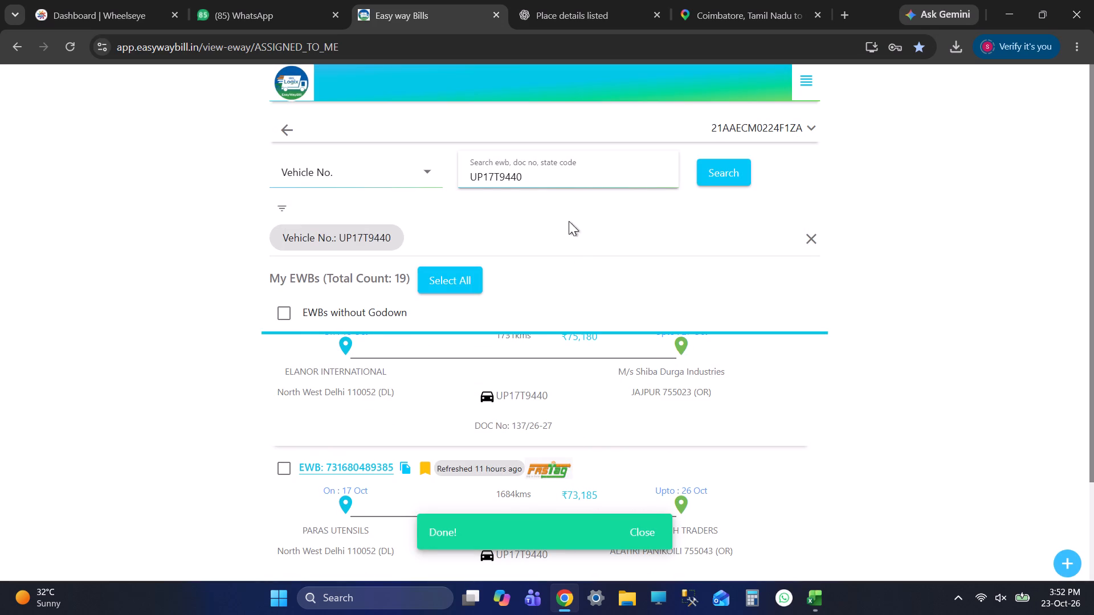
click(541, 490)
click(545, 475)
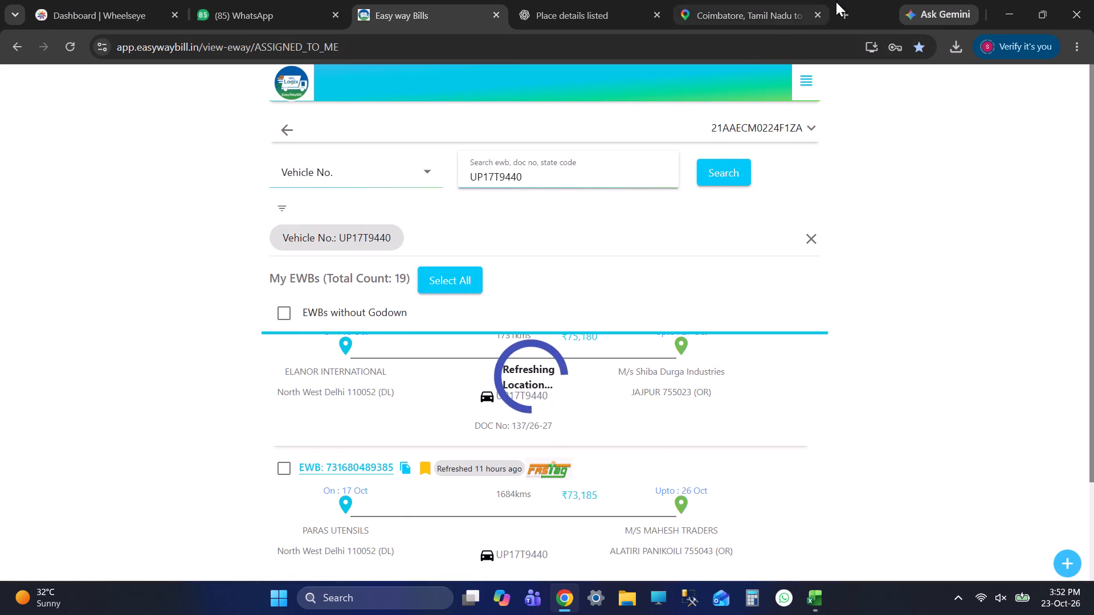
Close the Coimbatore to Ichchapuram route map and open the Wheelseye dashboard in a new browser tab.
click(823, 18)
click(741, 15)
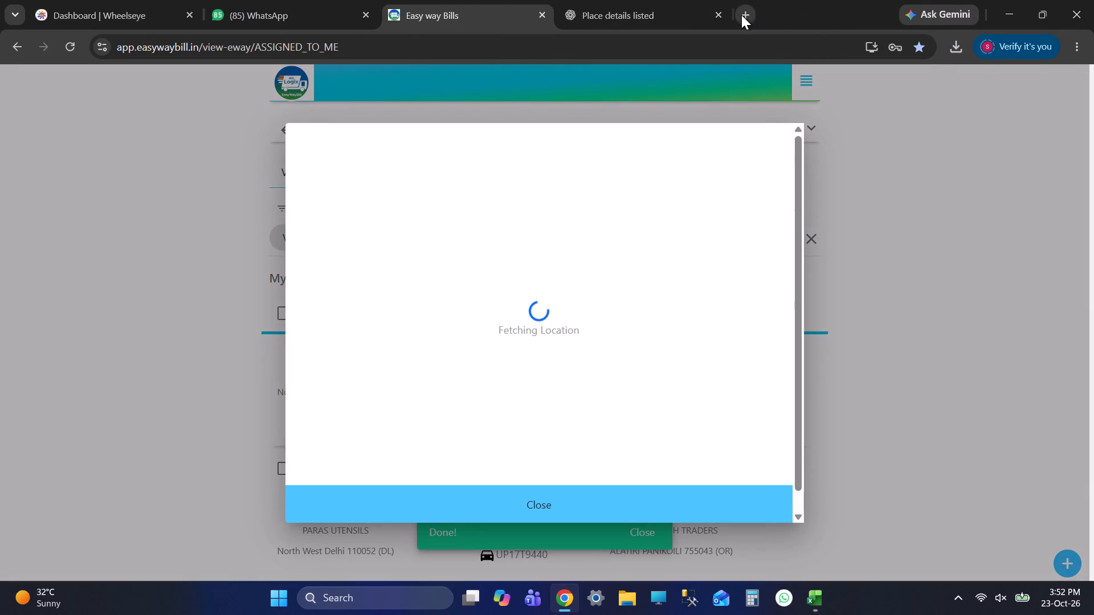
click(901, 68)
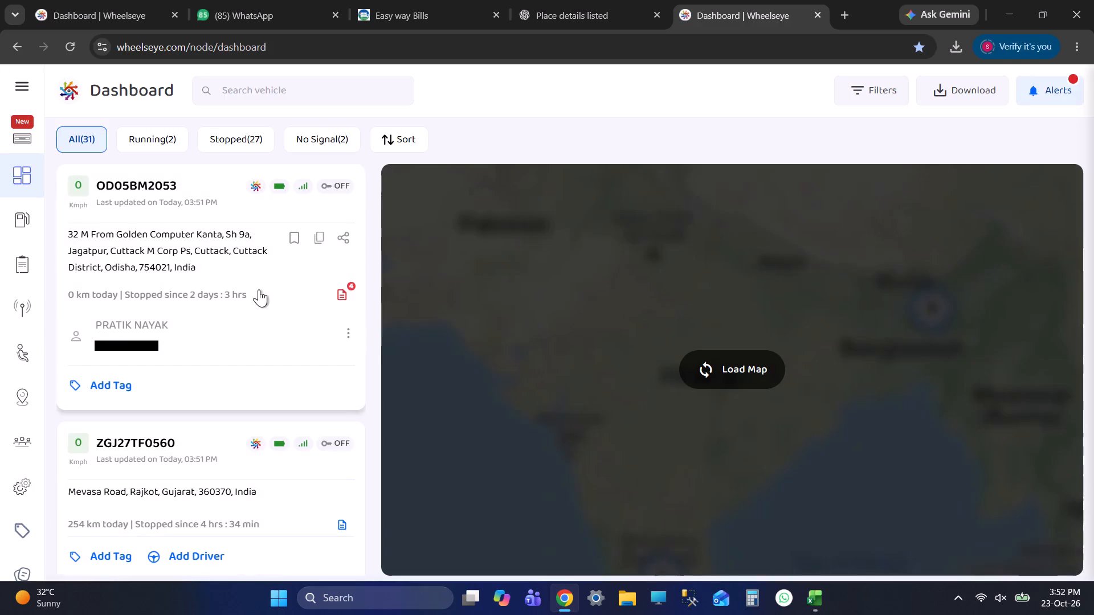
click(259, 289)
click(858, 376)
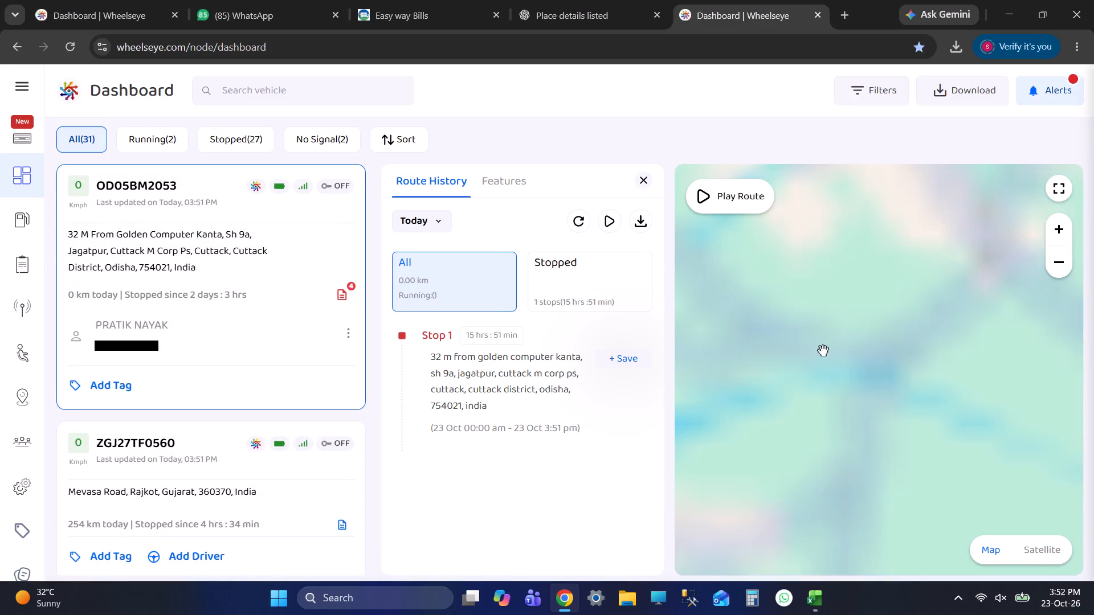
scroll(234, 383, down, 3)
click(503, 382)
click(503, 371)
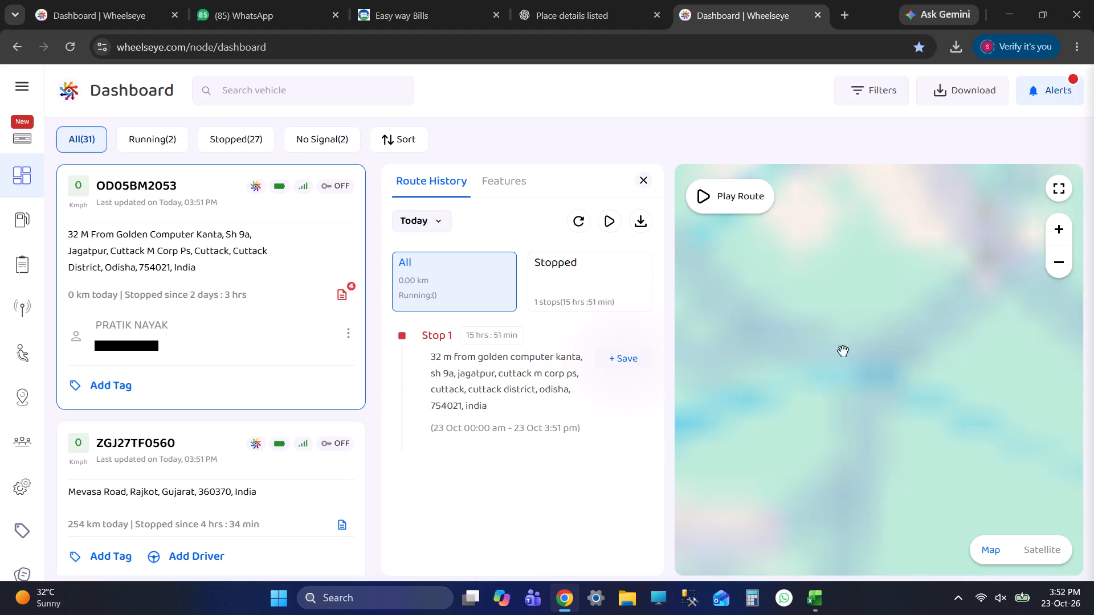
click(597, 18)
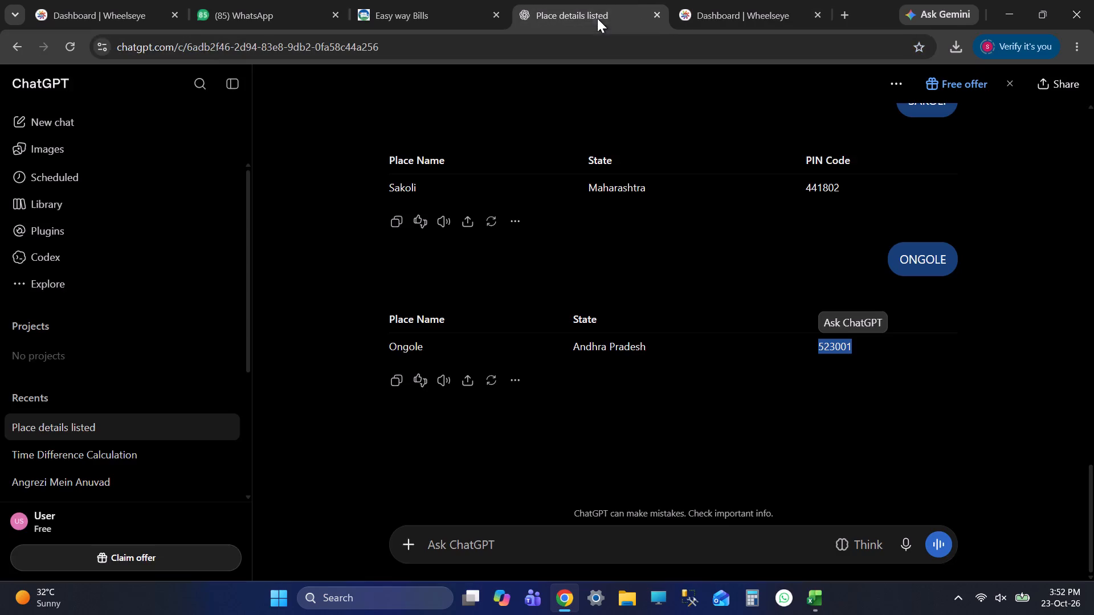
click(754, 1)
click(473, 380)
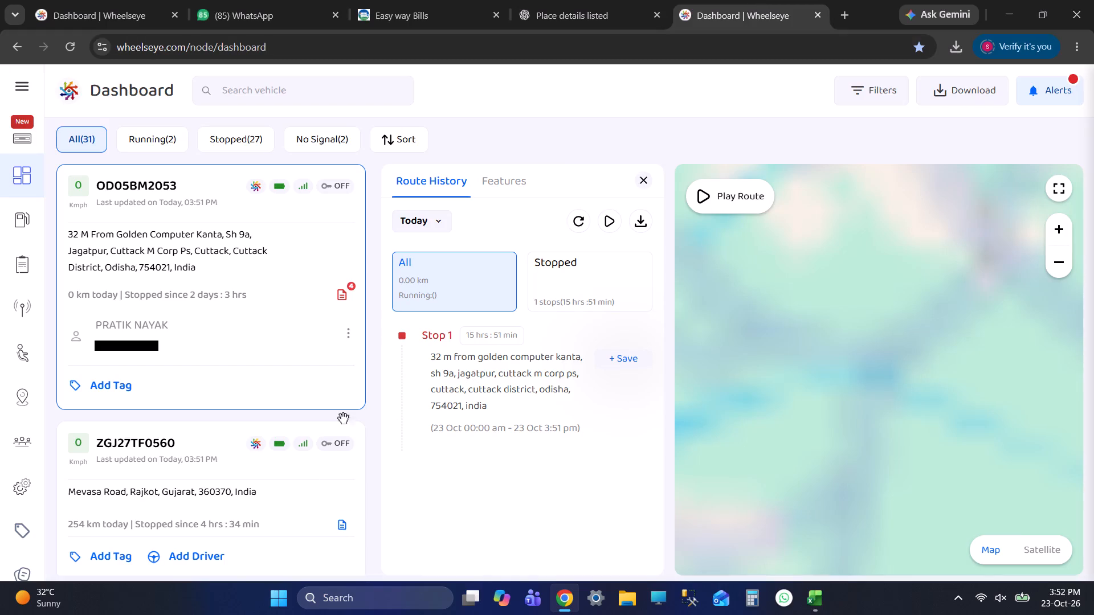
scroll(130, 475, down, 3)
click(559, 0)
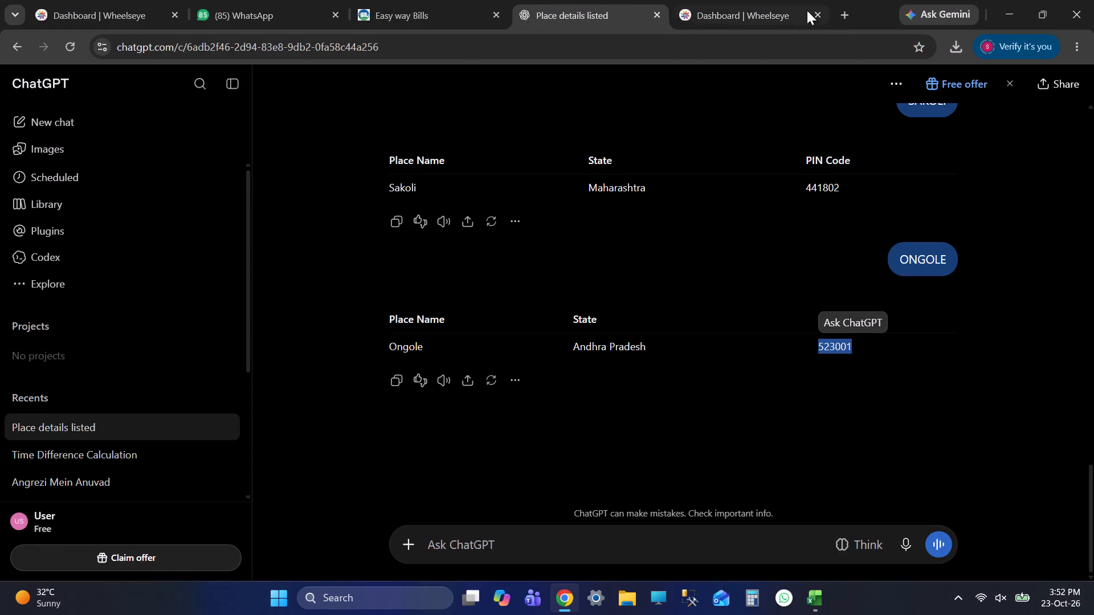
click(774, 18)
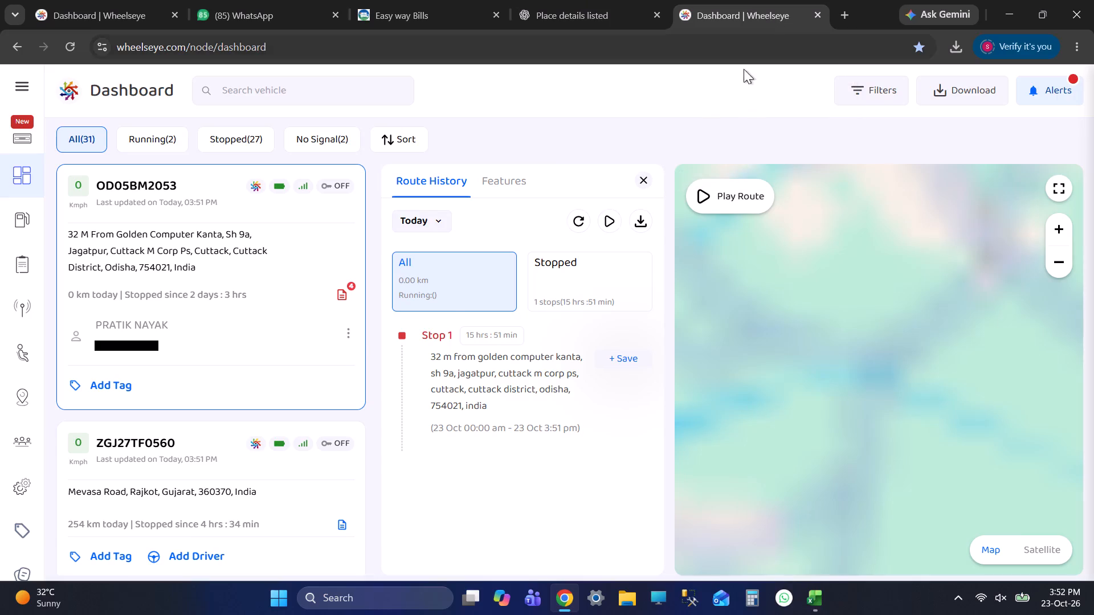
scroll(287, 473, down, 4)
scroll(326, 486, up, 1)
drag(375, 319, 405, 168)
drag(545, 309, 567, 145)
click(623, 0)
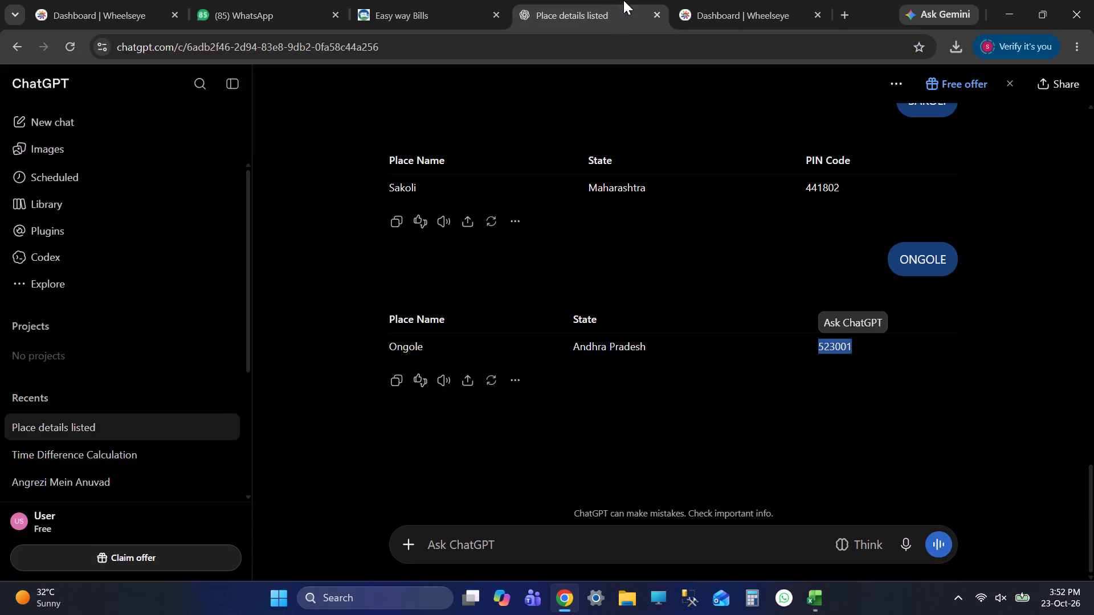
click(381, 14)
click(589, 501)
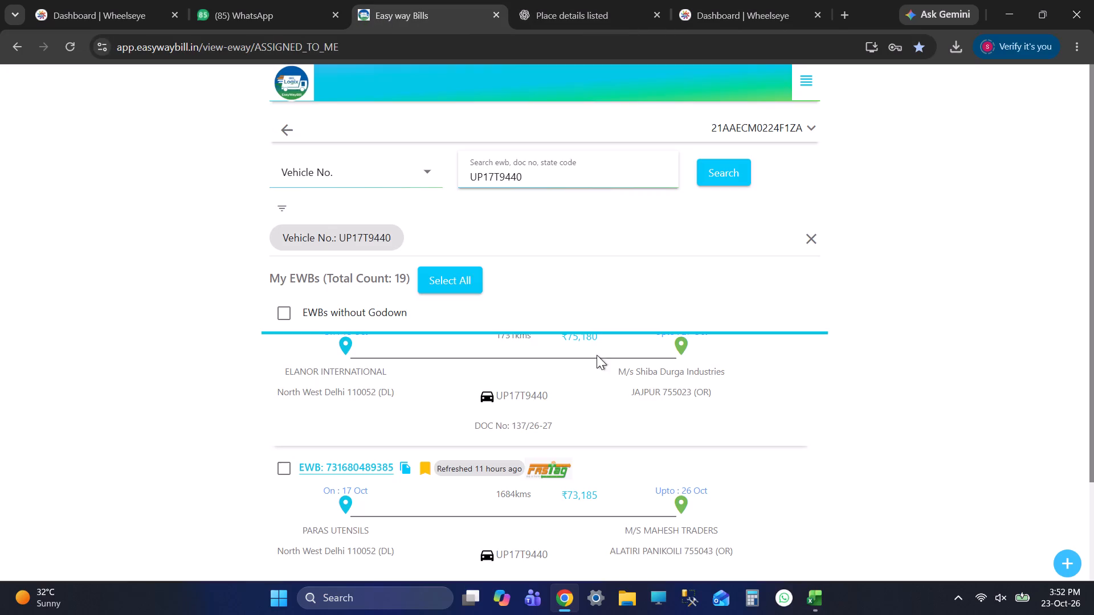
key(alt+Tab)
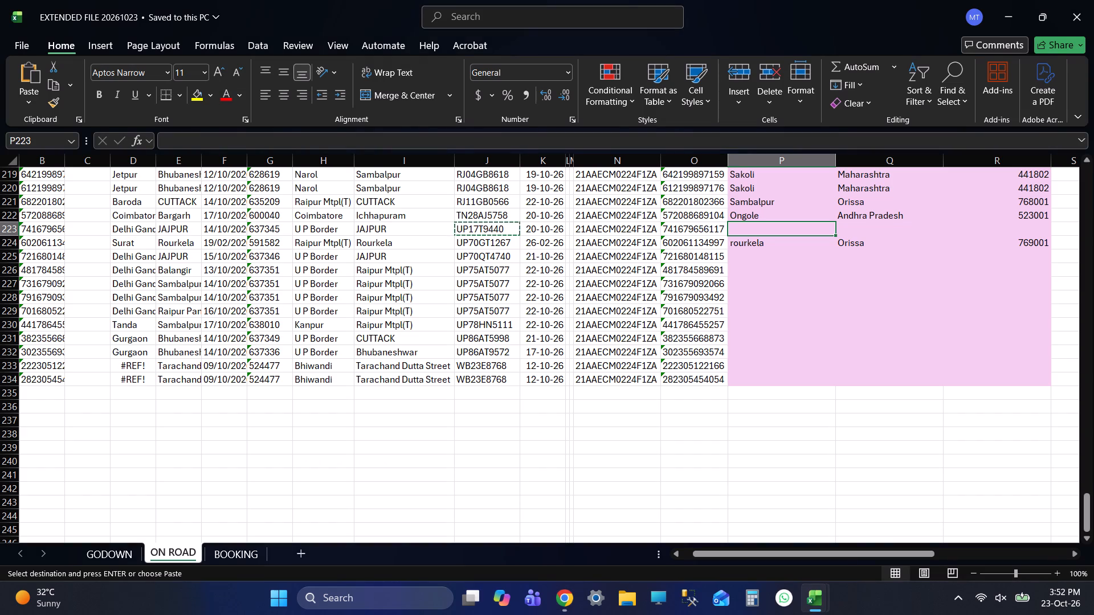
key(alt+Tab)
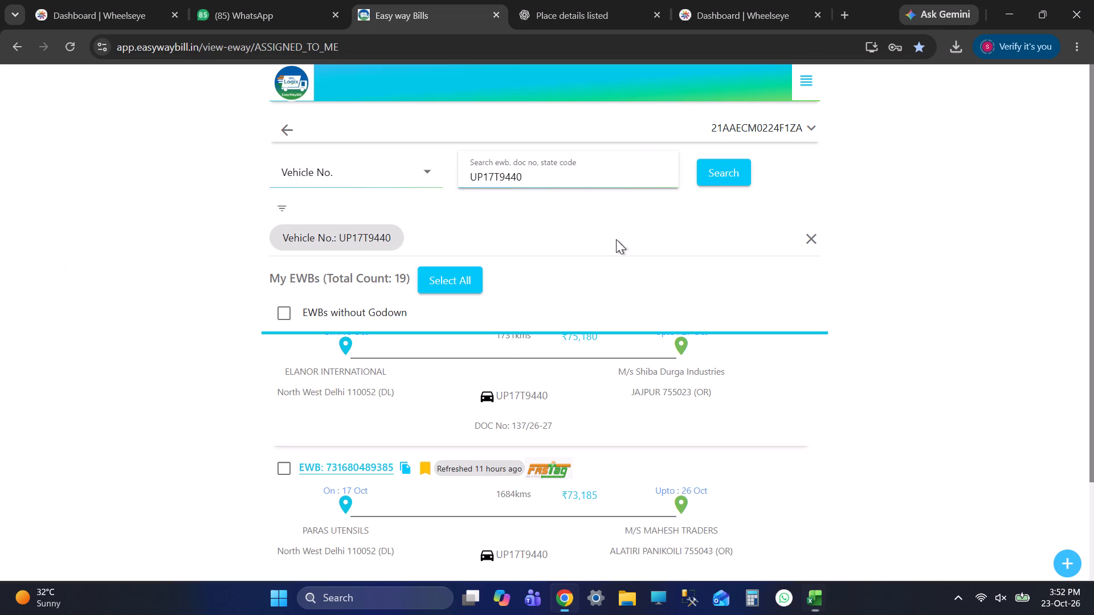
click(725, 177)
key(alt+Tab)
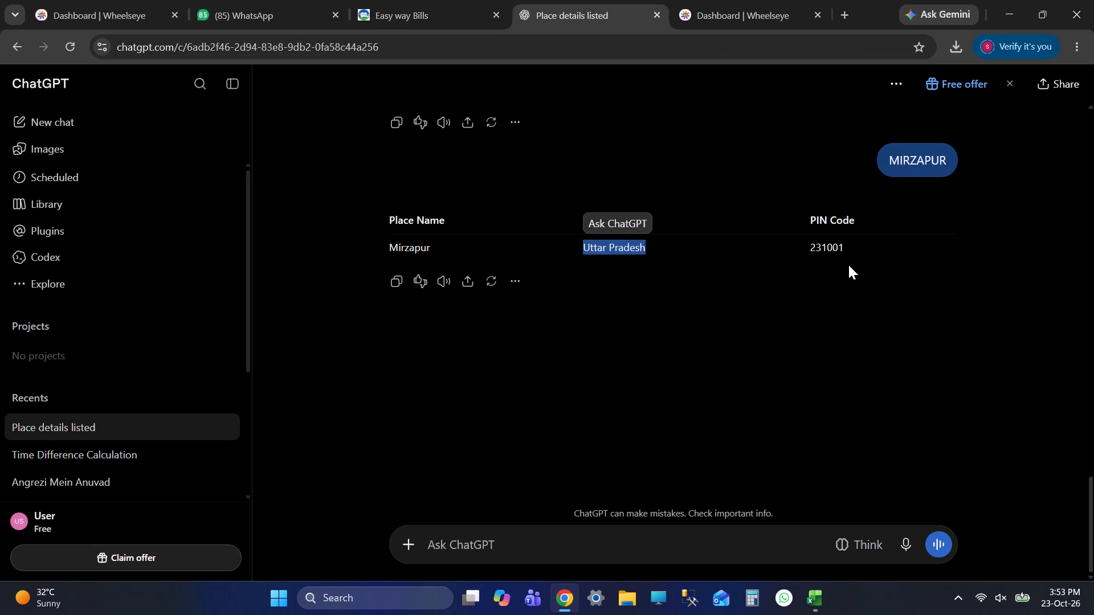
double_click(834, 252)
key(ctrl+c)
key(alt+Tab)
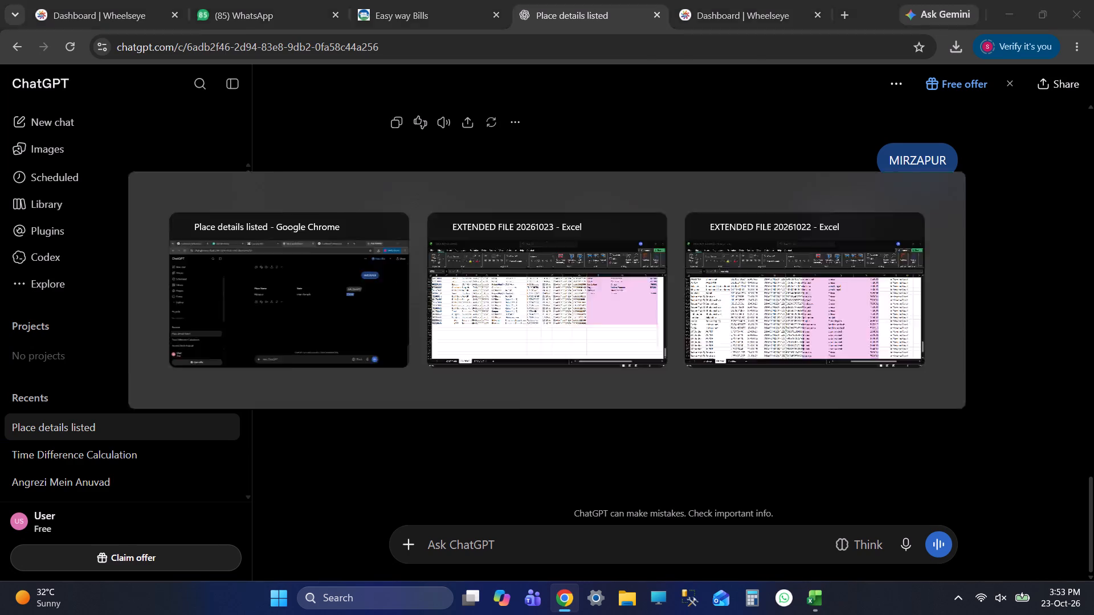
key(F2)
key(ctrl+v)
key(Return)
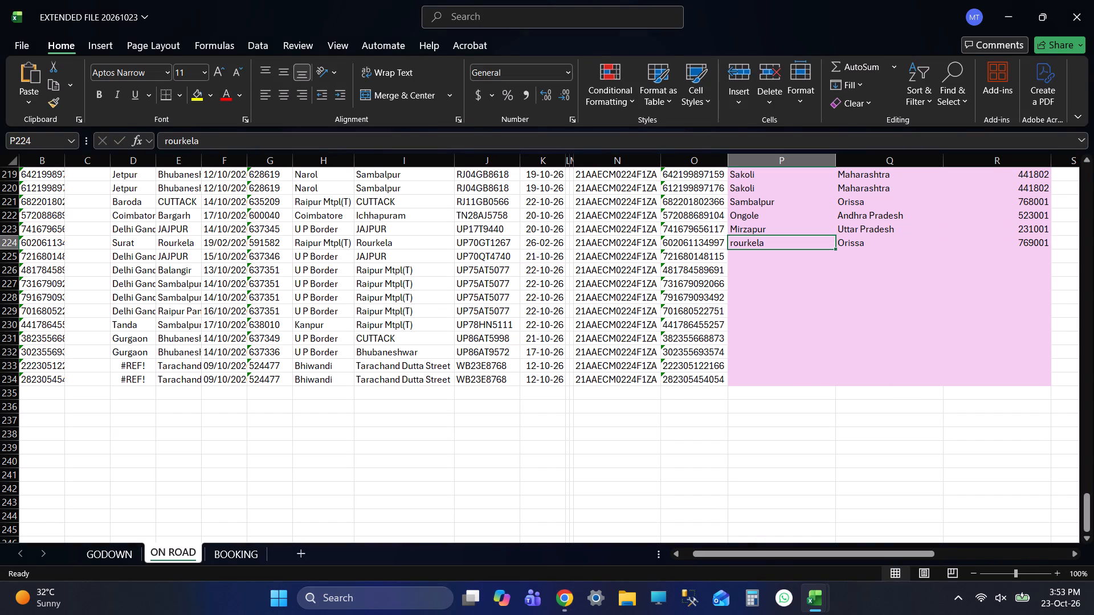
key(Return)
key(ctrl+s)
key(shift+Tab)
key(shift+Tab)
key(shift+Tab)
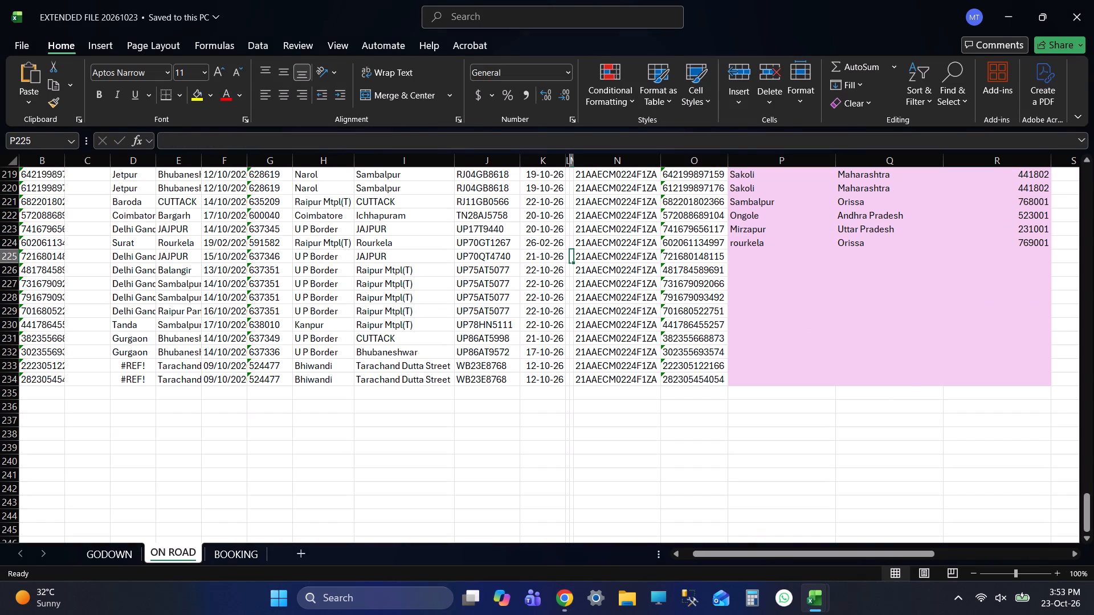
key(shift+Tab)
key(shift+Tab)
key(shift+Tab)
key(ctrl+c)
key(Tab)
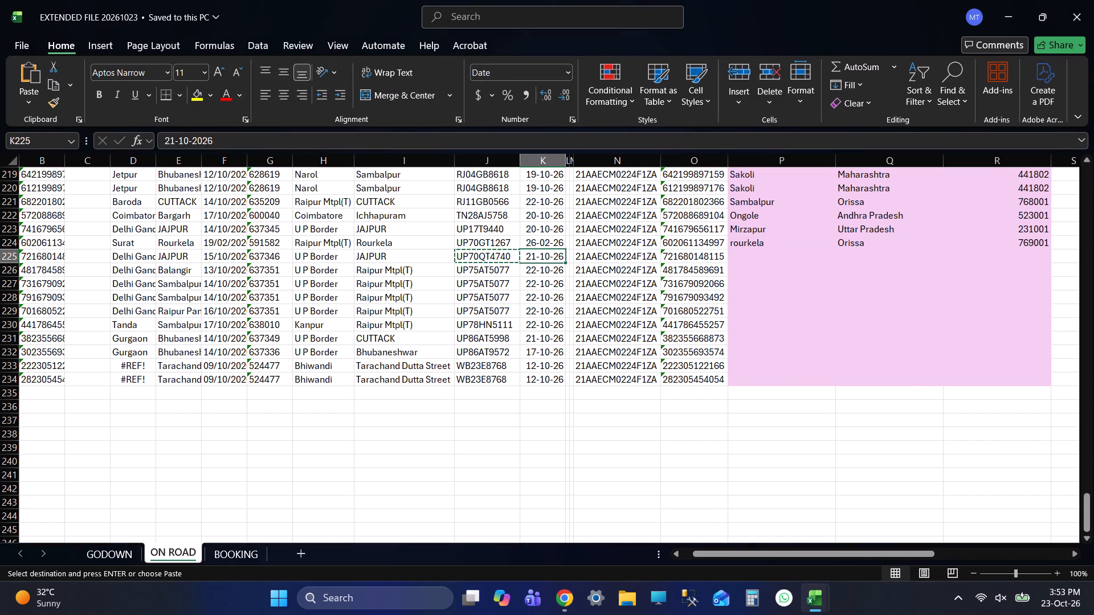
key(Tab)
key(Tab)
key(Tab)
key(Tab)
key(Tab)
key(alt+Tab)
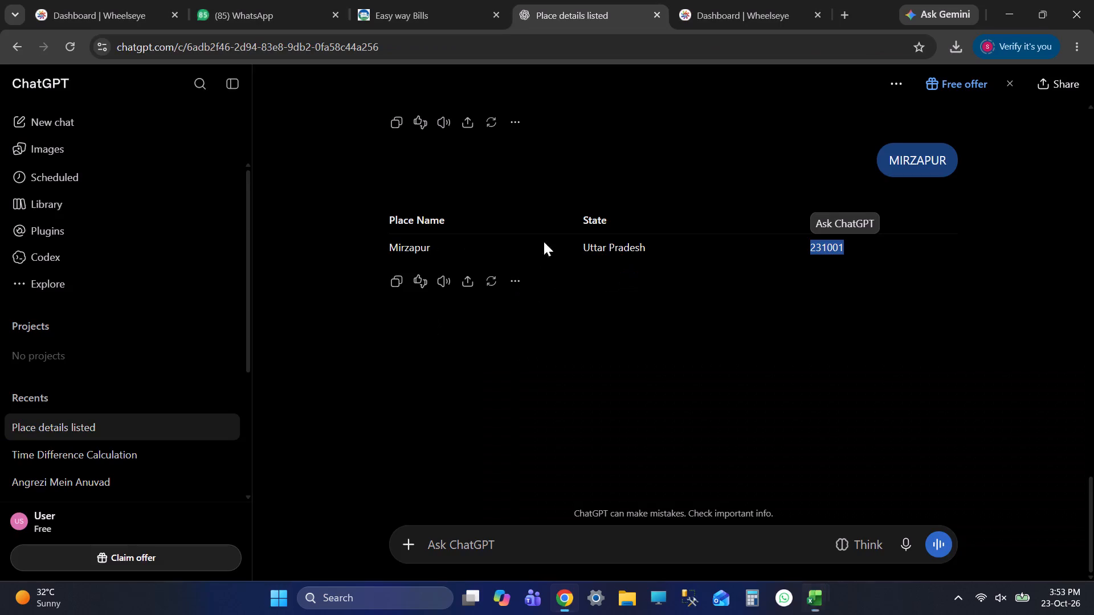
click(704, 2)
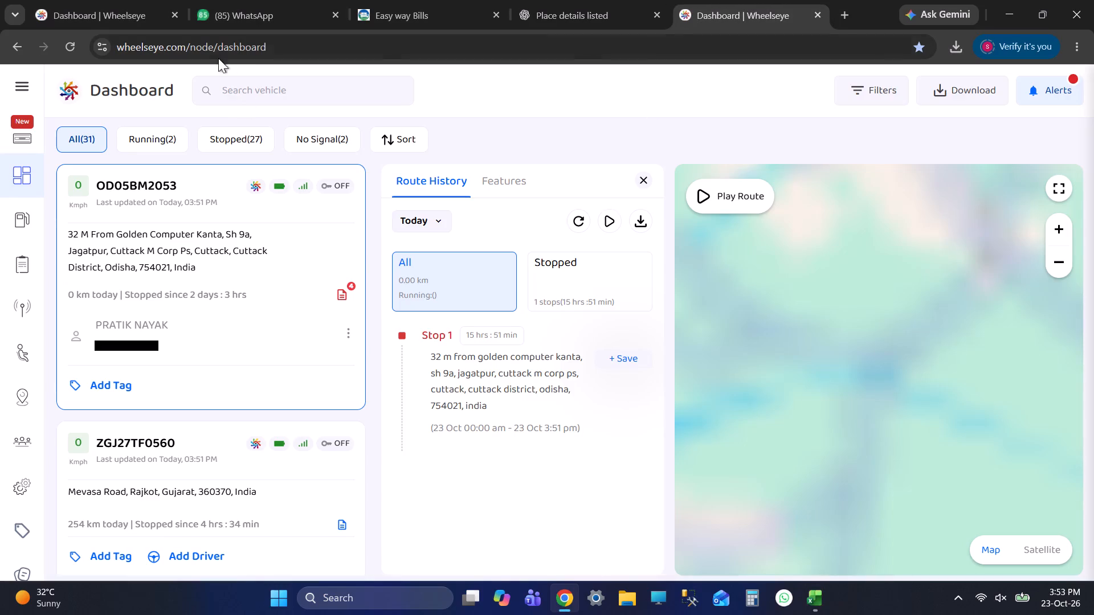
click(406, 10)
click(491, 167)
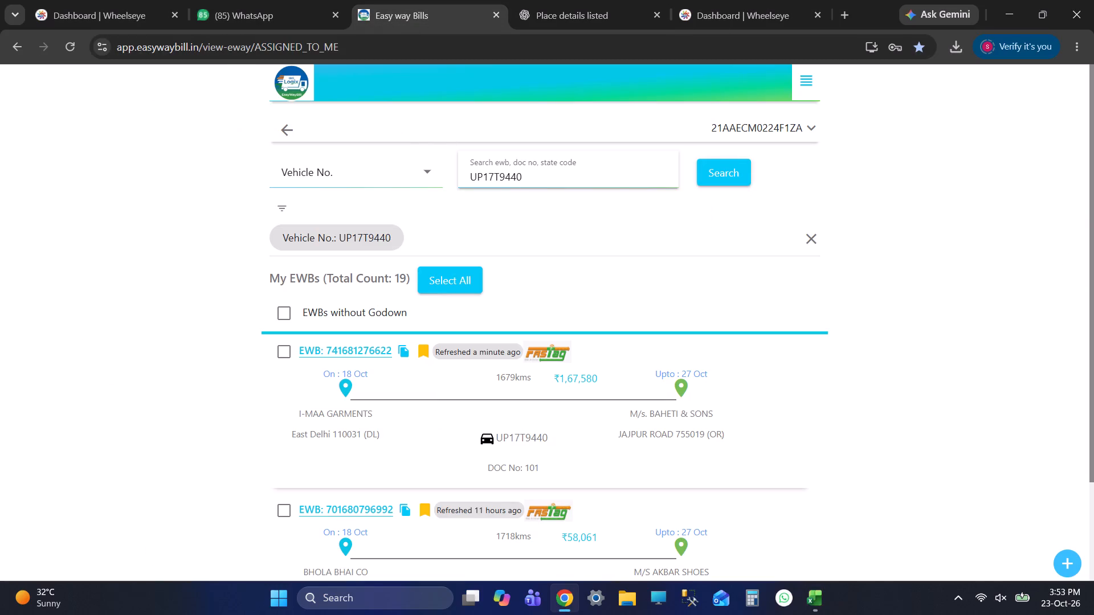
click(488, 165)
double_click(486, 181)
key(ctrl+v)
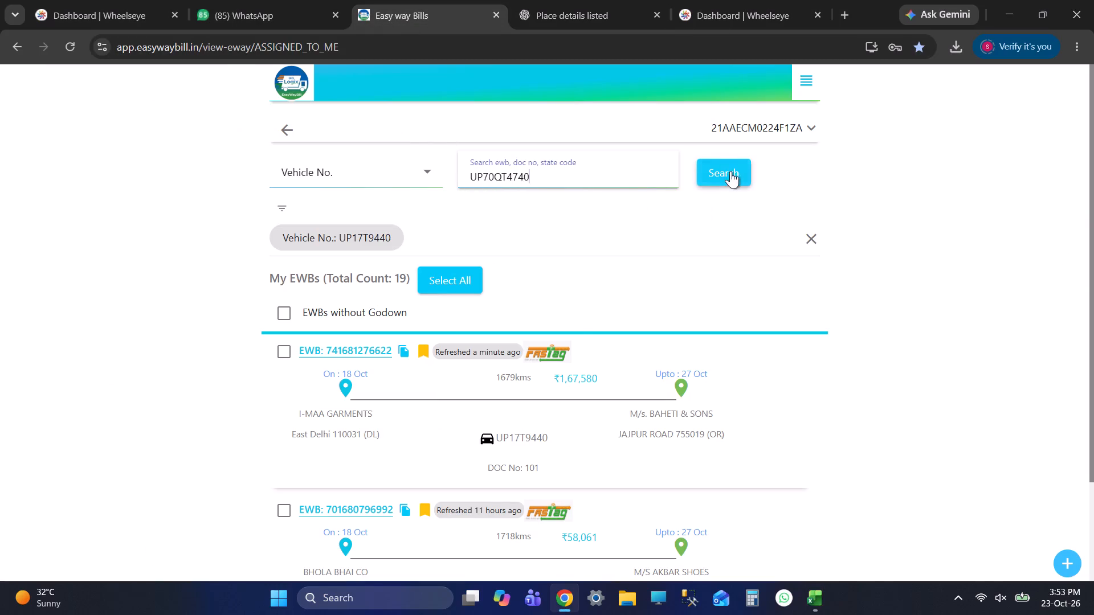
click(730, 171)
click(549, 352)
key(alt+Tab)
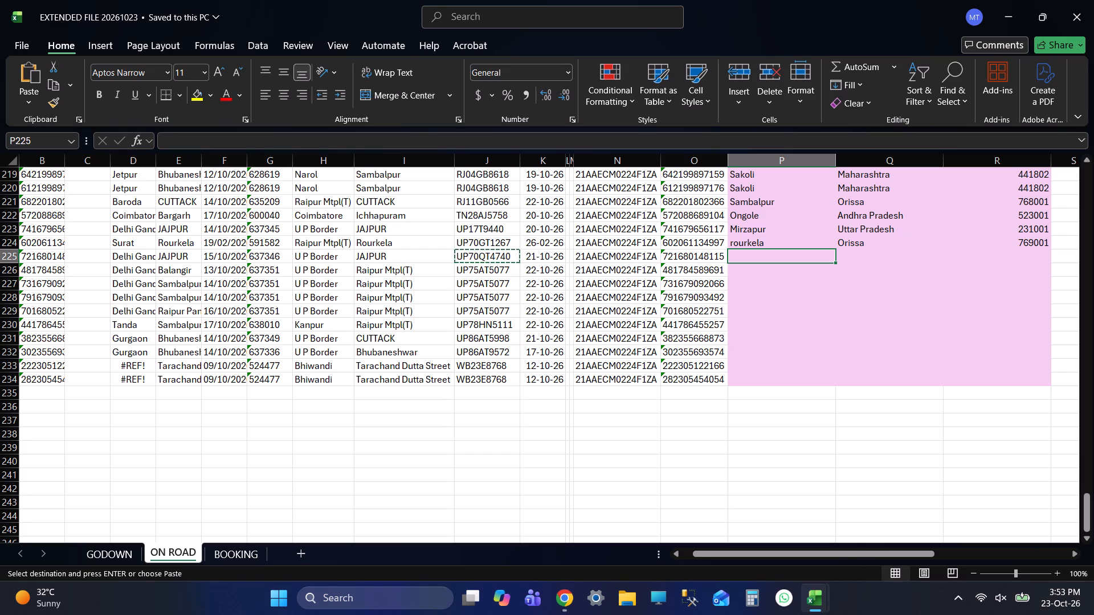
key(alt+Tab)
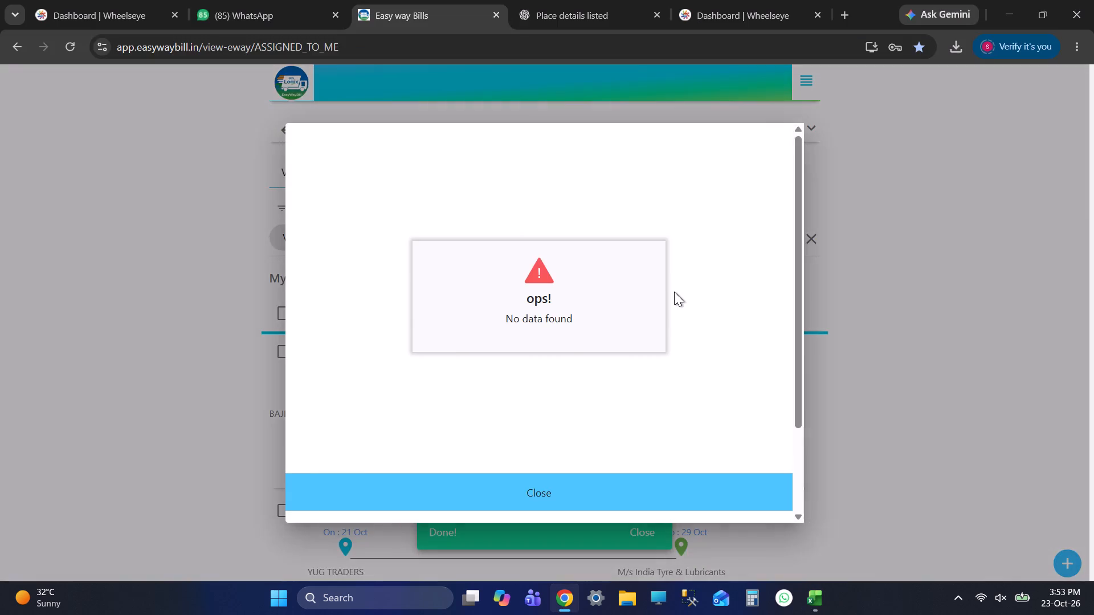
key(alt+Tab)
key(alt+Tab)
click(624, 492)
scroll(633, 317, down, 5)
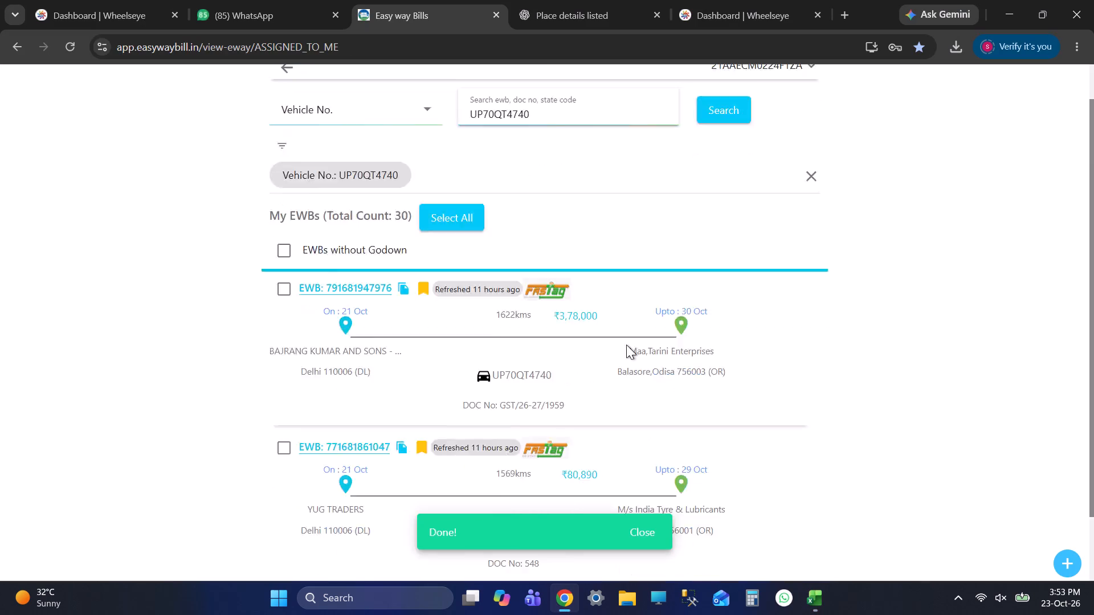
click(541, 392)
key(alt+Tab)
key(alt+Tab)
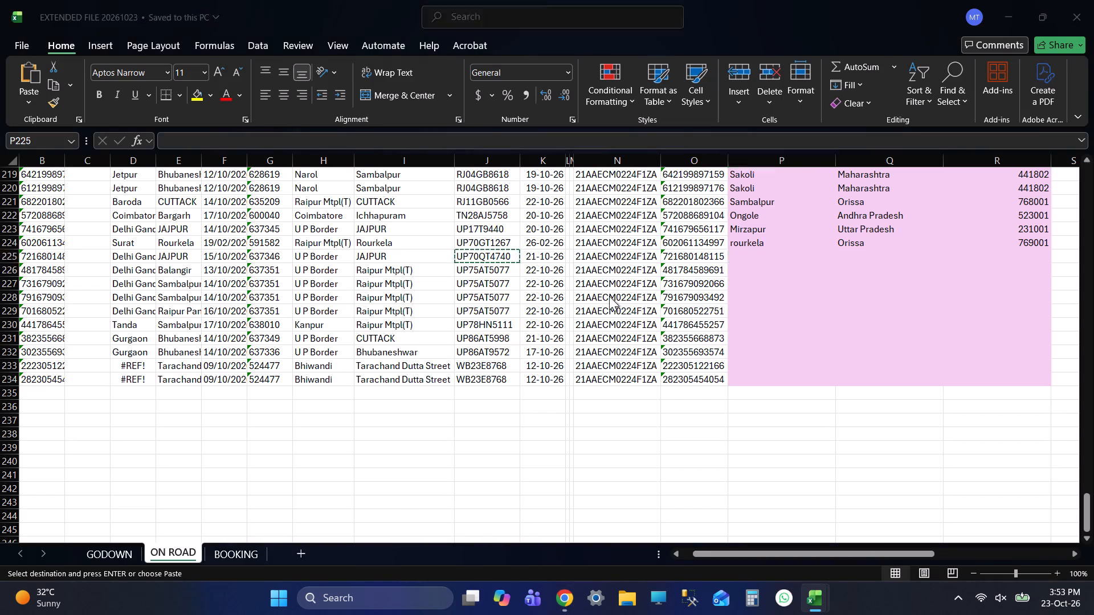
key(alt+Tab)
key(alt+Tab)
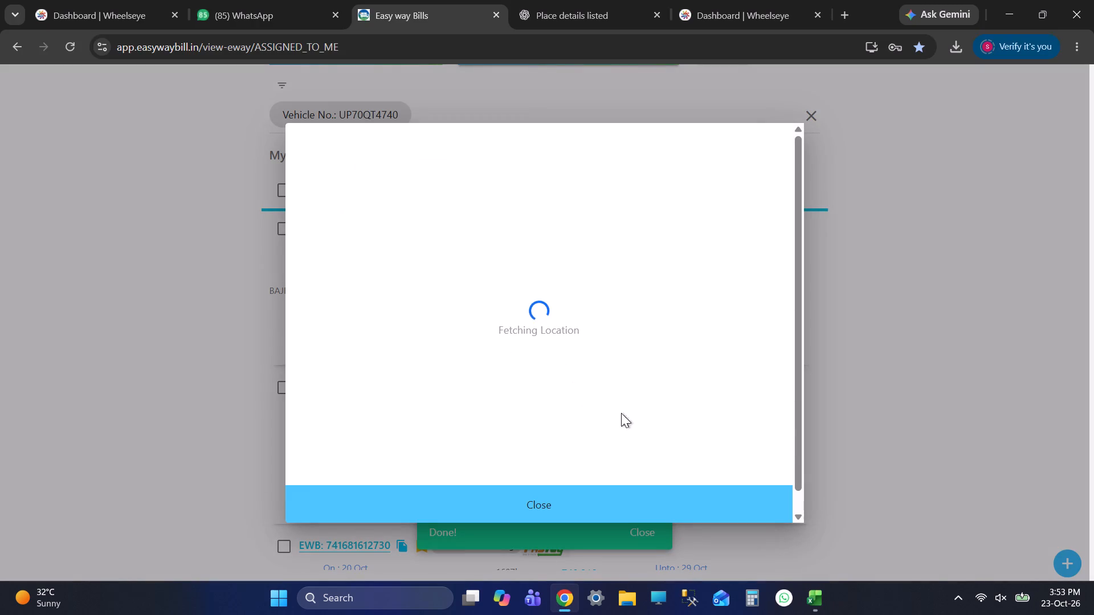
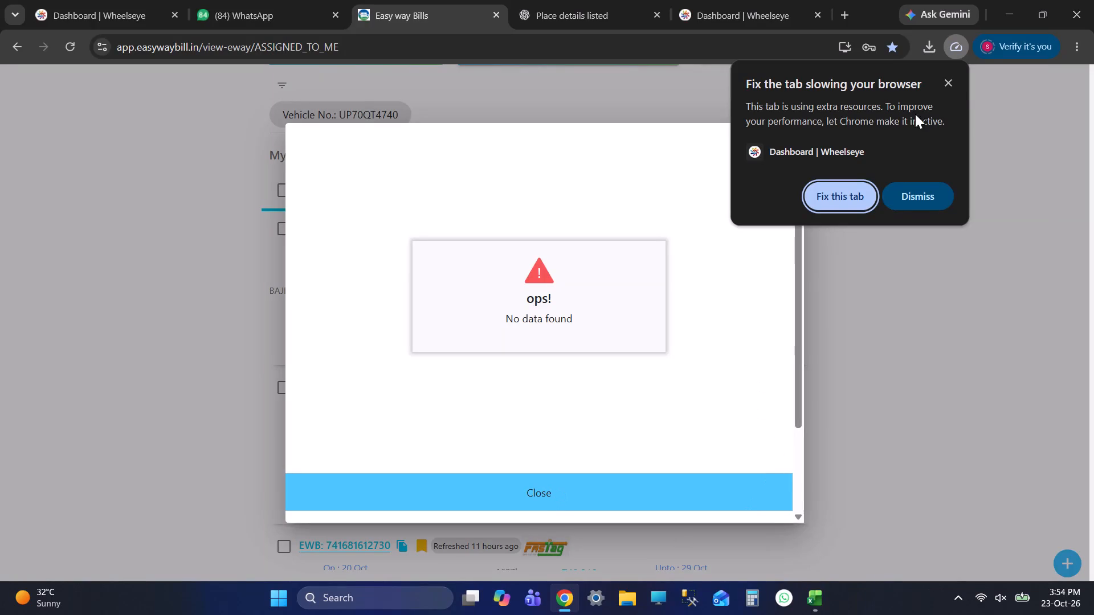
click(945, 81)
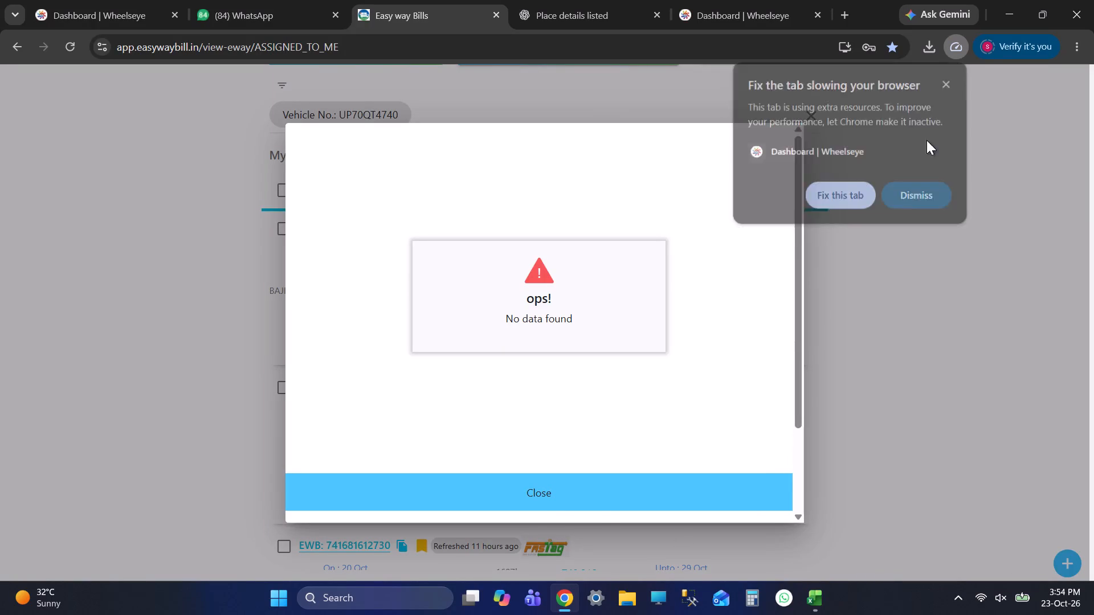
click(613, 486)
click(550, 225)
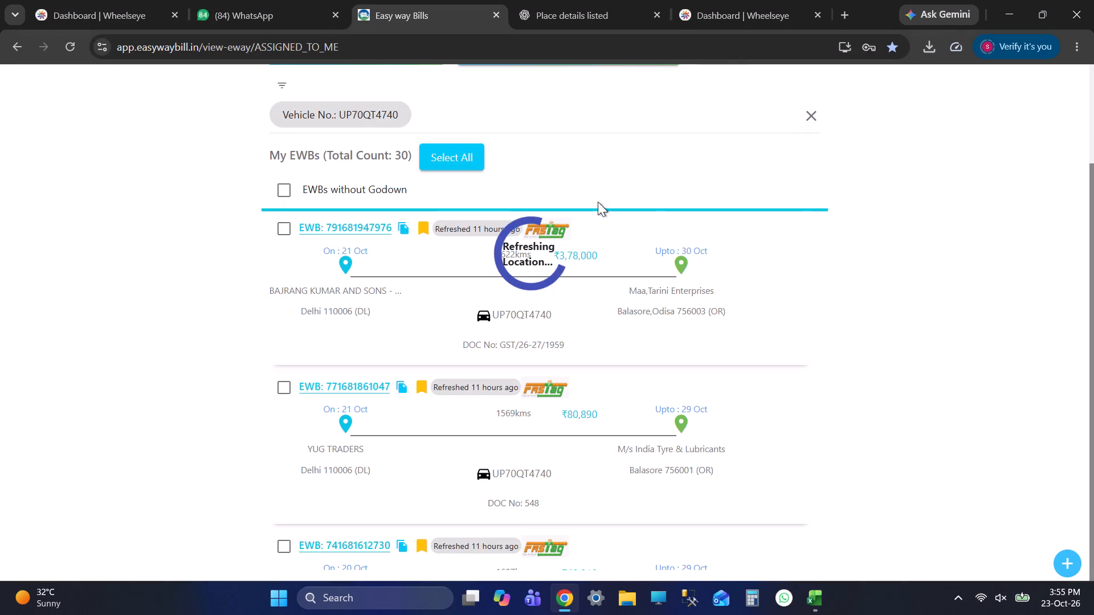
key(alt+Tab)
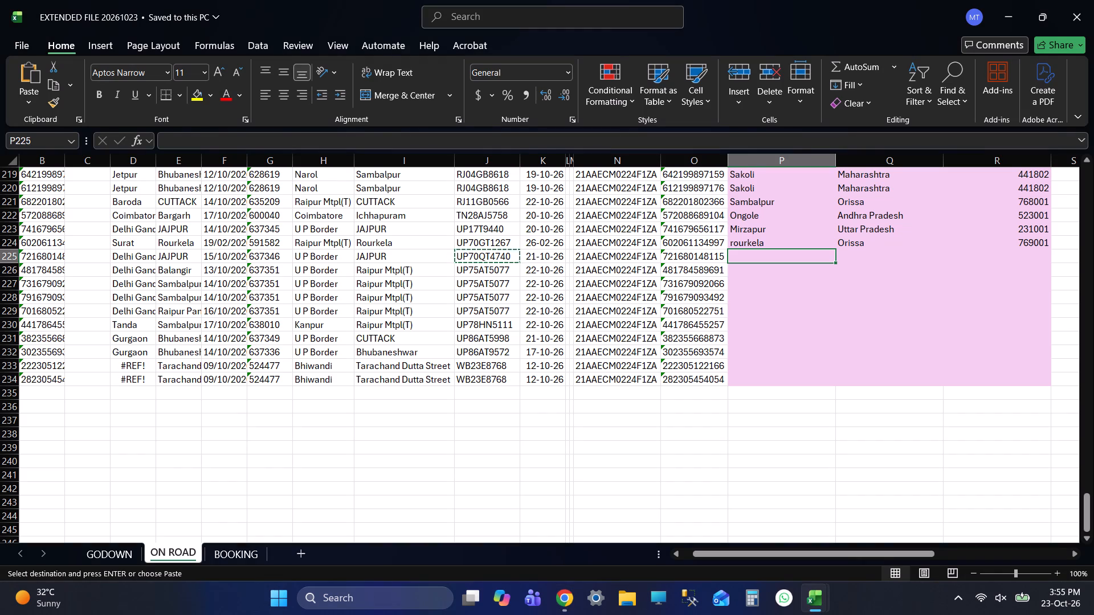
key(alt+Tab)
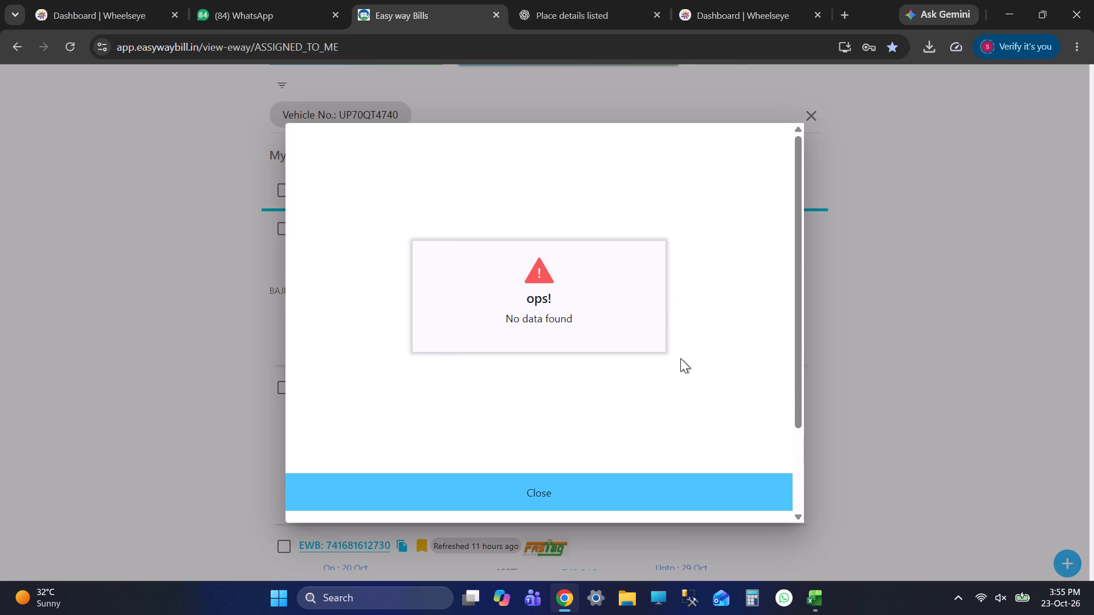
key(alt+Tab)
key(alt+Tab)
key(alt+Tab)
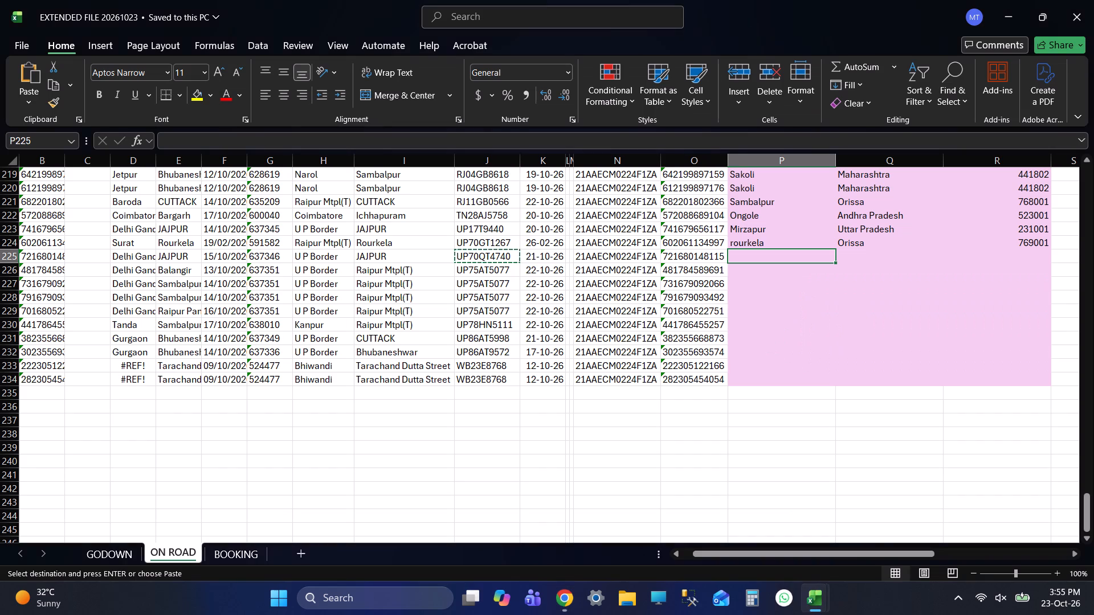
key(alt+Tab)
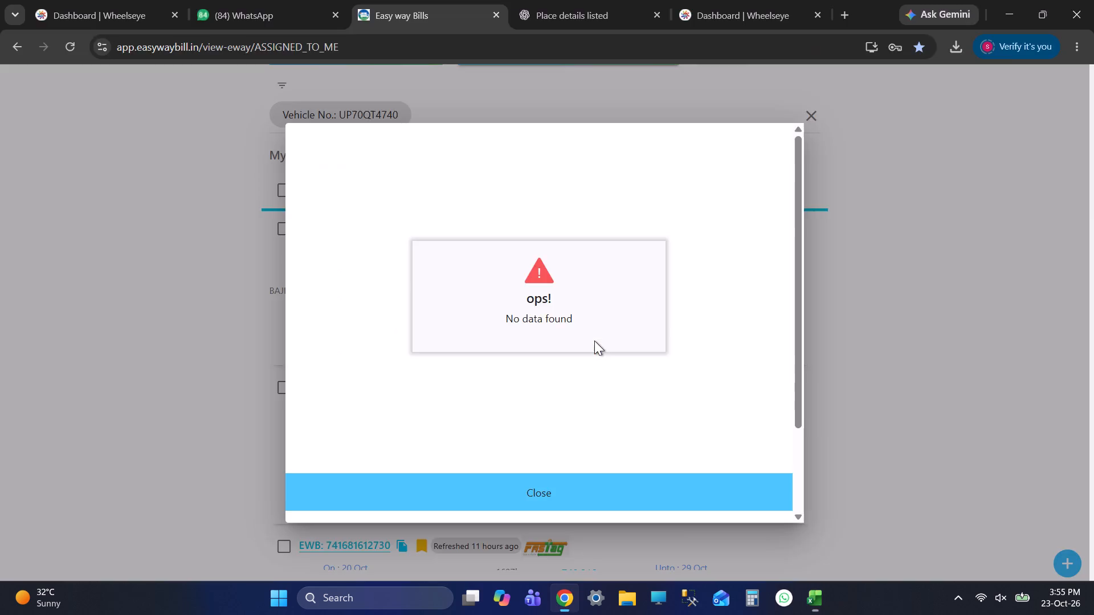
key(alt+Tab)
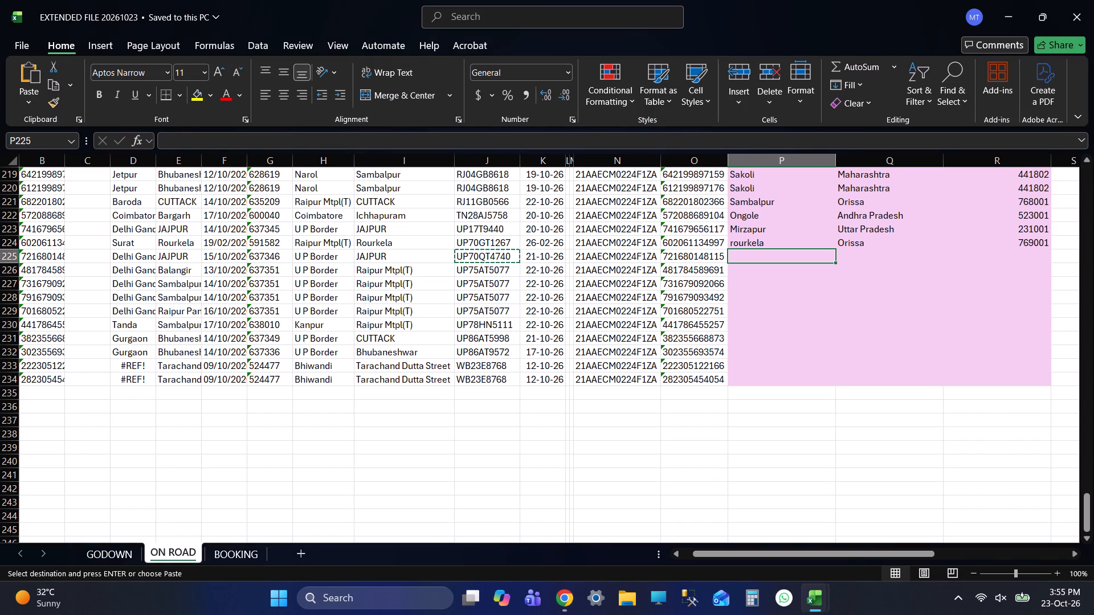
key(alt+Tab)
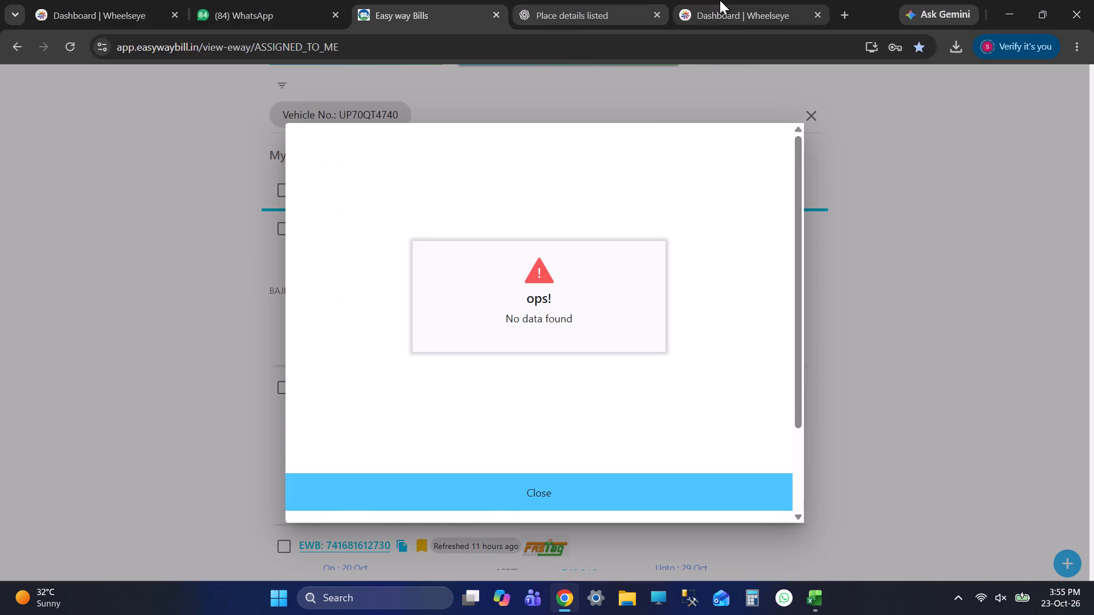
key(alt+Tab)
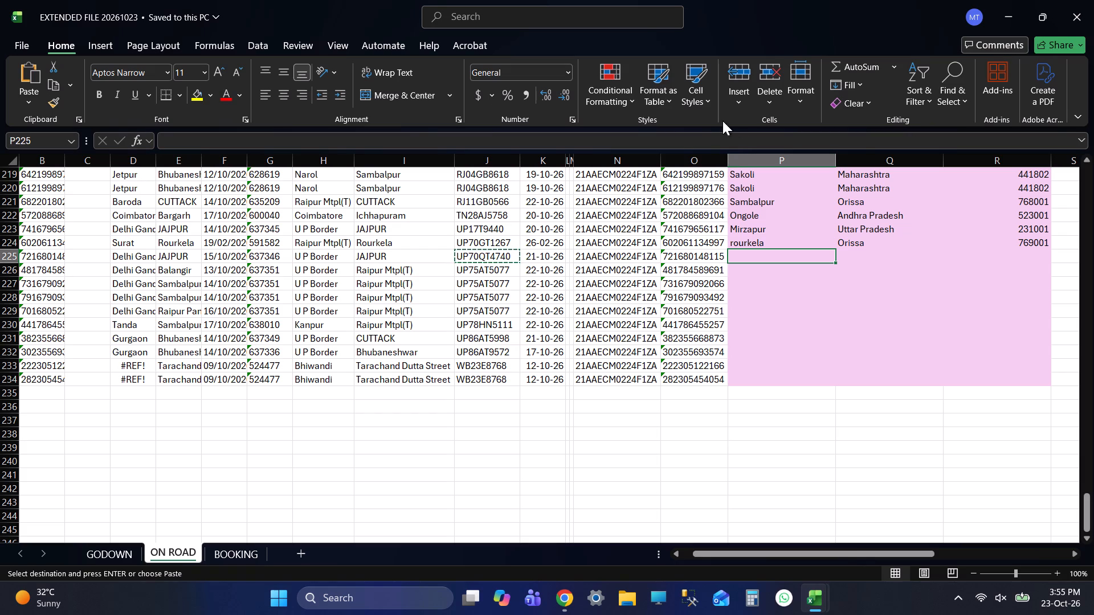
key(alt+Tab)
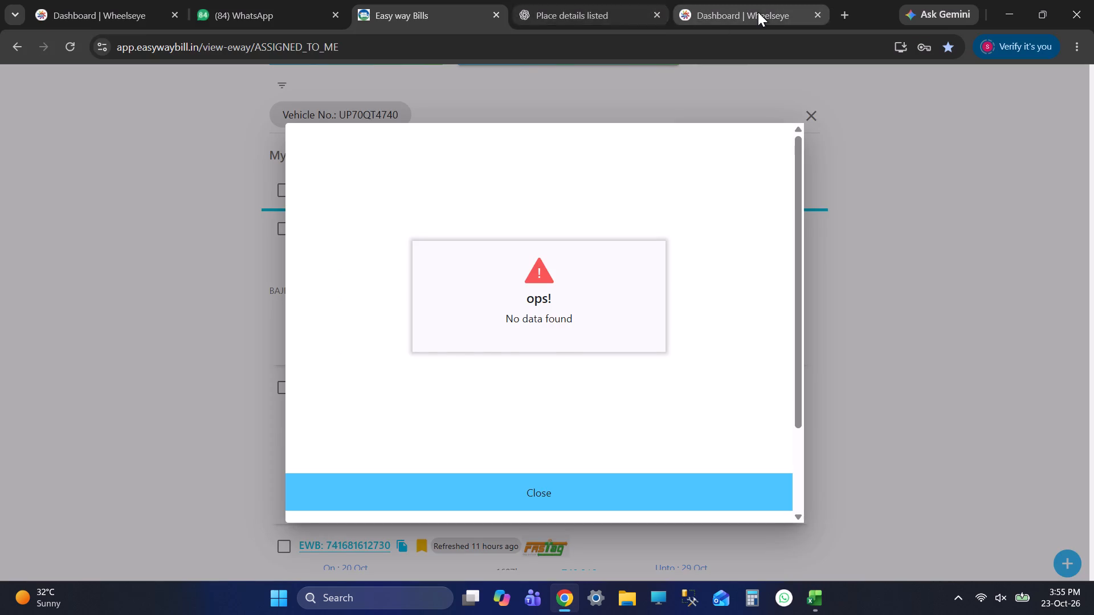
click(758, 12)
click(411, 0)
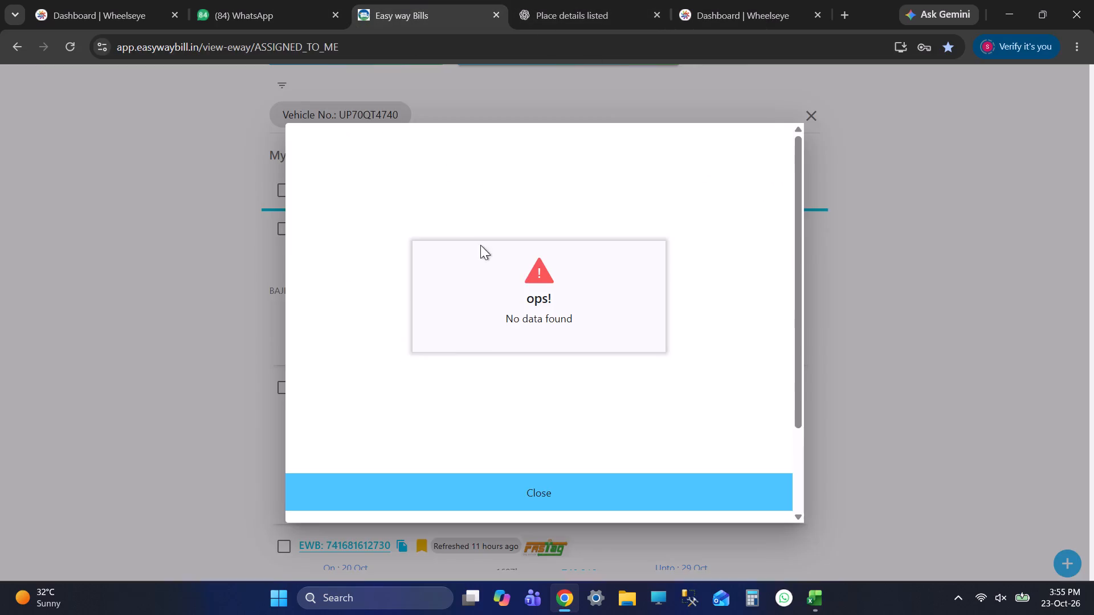
key(alt+Tab)
key(alt+Tab)
click(572, 499)
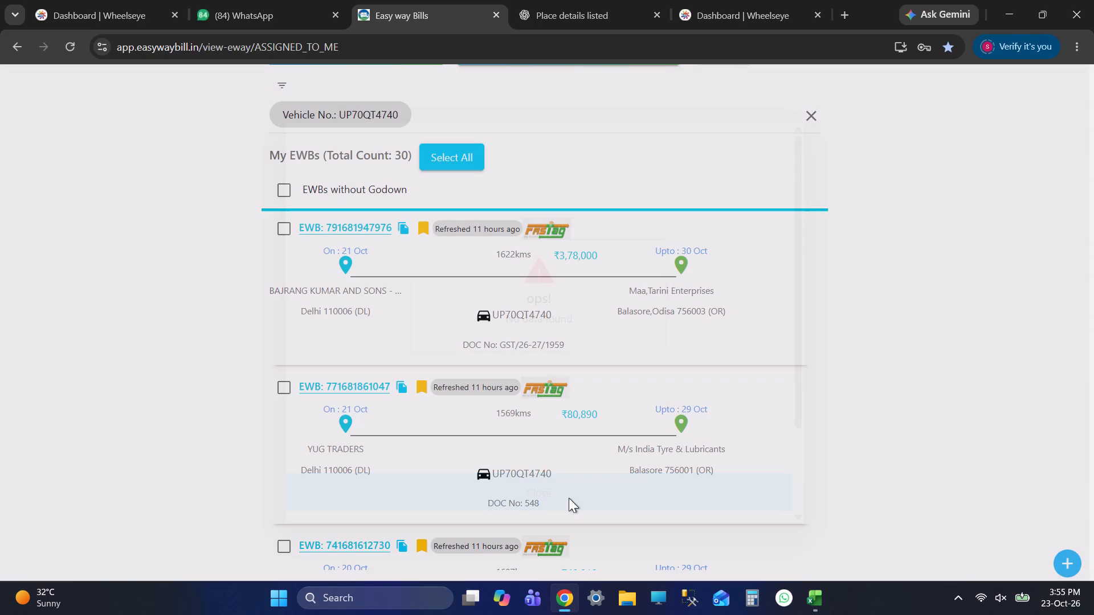
scroll(495, 255, up, 10)
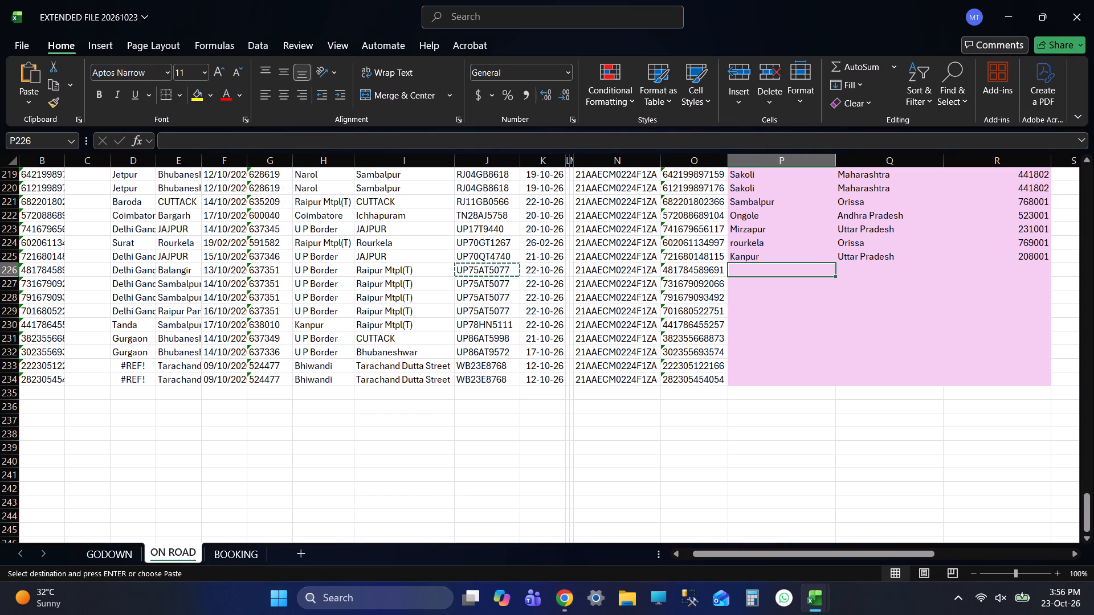
key(alt+Tab)
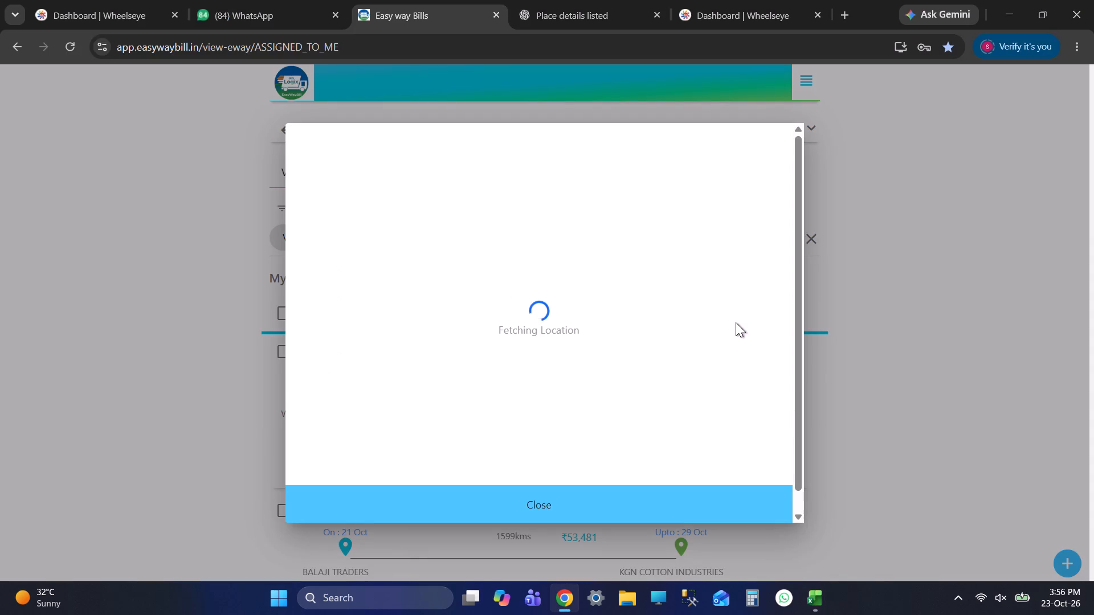
key(alt+Tab)
key(alt+Tab)
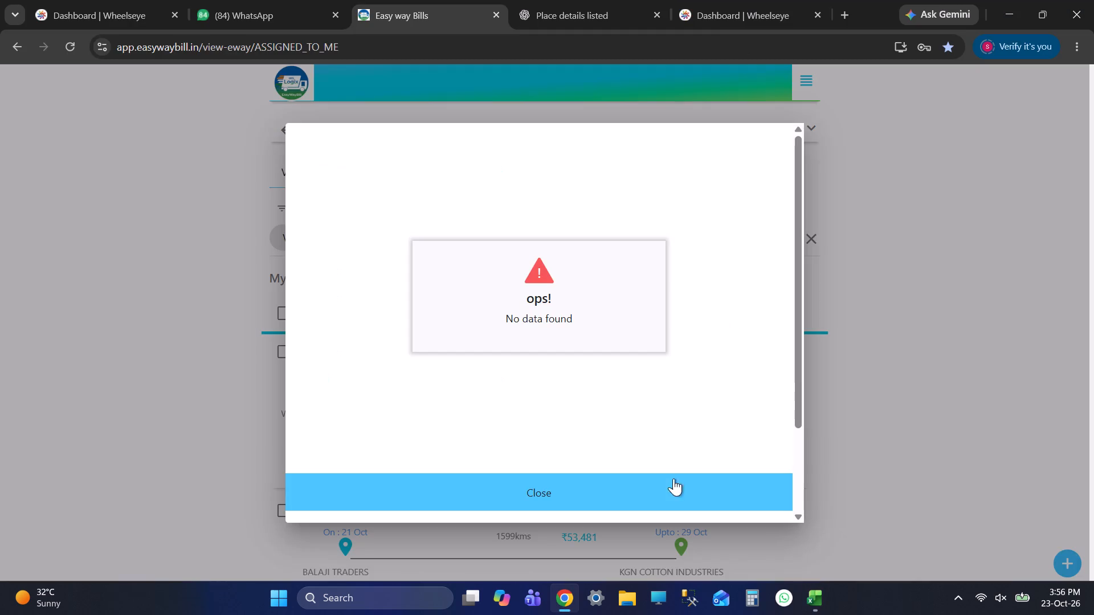
click(628, 492)
scroll(560, 335, down, 1)
scroll(557, 343, up, 1)
scroll(556, 343, down, 3)
click(540, 450)
key(alt+Tab)
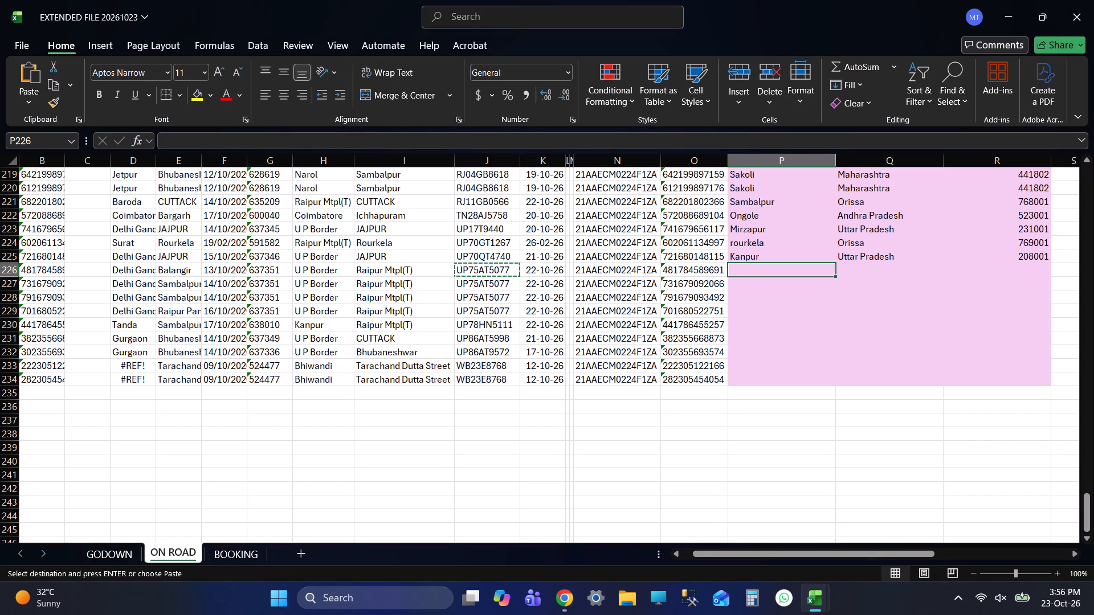
key(alt+Tab)
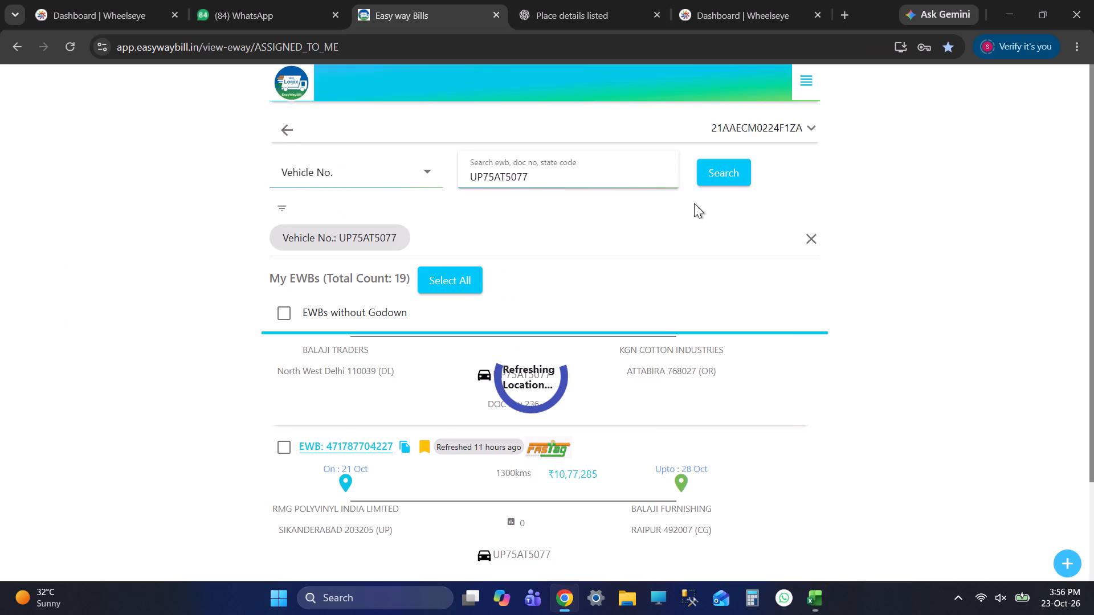
Search Google in a new tab for "ghaziabad to raipur distance" and open the driving directions between the two cities.
click(845, 13)
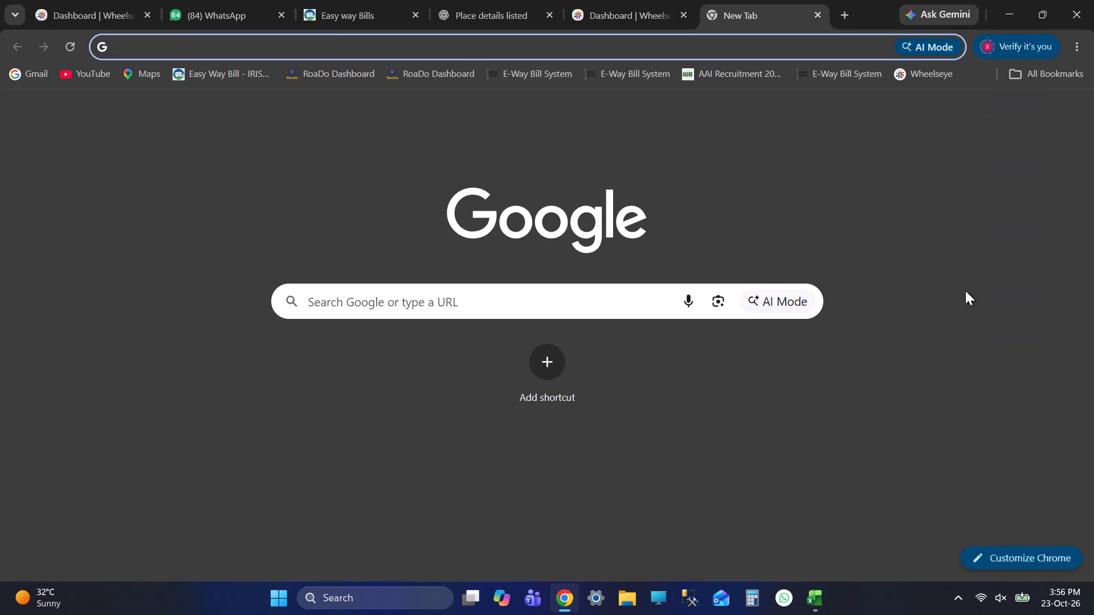
text(GHAZIA)
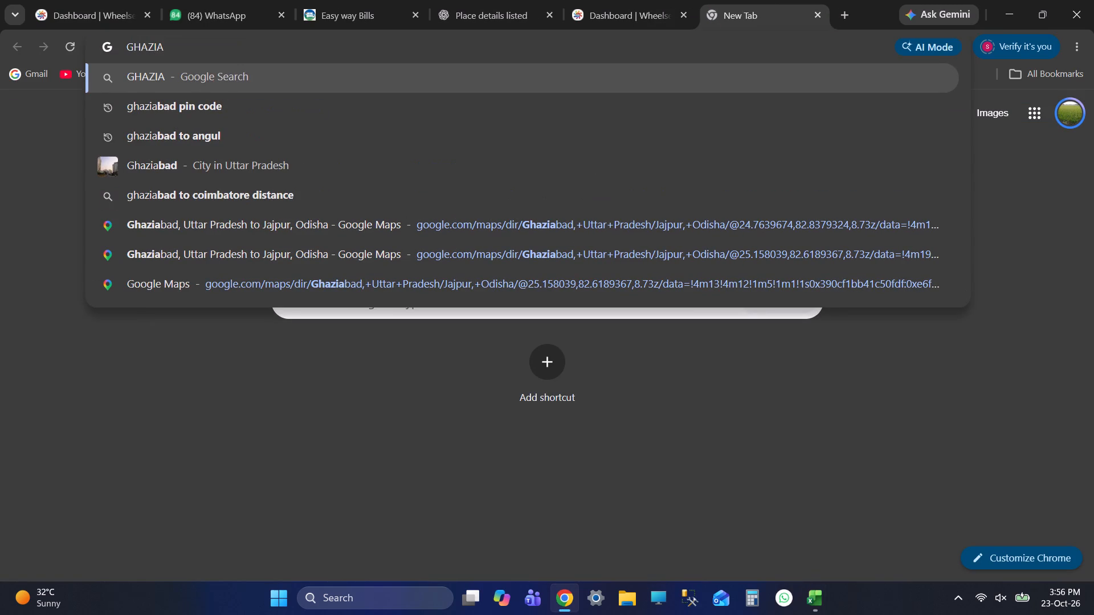
text(BA)
text(D TO)
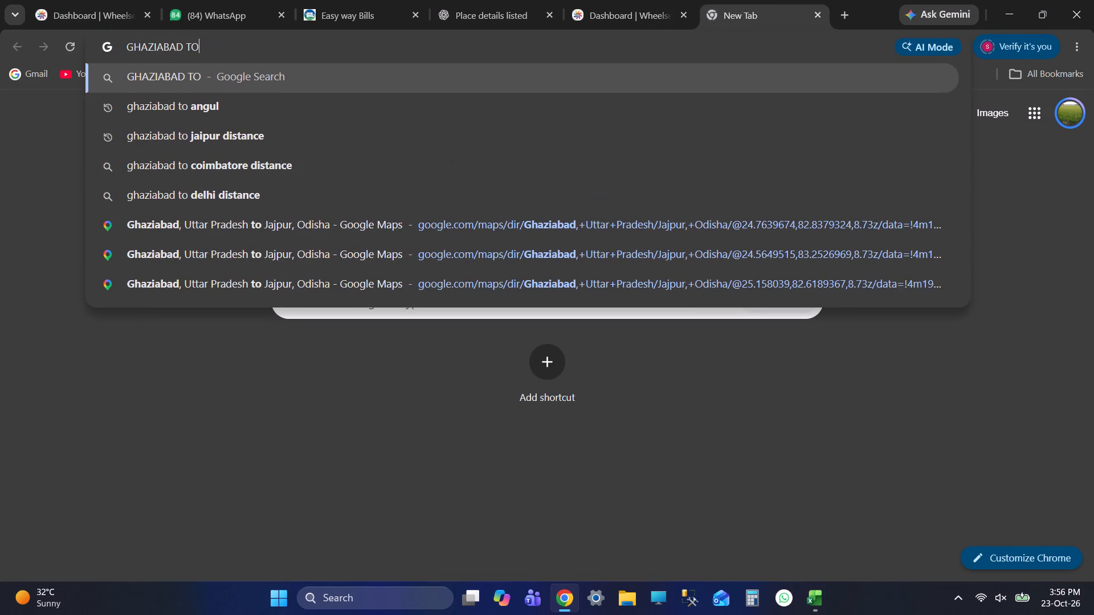
text(RAIP)
key(Down)
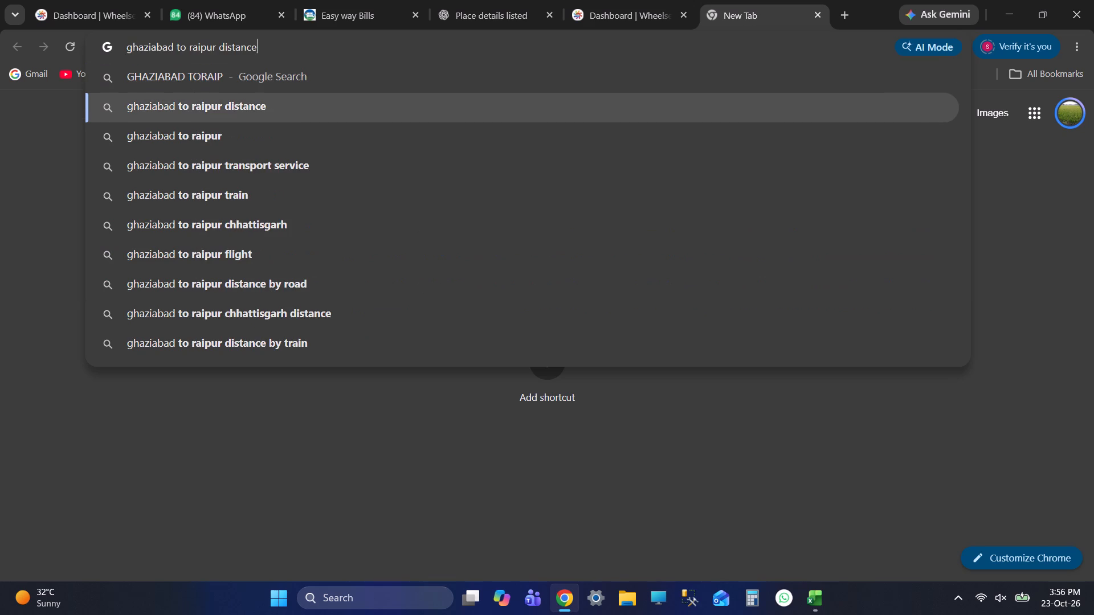
key(Return)
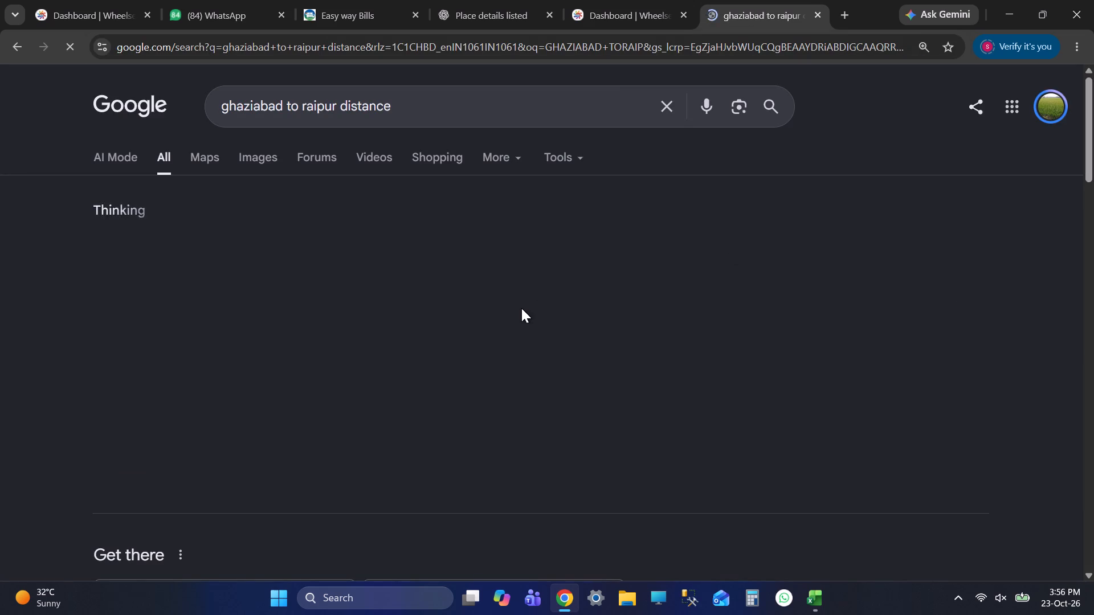
scroll(518, 438, down, 7)
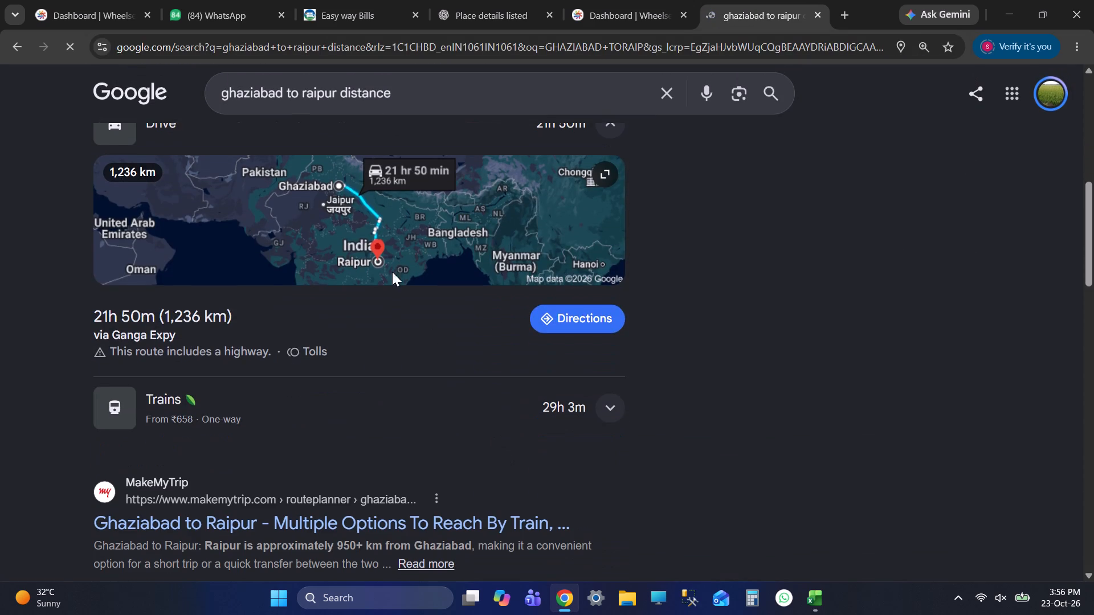
click(574, 307)
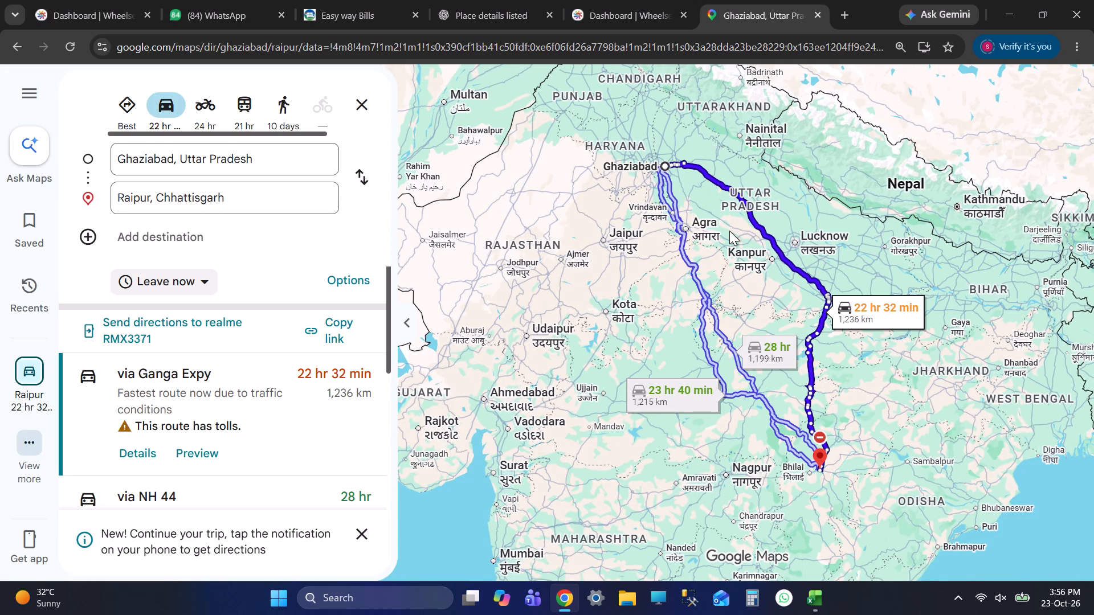
Select the alternative Ghaziabad to Raipur route that passes Gwalior on the map.
scroll(729, 222, up, 6)
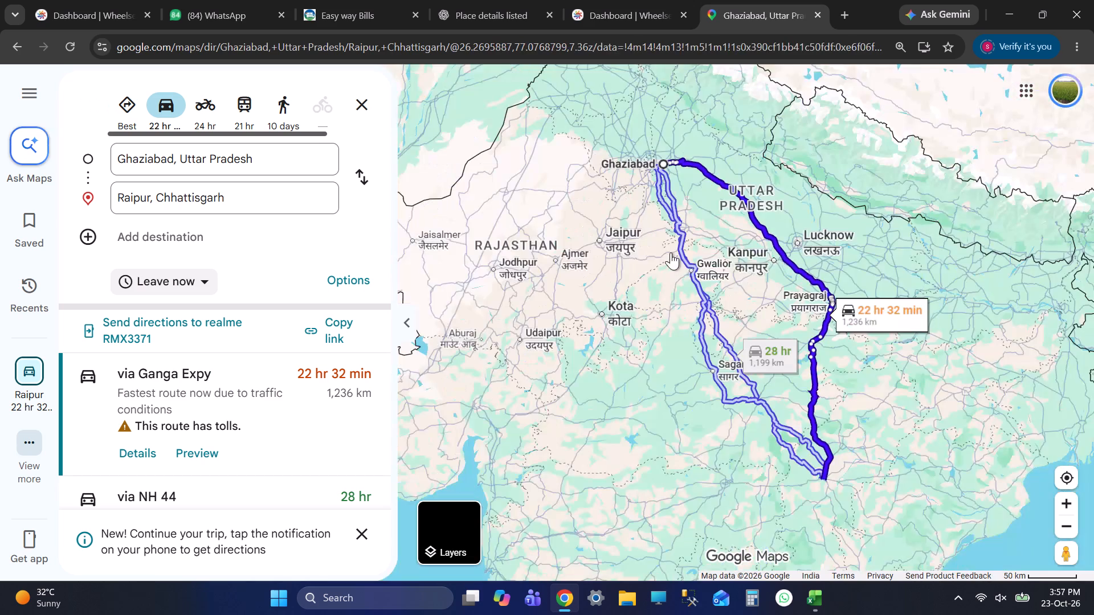
click(683, 251)
scroll(683, 251, up, 3)
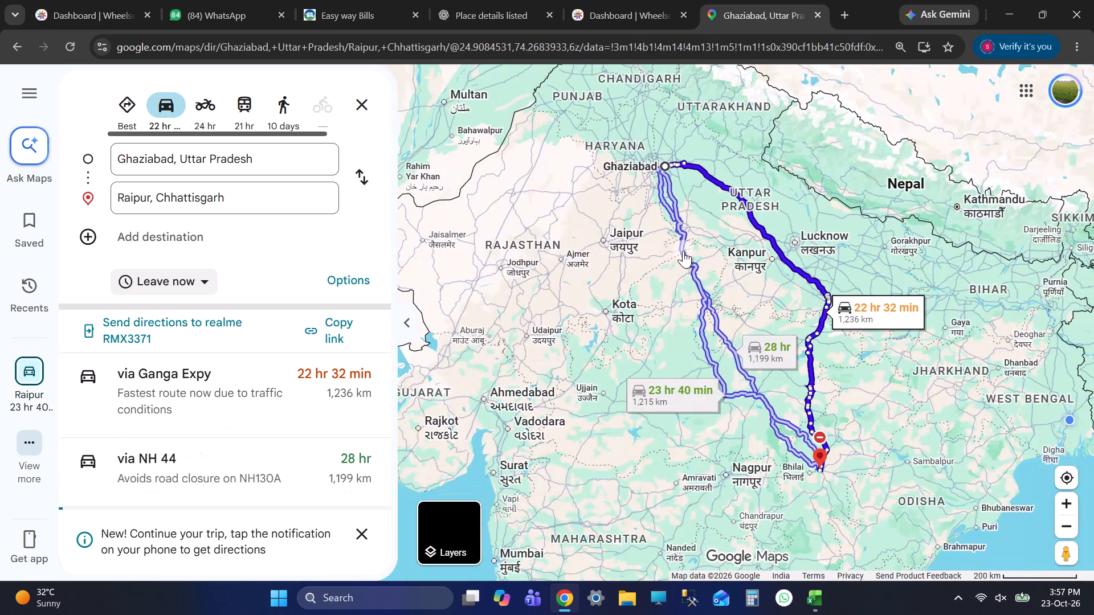
scroll(684, 256, up, 4)
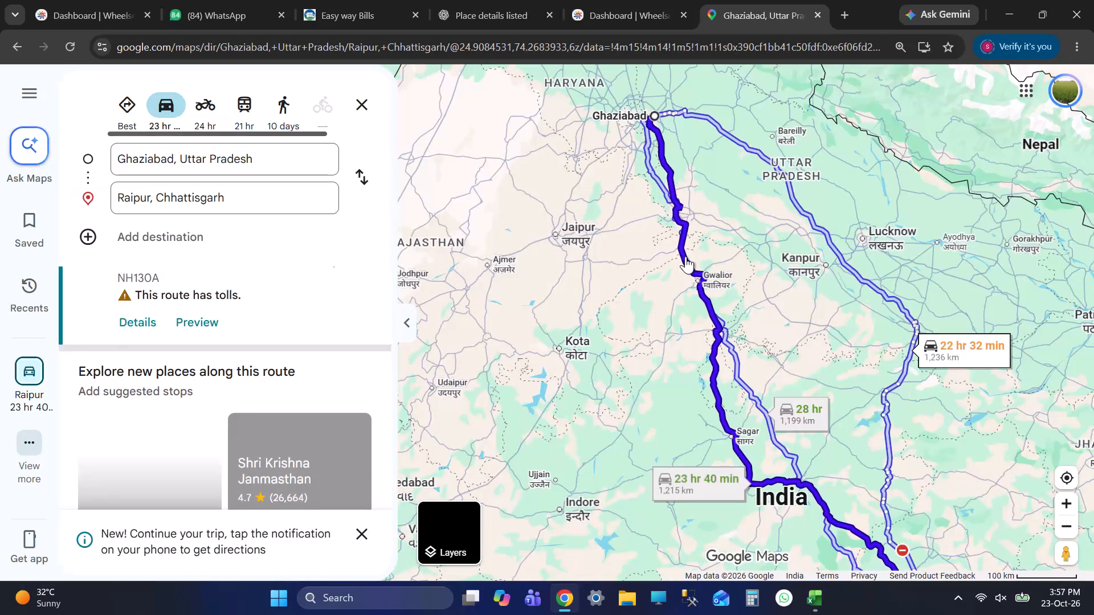
Examine the selected route between Ghaziabad and Gwalior for cities along the way.
scroll(697, 275, up, 4)
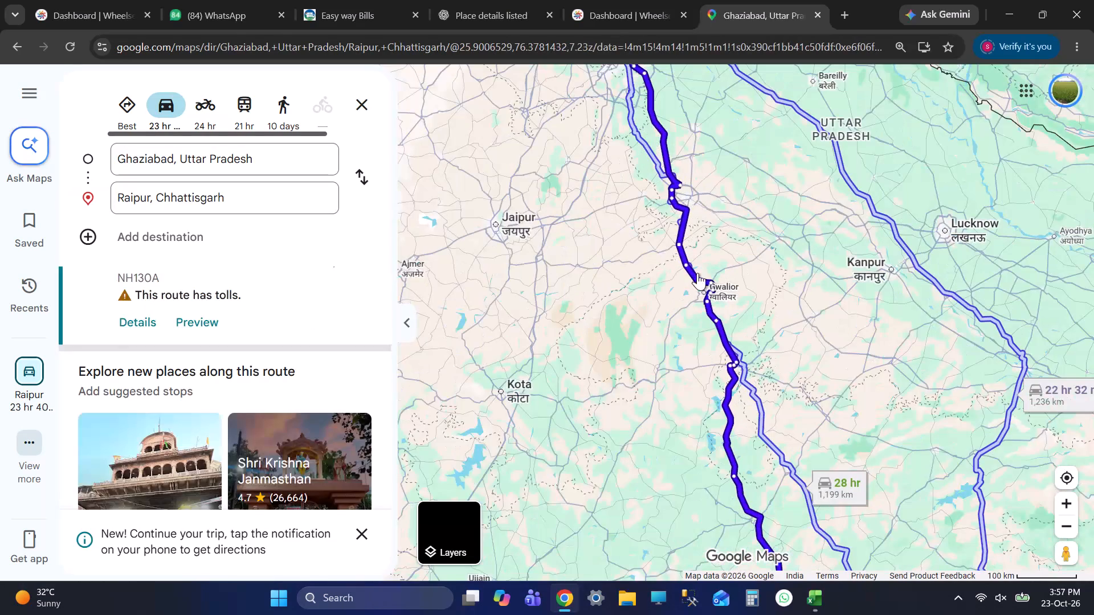
drag(706, 228, 733, 335)
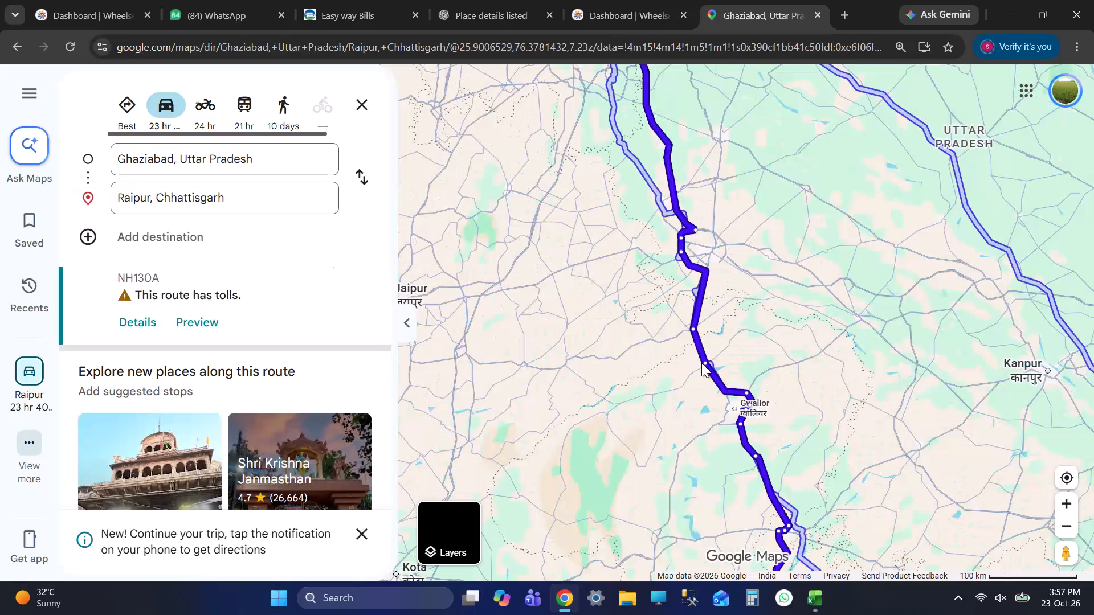
scroll(728, 256, up, 9)
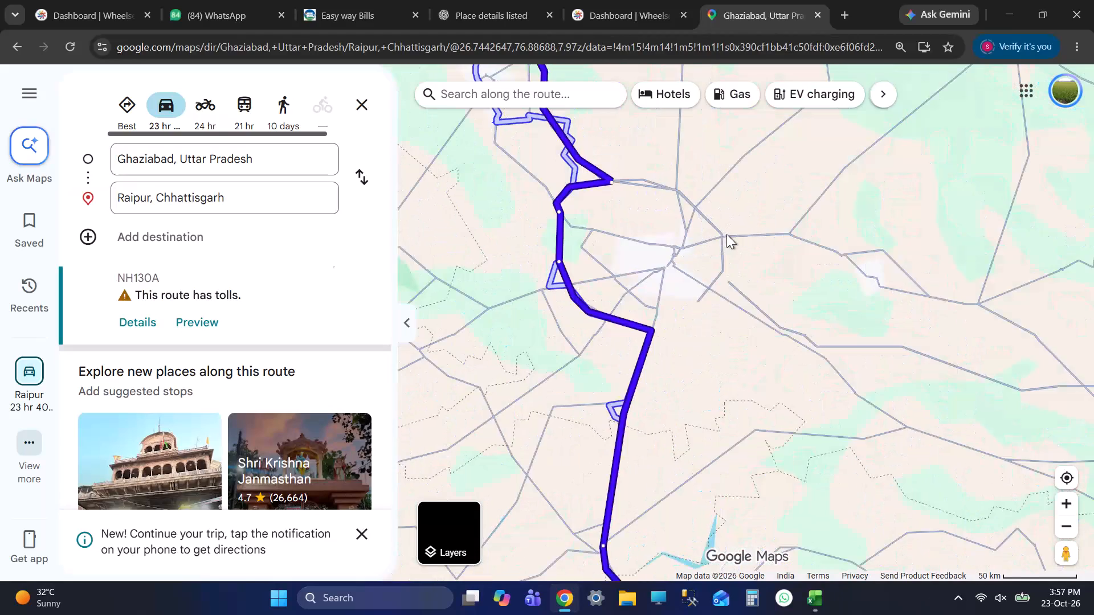
scroll(726, 234, down, 13)
scroll(733, 249, up, 1)
scroll(733, 249, down, 3)
drag(754, 213, 785, 263)
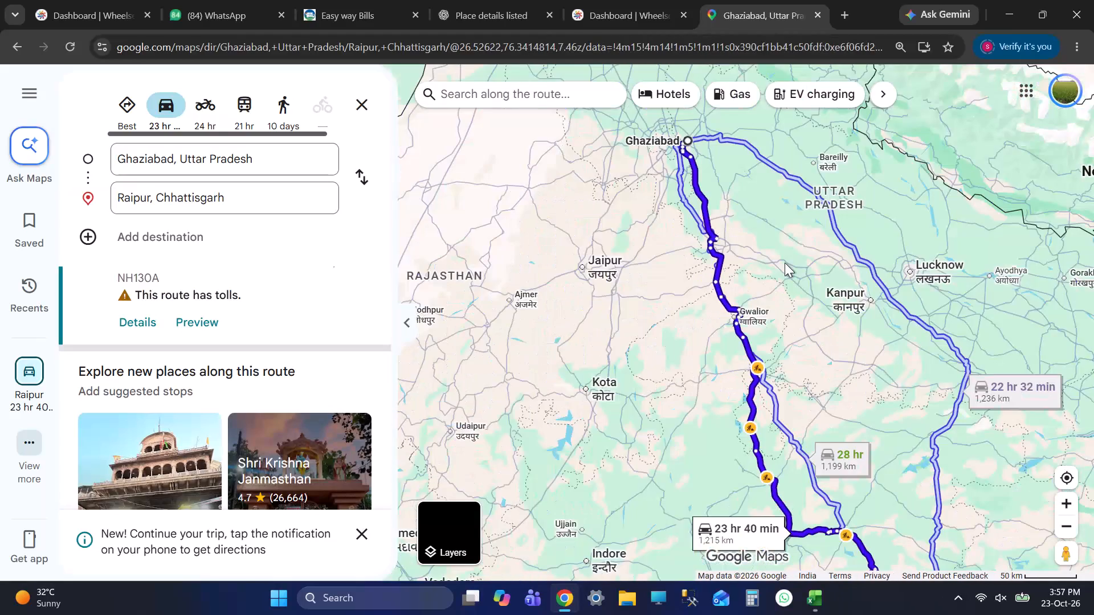
drag(785, 263, 784, 278)
scroll(750, 281, up, 7)
scroll(761, 341, up, 9)
scroll(783, 381, down, 1)
scroll(783, 381, up, 4)
drag(800, 386, 799, 247)
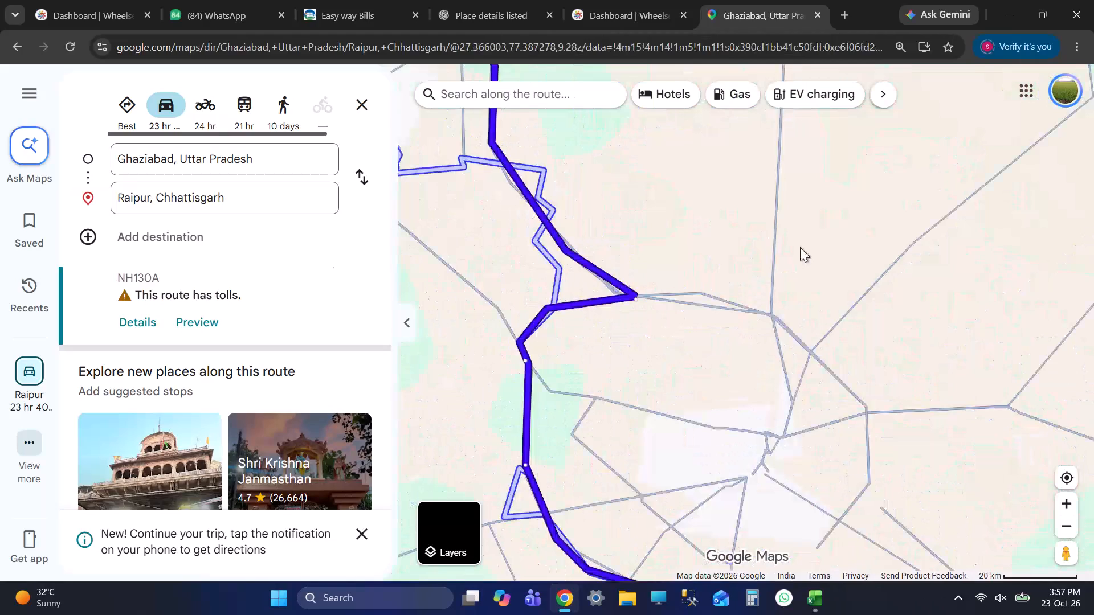
scroll(770, 314, up, 17)
scroll(778, 351, down, 1)
scroll(778, 342, up, 10)
scroll(779, 326, down, 1)
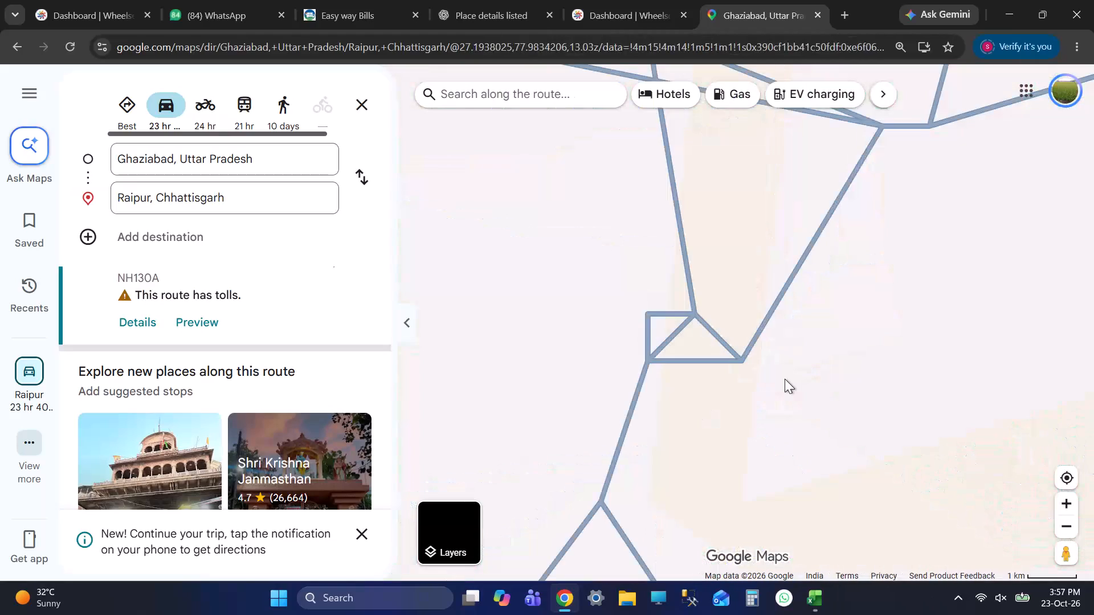
scroll(785, 379, down, 2)
scroll(778, 358, up, 1)
scroll(778, 364, down, 1)
scroll(779, 372, up, 1)
scroll(782, 375, down, 1)
scroll(792, 367, up, 1)
scroll(792, 367, down, 1)
scroll(792, 367, up, 1)
scroll(792, 367, down, 9)
scroll(785, 359, up, 1)
scroll(785, 359, down, 7)
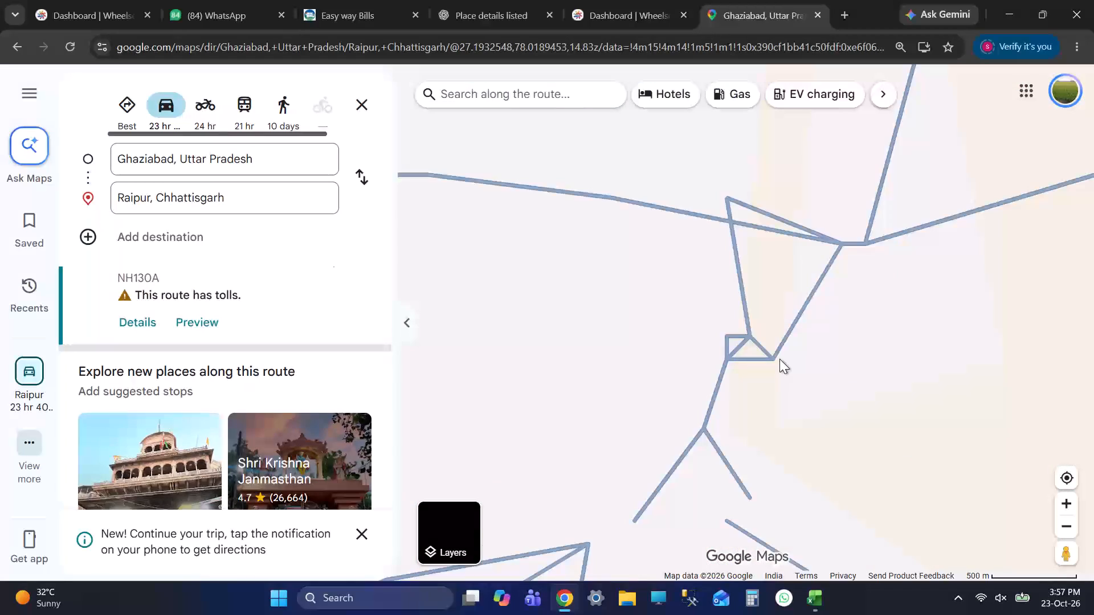
scroll(779, 359, down, 6)
scroll(793, 367, up, 1)
scroll(793, 367, down, 17)
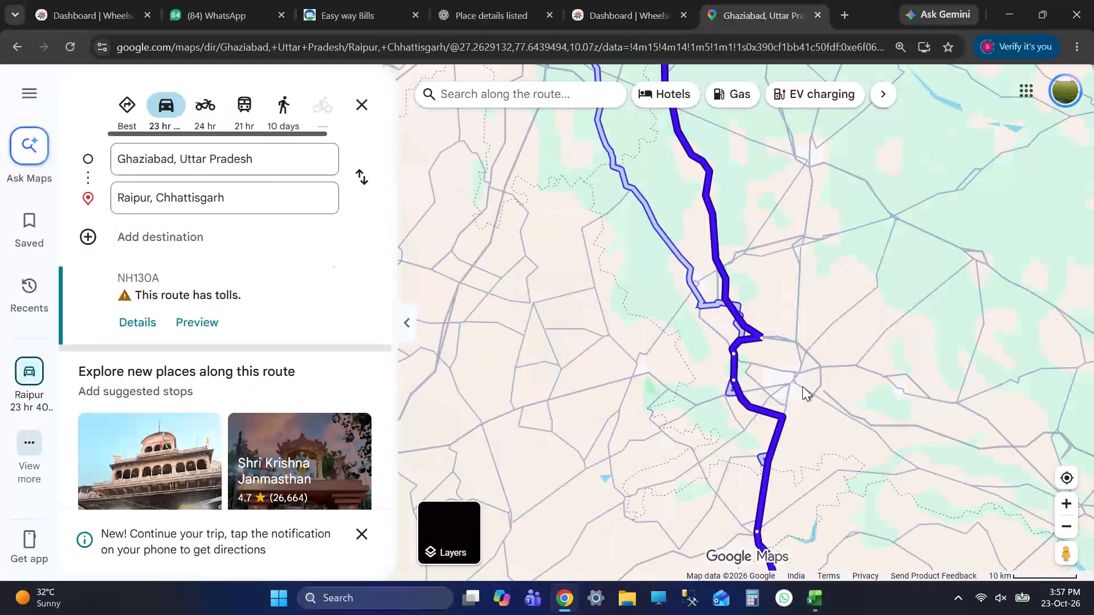
scroll(802, 386, down, 6)
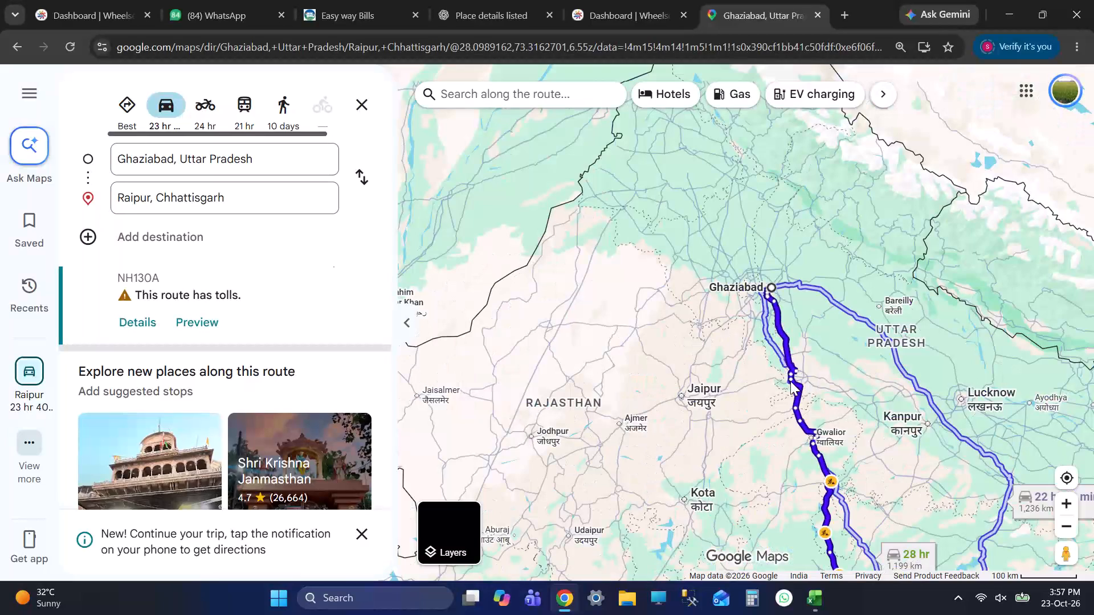
Pick a point inside the city area beside the route north of Gwalior to look up its place details.
scroll(790, 381, up, 13)
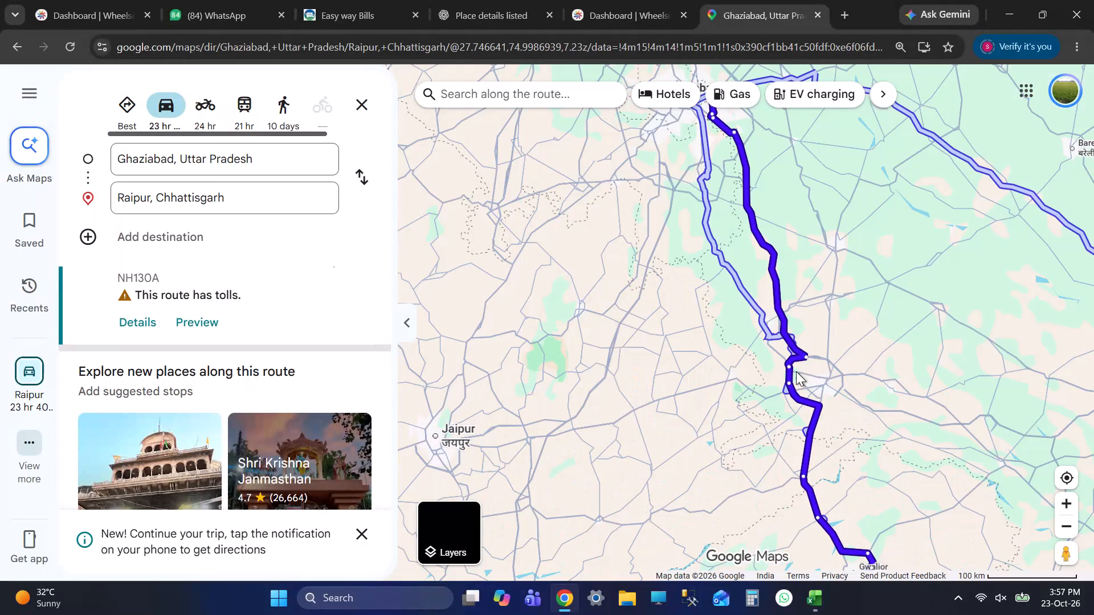
drag(822, 386, 730, 356)
scroll(755, 363, up, 5)
click(795, 371)
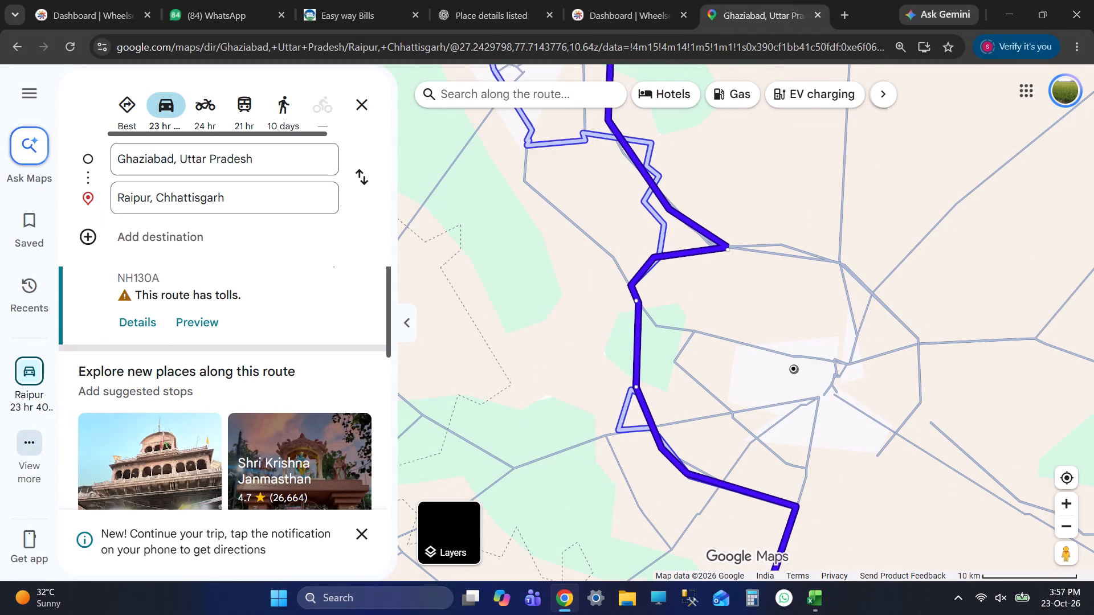
scroll(285, 385, down, 3)
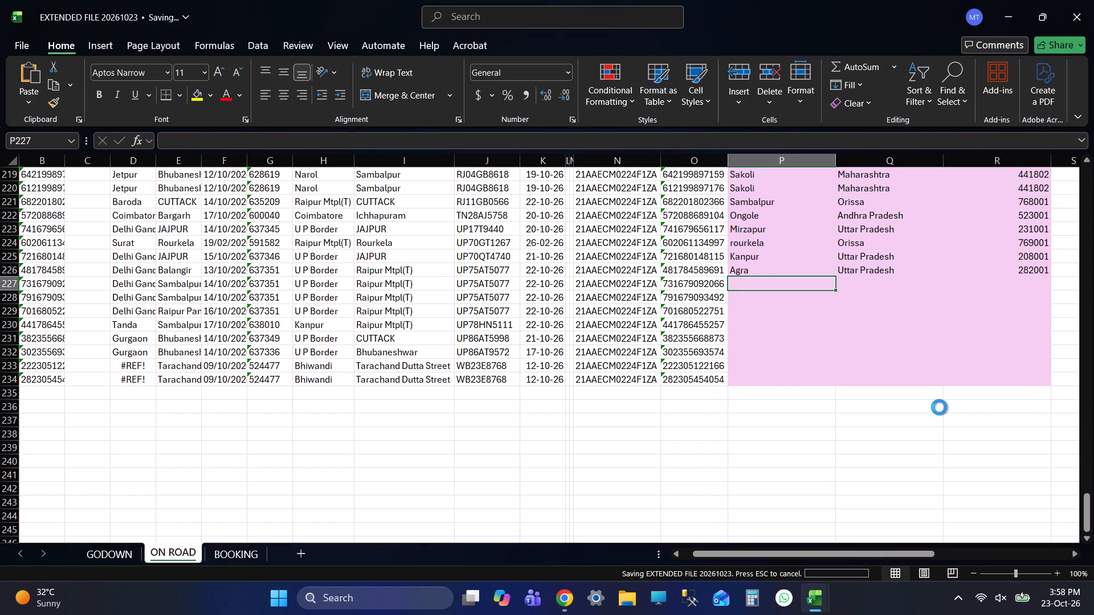
Copy the Agra place, state and PIN code from row 226 into rows 227 to 229 and save the workbook.
key(Up)
key(shift+Right)
key(shift+Right)
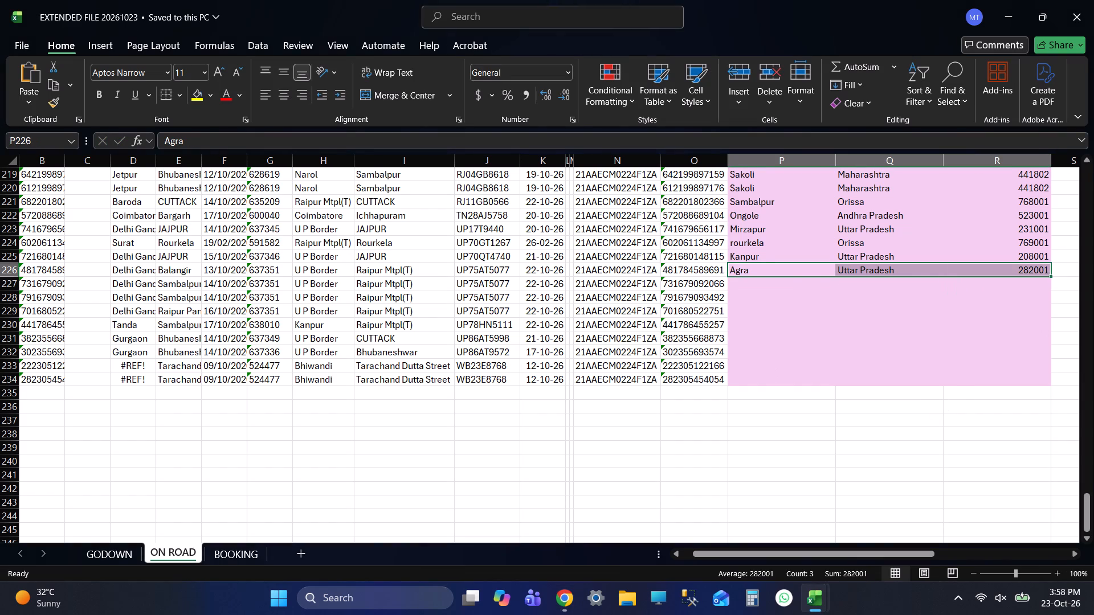
key(ctrl+c)
key(Down)
key(shift+Down)
key(shift+Down)
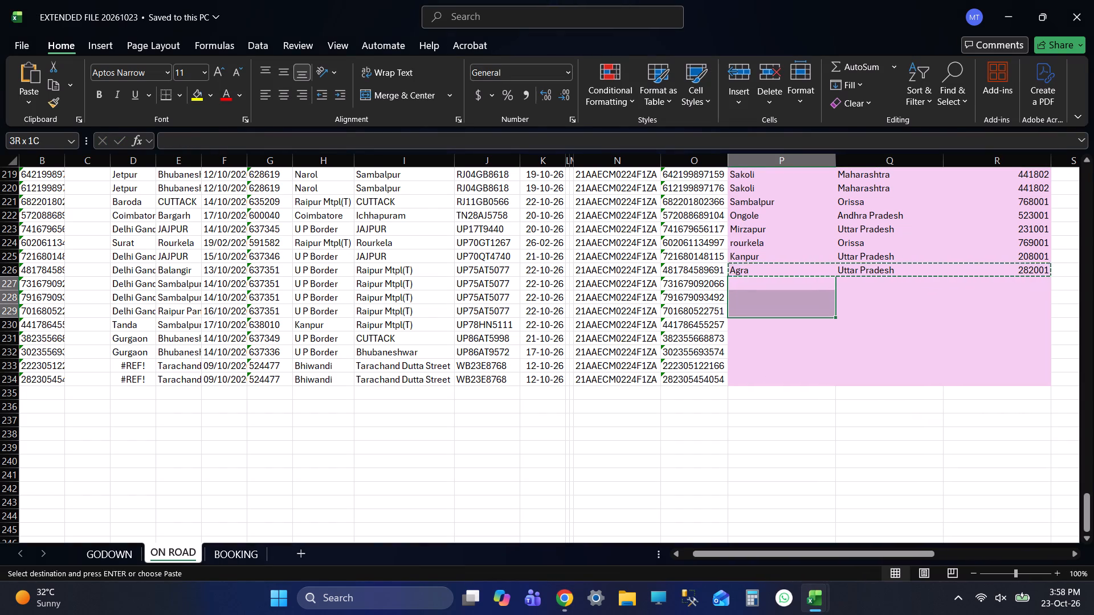
key(ctrl+v)
key(ctrl+Down)
key(Down)
key(ctrl+s)
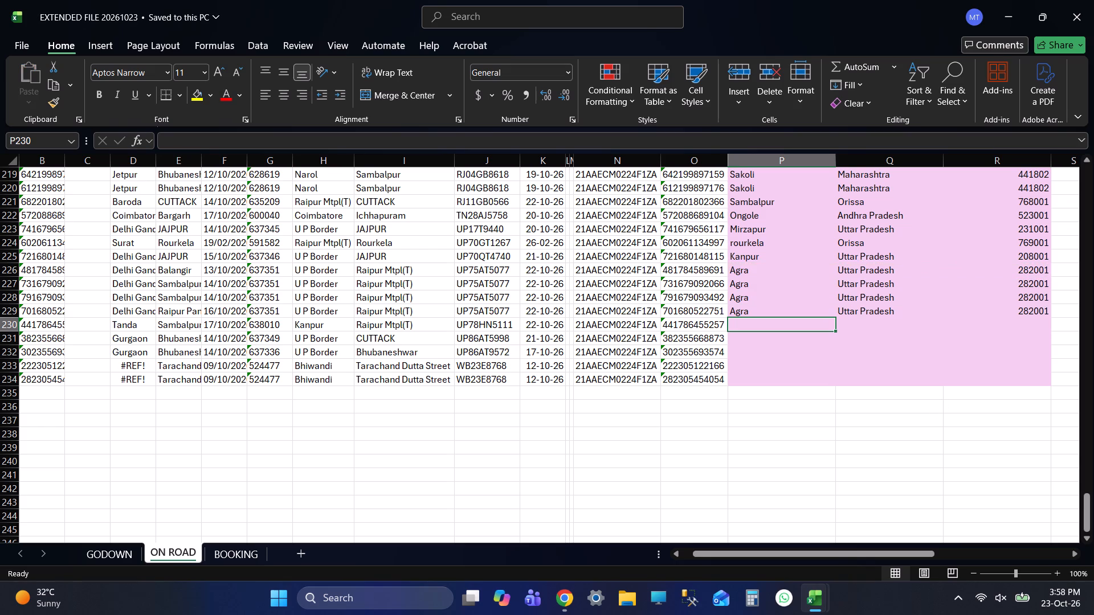
key(ctrl+s)
key(shift+Tab)
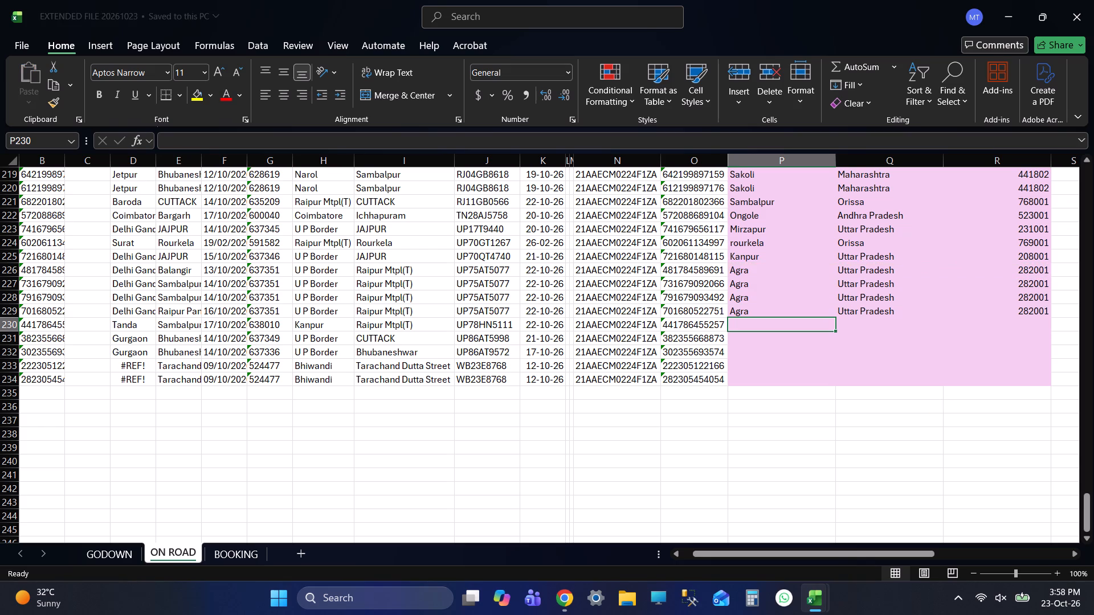
key(shift+Tab)
key(shift+Tab)
key(shift+Tab)
key(shift+Tab)
key(shift+Tab)
key(ctrl+c)
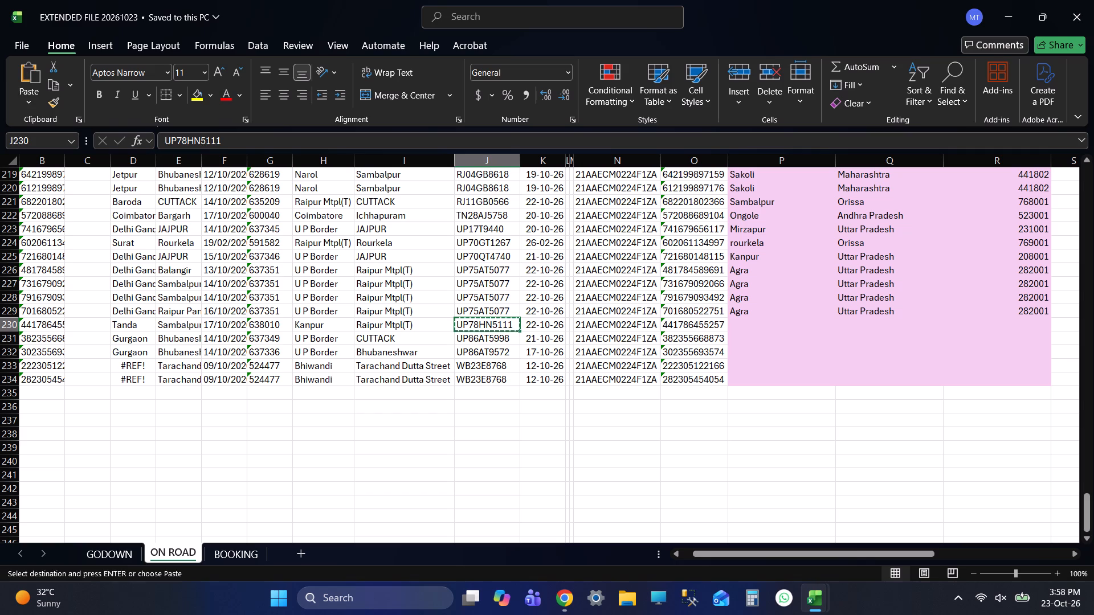
key(Tab)
key(Tab)
key(Tab)
key(Tab)
key(Tab)
key(Tab)
key(alt+Tab)
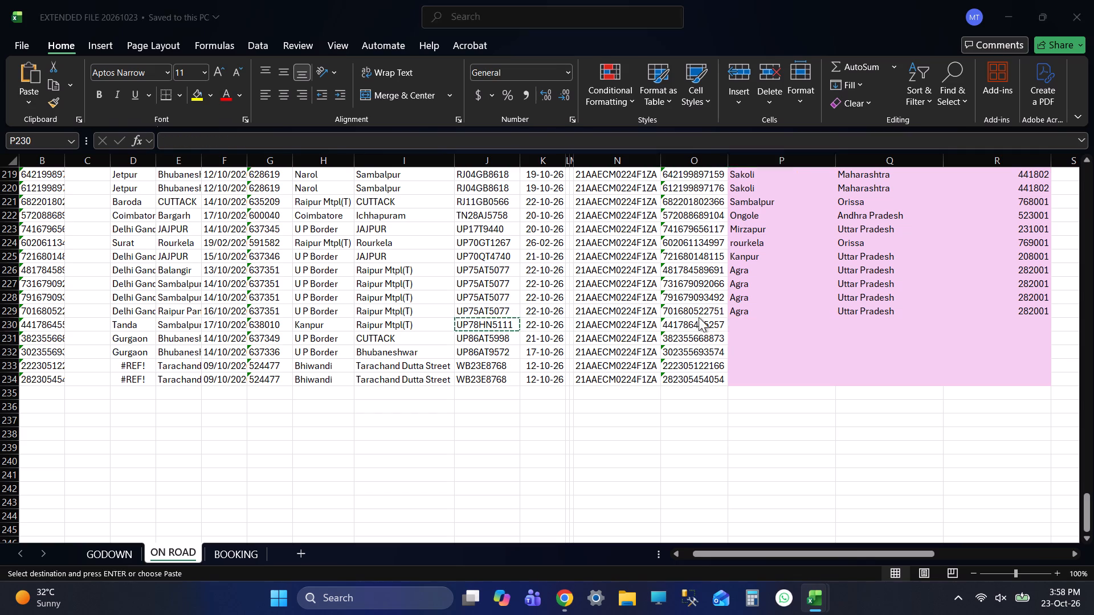
click(619, 17)
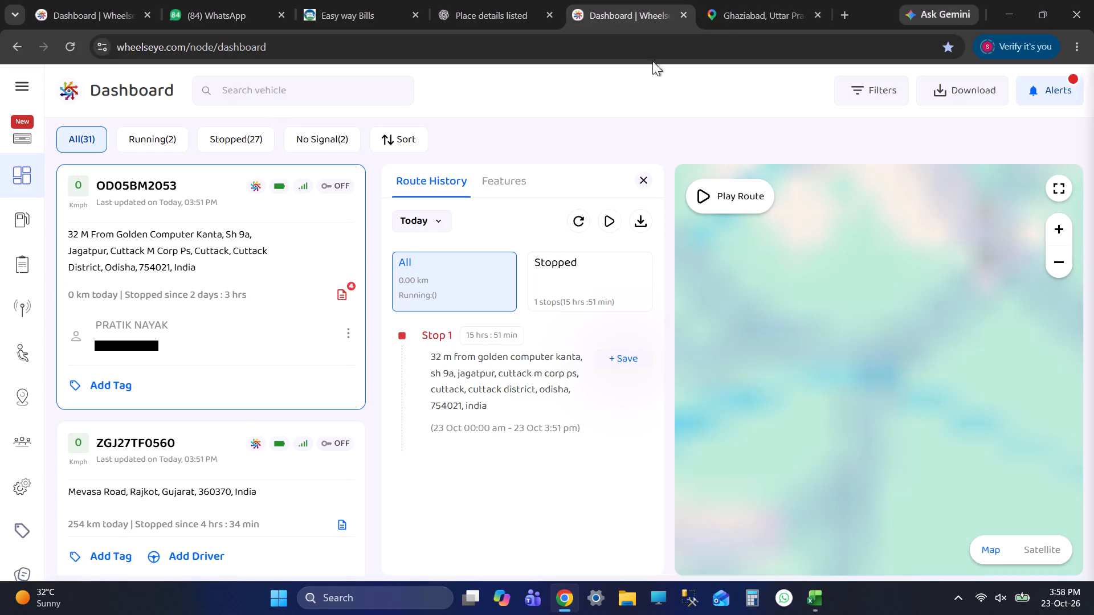
click(342, 0)
click(573, 501)
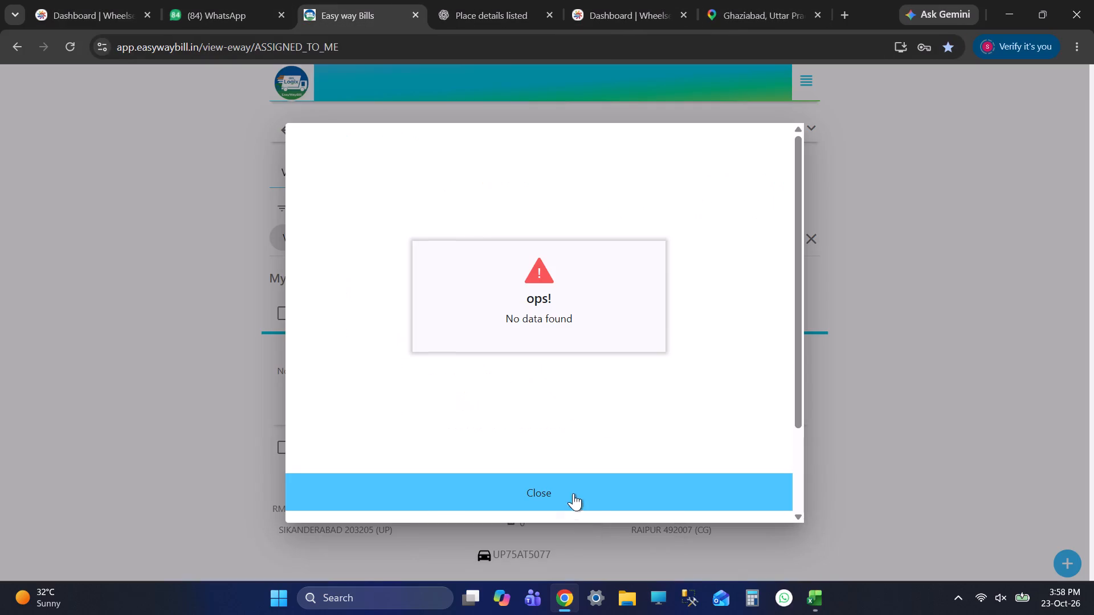
double_click(574, 182)
key(ctrl+v)
click(739, 167)
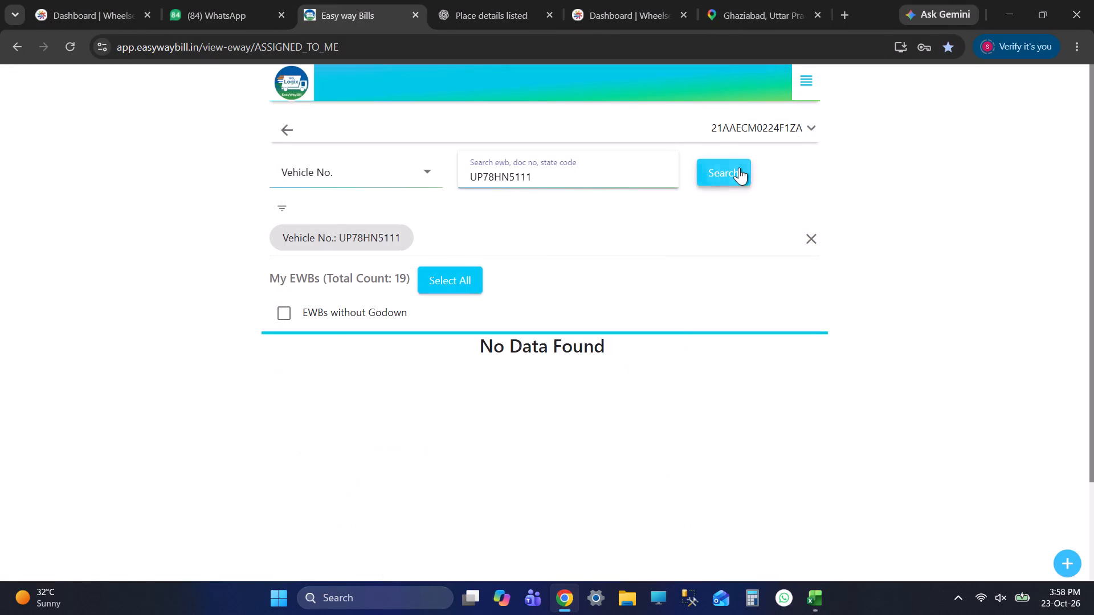
click(555, 348)
key(alt+Tab)
scroll(666, 310, down, 3)
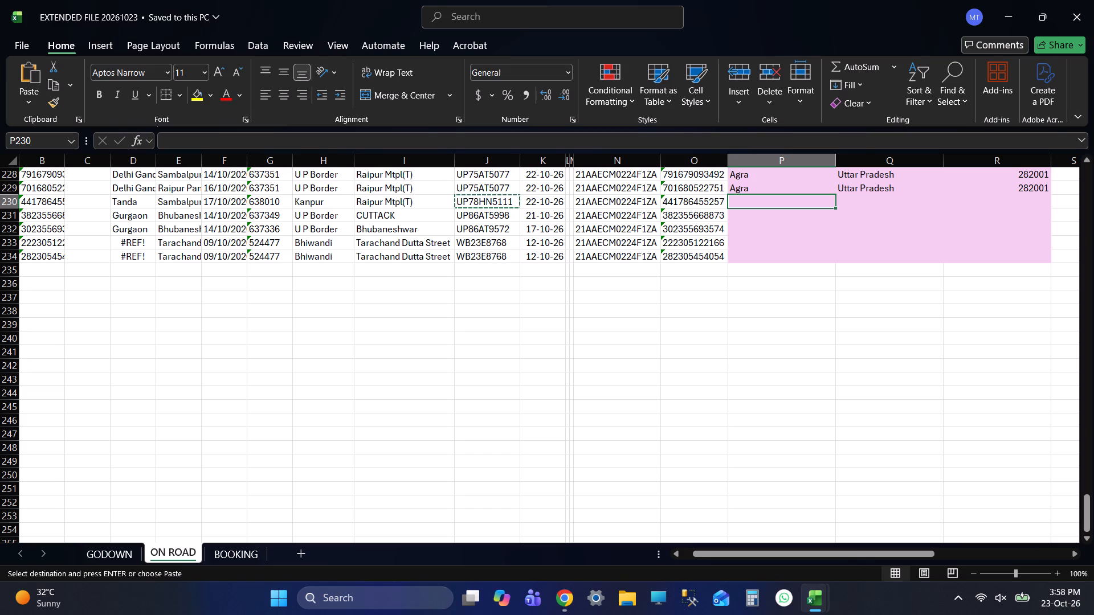
key(alt+Tab)
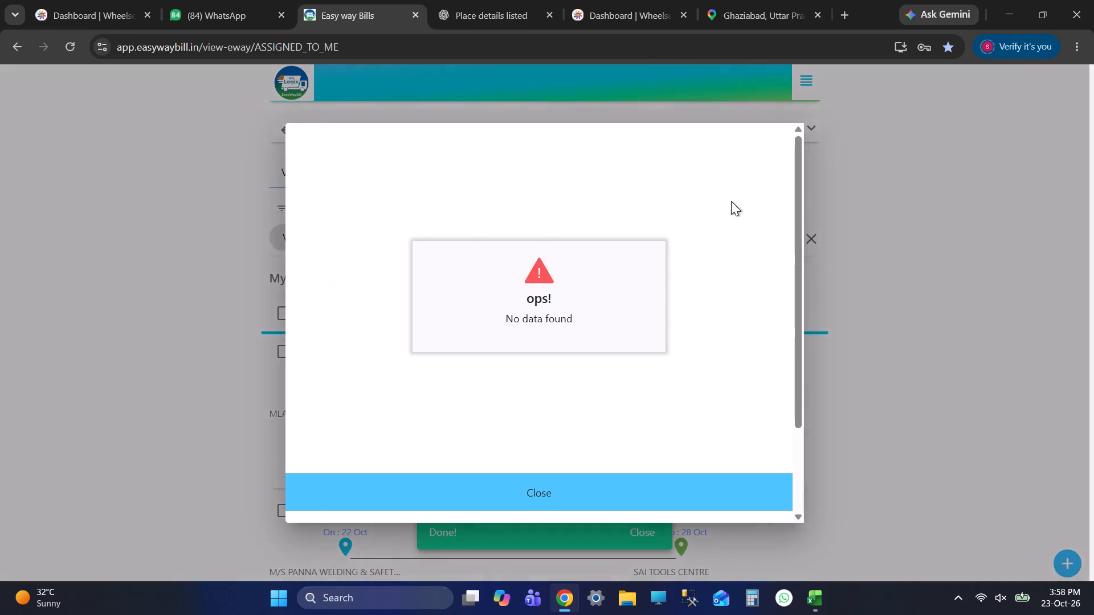
key(alt+Tab)
key(alt+Tab)
click(529, 499)
Check the FASTag location of the vehicle's Kanpur Nagar to Rourkela e-way bill and close the location window.
scroll(538, 358, up, 1)
scroll(537, 362, down, 1)
scroll(537, 363, up, 1)
scroll(537, 363, down, 3)
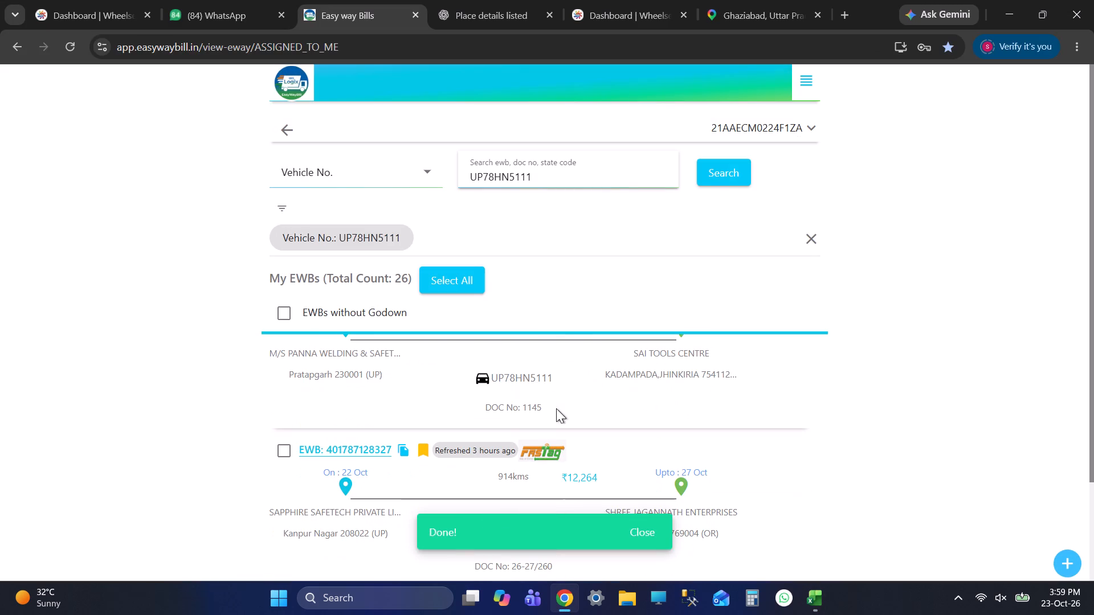
click(552, 450)
key(alt+Tab)
key(alt+Tab)
key(alt+Tab)
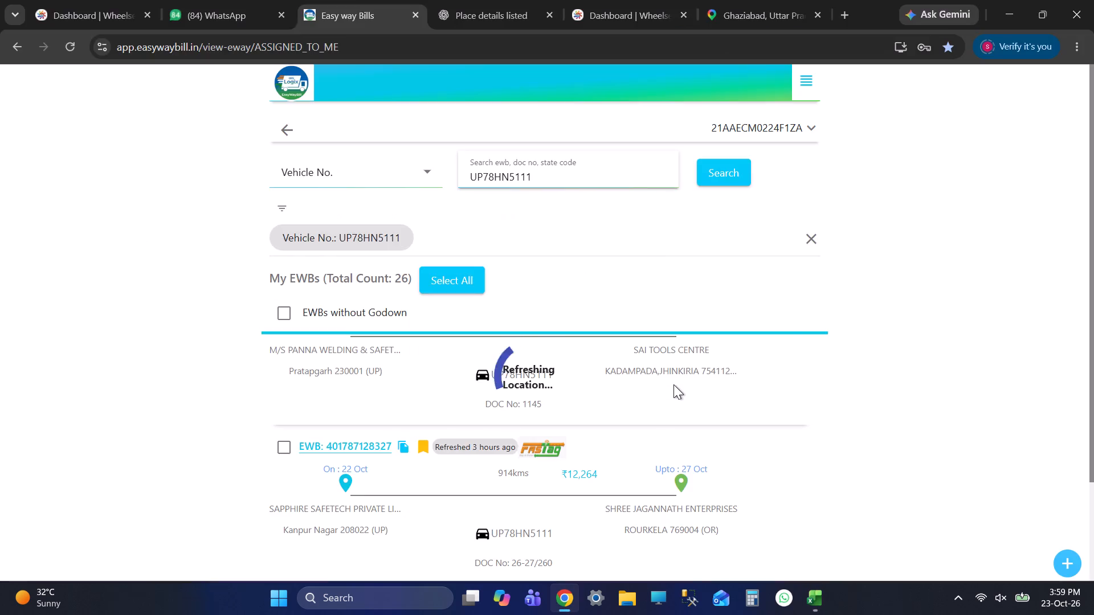
key(alt+Tab)
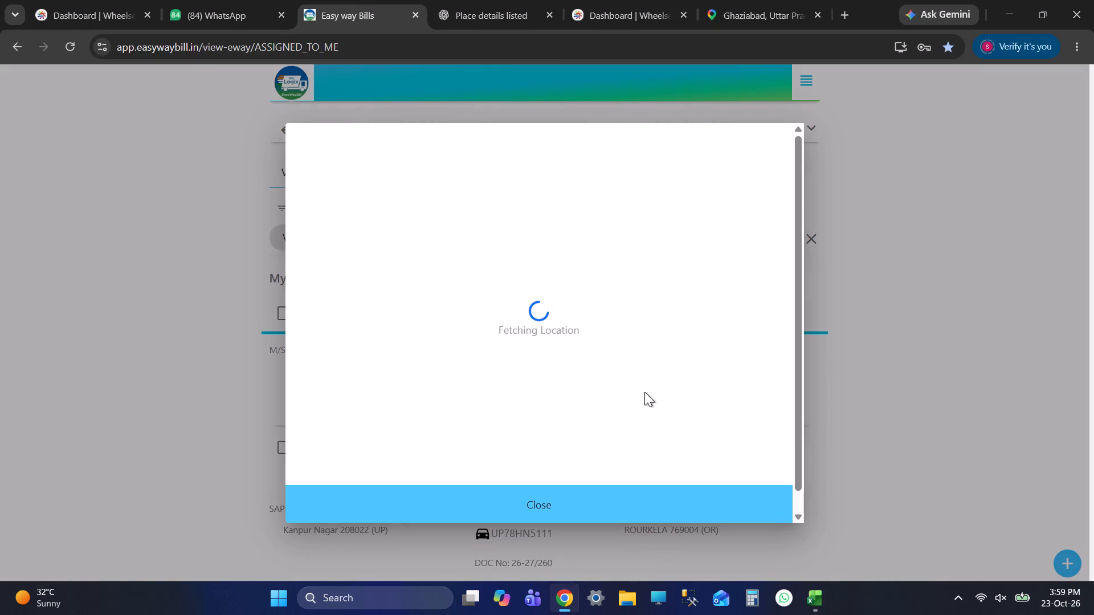
click(614, 490)
Check the FASTag location of the e-way bill listed just below the Kanpur to Bargarh one and close the location window.
scroll(576, 404, down, 5)
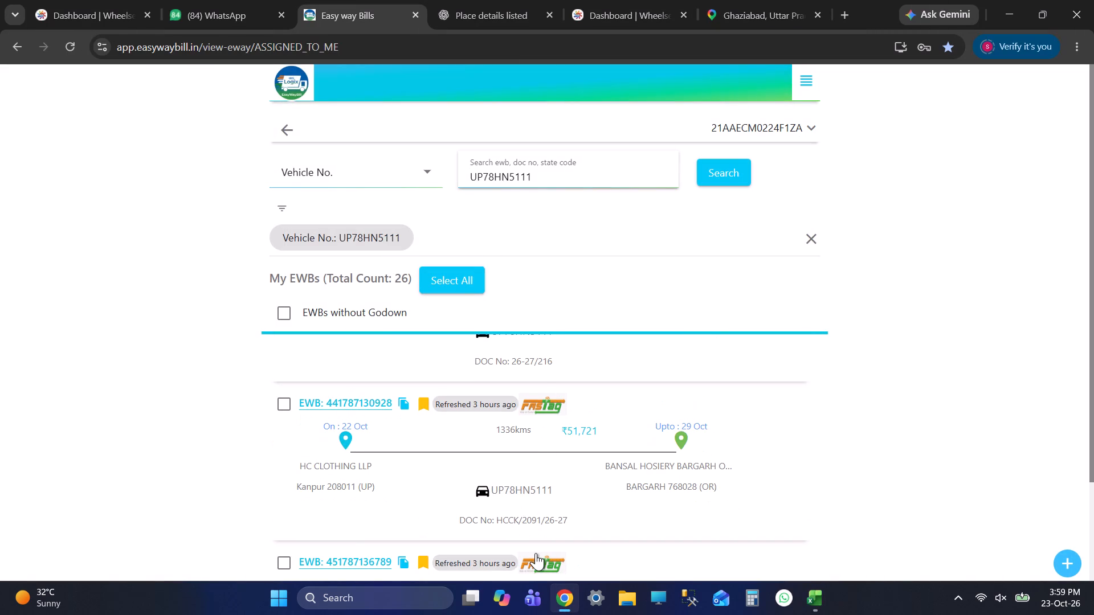
click(536, 553)
click(609, 0)
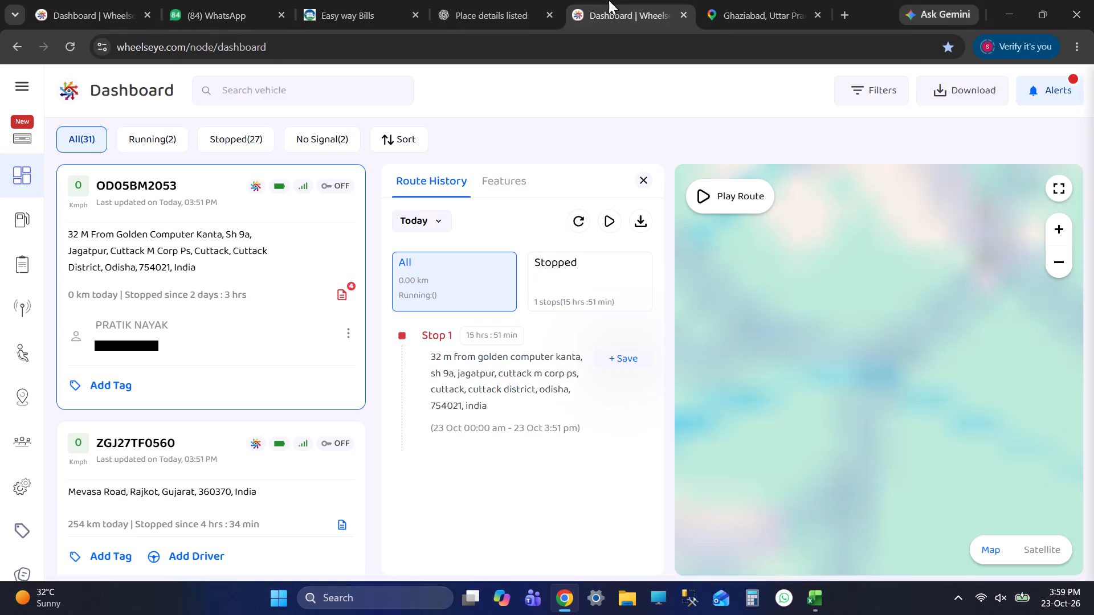
click(373, 0)
click(601, 18)
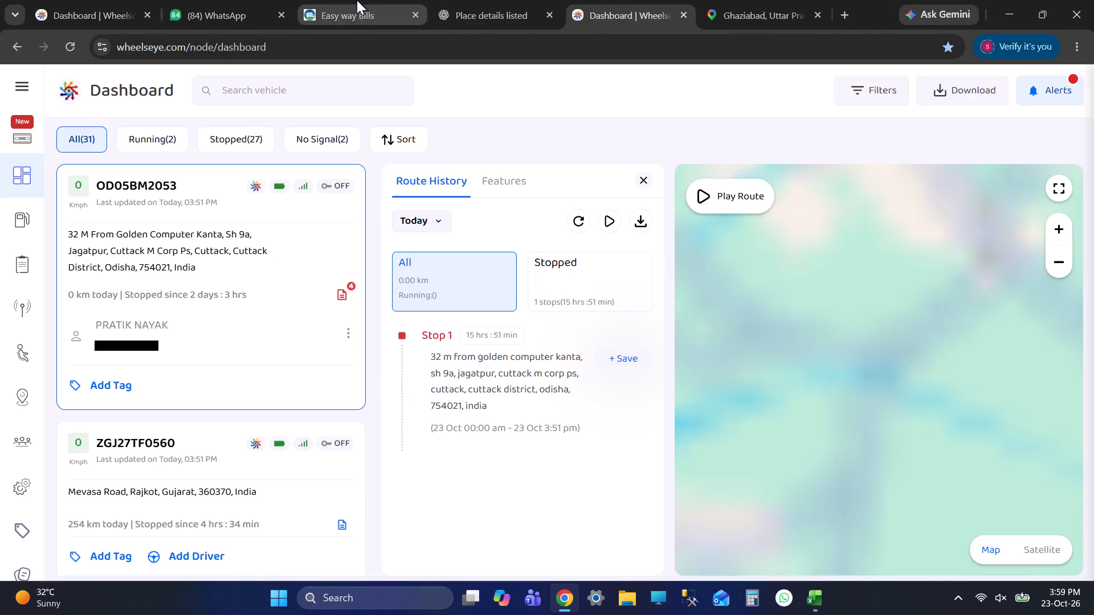
click(357, 0)
click(640, 0)
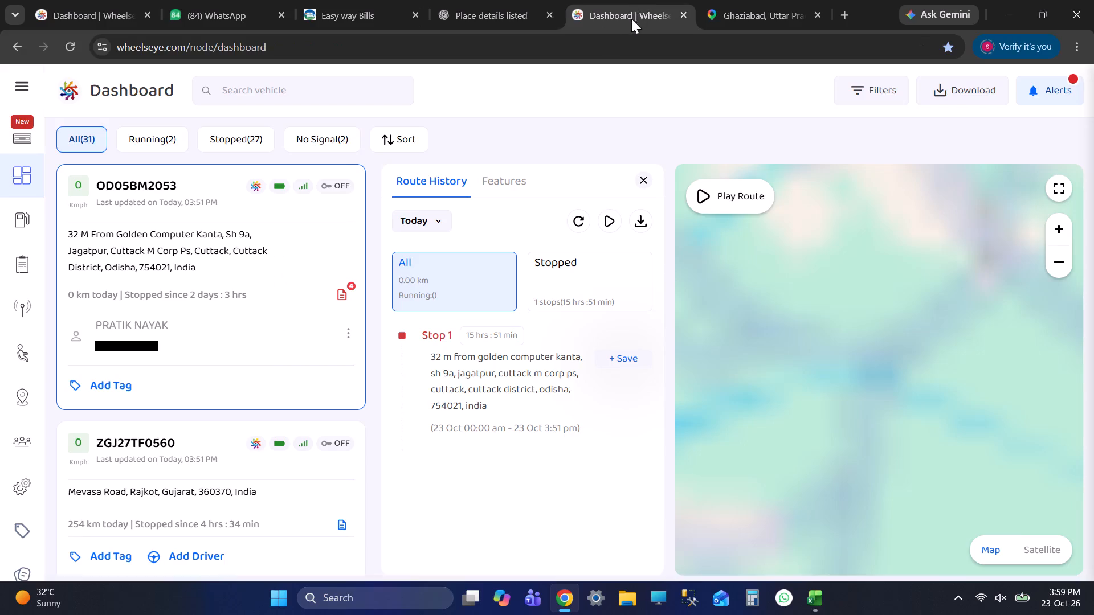
click(347, 2)
click(647, 515)
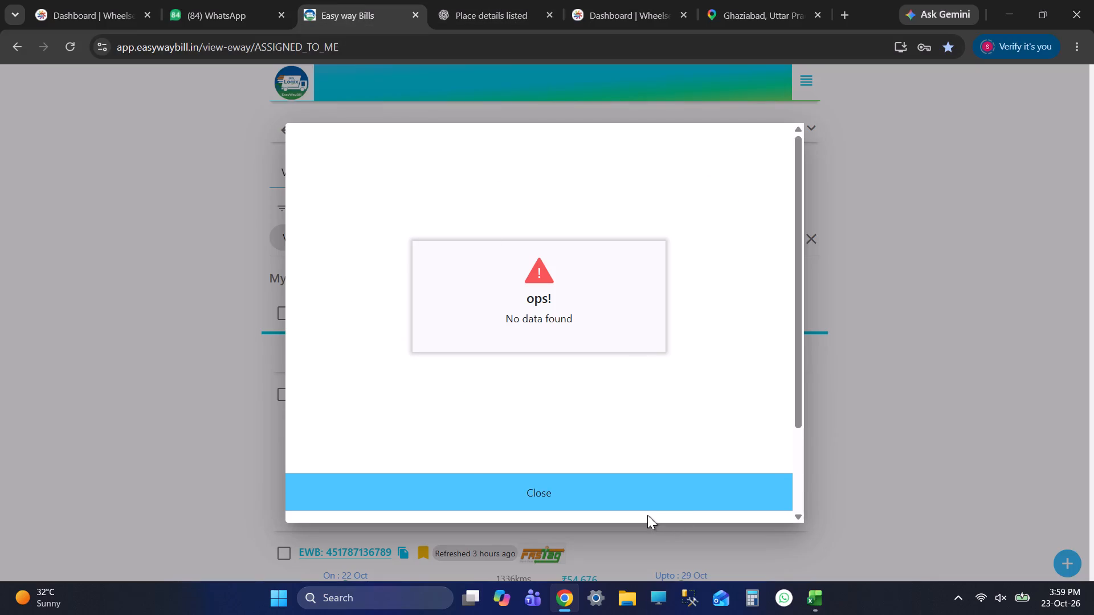
click(646, 478)
Set the starting point of the Google Maps directions to Raipur as Kanpur, Uttar Pradesh.
key(alt+Tab)
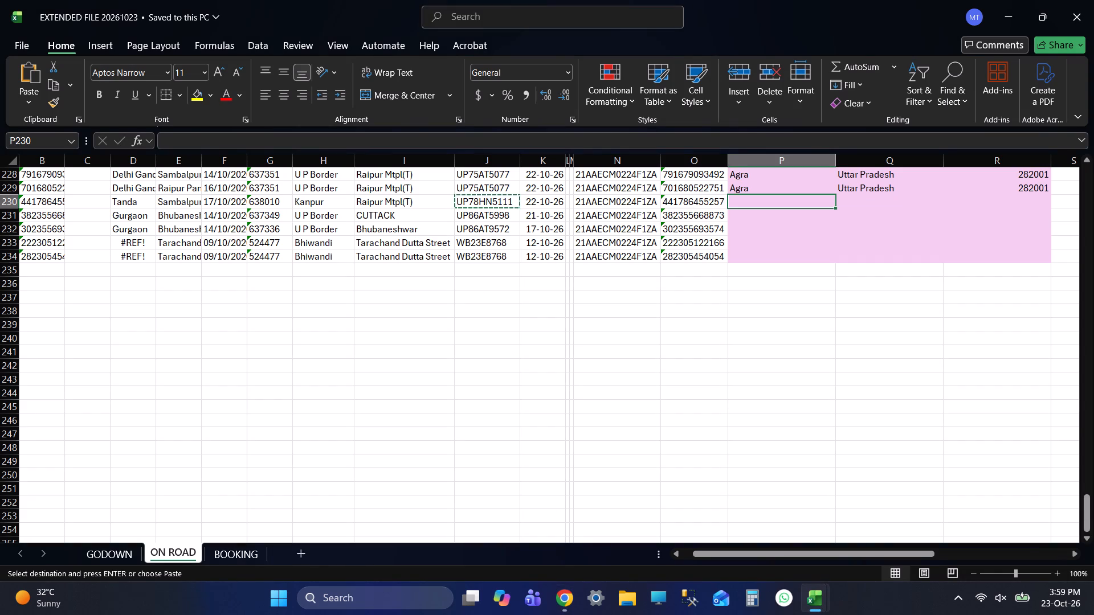
key(alt+Tab)
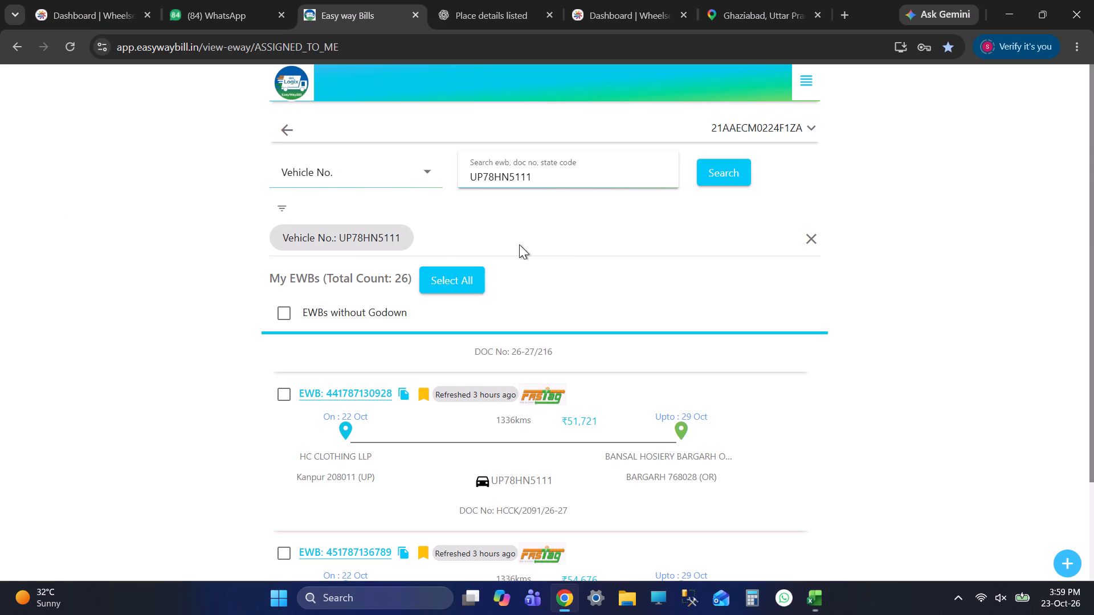
click(757, 0)
click(244, 157)
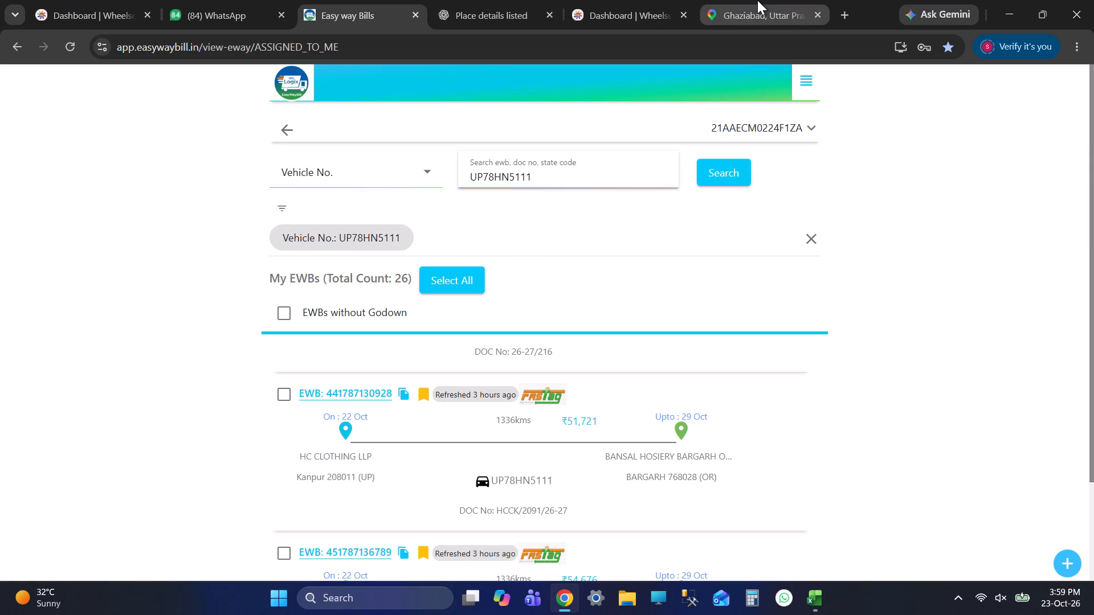
text(KANPUR)
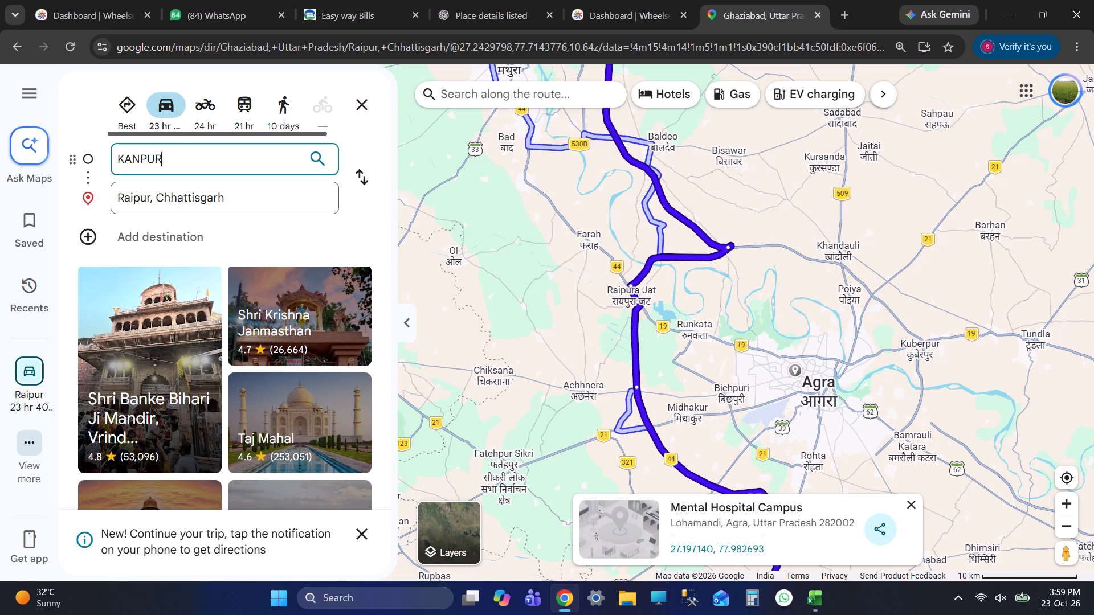
click(256, 300)
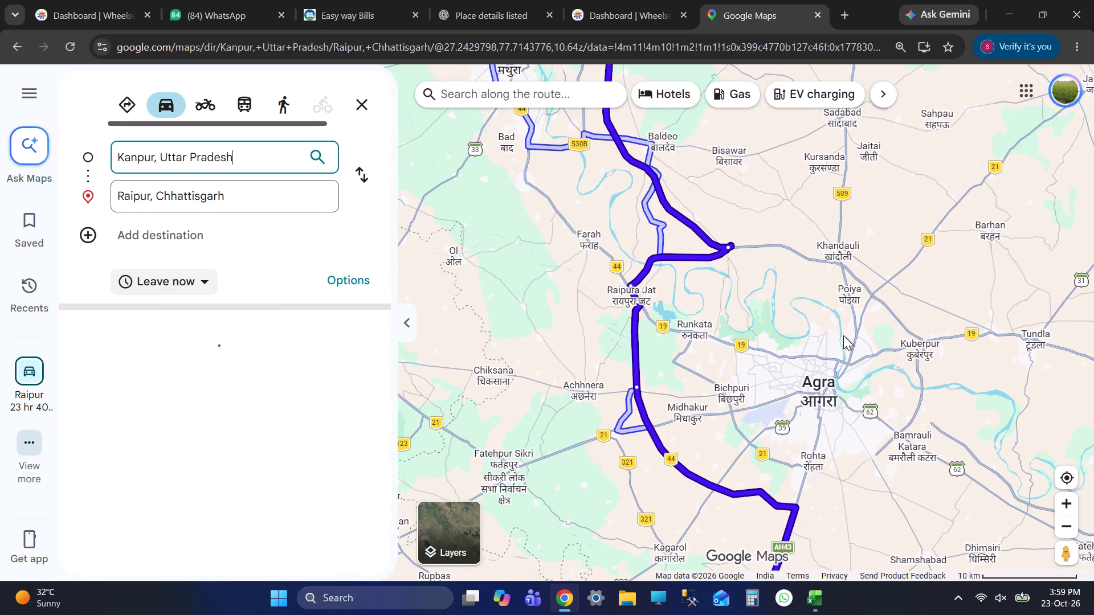
Examine the map along the Kanpur to Raipur driving route for places the vehicle would pass.
drag(685, 217, 993, 256)
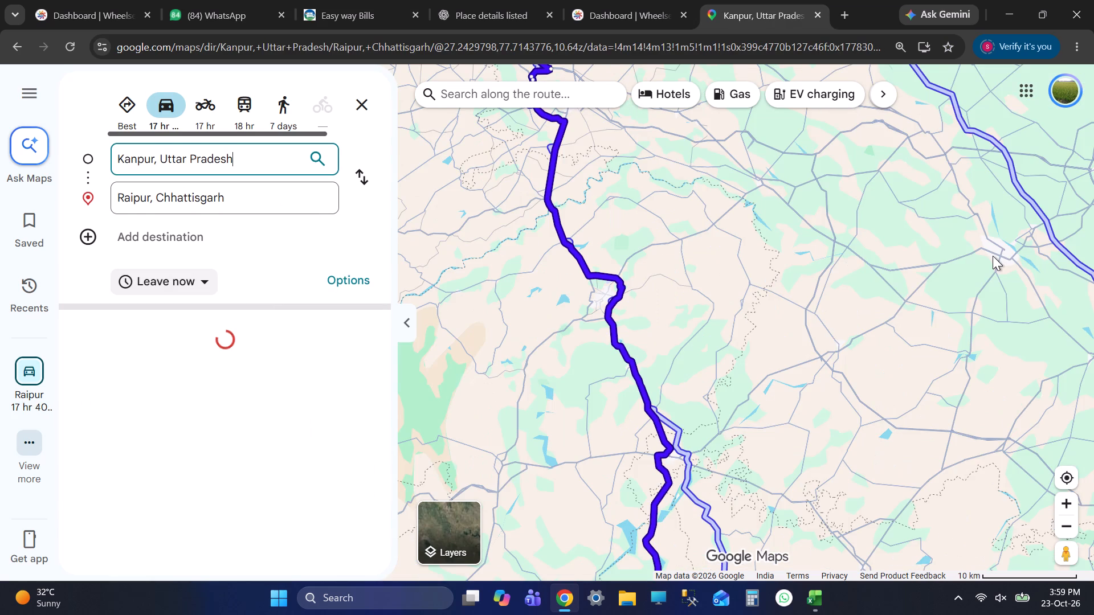
drag(993, 256, 803, 319)
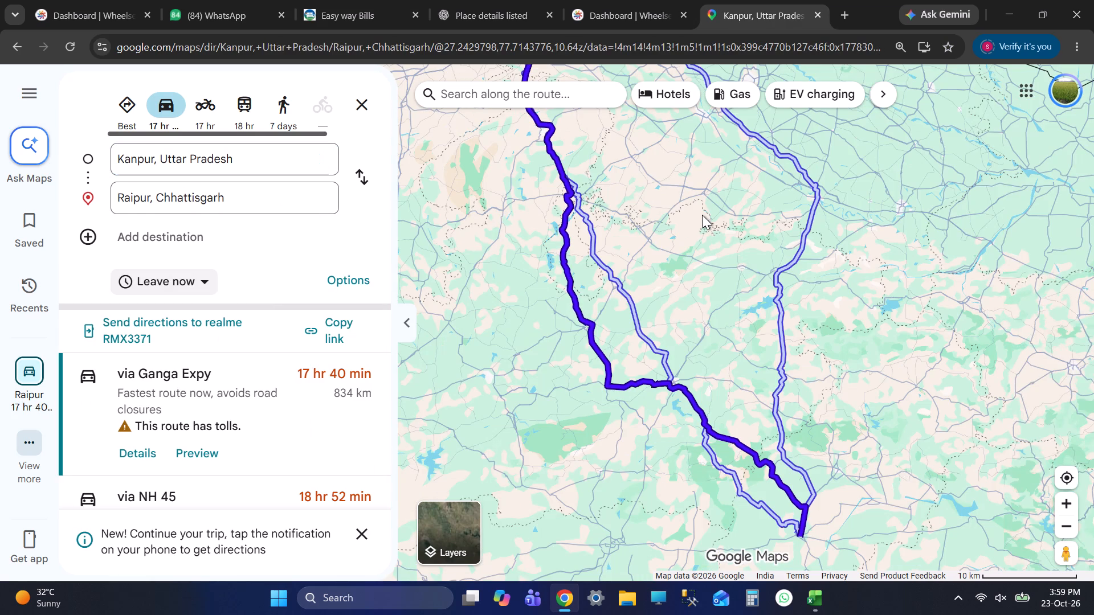
click(15, 51)
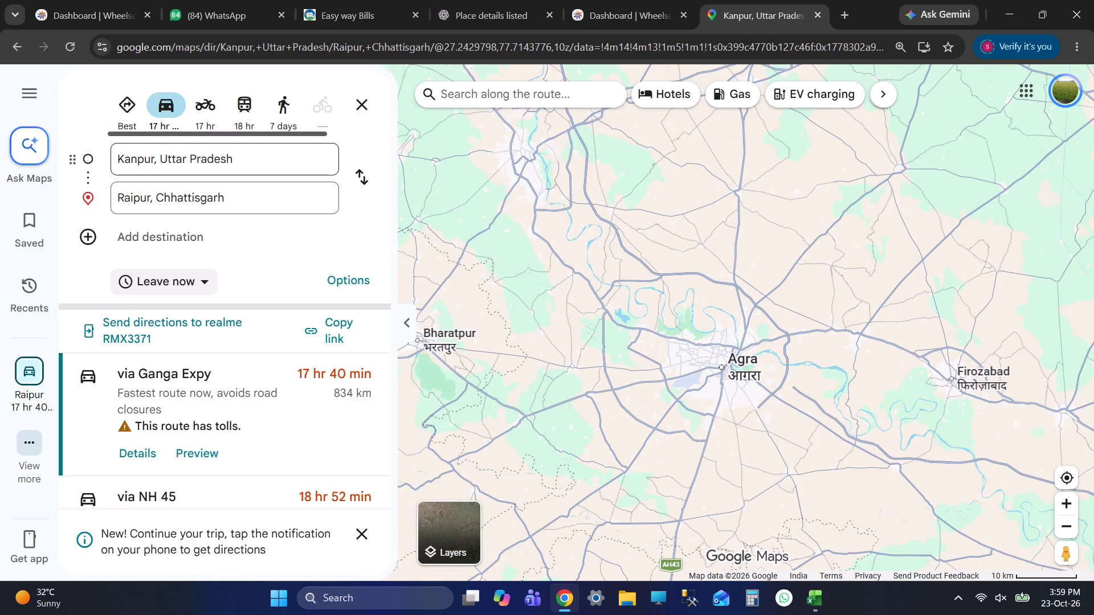
drag(878, 434, 745, 333)
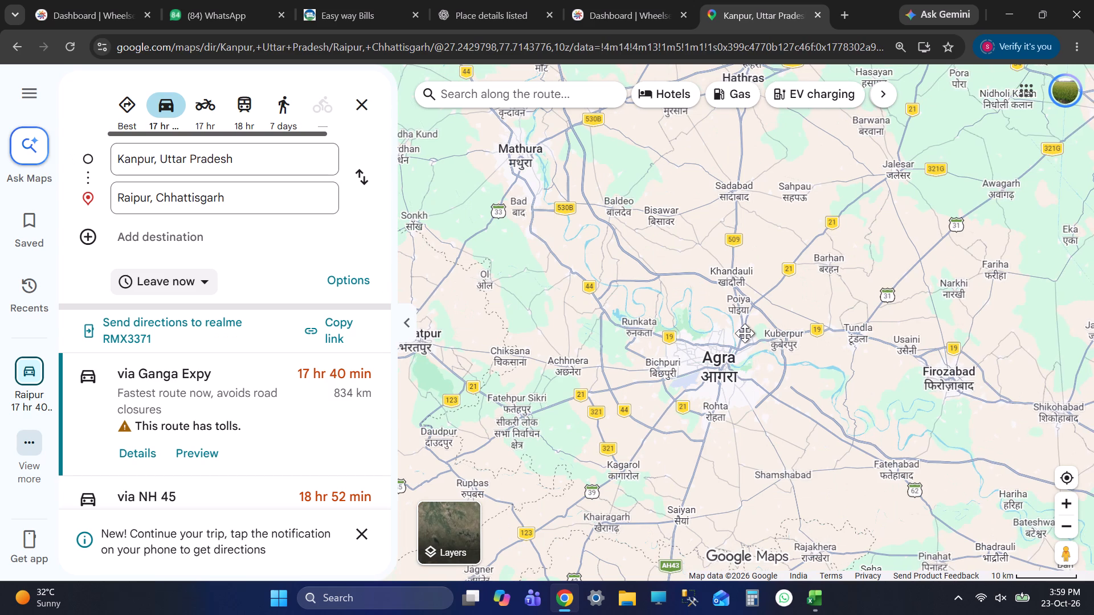
drag(745, 333, 579, 202)
scroll(626, 253, down, 11)
scroll(659, 309, down, 4)
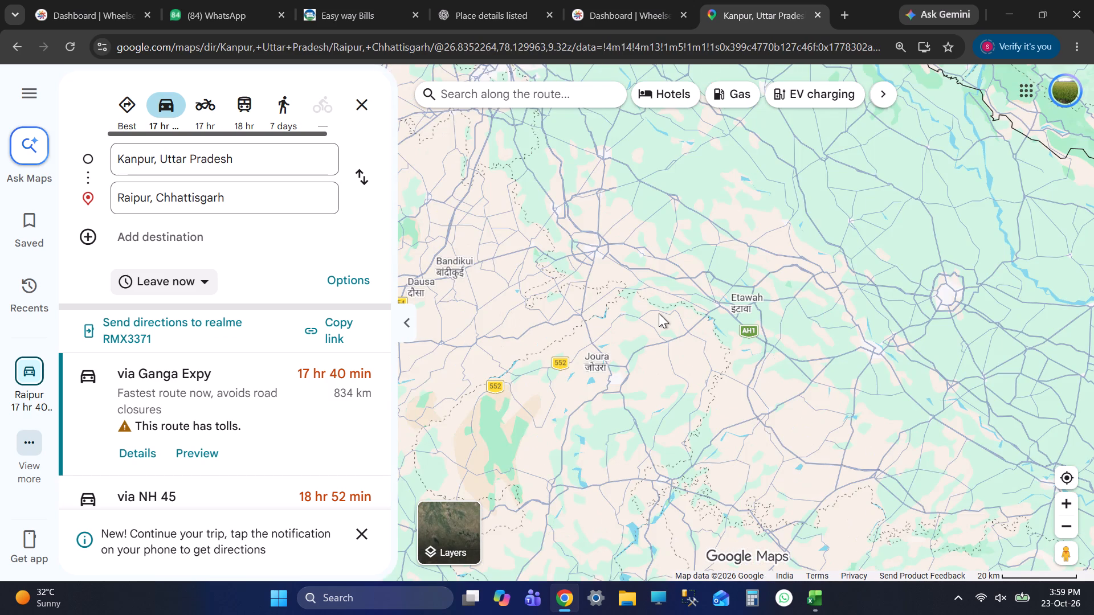
scroll(659, 313, down, 3)
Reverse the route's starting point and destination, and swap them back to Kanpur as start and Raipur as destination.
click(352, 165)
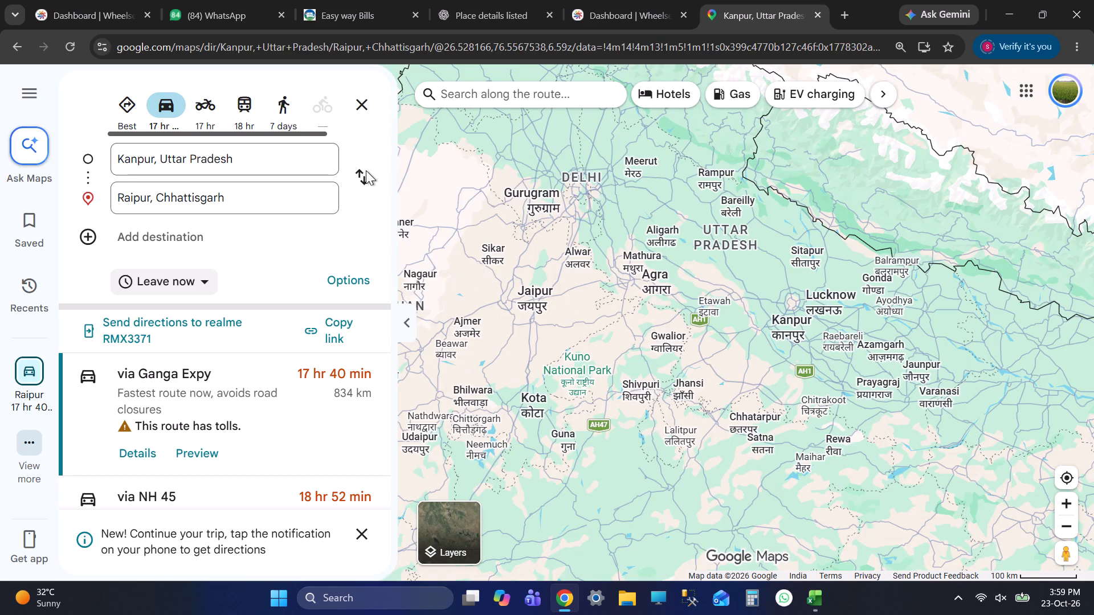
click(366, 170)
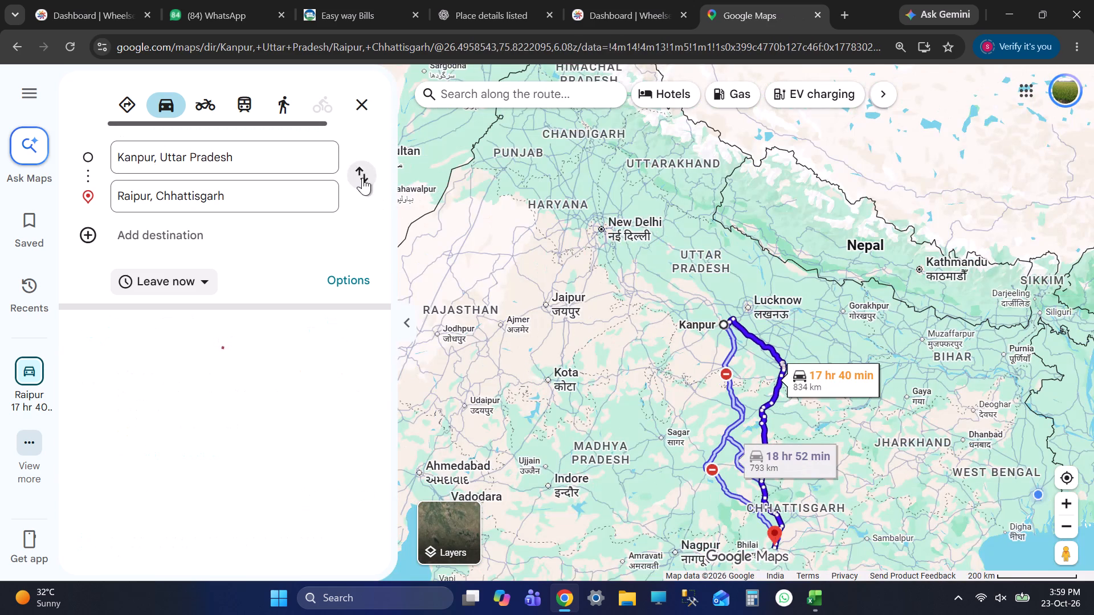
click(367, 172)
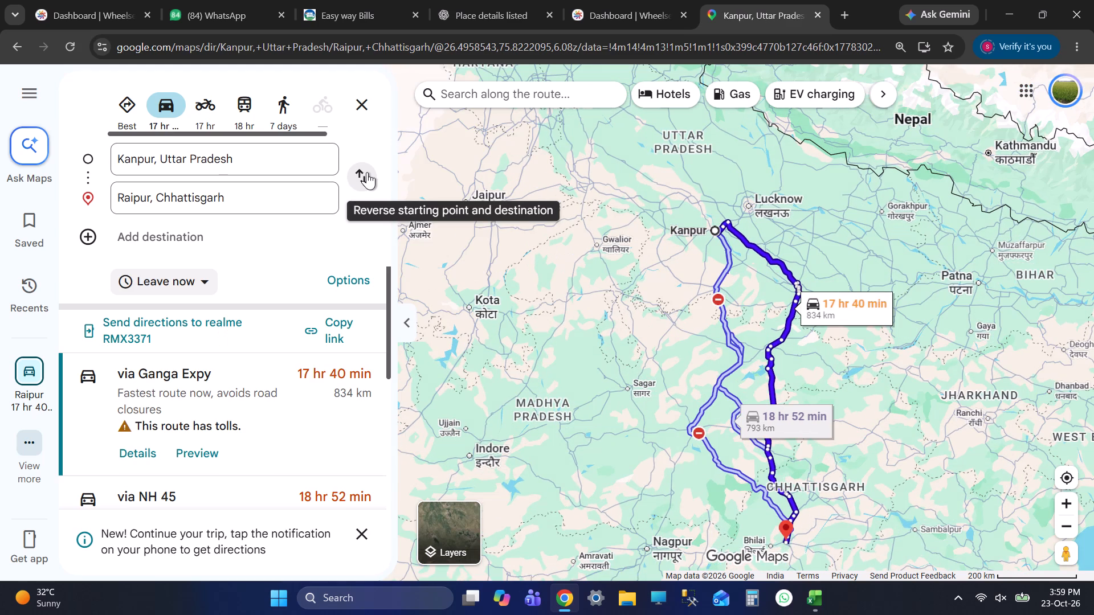
click(367, 172)
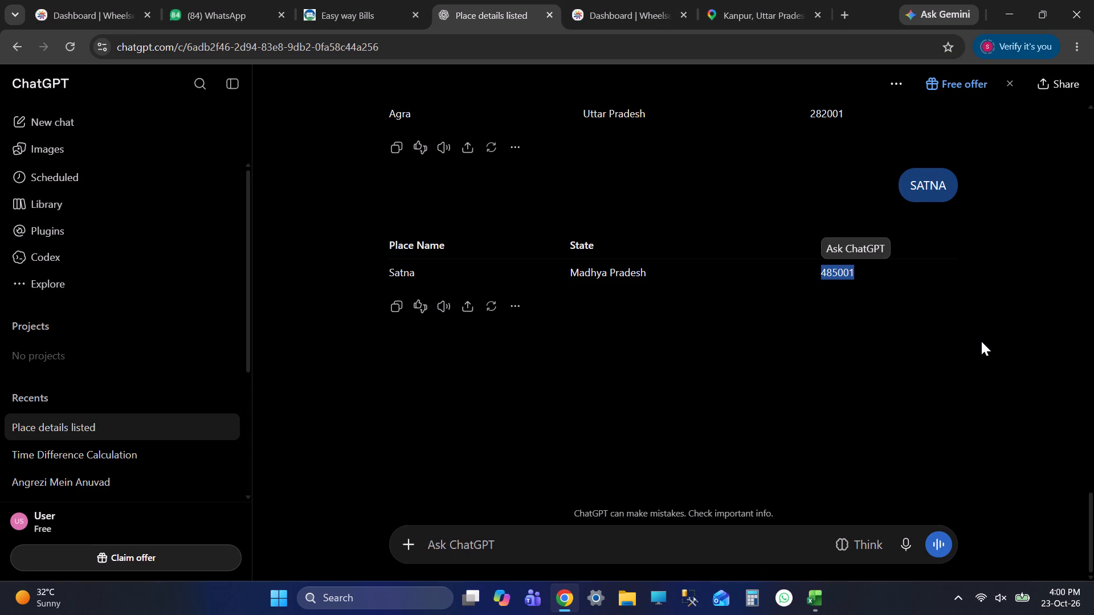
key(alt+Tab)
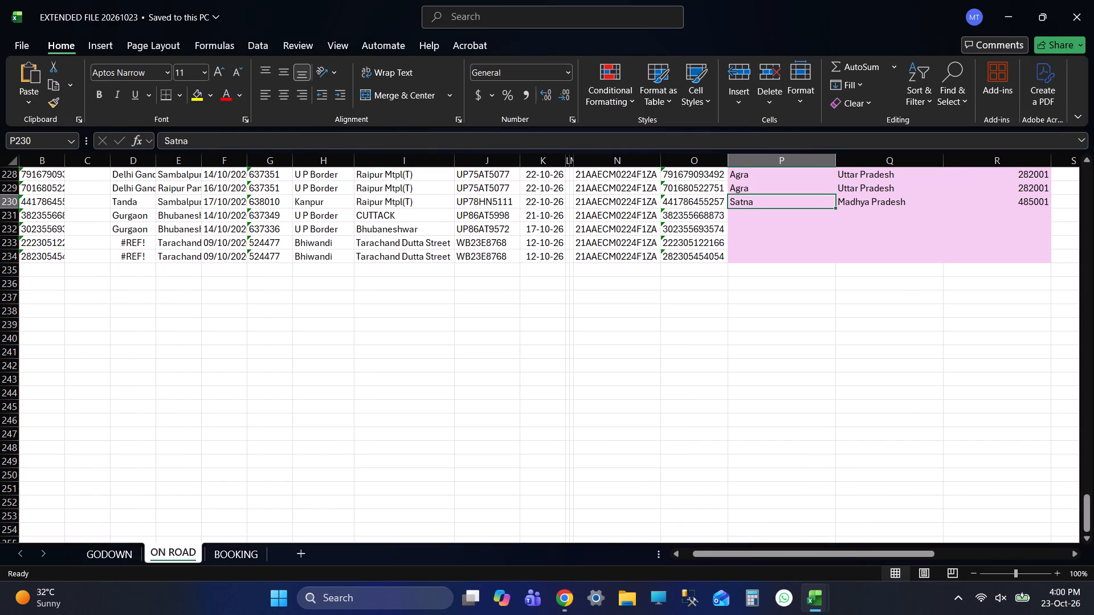
key(Down)
key(Left)
key(Left)
key(Left)
key(Left)
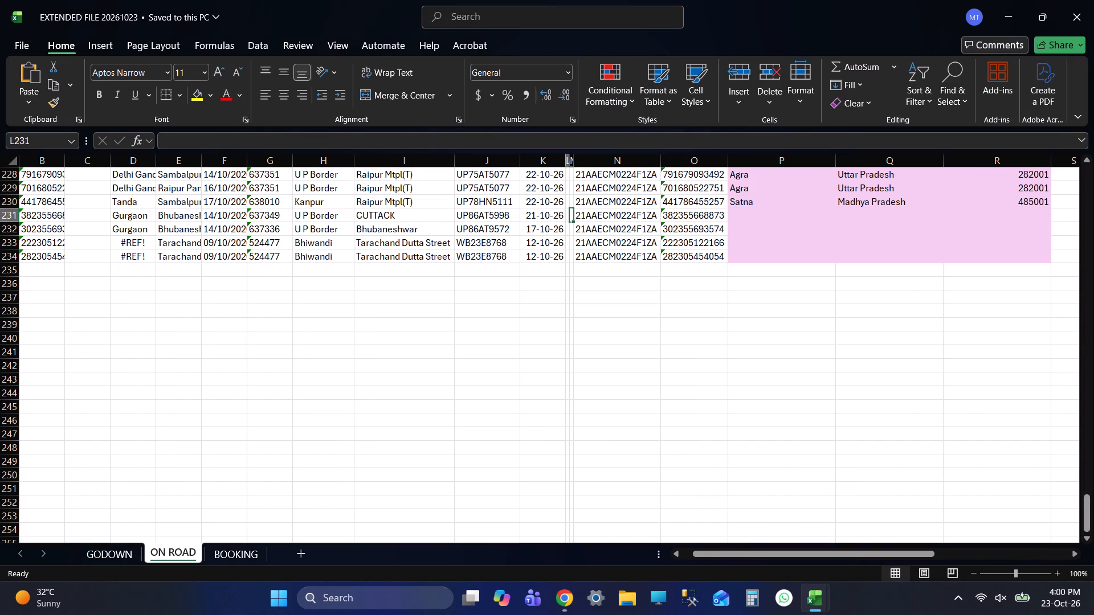
key(Left)
key(Left)
key(ctrl+c)
key(Right)
key(Right)
key(Right)
key(Right)
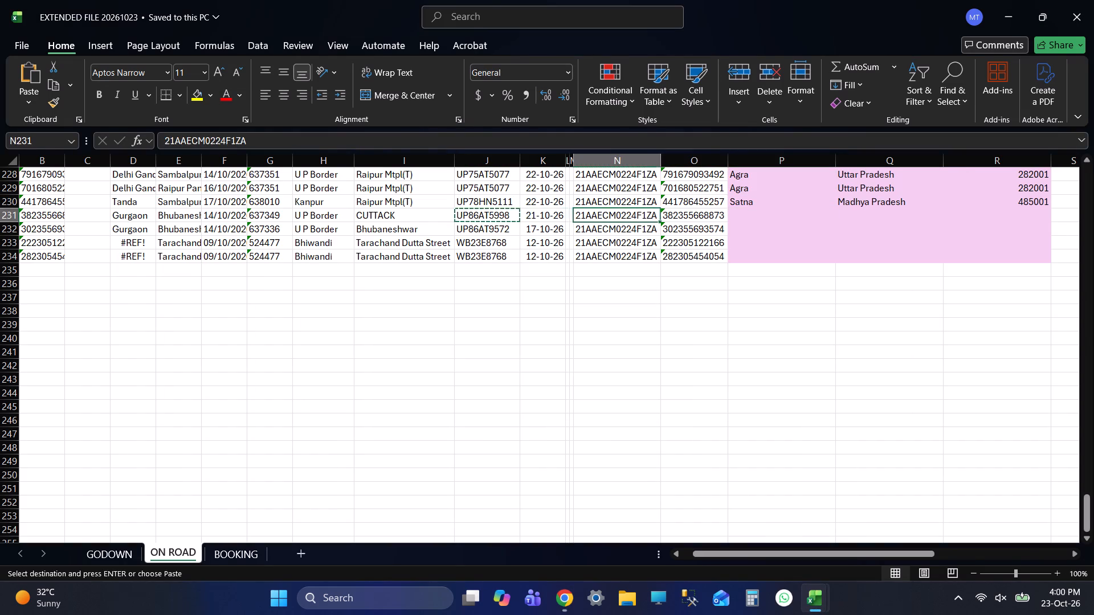
key(Right)
key(Right)
key(alt+Tab)
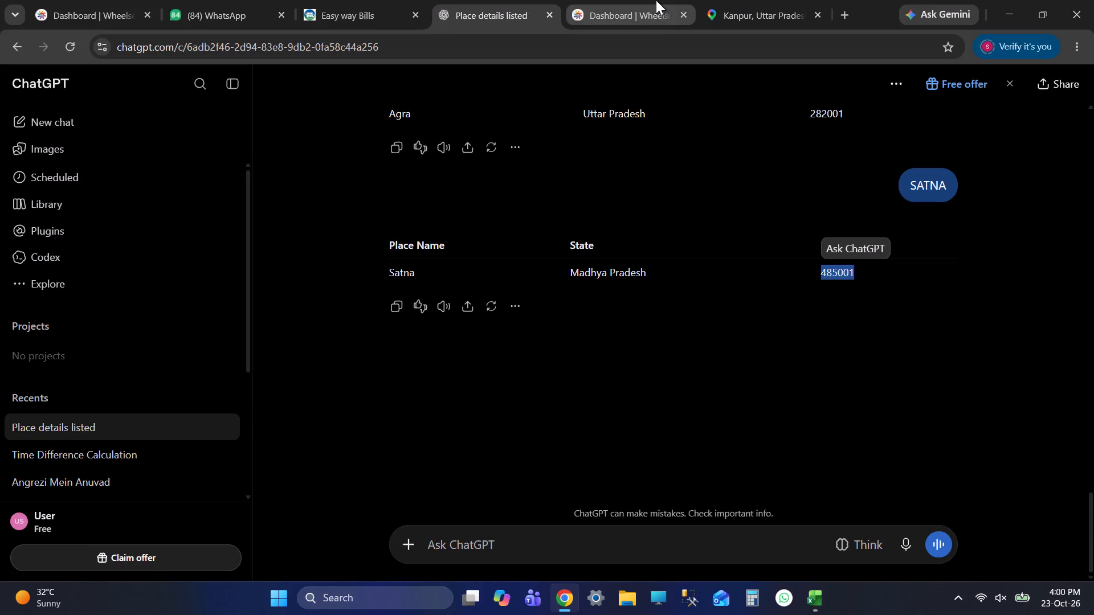
click(656, 0)
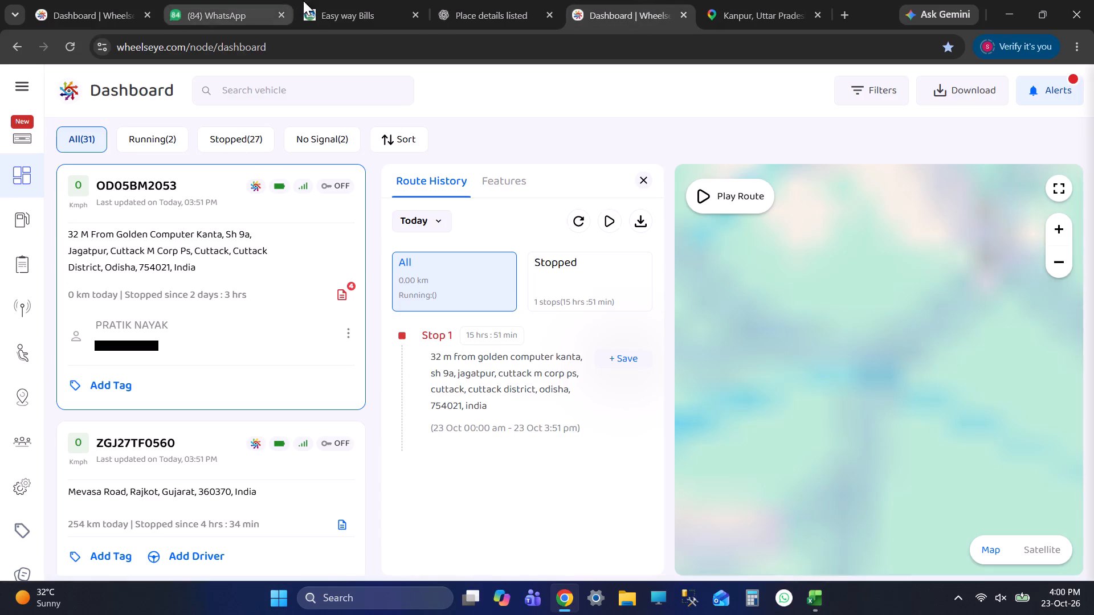
click(335, 3)
double_click(529, 181)
key(ctrl+v)
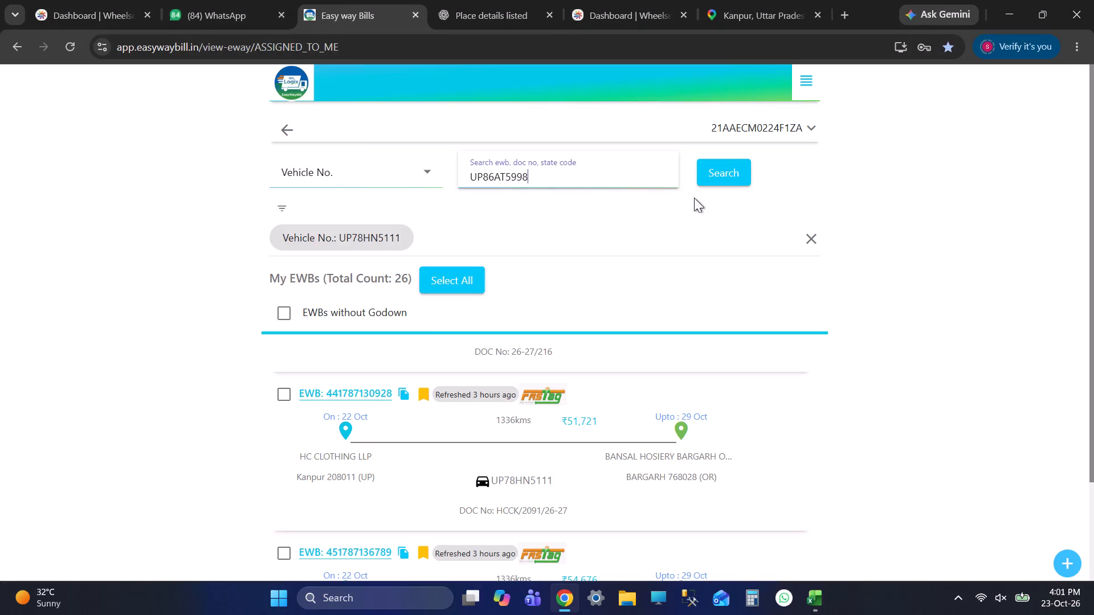
click(722, 183)
click(551, 362)
key(alt+Tab)
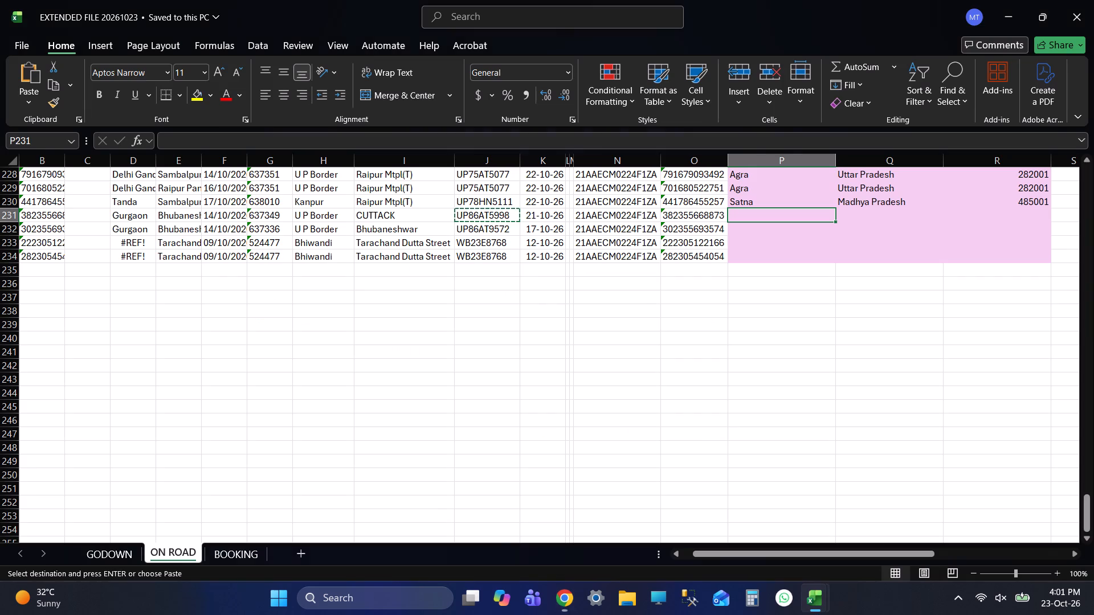
key(alt+Tab)
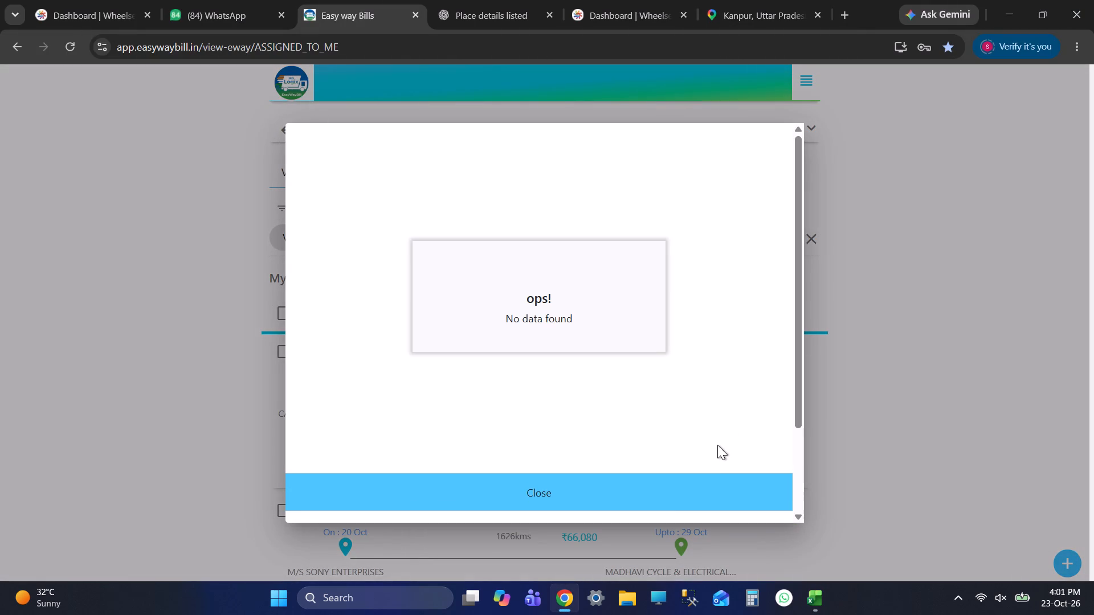
click(654, 498)
scroll(592, 388, down, 3)
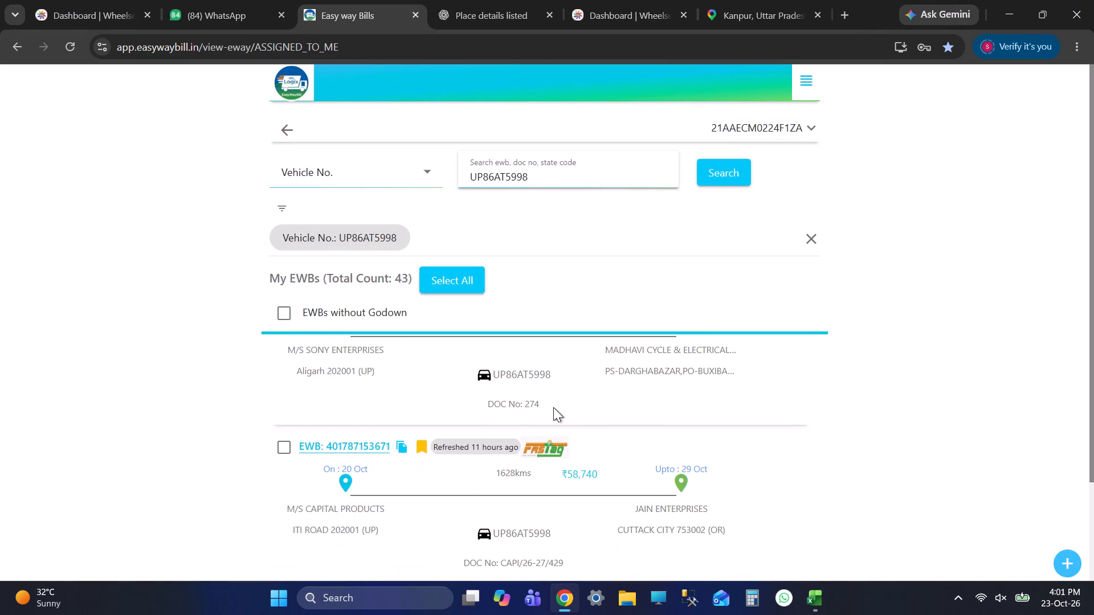
click(552, 438)
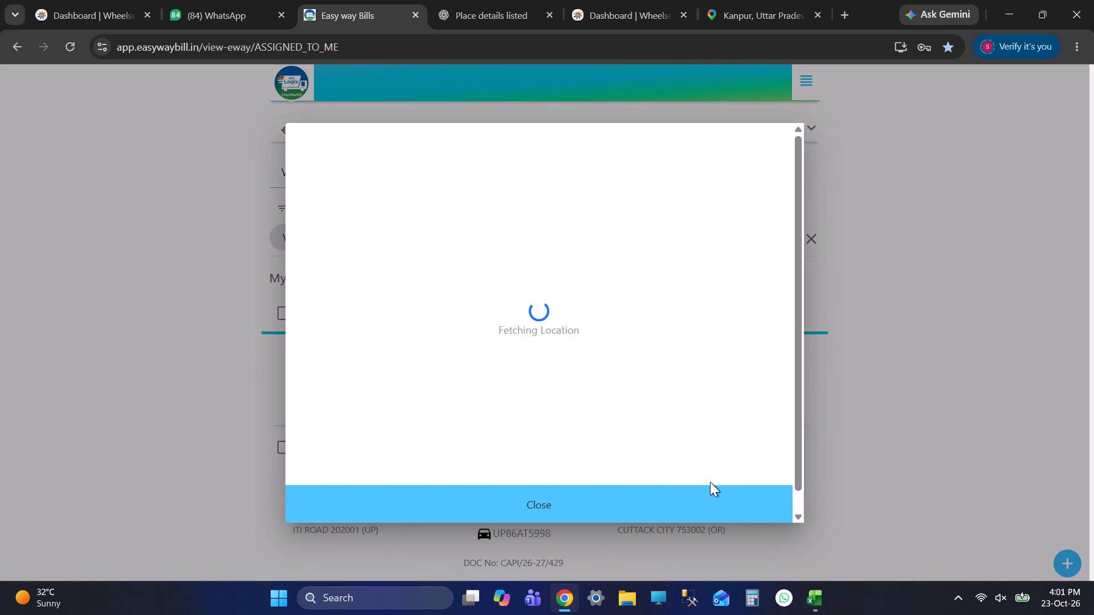
click(638, 514)
click(623, 493)
scroll(591, 471, up, 13)
scroll(563, 480, down, 1)
scroll(563, 480, up, 1)
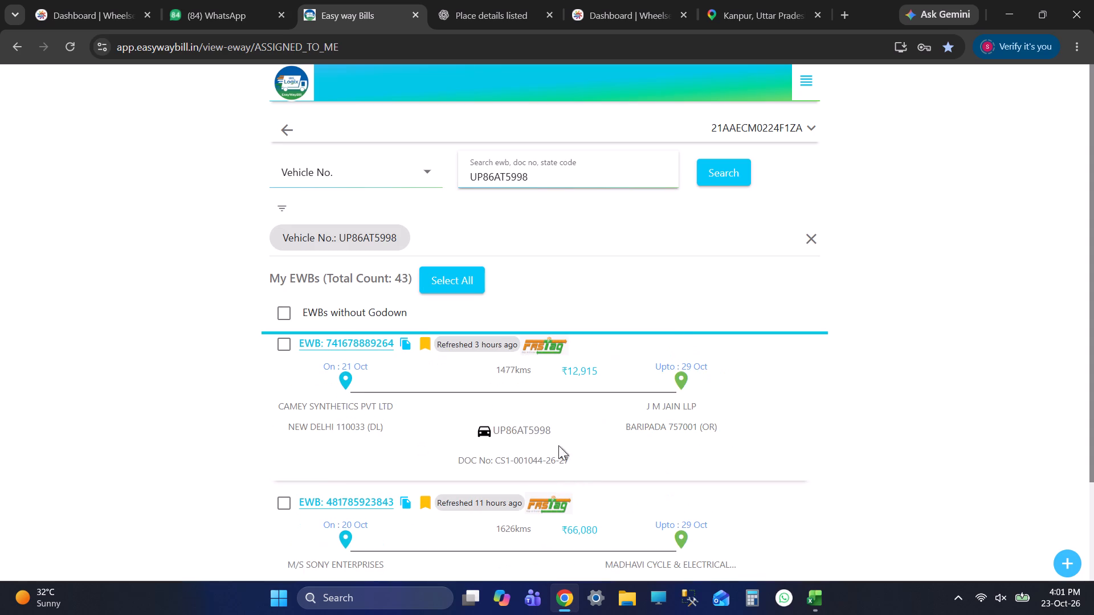
click(532, 348)
key(alt+Tab)
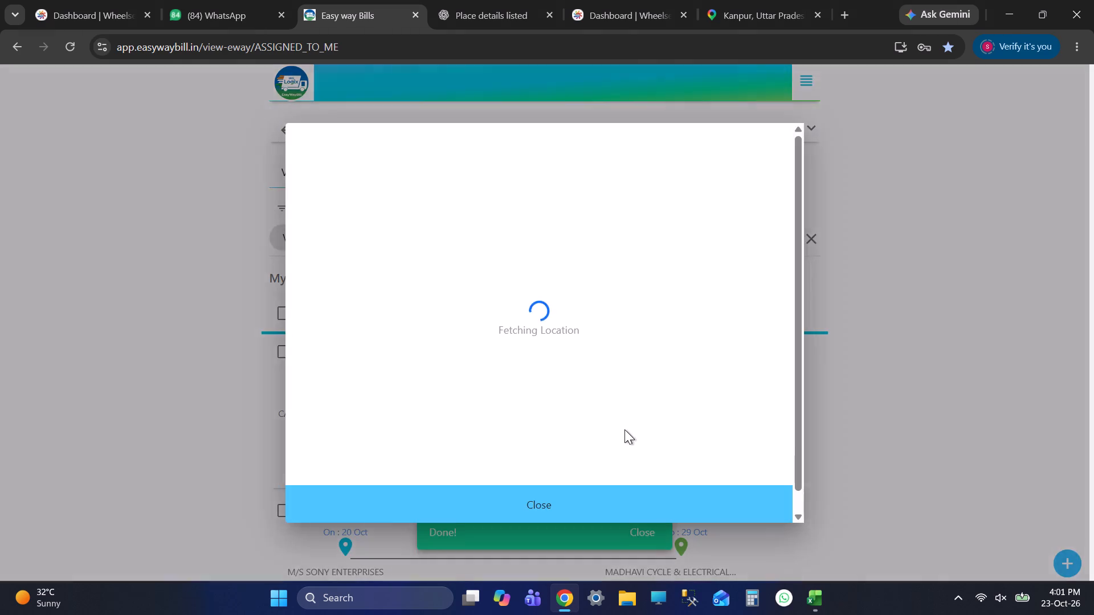
key(alt+Tab)
key(alt+Tab)
key(alt+Tab)
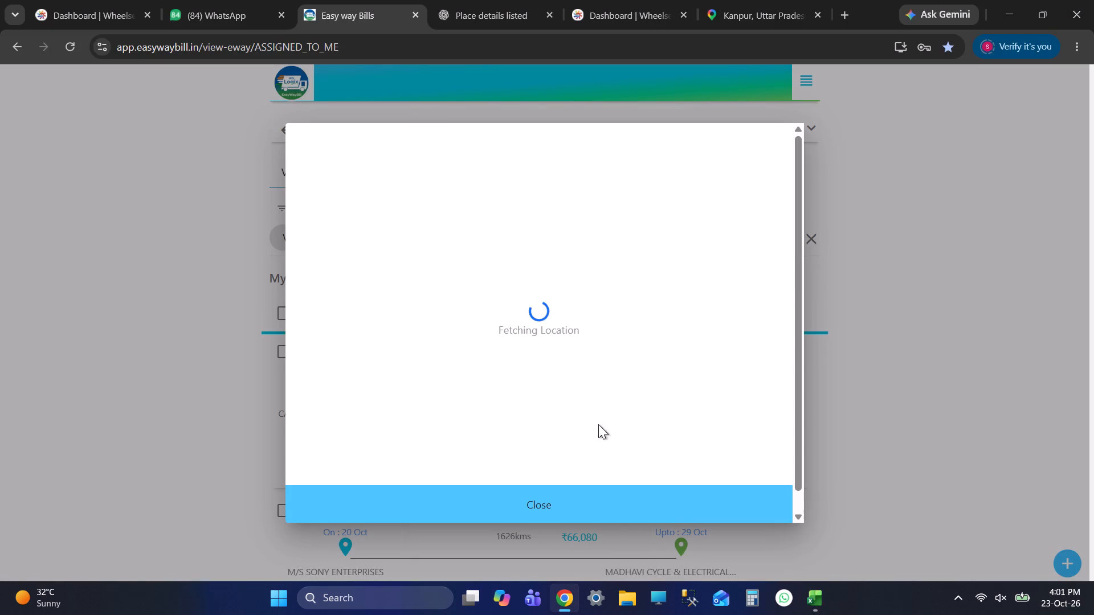
click(552, 495)
scroll(531, 409, down, 4)
scroll(512, 419, up, 1)
scroll(511, 419, down, 3)
scroll(500, 428, up, 1)
scroll(500, 429, down, 2)
click(557, 468)
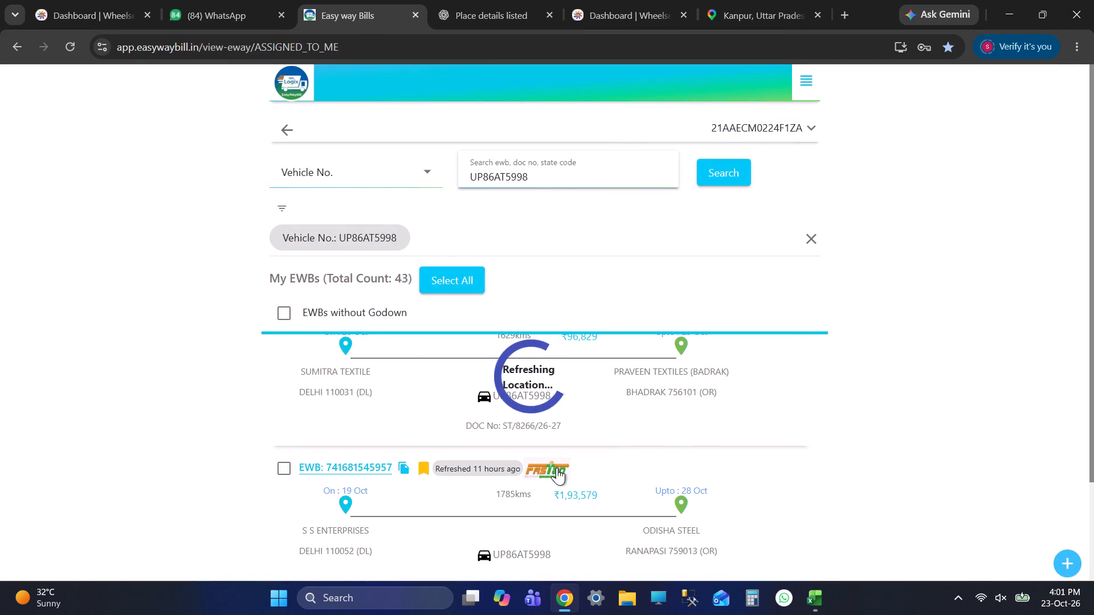
key(alt+Tab)
key(alt+Tab)
key(alt+Tab)
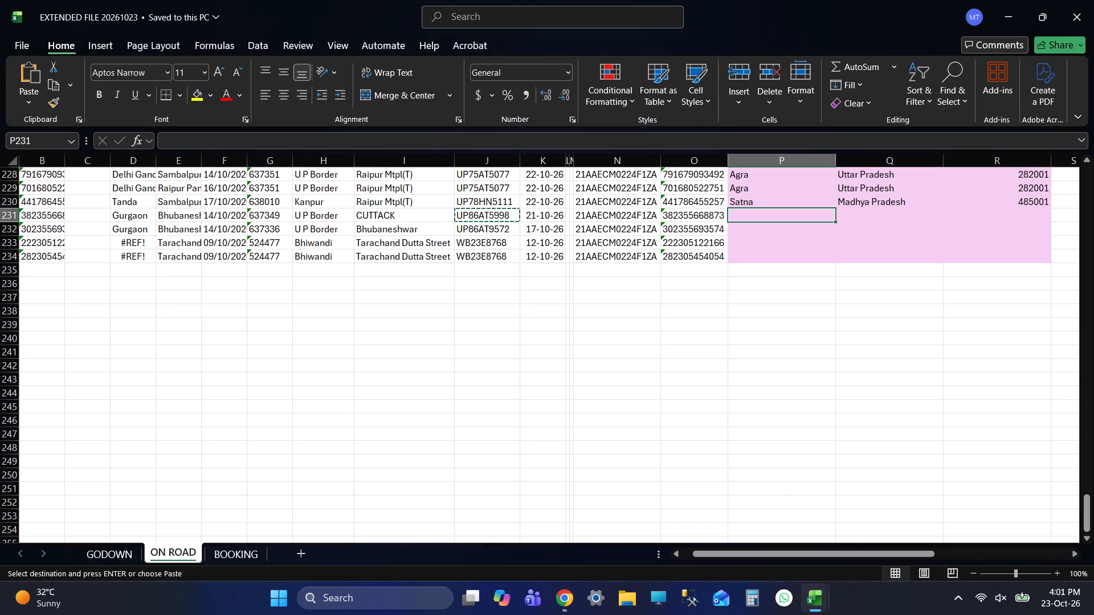
key(alt+Tab)
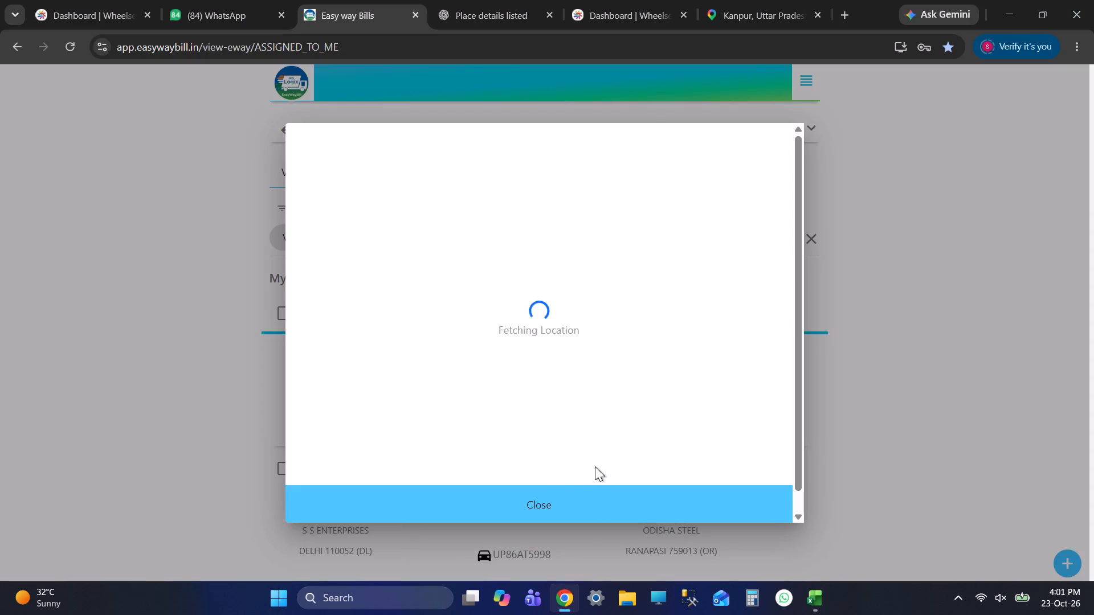
click(574, 489)
scroll(558, 451, down, 7)
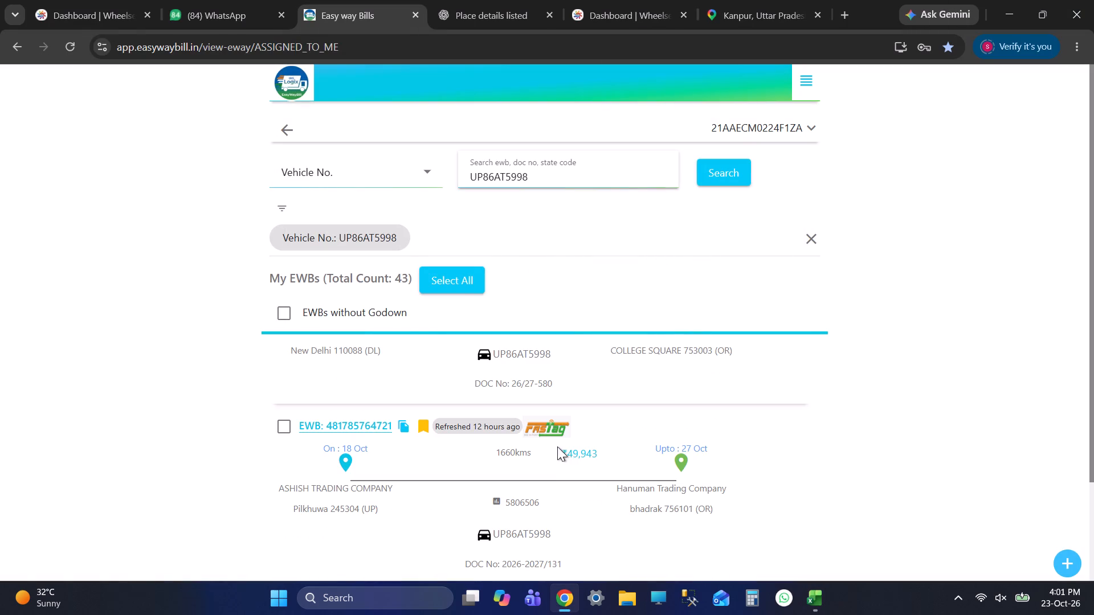
click(561, 425)
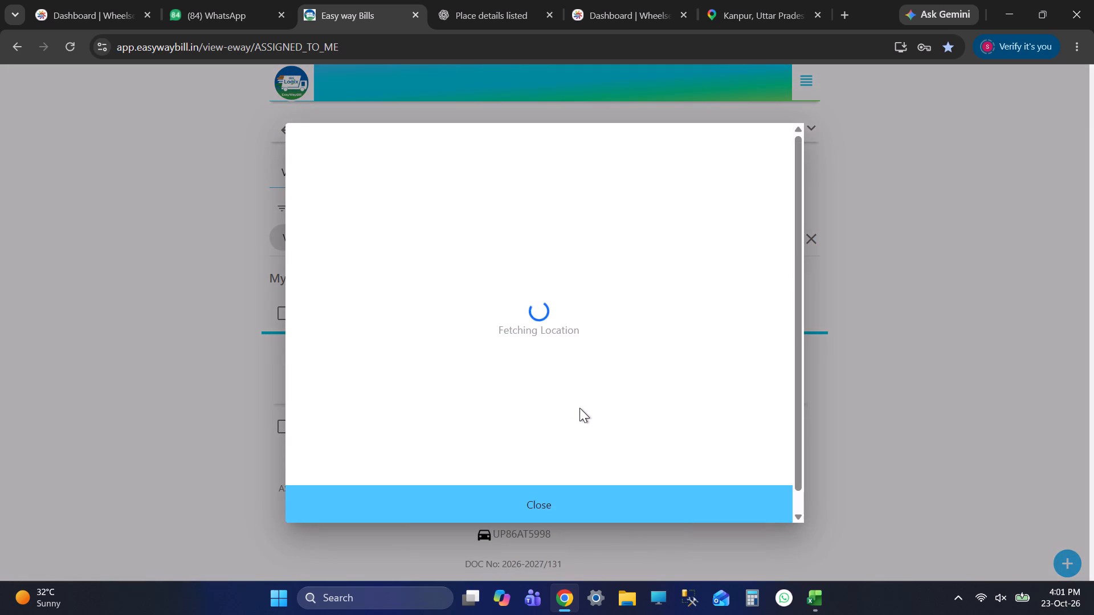
scroll(600, 408, down, 3)
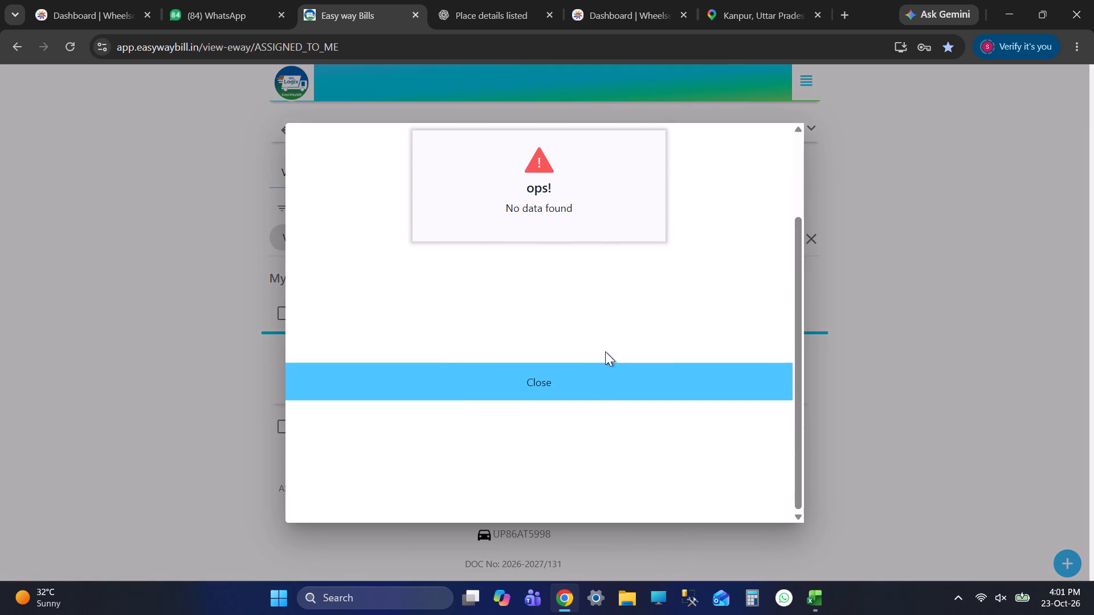
click(587, 373)
scroll(581, 385, down, 6)
click(549, 380)
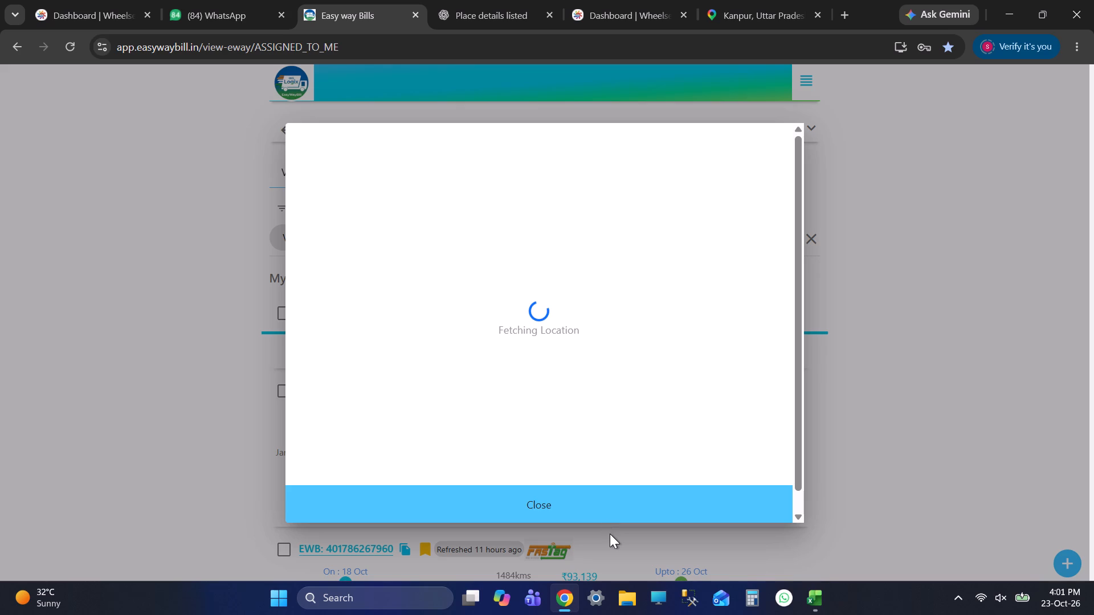
In the ON ROAD sheet, copy Kanpur, Uttar Pradesh, 208001 from row 225 into row 231's place, state and PIN cells and save.
key(alt+Tab)
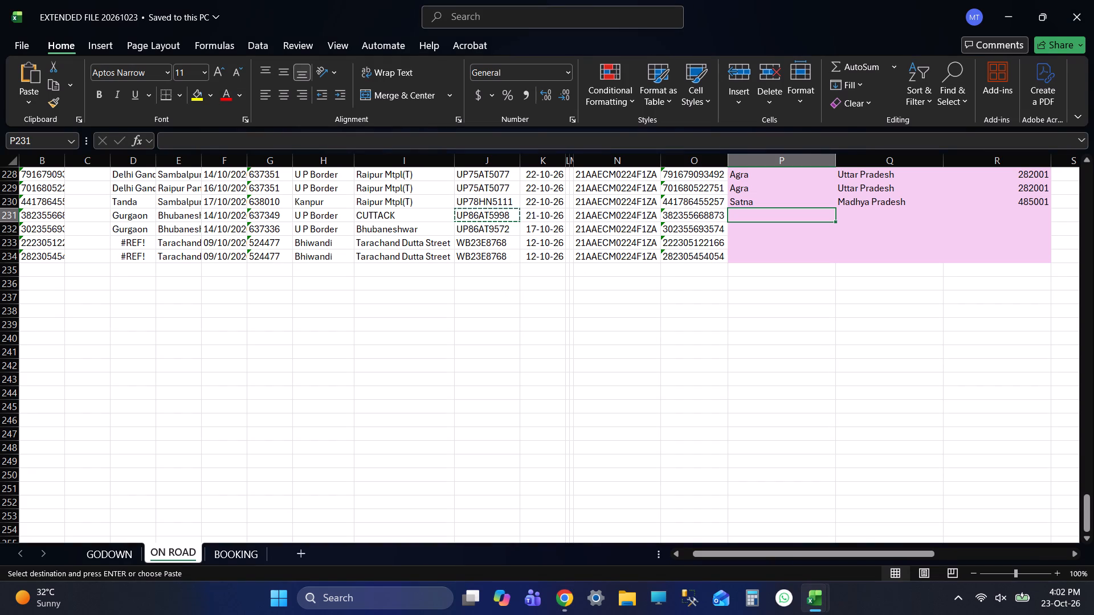
scroll(790, 220, up, 4)
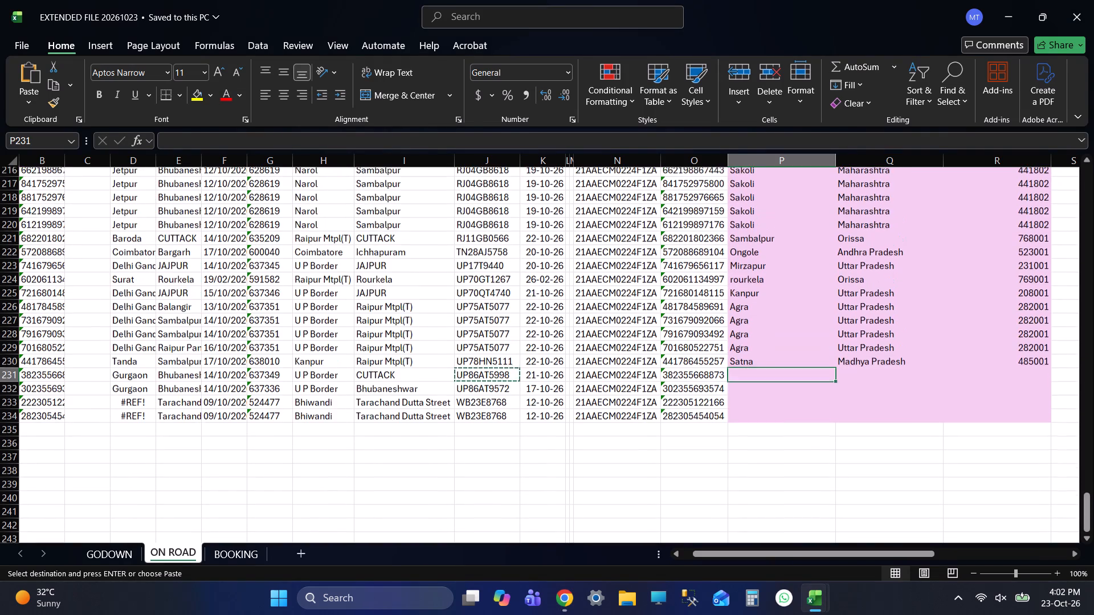
click(751, 295)
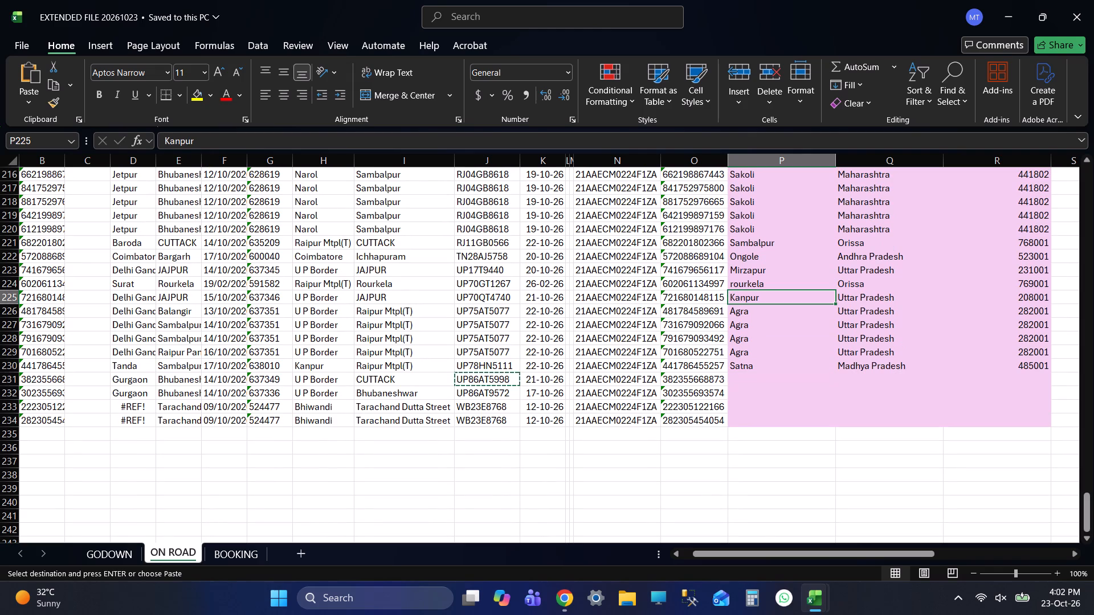
key(shift+Right)
key(shift+Right)
key(ctrl+c)
key(ctrl+Down)
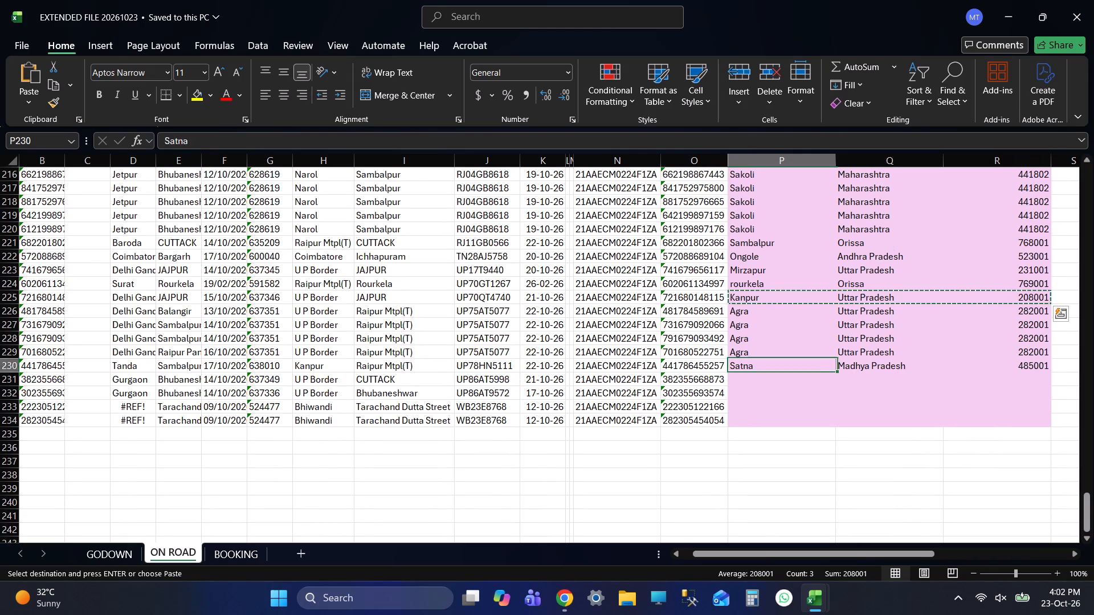
key(Down)
key(ctrl+v)
key(Down)
key(ctrl+s)
key(Left)
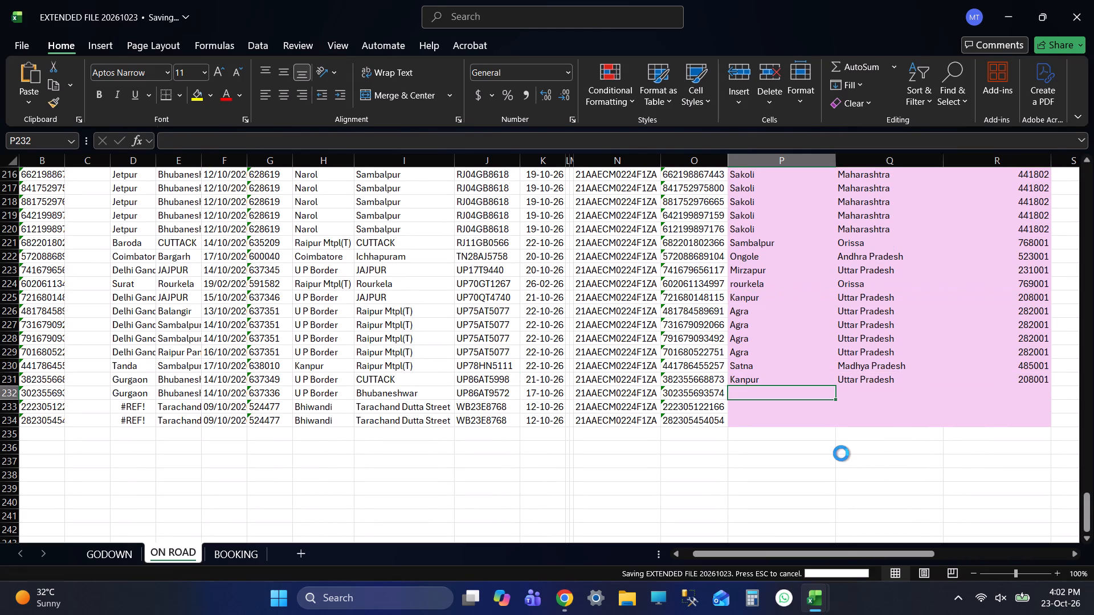
key(Left)
key(Left)
key(Left)
key(Left)
key(Left)
key(ctrl+c)
key(Right)
key(Right)
key(Right)
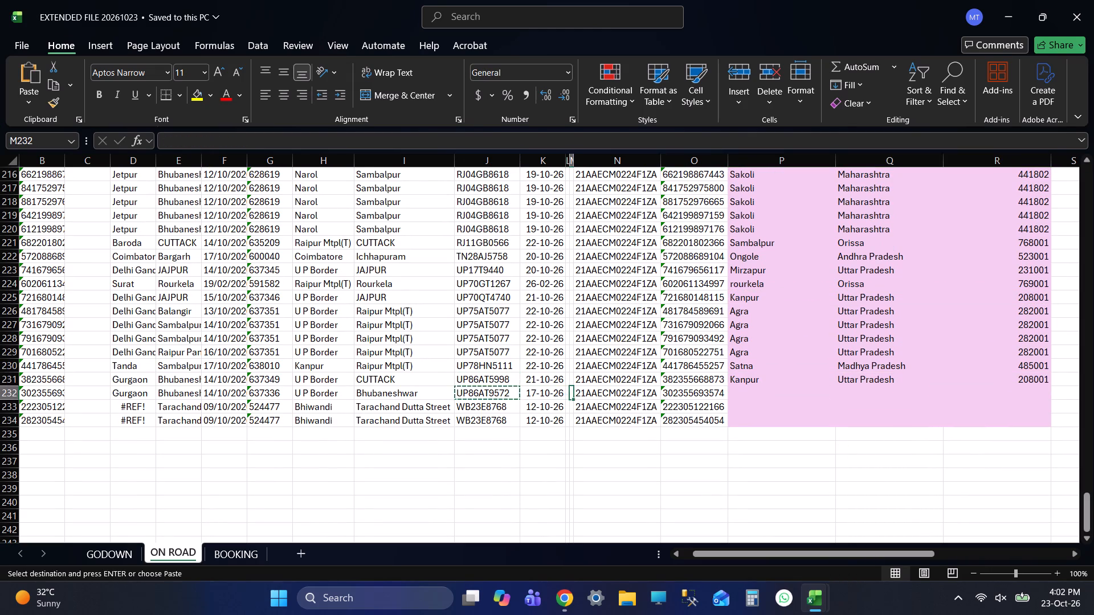
key(Right)
key(Right)
key(Right)
key(alt+Tab)
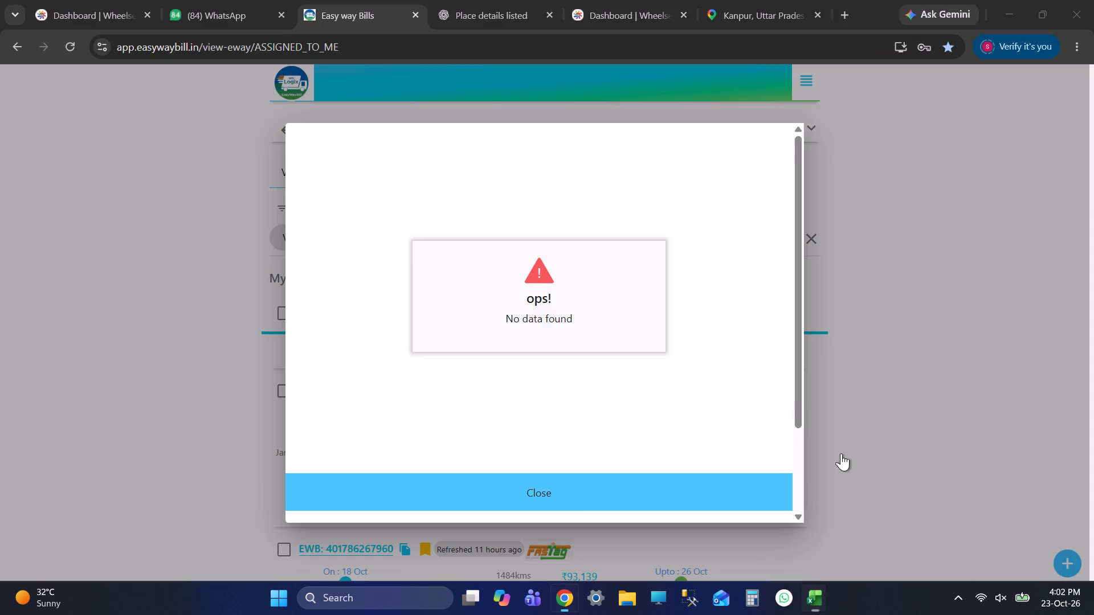
click(585, 494)
double_click(537, 179)
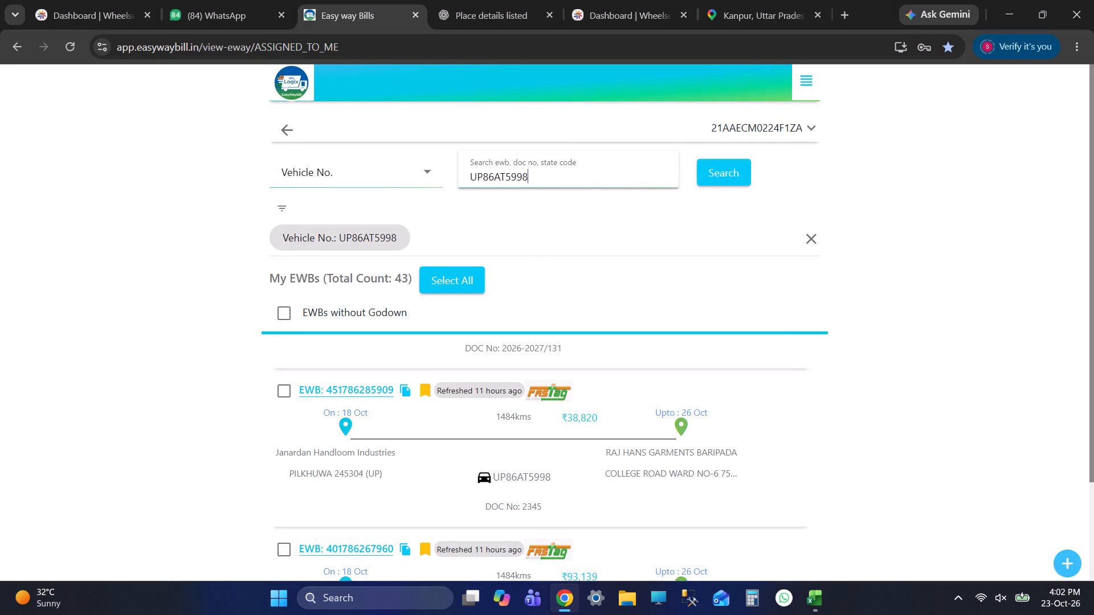
key(ctrl+v)
click(721, 173)
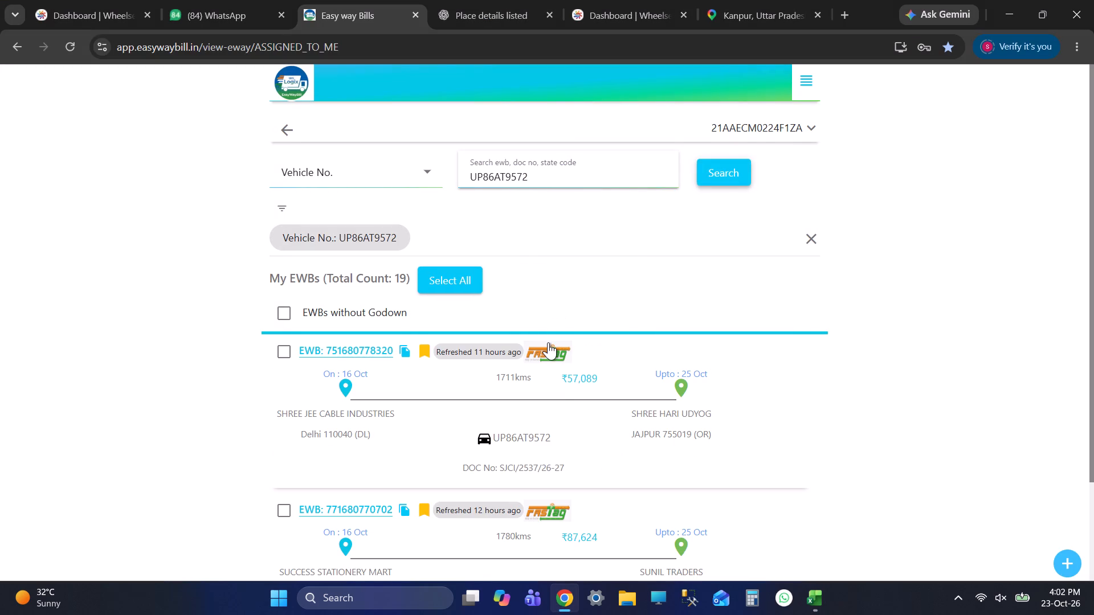
click(548, 342)
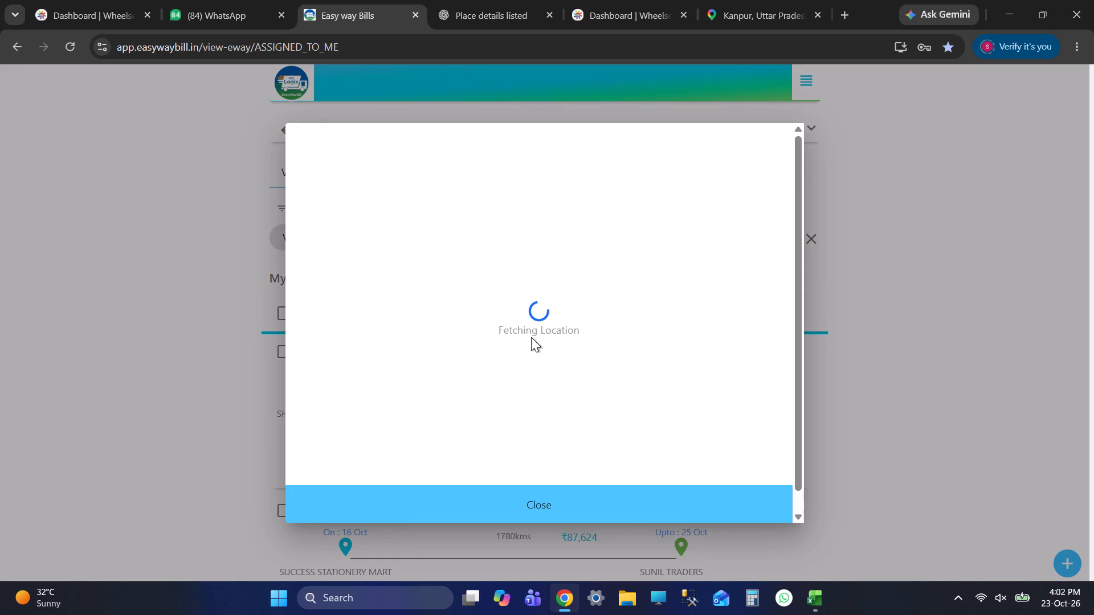
key(alt+Tab)
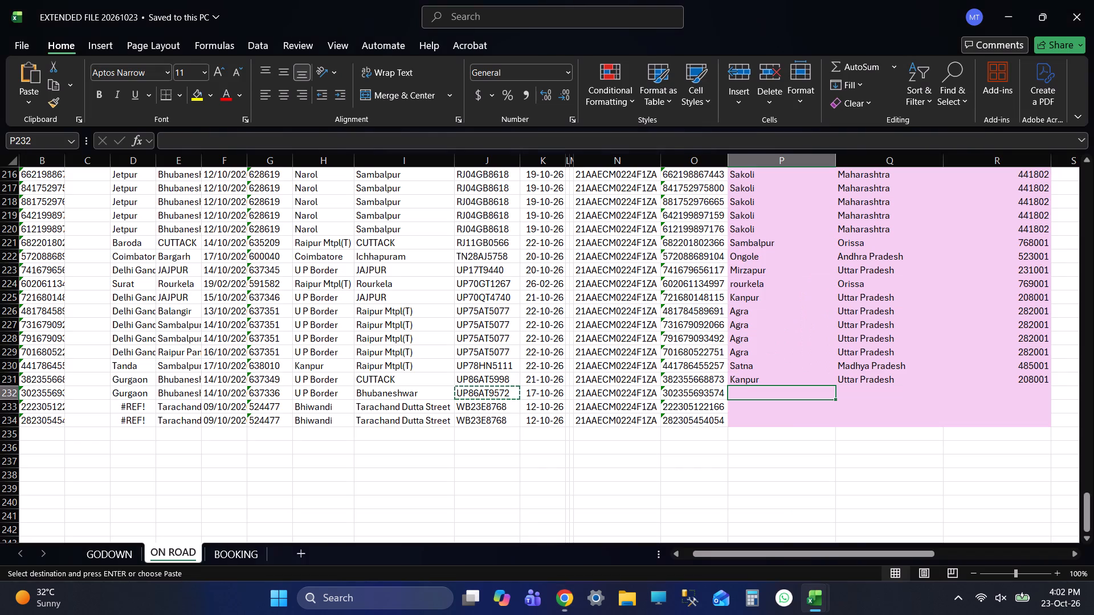
key(alt+Tab)
click(542, 492)
scroll(544, 399, down, 6)
click(547, 545)
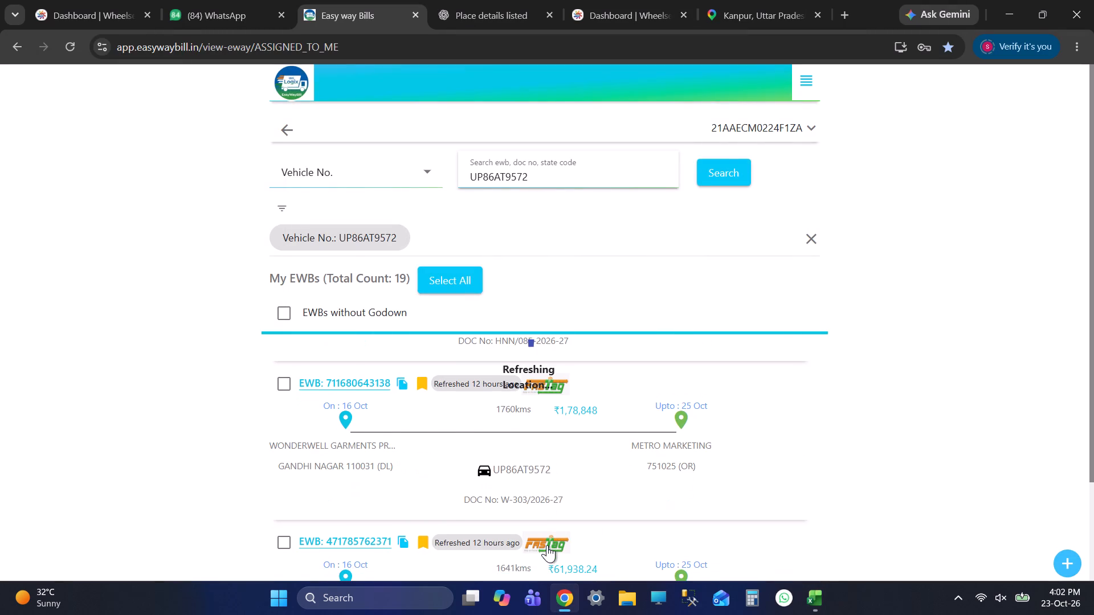
key(alt+Tab)
key(alt+Tab)
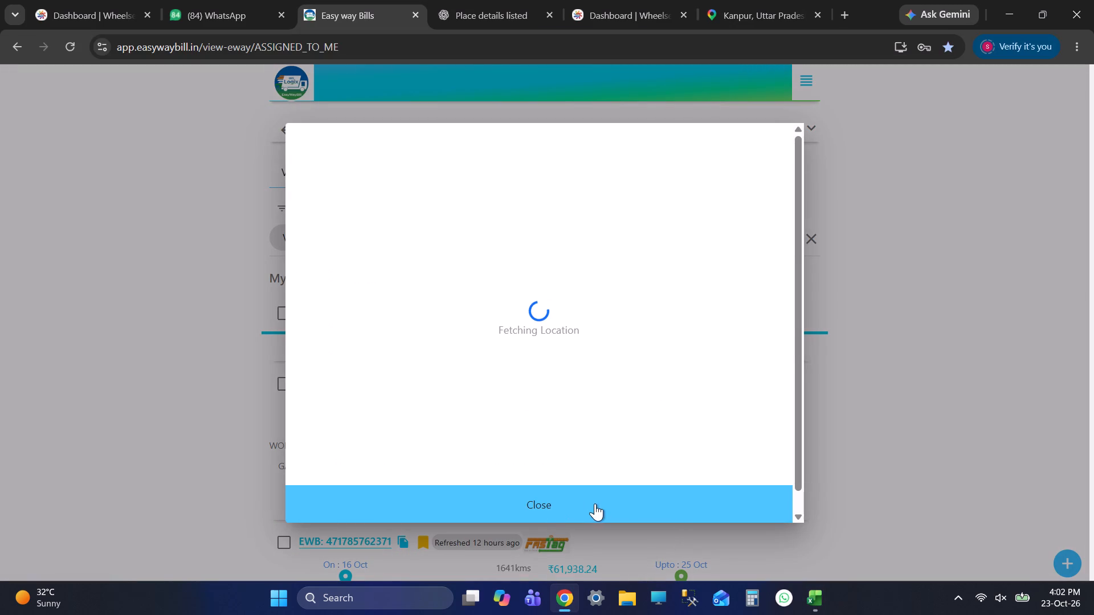
click(538, 491)
scroll(508, 442, down, 5)
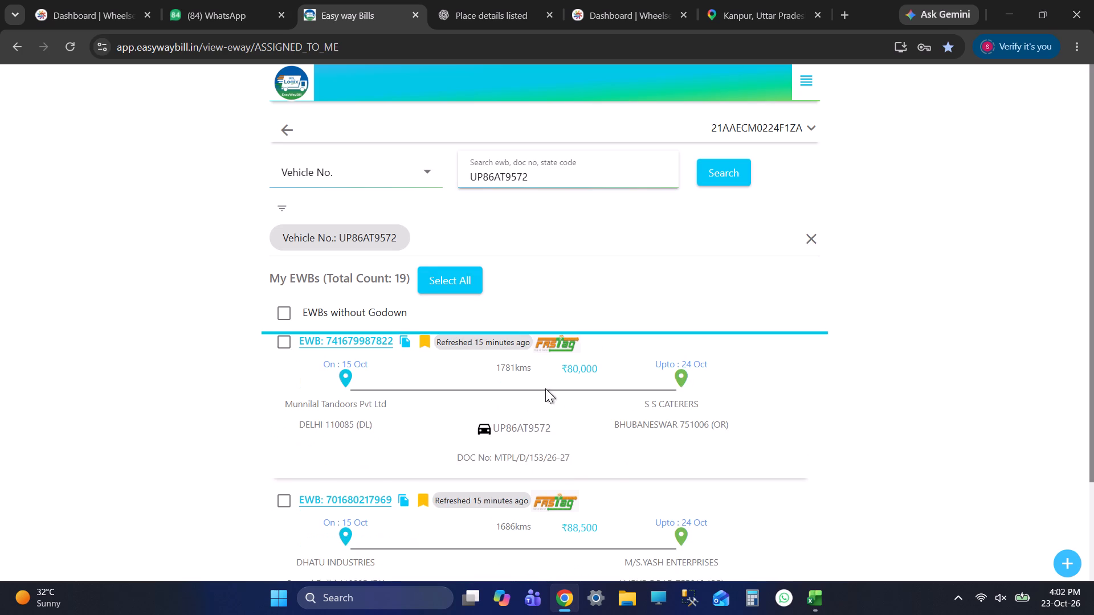
scroll(607, 436, down, 4)
click(545, 348)
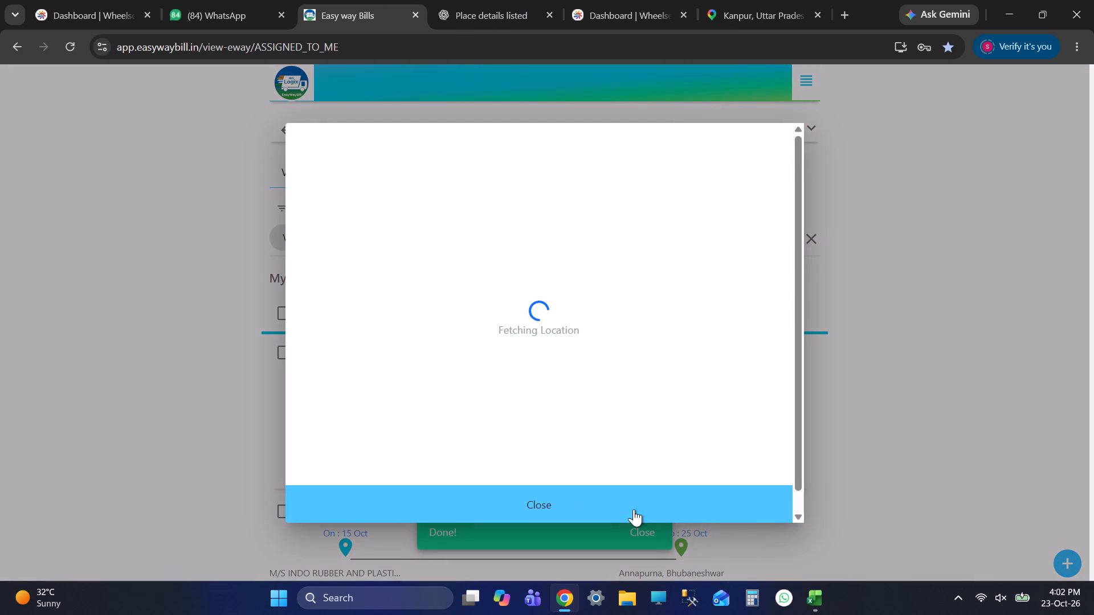
click(593, 487)
scroll(490, 413, down, 5)
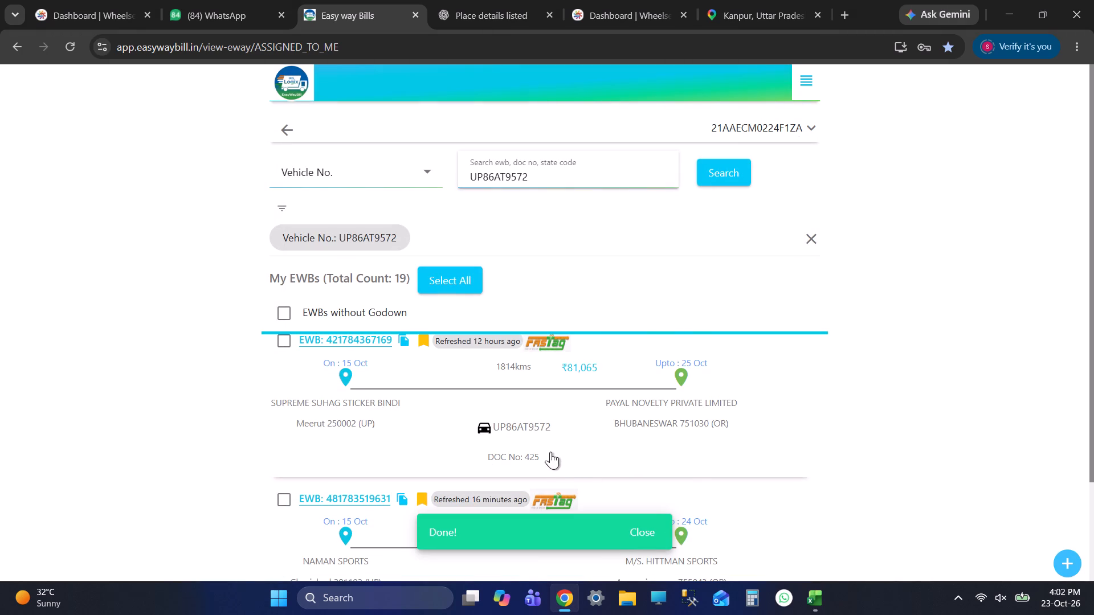
click(550, 452)
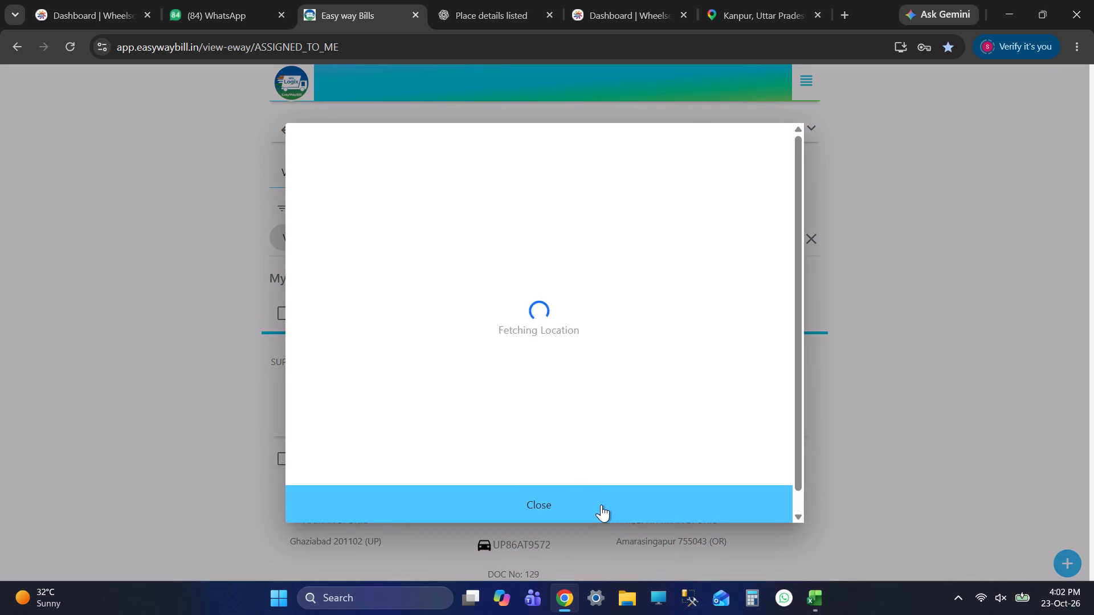
click(591, 479)
scroll(559, 484, down, 6)
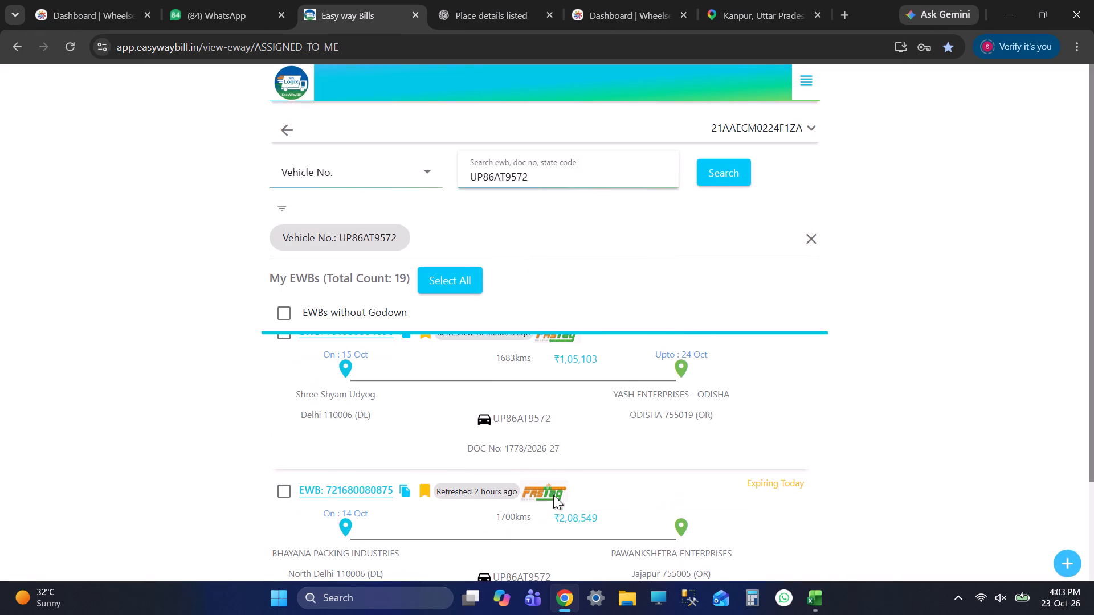
click(556, 482)
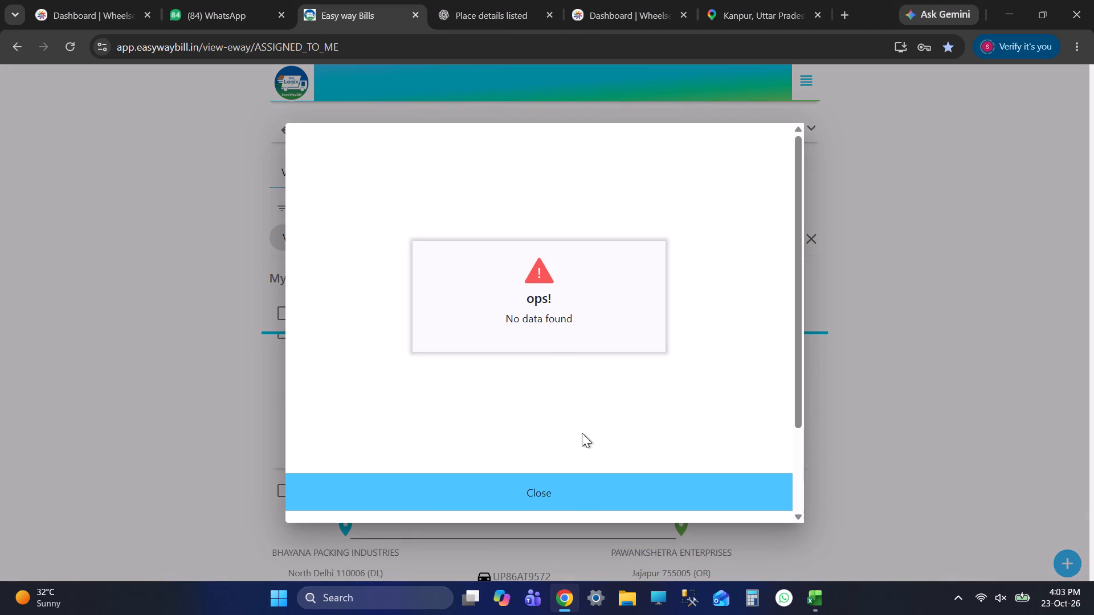
click(570, 461)
click(570, 503)
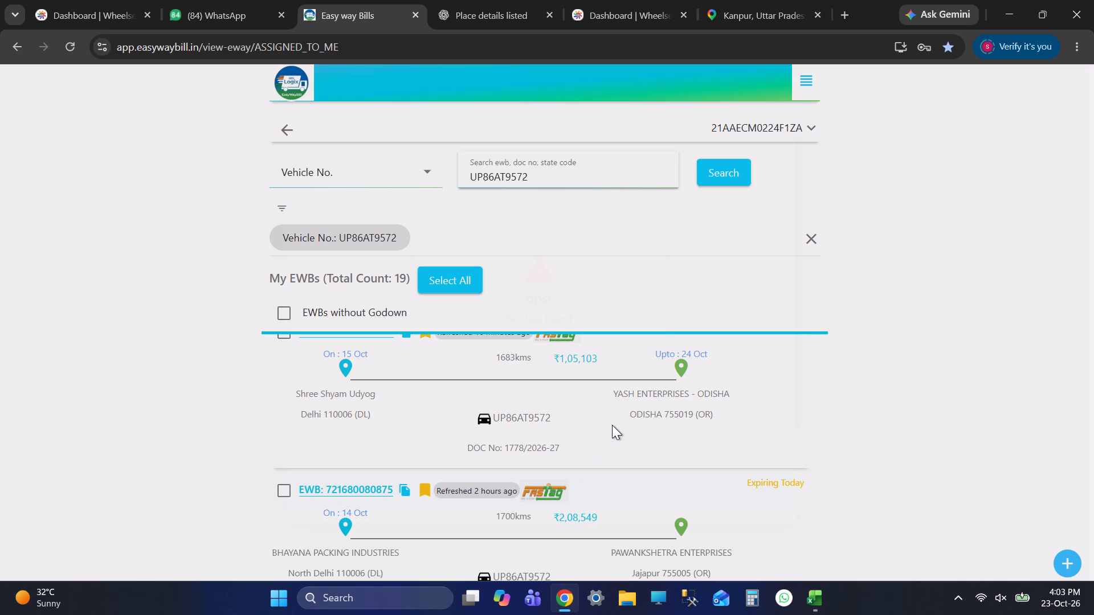
key(alt+Tab)
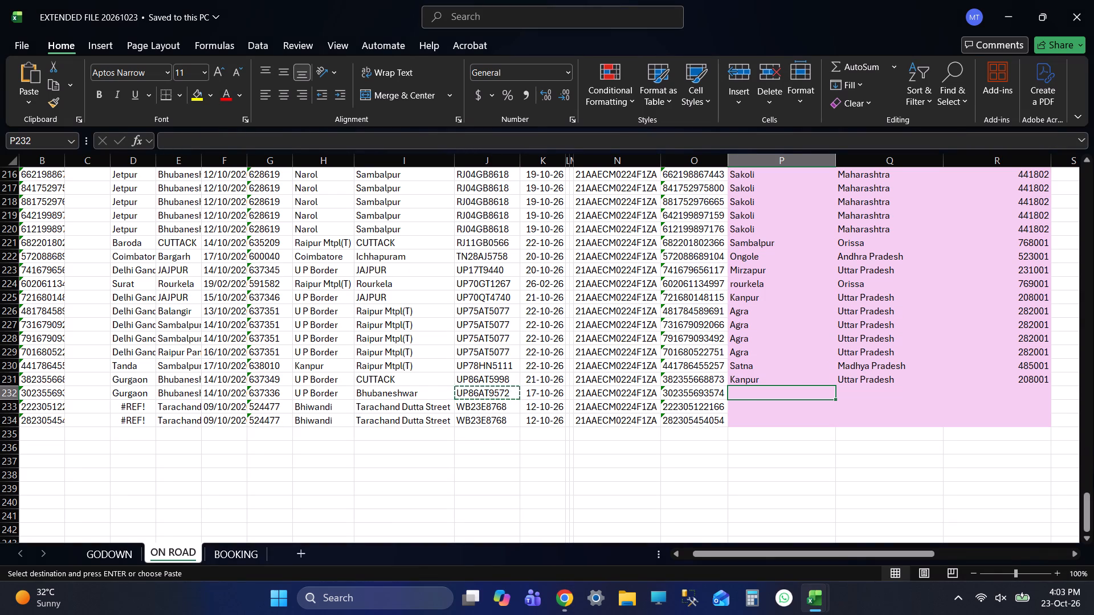
key(shift+Tab)
key(shift+Tab)
key(shift+Tab)
key(shift+Tab)
key(shift+Tab)
key(shift+Tab)
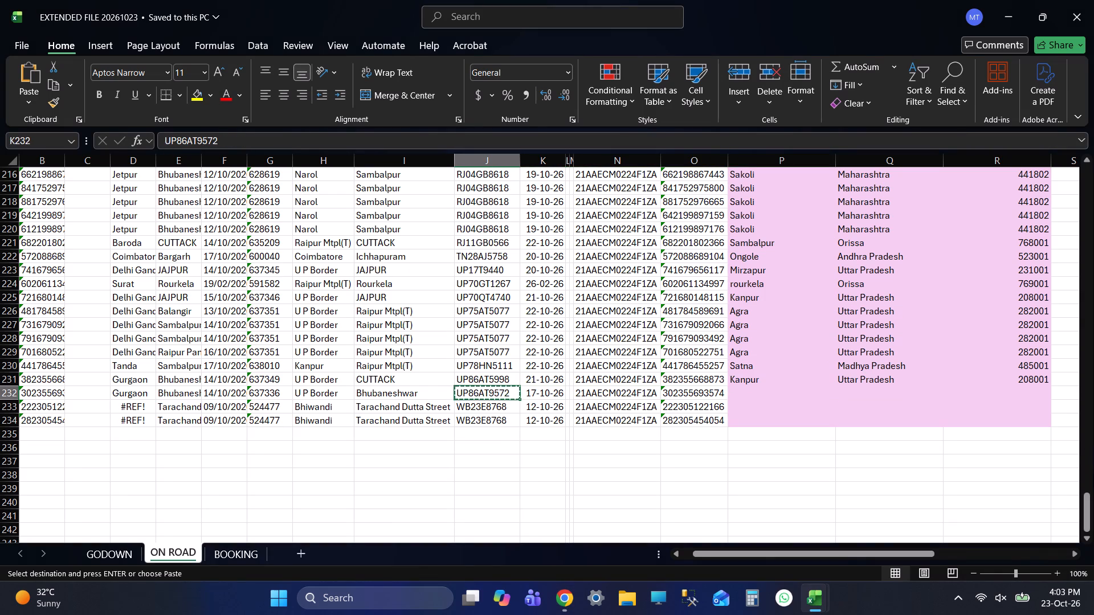
key(alt+Tab)
scroll(574, 405, down, 5)
scroll(512, 469, up, 1)
scroll(493, 486, down, 7)
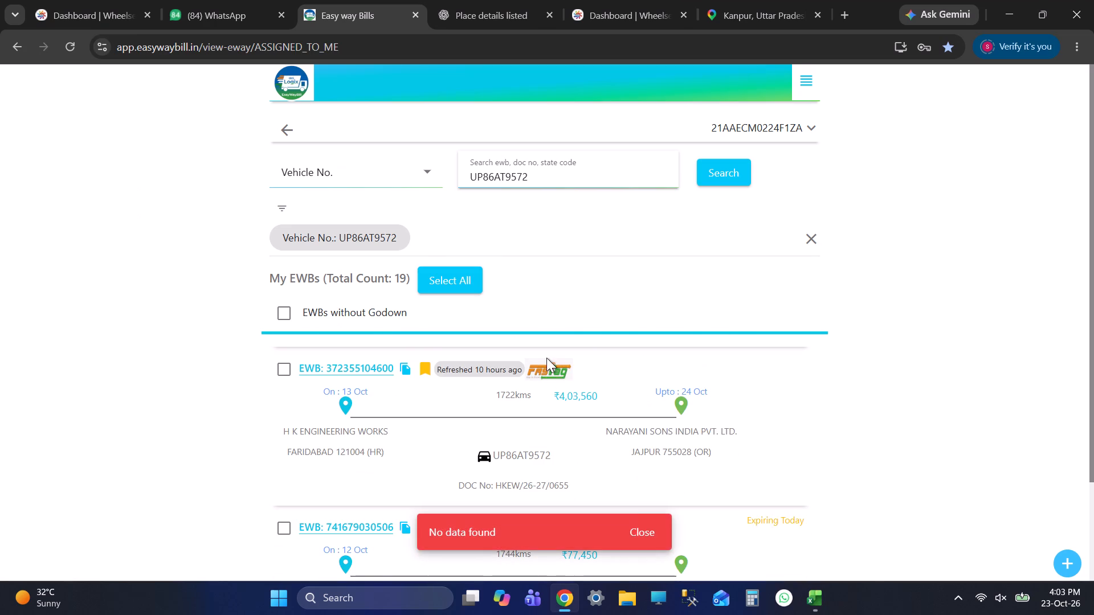
scroll(632, 476, down, 4)
click(542, 401)
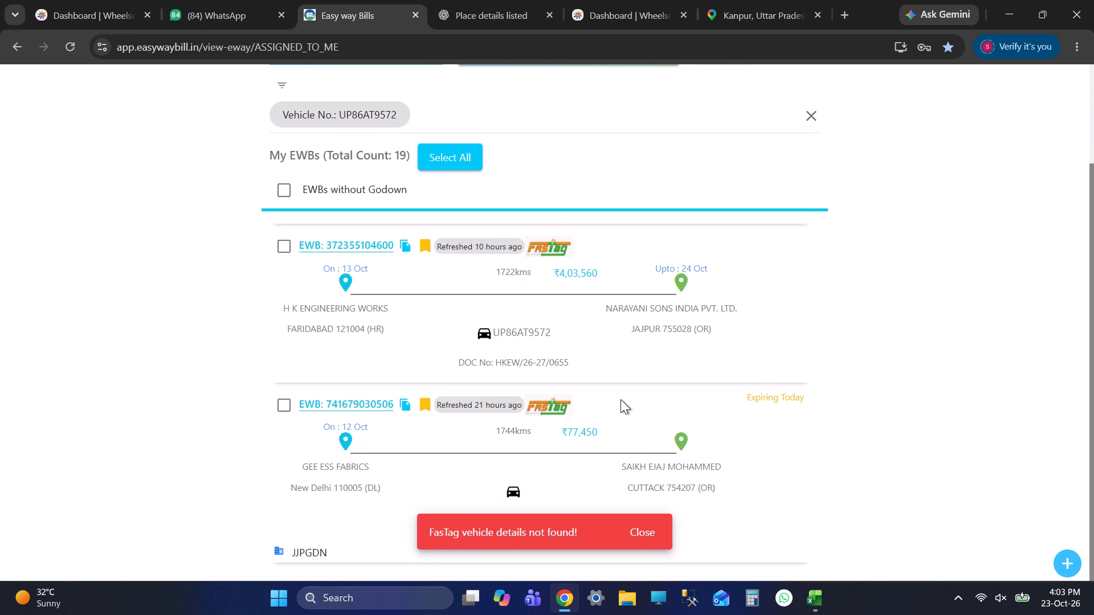
key(alt+Tab)
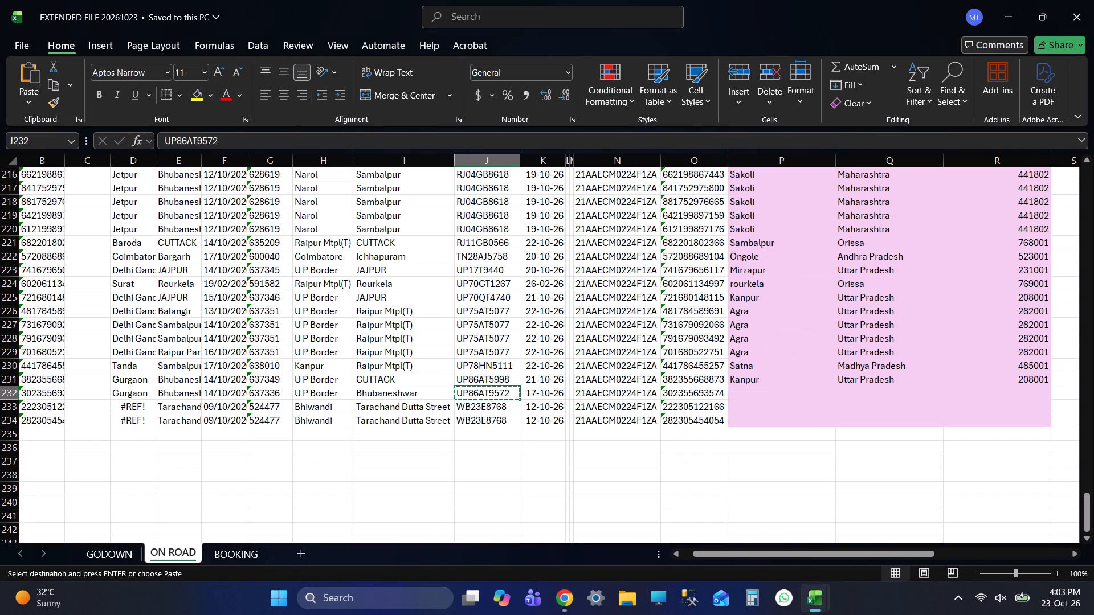
key(Tab)
key(Tab)
key(Tab)
key(Tab)
key(Tab)
key(Tab)
key(alt+Tab)
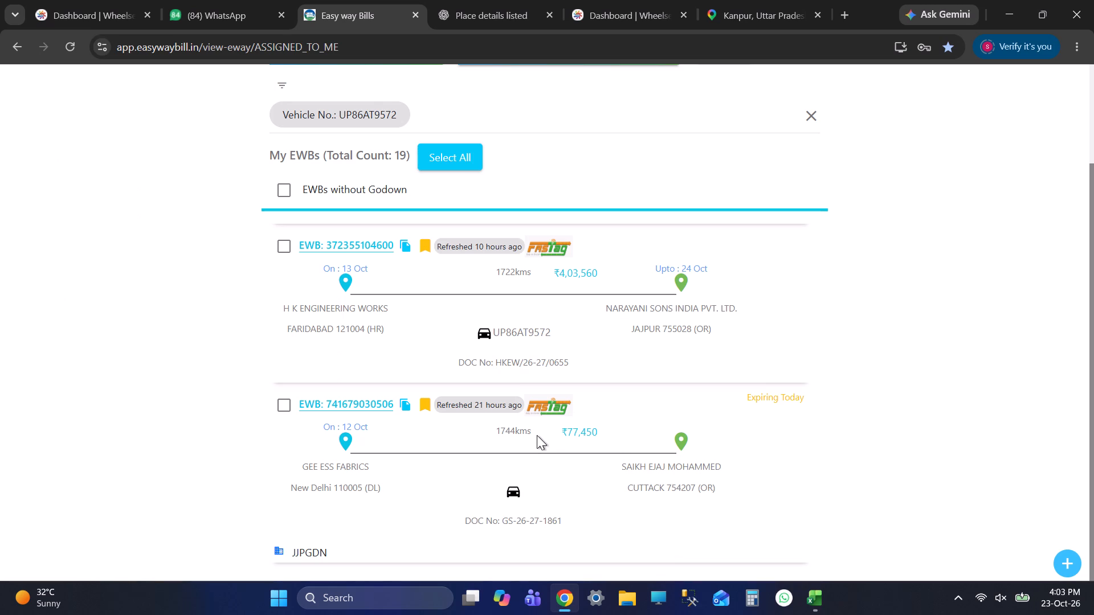
scroll(538, 435, up, 2)
scroll(566, 457, down, 5)
scroll(561, 443, up, 4)
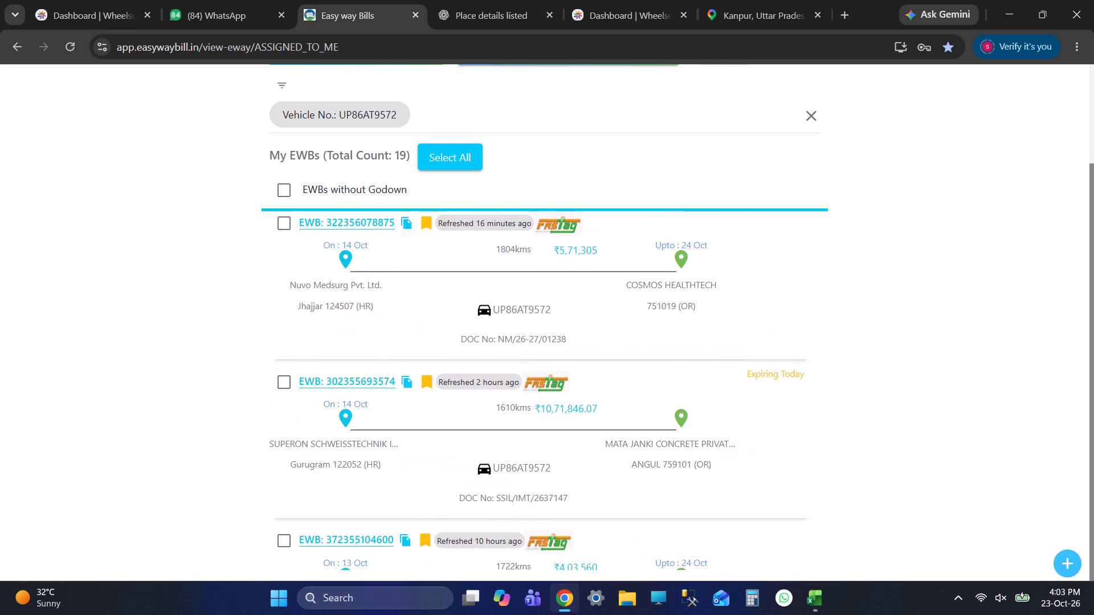
click(491, 386)
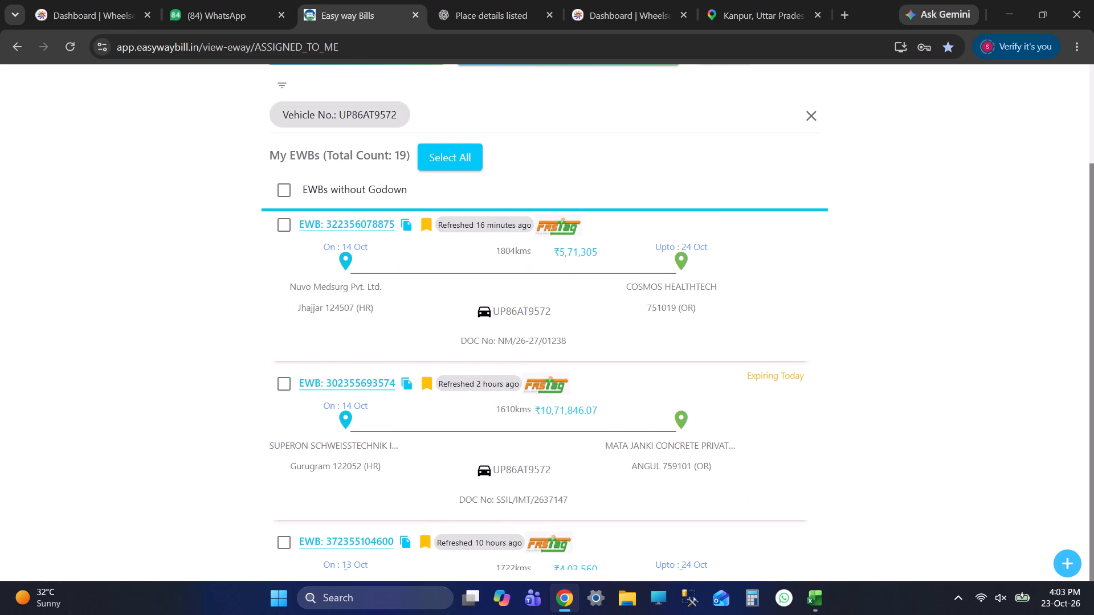
click(549, 377)
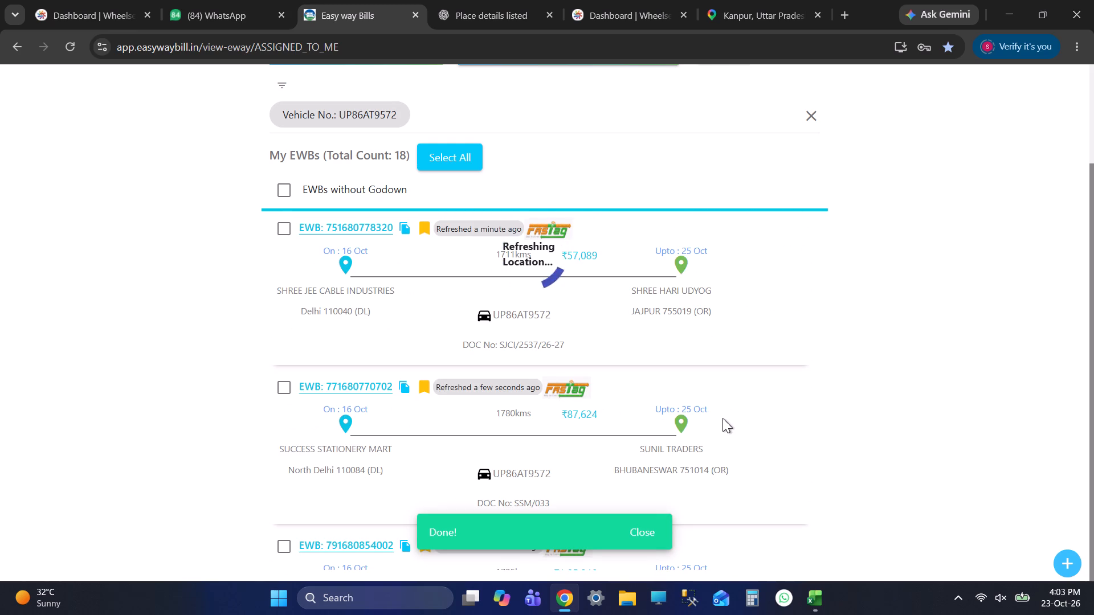
key(alt+Tab)
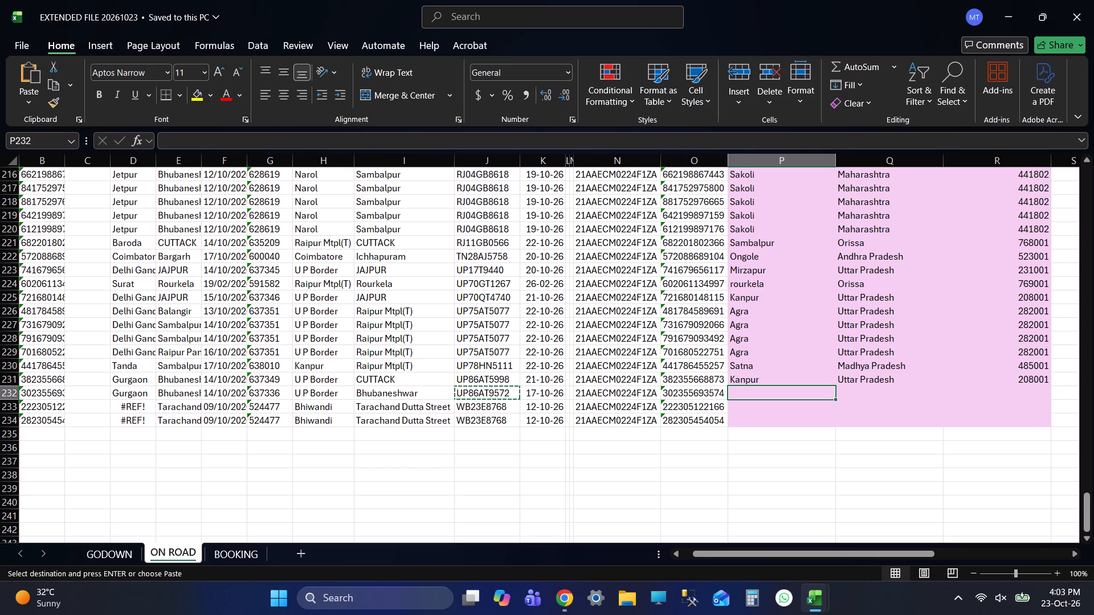
key(alt+Tab)
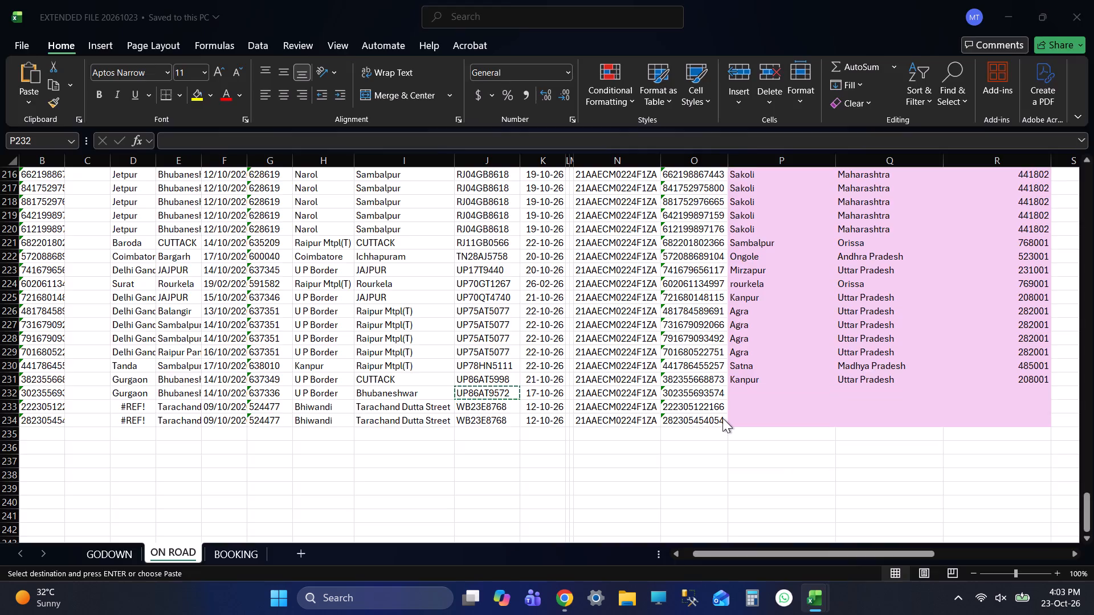
Close the Kanpur to Raipur map, search for the Ghaziabad to Bhubaneswar distance in a new browser tab and open its driving directions.
click(795, 0)
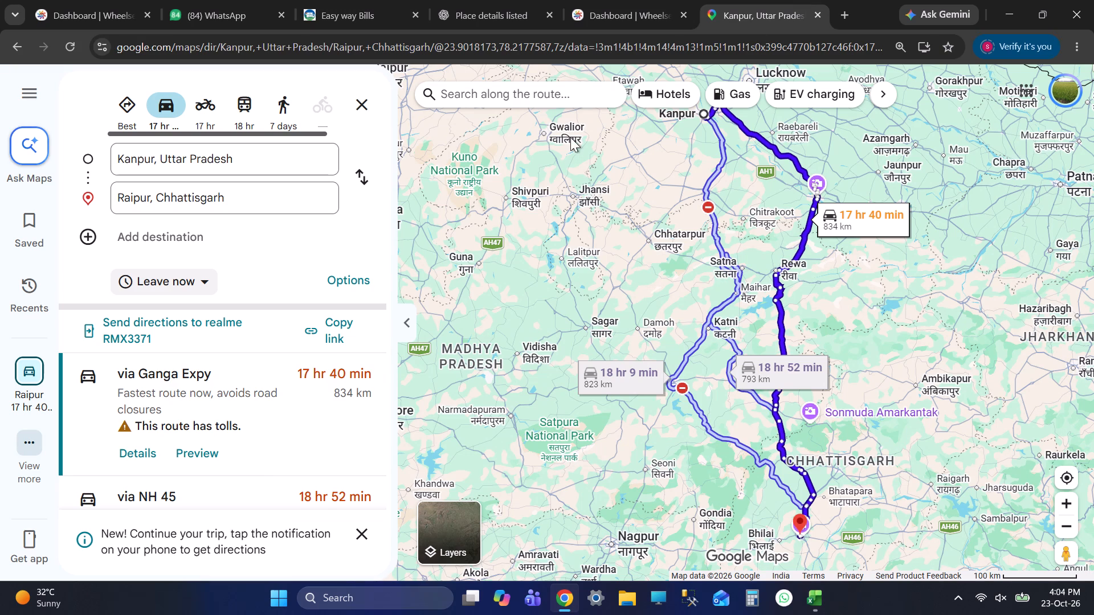
key(alt+Tab)
key(alt+Tab)
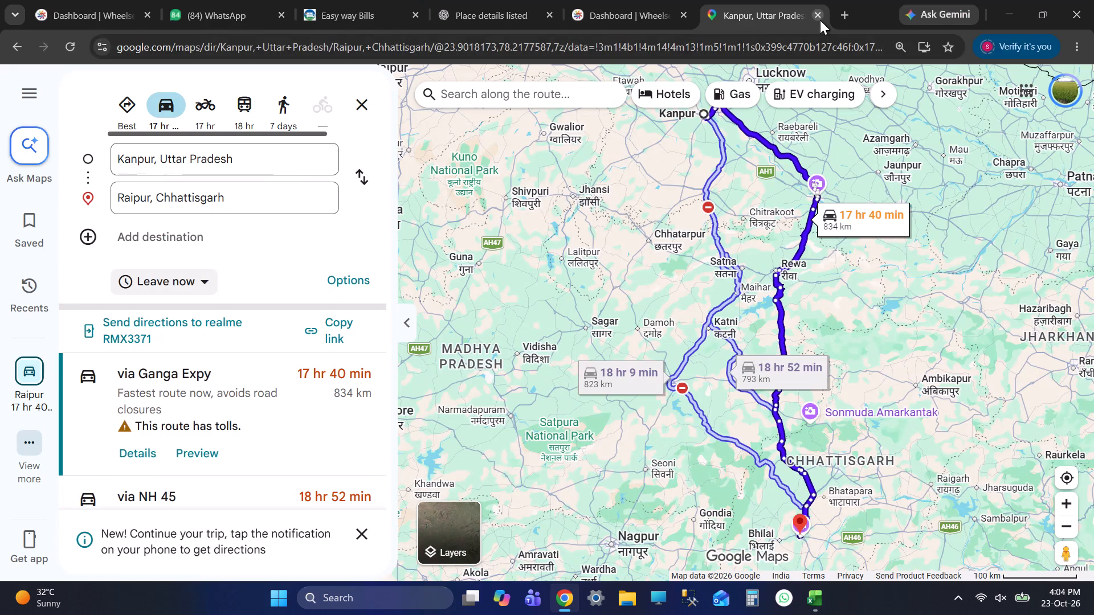
click(820, 20)
click(839, 11)
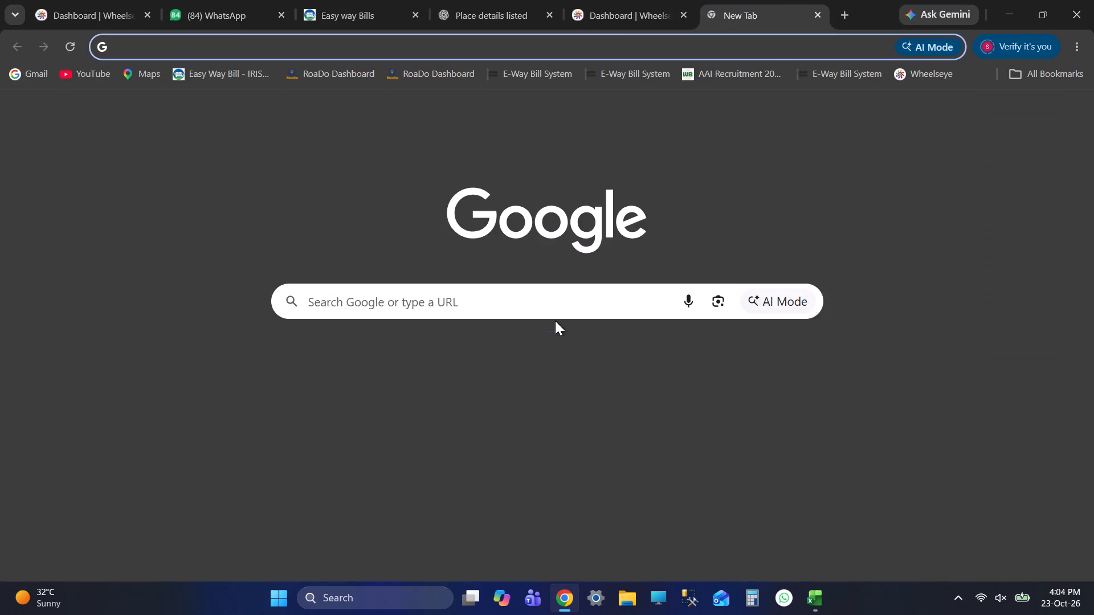
text(GHA)
text(ZIABAD)
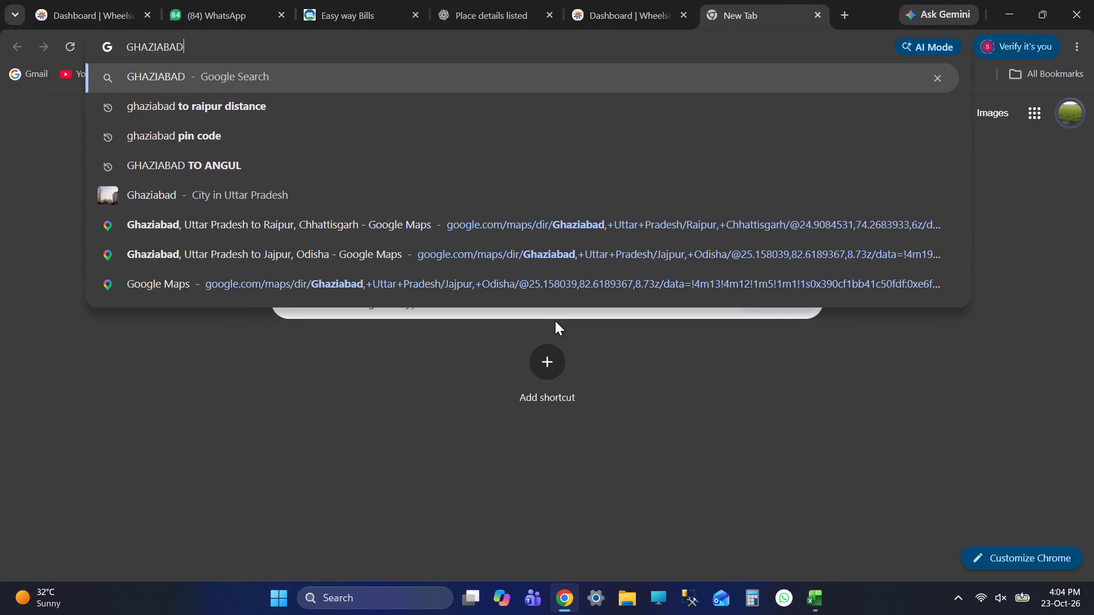
key(space)
text(TO)
key(space)
key(alt+Tab)
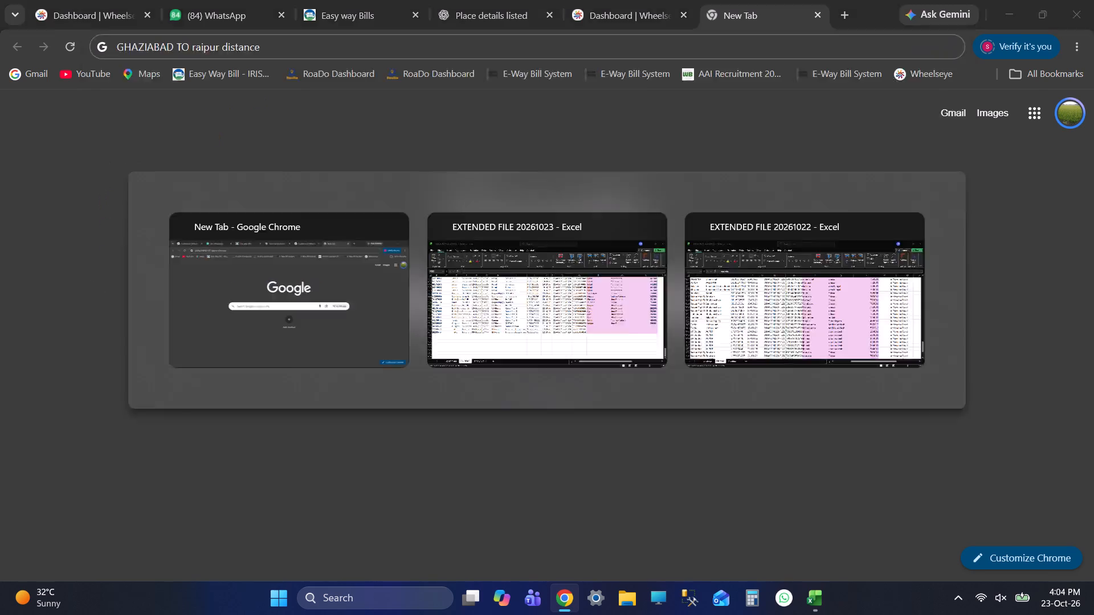
key(alt+Tab)
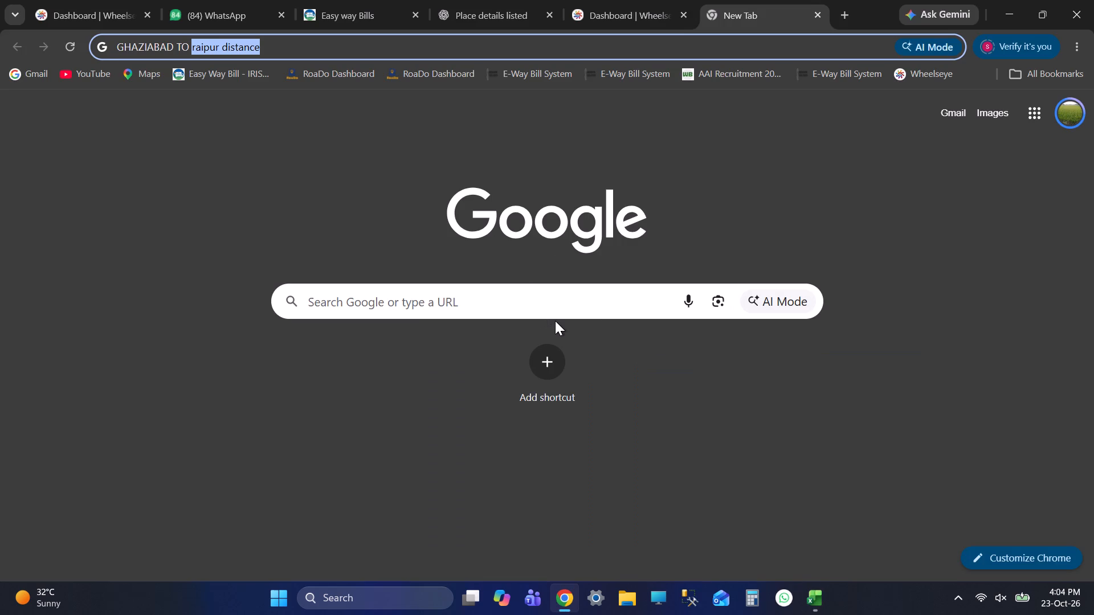
text(BHU)
key(Down)
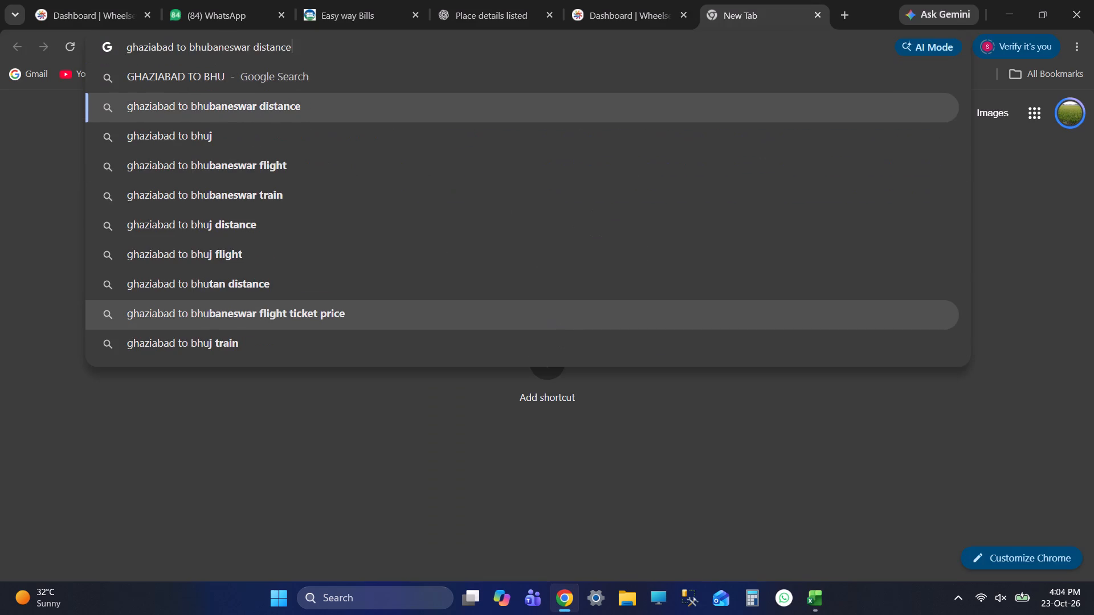
key(Return)
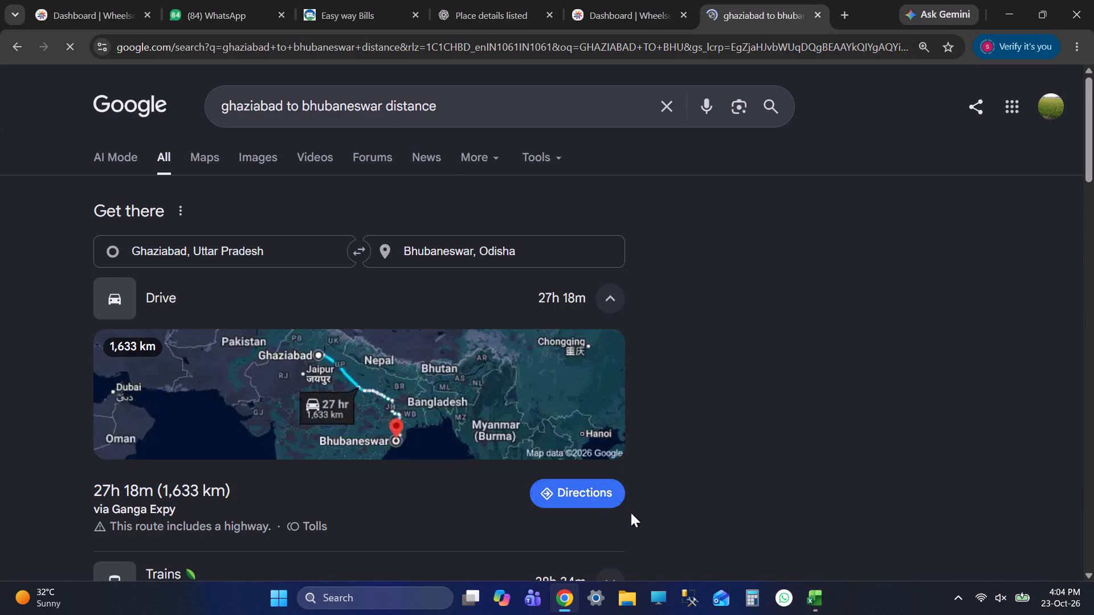
click(597, 480)
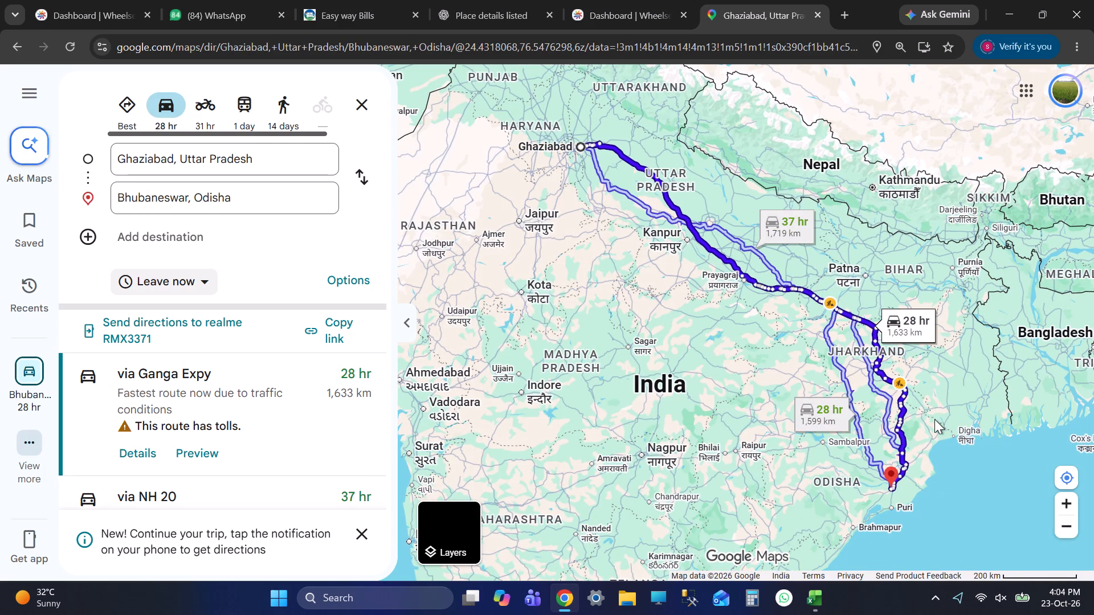
Examine the Ghaziabad to Bhubaneswar route through Jharkhand, looking closely at the stretch around Barhi and Chouparan.
scroll(933, 420, up, 5)
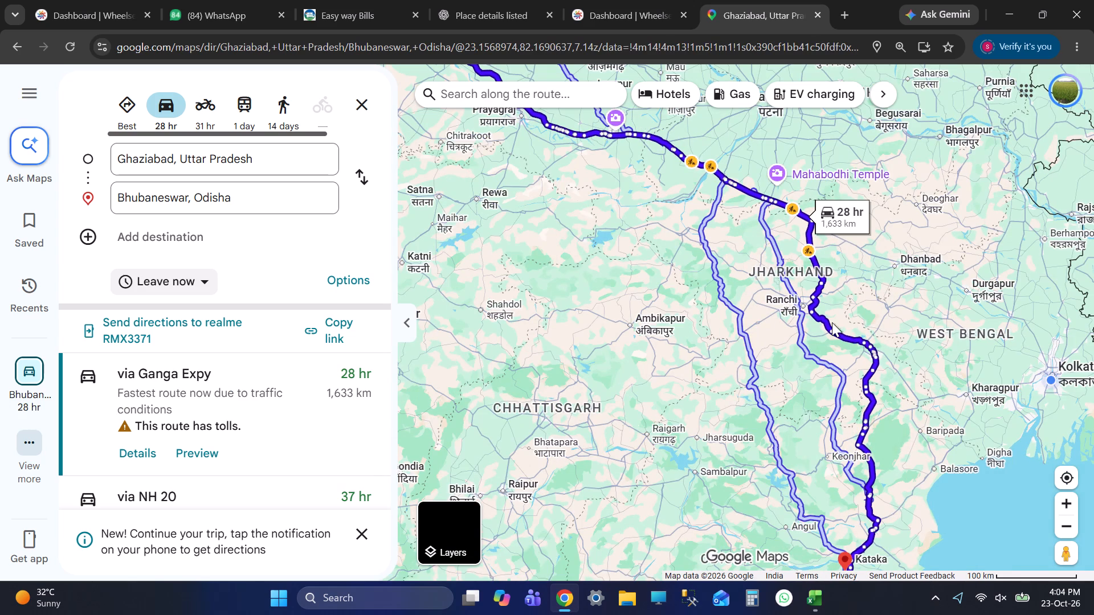
scroll(826, 237, up, 4)
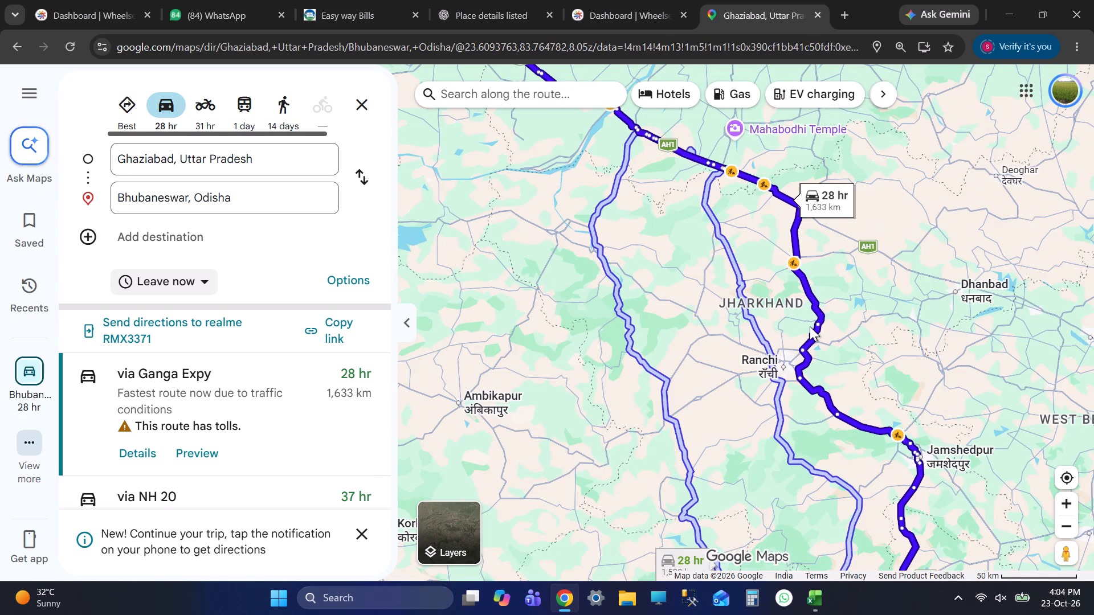
drag(916, 334, 876, 292)
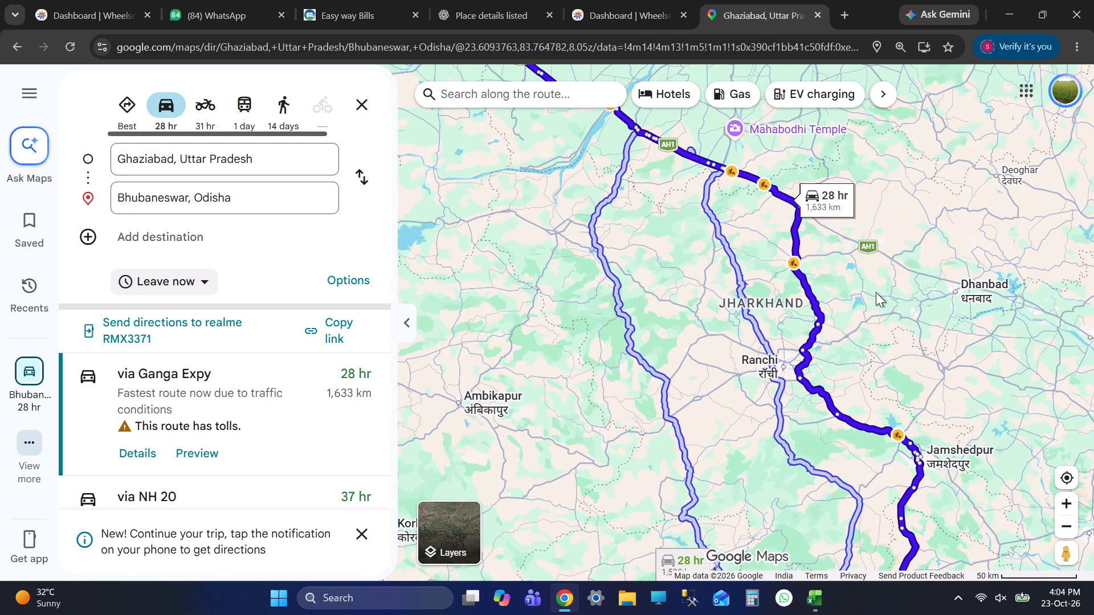
drag(876, 292, 873, 290)
scroll(767, 252, up, 3)
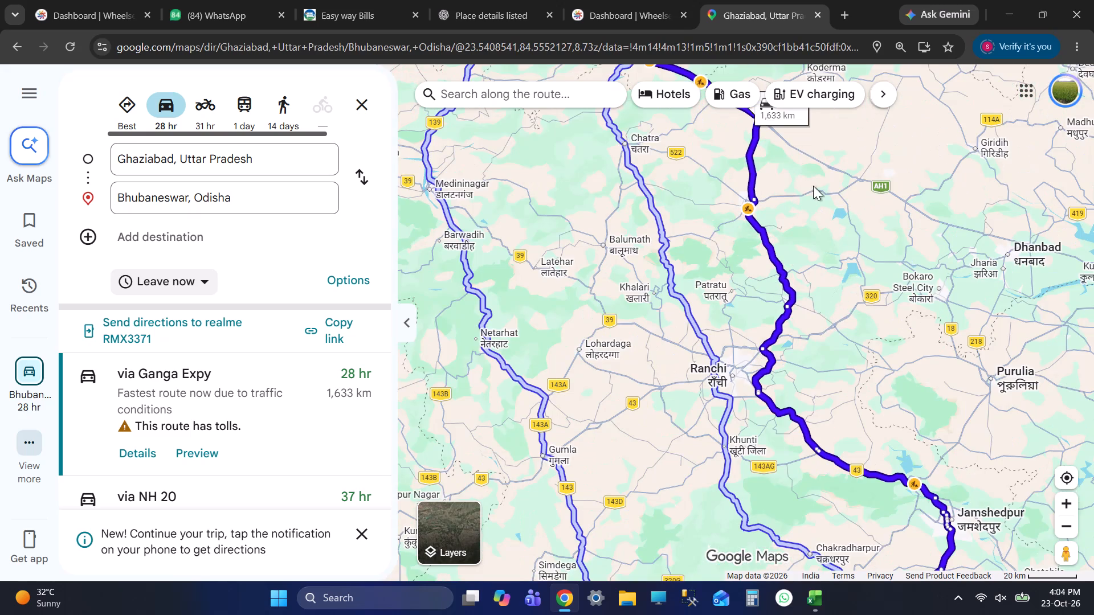
drag(813, 186, 839, 265)
scroll(799, 214, up, 10)
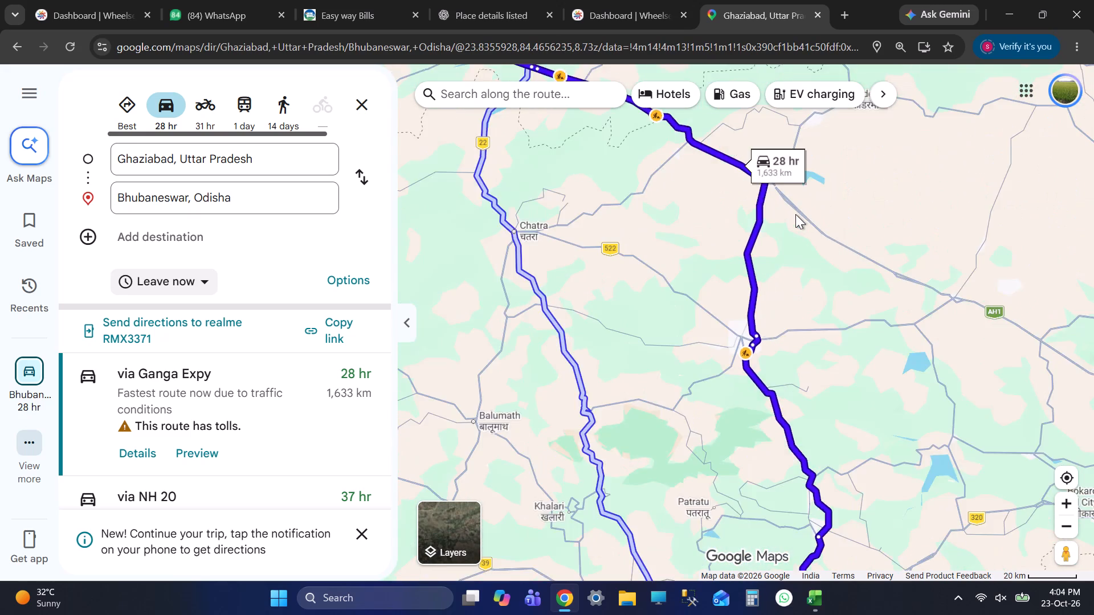
scroll(795, 214, up, 1)
drag(762, 182, 844, 362)
scroll(742, 229, up, 5)
scroll(783, 291, down, 1)
scroll(783, 292, up, 3)
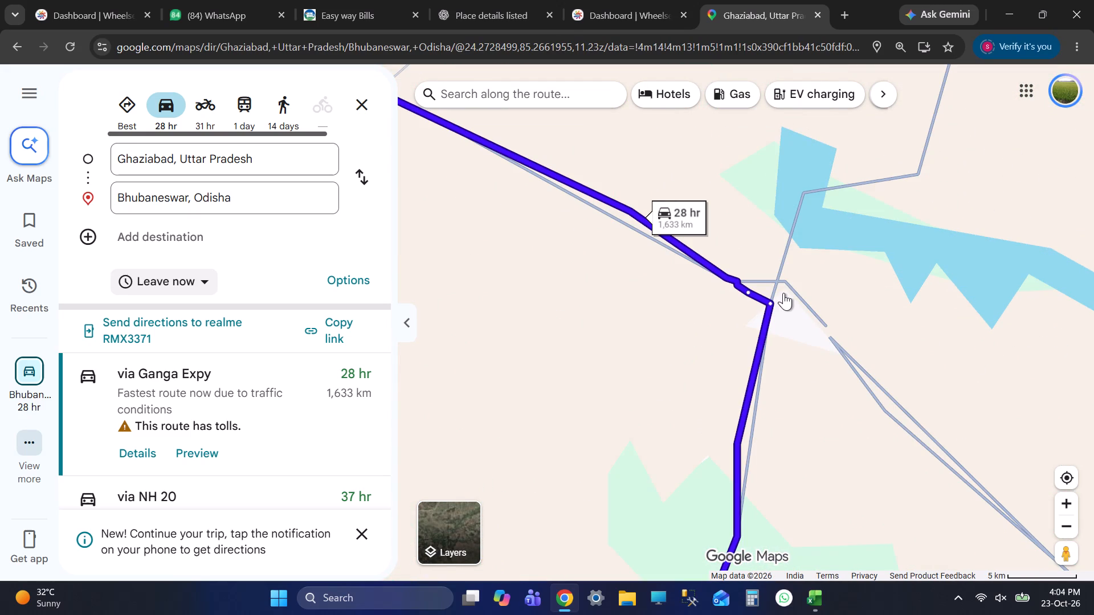
scroll(801, 290, down, 3)
scroll(823, 340, down, 7)
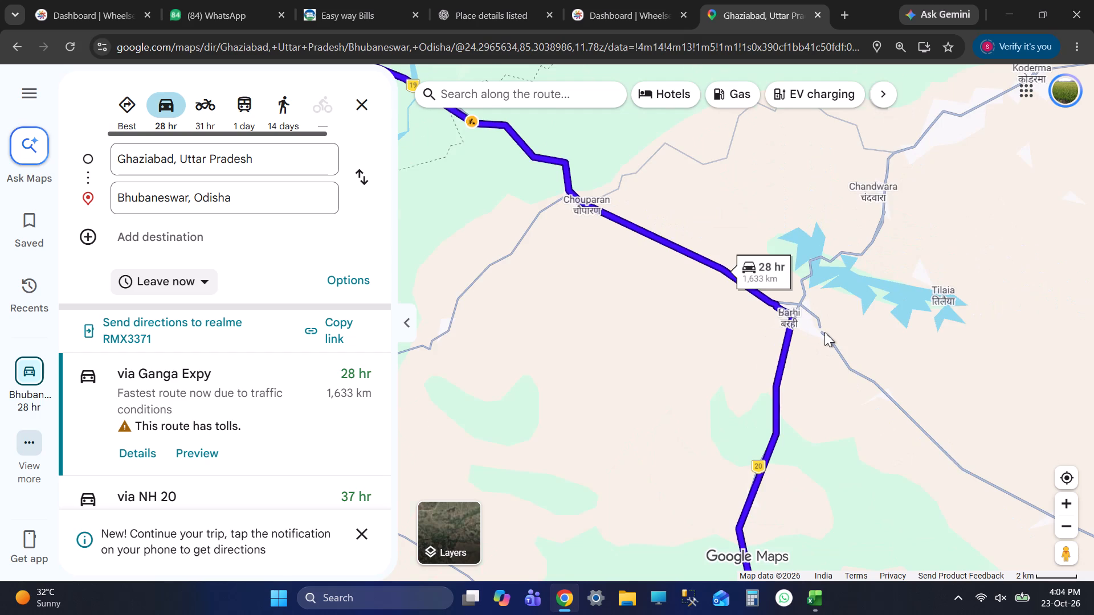
scroll(827, 341, down, 1)
scroll(827, 343, up, 1)
scroll(827, 343, down, 13)
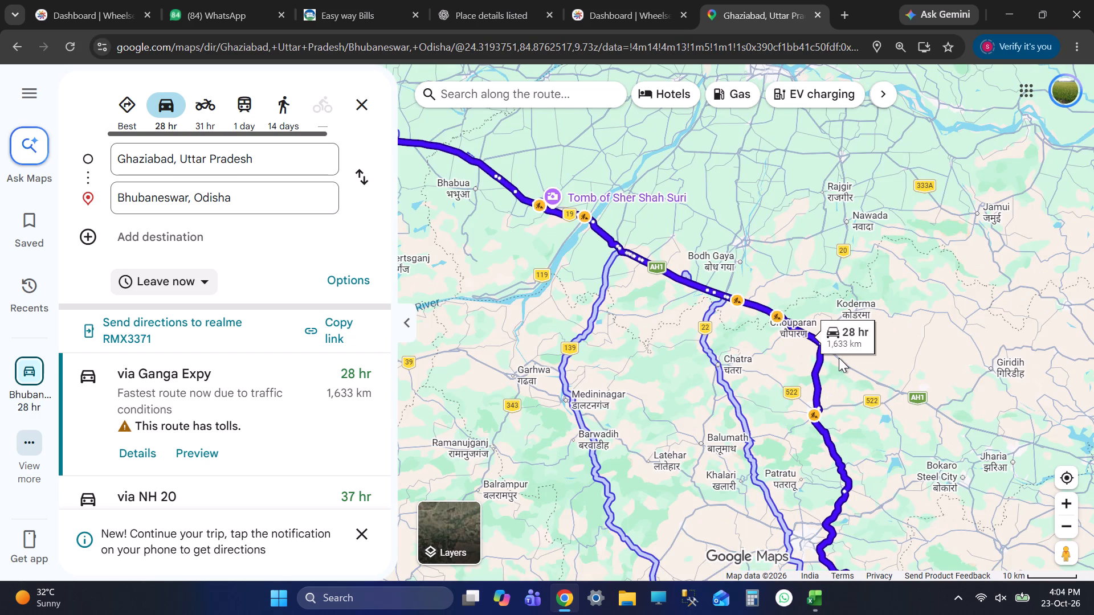
Compare row 232 of the ON ROAD sheet with the map and examine the route's southern stretch from Ranchi to Bhubaneswar.
key(alt+Tab)
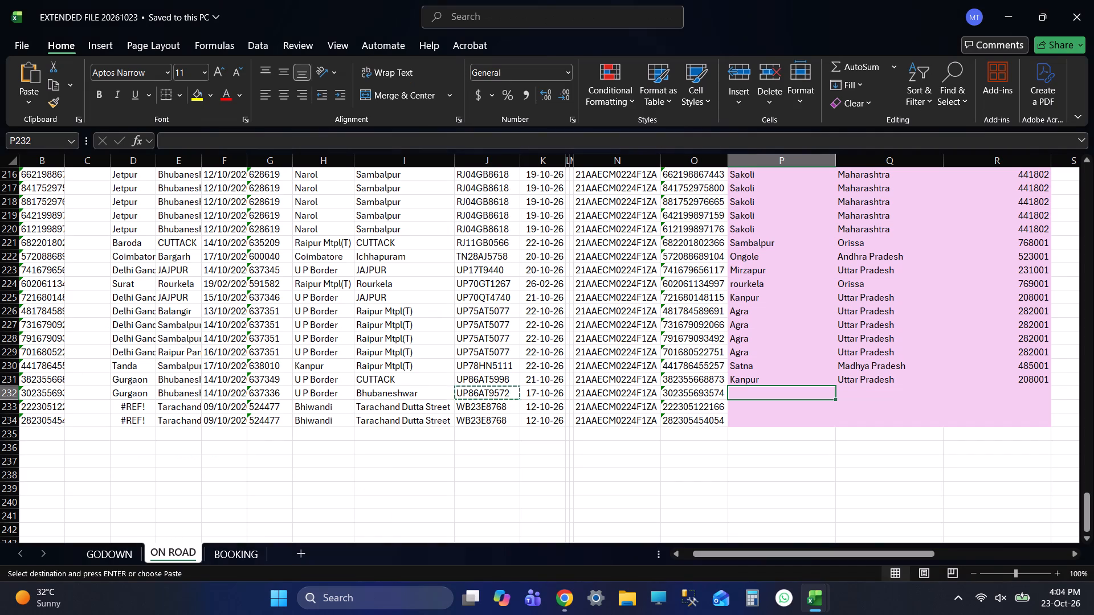
key(alt+Tab)
key(alt+Tab)
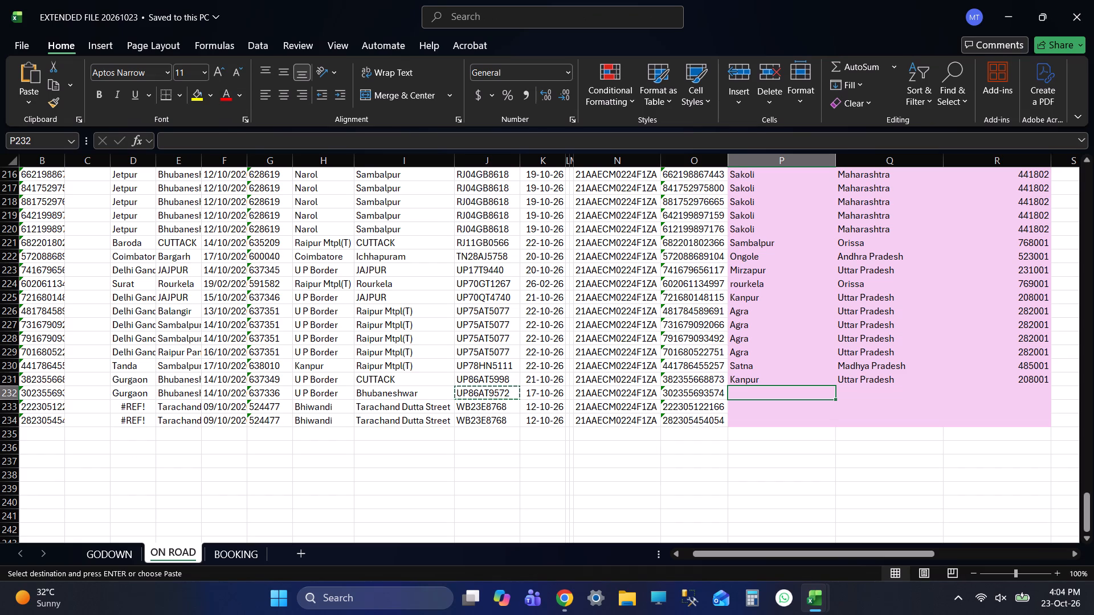
key(alt+Tab)
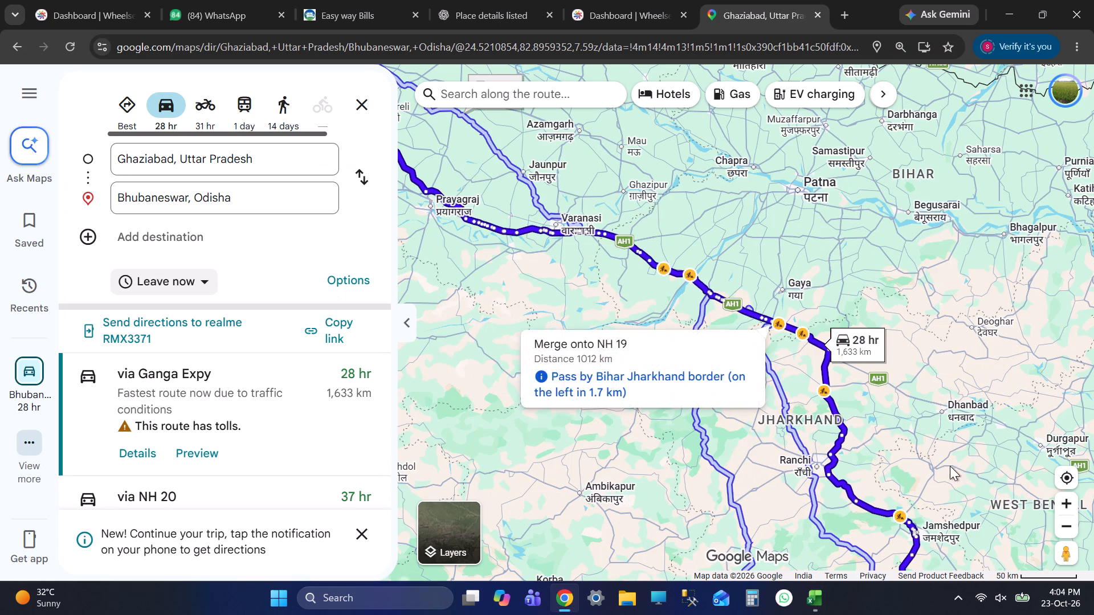
drag(943, 438, 878, 349)
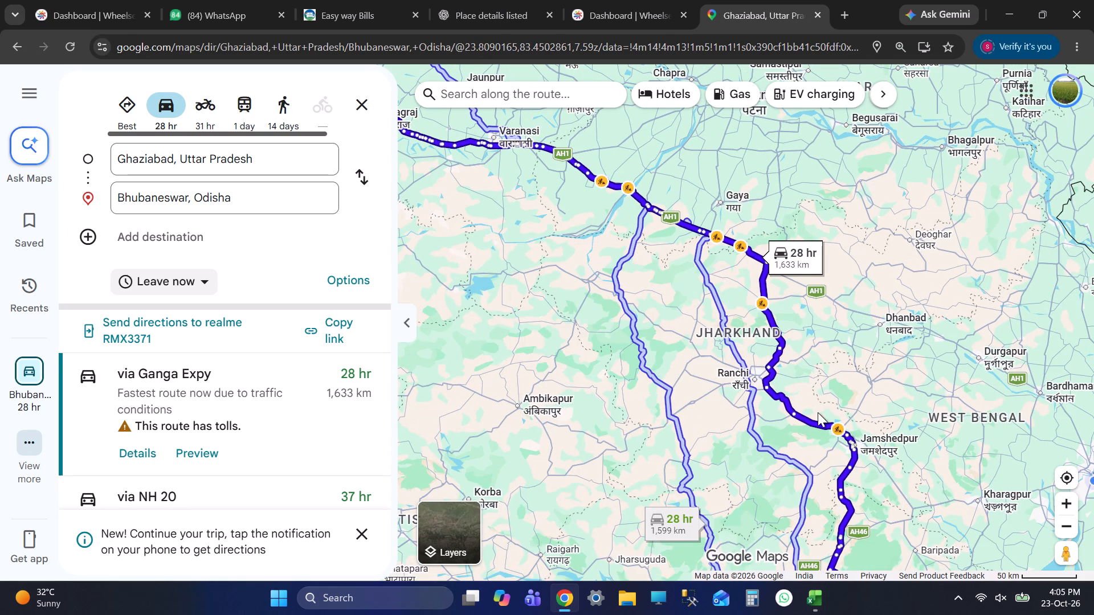
drag(907, 504, 914, 269)
scroll(846, 401, up, 4)
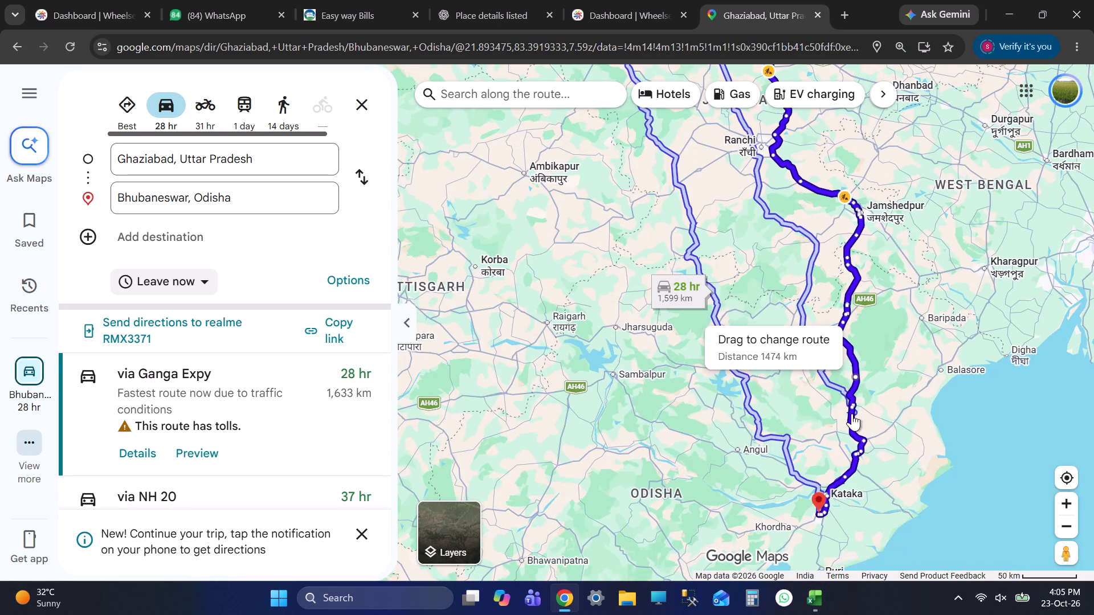
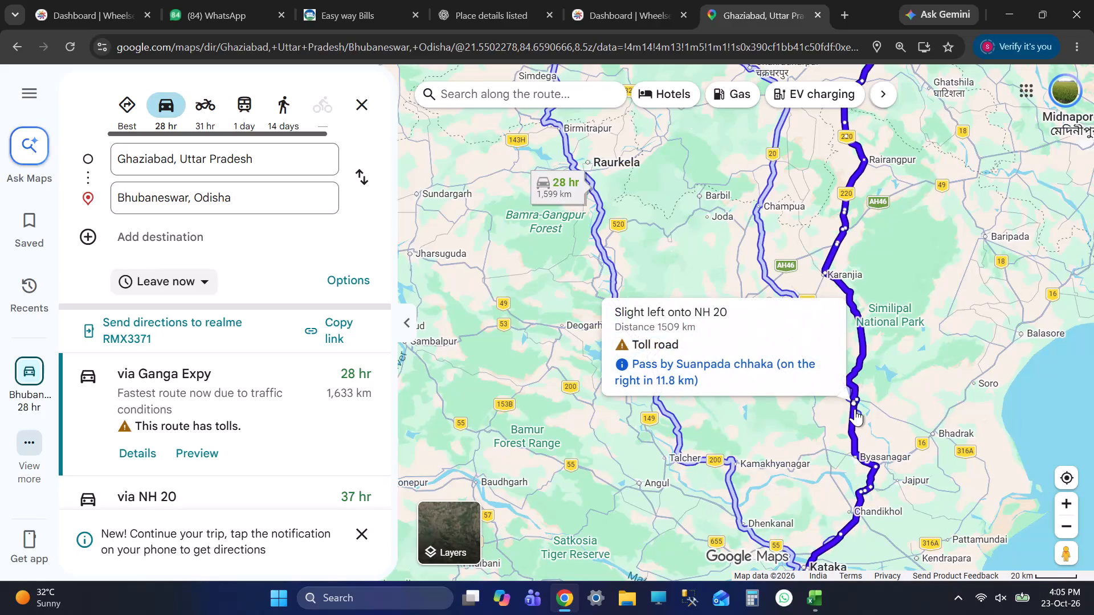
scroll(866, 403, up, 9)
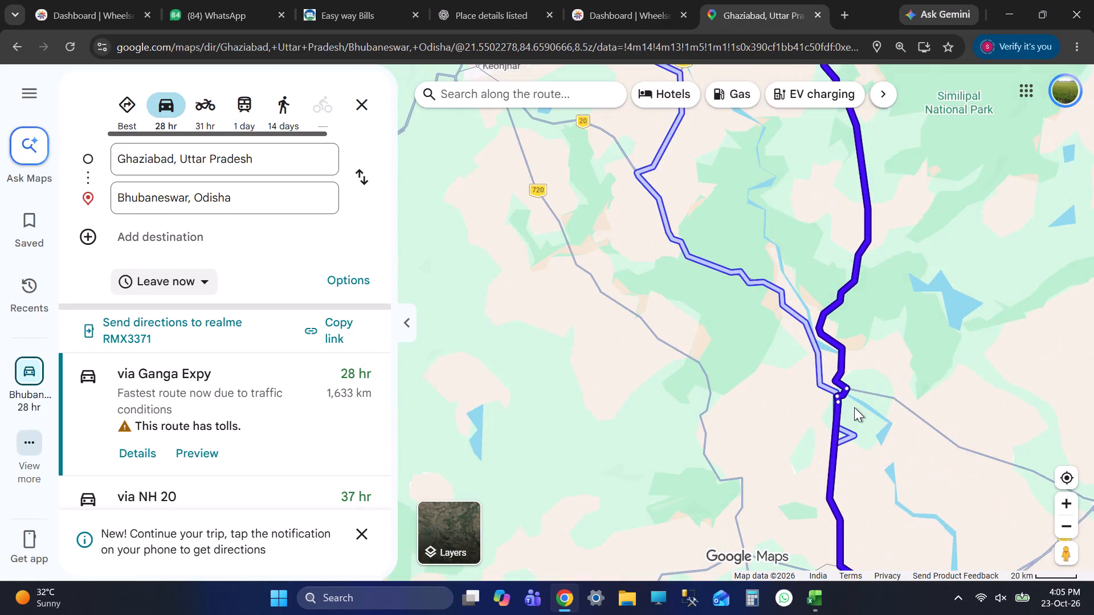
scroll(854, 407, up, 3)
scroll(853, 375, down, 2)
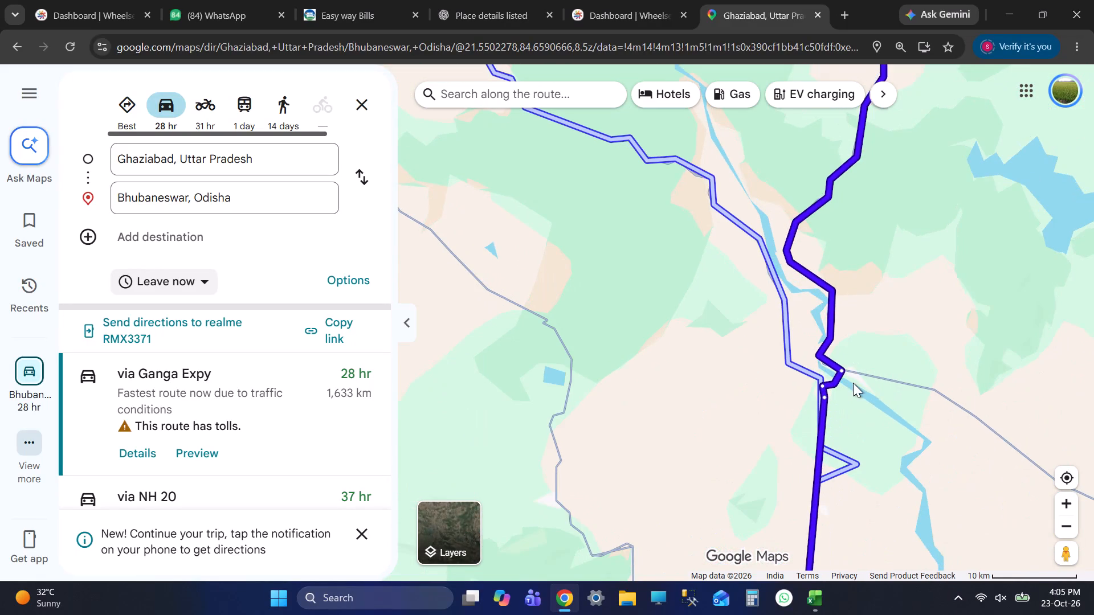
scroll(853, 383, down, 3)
key(alt+Tab)
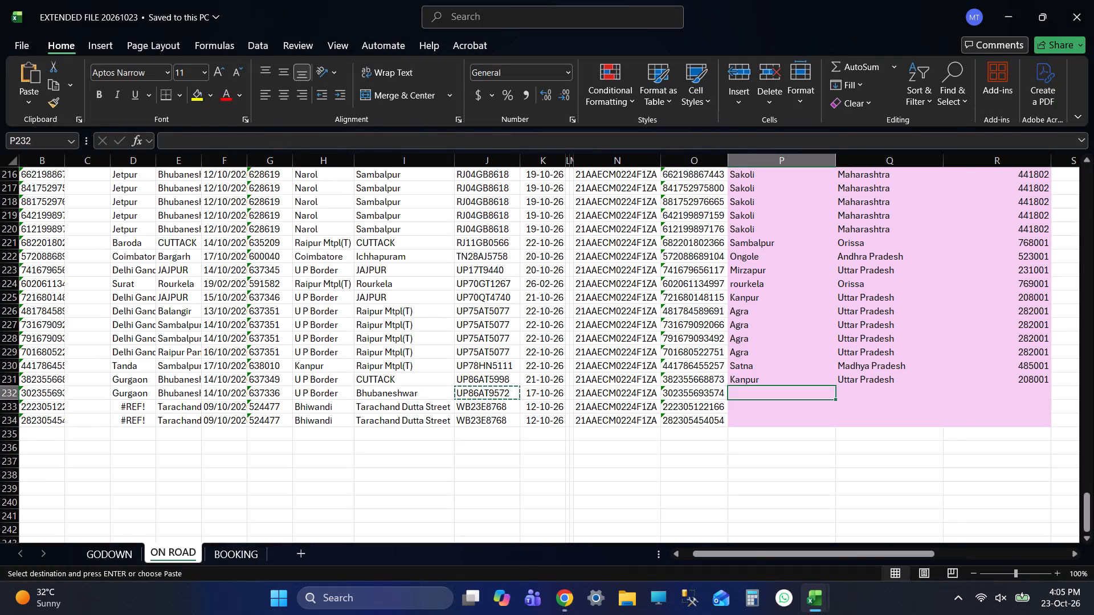
key(alt+Tab)
key(alt+Tab)
click(230, 161)
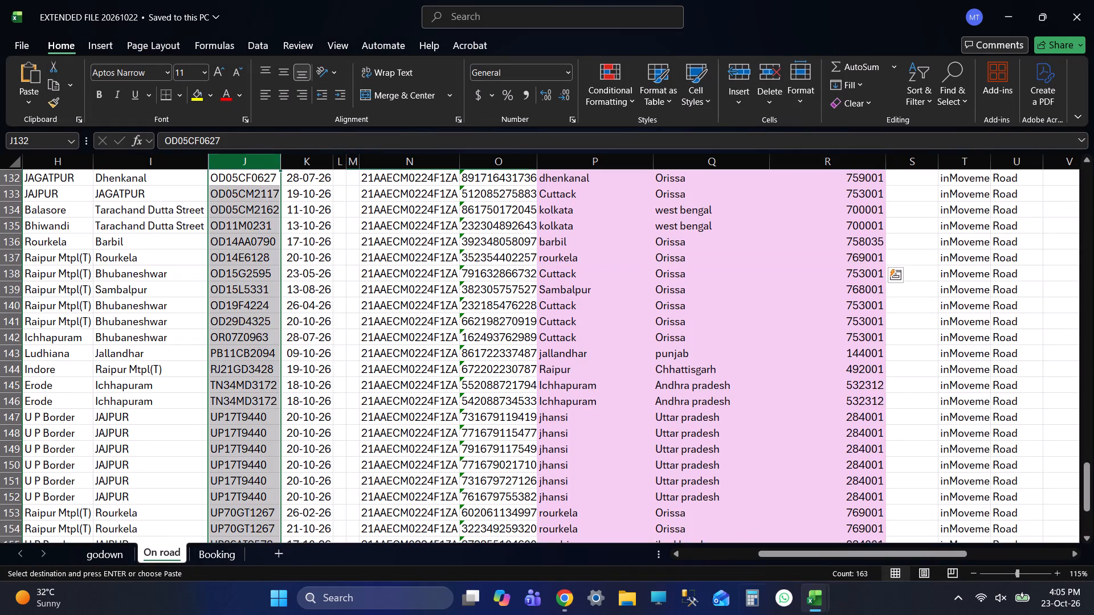
key(ctrl+f)
key(ctrl+v)
key(Return)
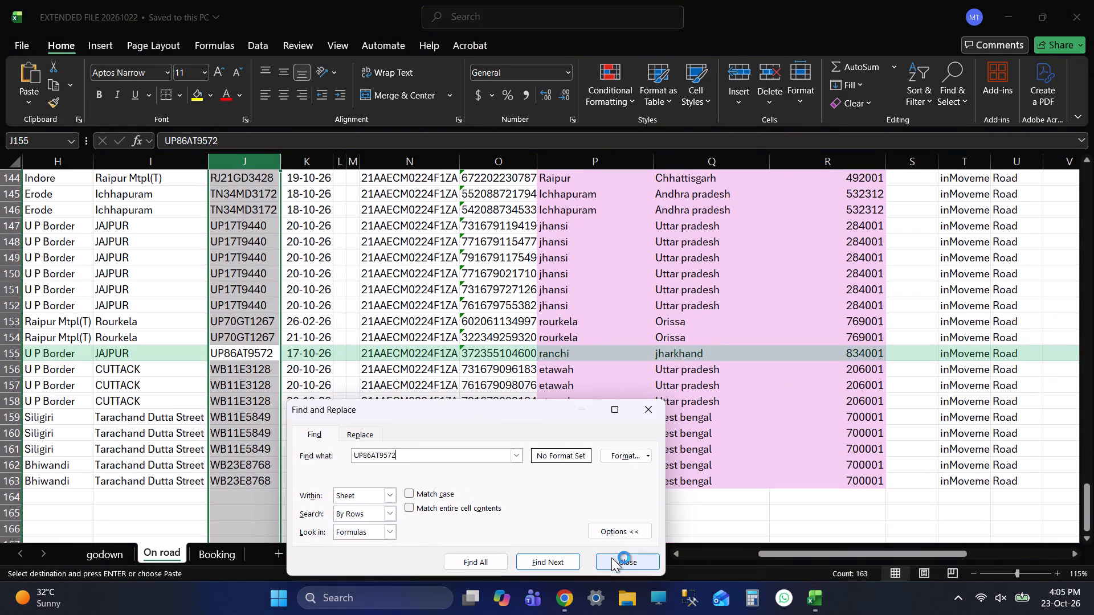
click(615, 554)
key(alt+Tab)
key(alt+Tab)
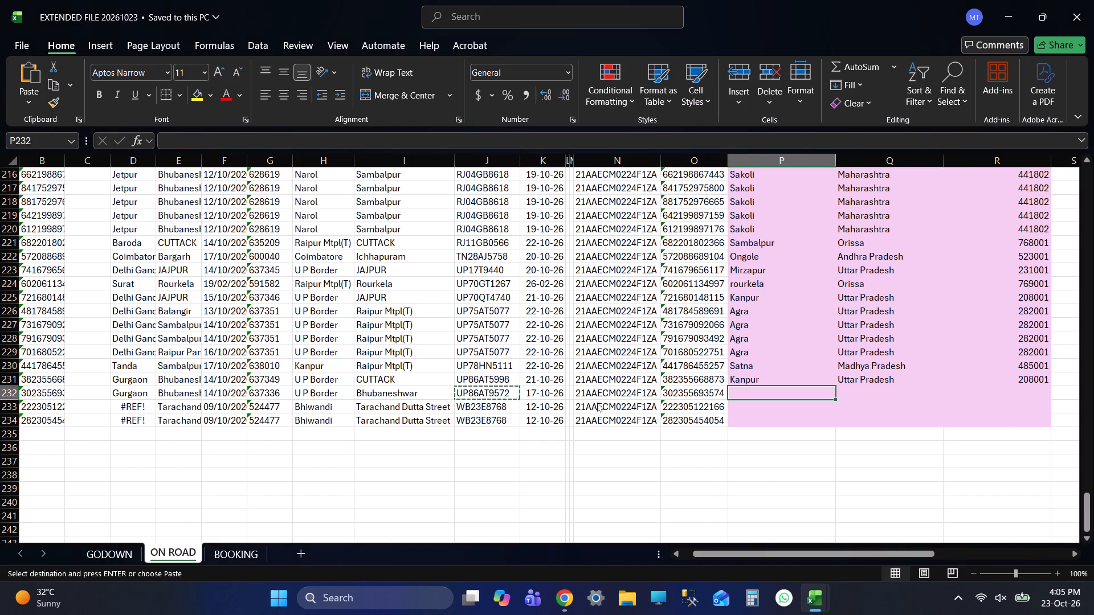
Compare row 232 of the ON ROAD sheet with the Ghaziabad to Bhubaneswar map, examining the route's stretch around Karanjia and Byasanagar.
key(alt+Tab)
scroll(807, 334, down, 6)
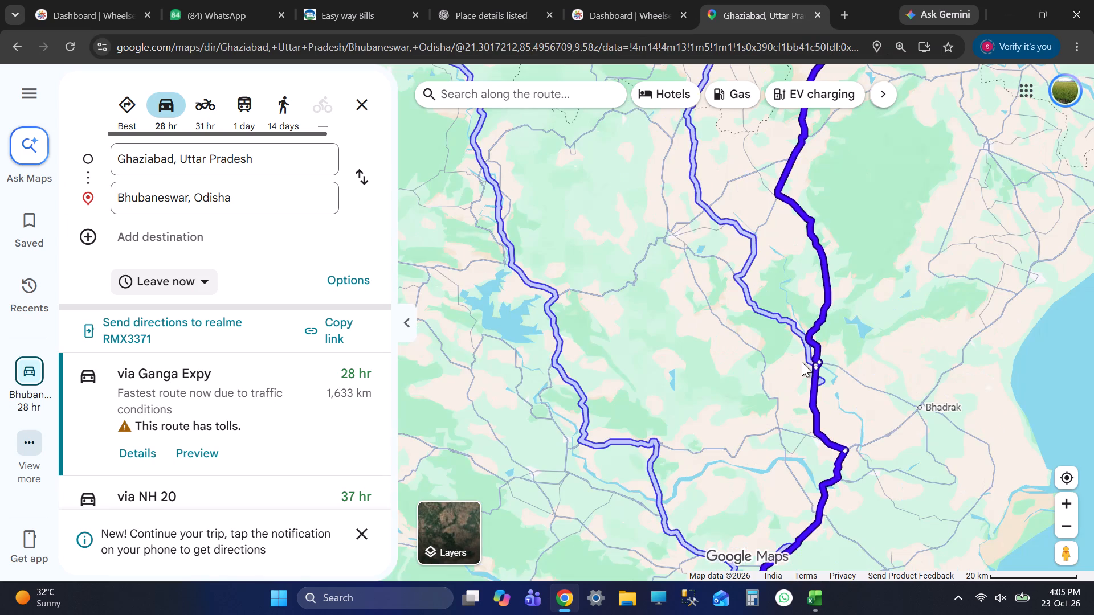
scroll(802, 362, down, 5)
key(alt+Tab)
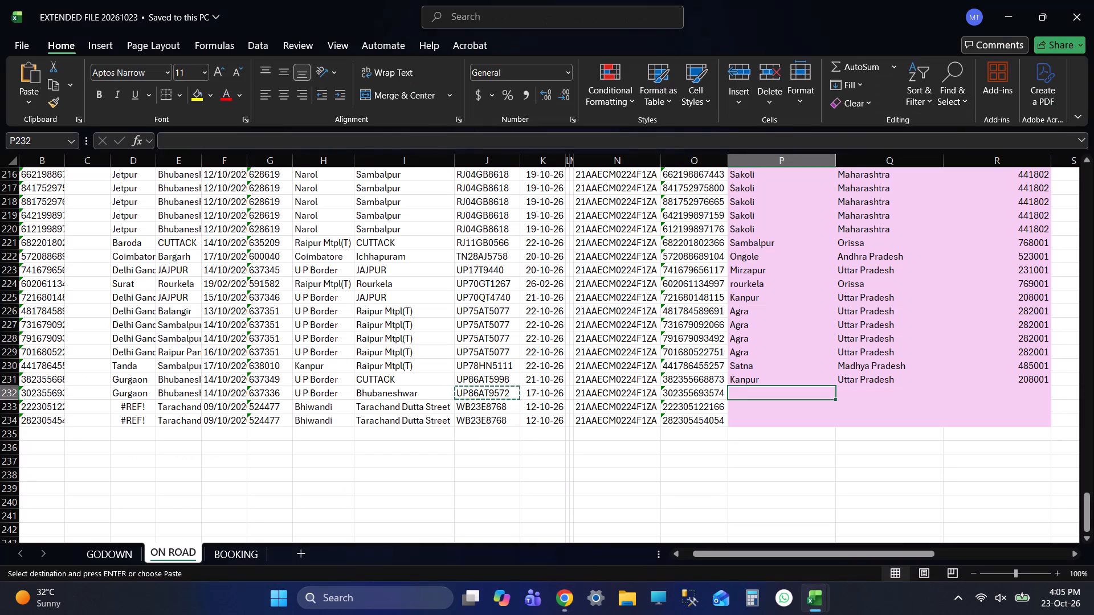
key(alt+Tab)
scroll(806, 337, up, 9)
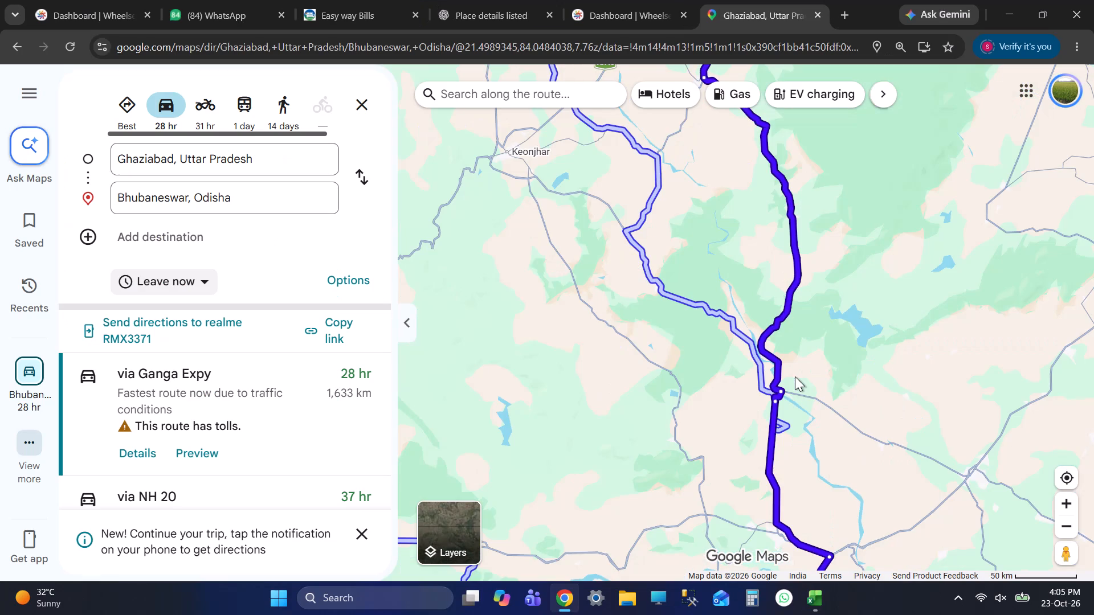
scroll(795, 368, down, 5)
scroll(803, 390, up, 1)
scroll(803, 391, down, 2)
scroll(826, 481, up, 3)
drag(829, 460, 834, 327)
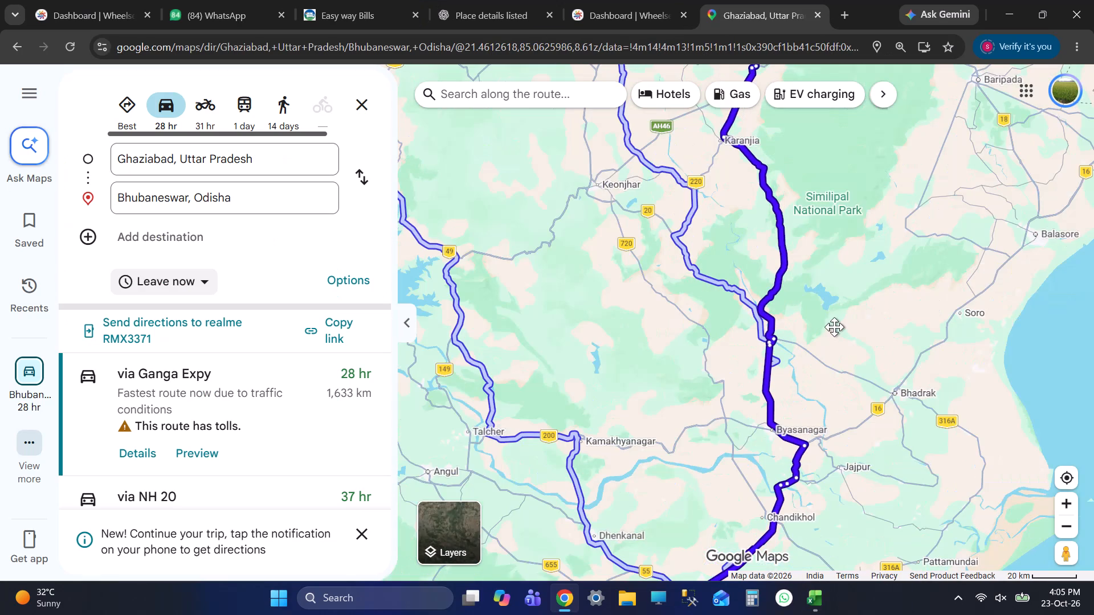
drag(834, 327, 835, 327)
drag(835, 265, 835, 464)
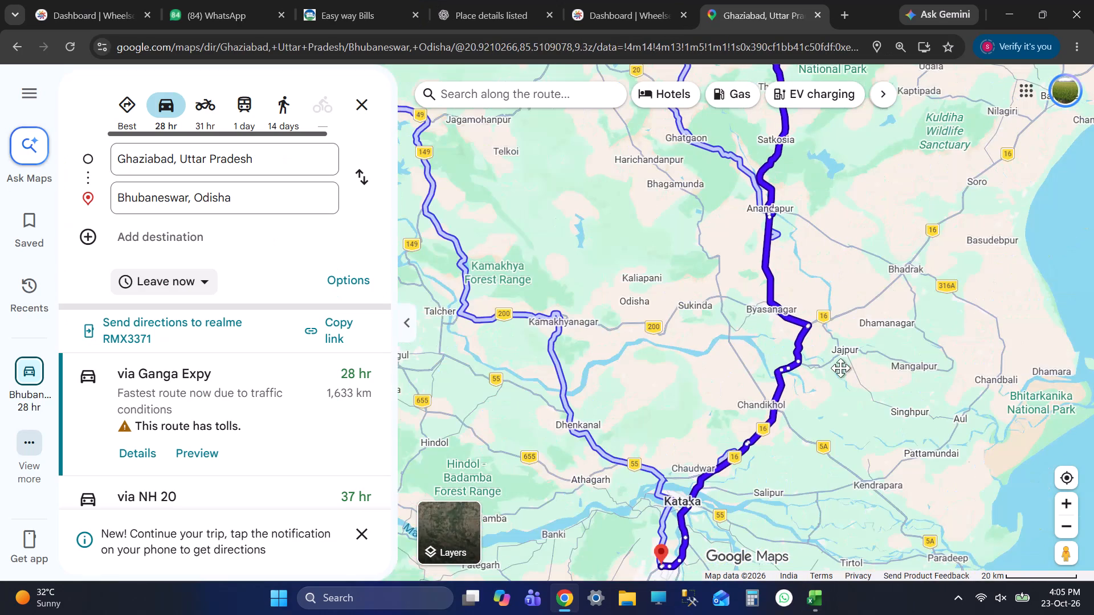
drag(831, 318, 843, 432)
drag(819, 327, 852, 418)
scroll(858, 415, down, 3)
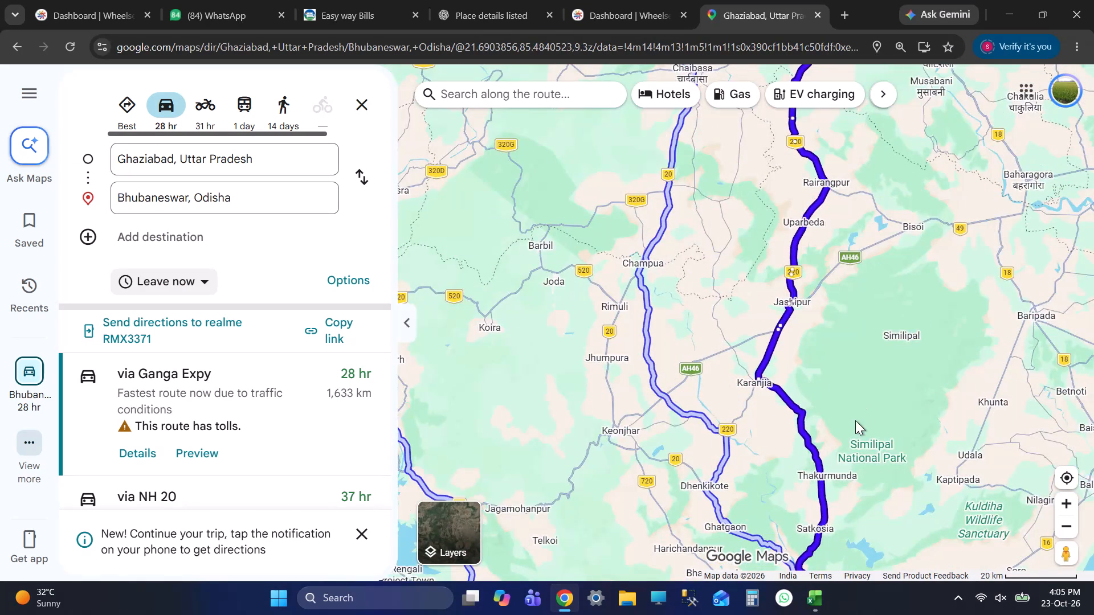
drag(898, 381, 897, 490)
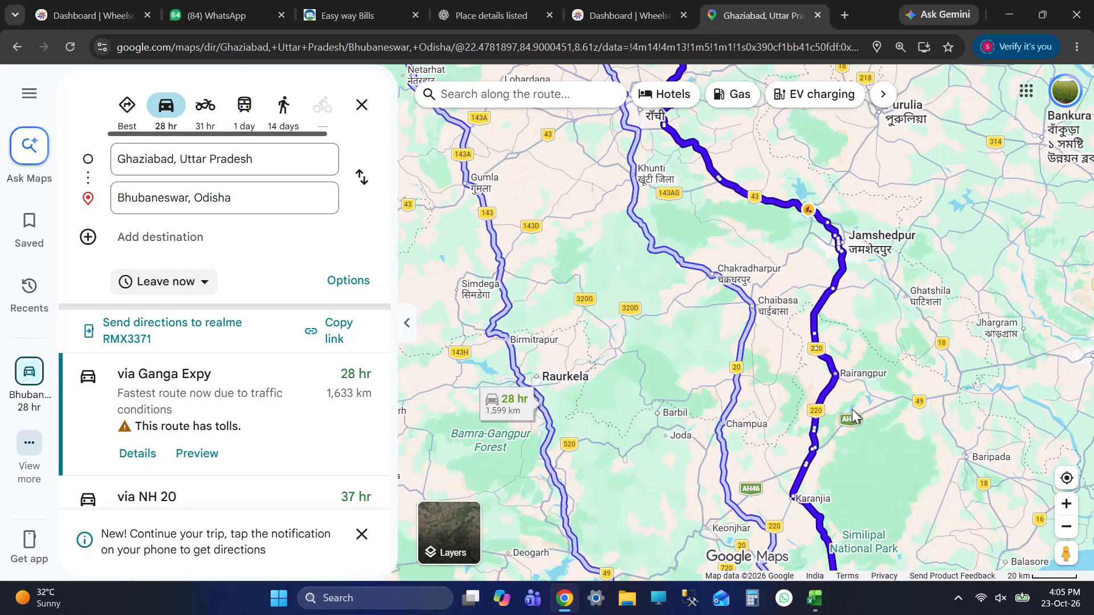
scroll(844, 409, up, 1)
drag(863, 445, 866, 221)
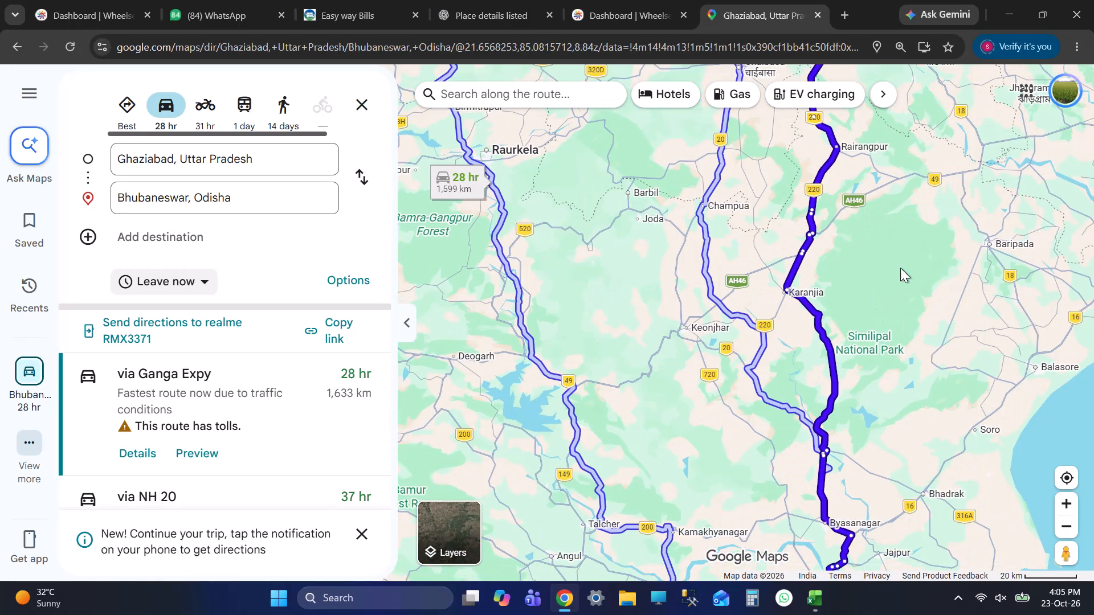
drag(901, 268, 815, 413)
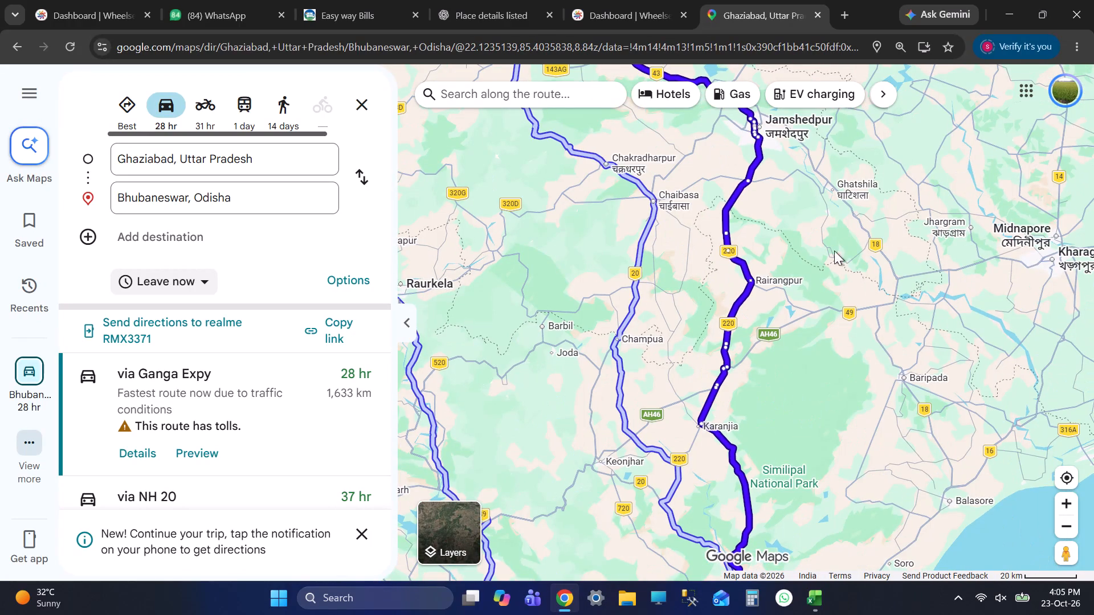
drag(834, 251, 921, 434)
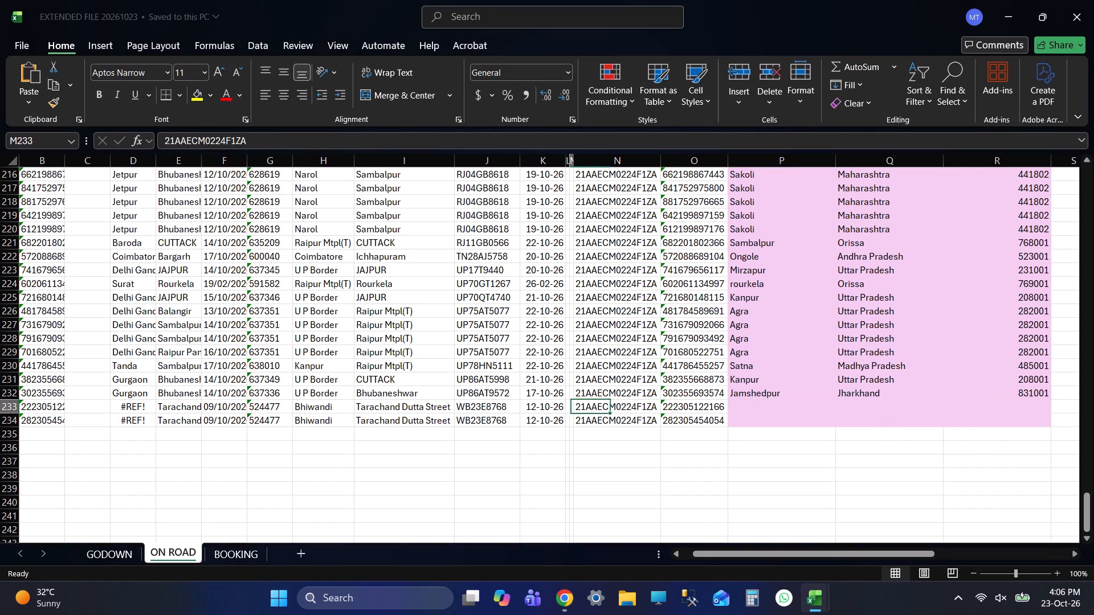
key(Left)
key(Left)
key(Left)
key(Left)
key(Right)
key(Right)
key(Right)
key(Right)
key(Right)
key(Right)
key(Right)
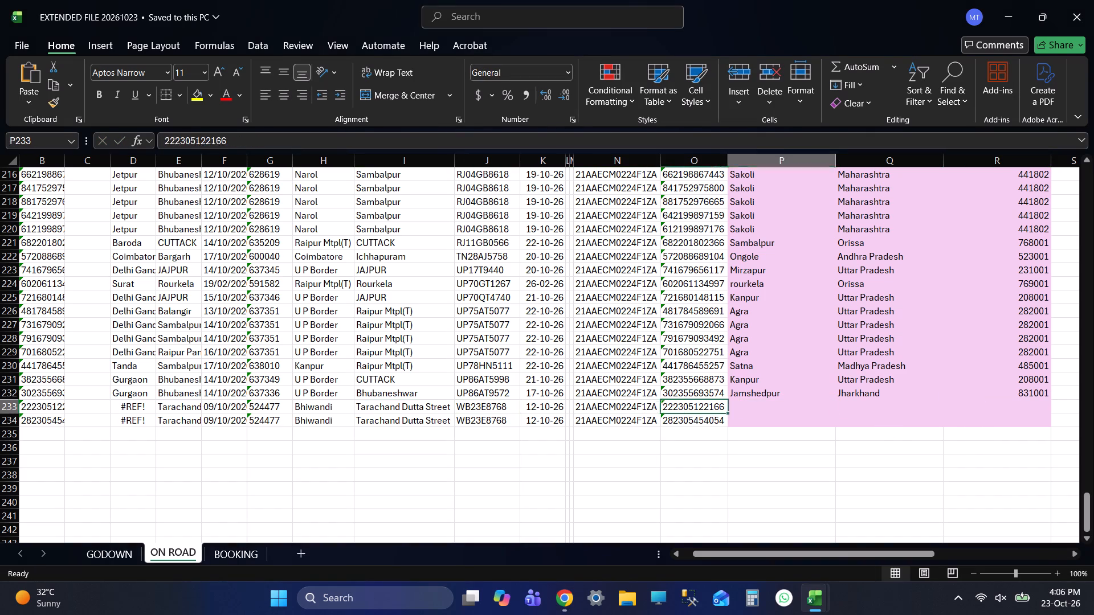
key(Right)
key(Left)
Copy kolkata, west bengal and 700001 from row 160 of EXTENDED FILE 20261022's On road sheet into P233:R233 of the current workbook and save it.
key(alt+Tab)
key(alt+Tab)
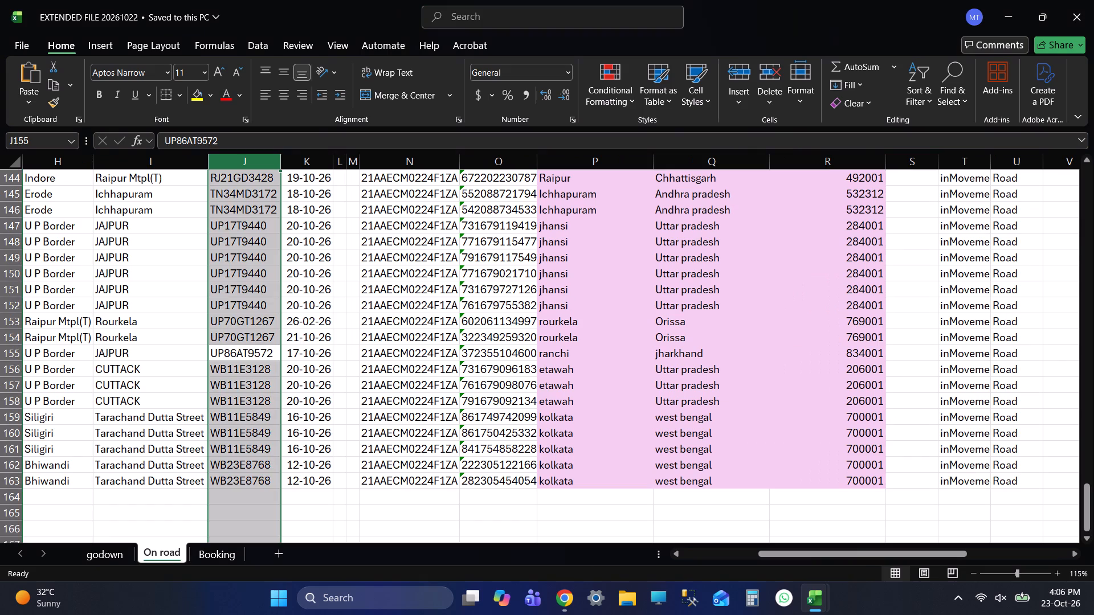
click(575, 166)
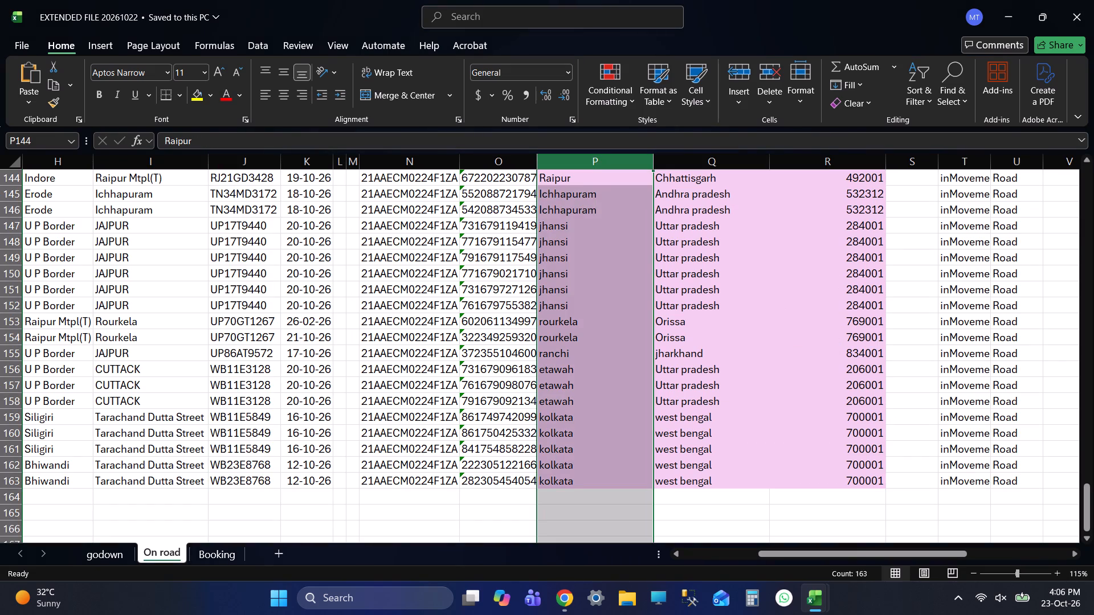
click(566, 439)
key(shift+Right)
key(shift+Right)
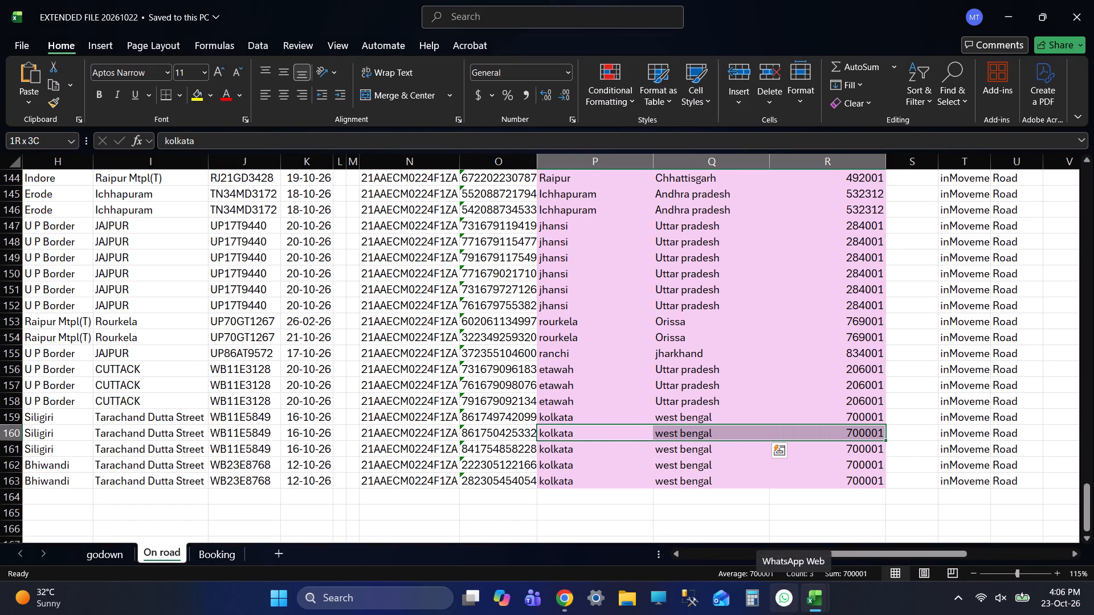
key(ctrl+c)
key(alt+Tab)
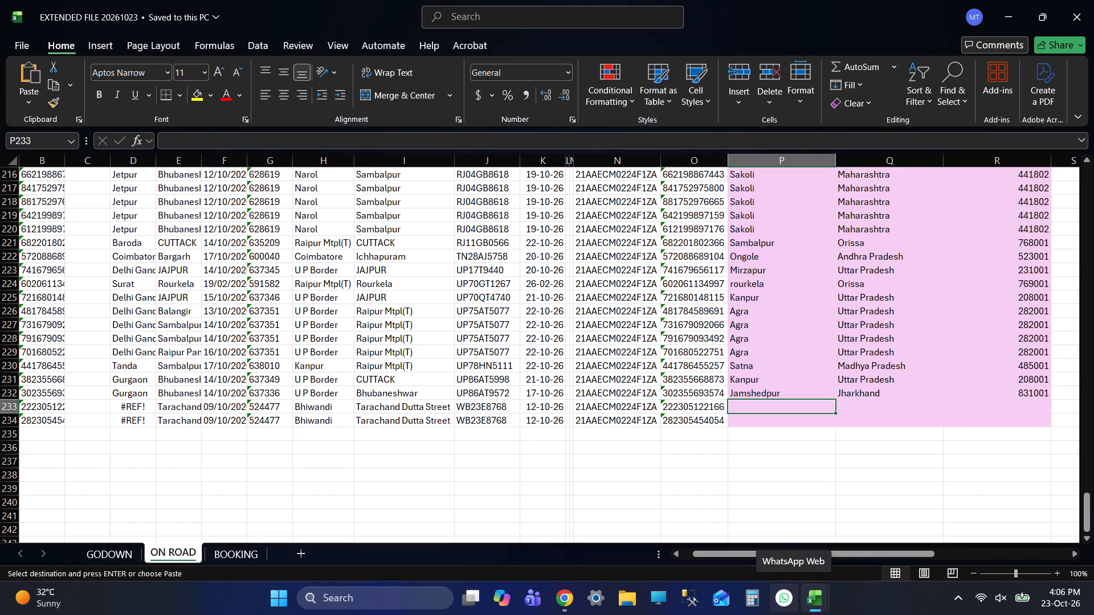
key(ctrl+v)
key(Down)
key(ctrl+s)
Copy kolkata, west bengal and 700001 from P233:R233 into P234:R234 of the ON ROAD sheet and save the workbook.
key(Left)
key(Left)
key(Left)
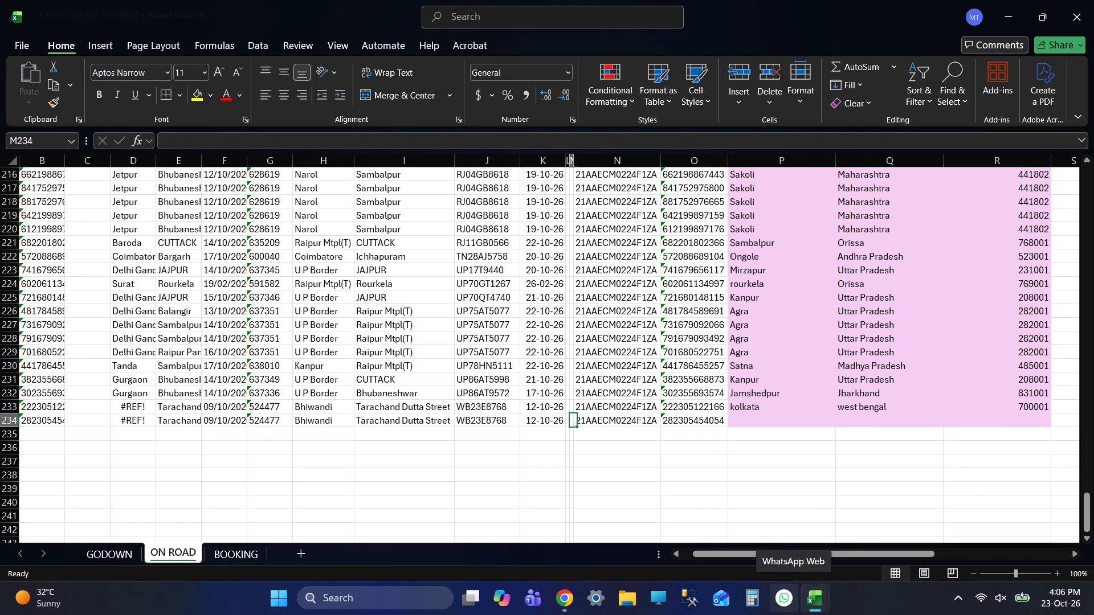
key(Left)
key(Left)
key(Left)
key(Right)
key(Right)
key(Right)
key(Right)
key(Right)
key(Right)
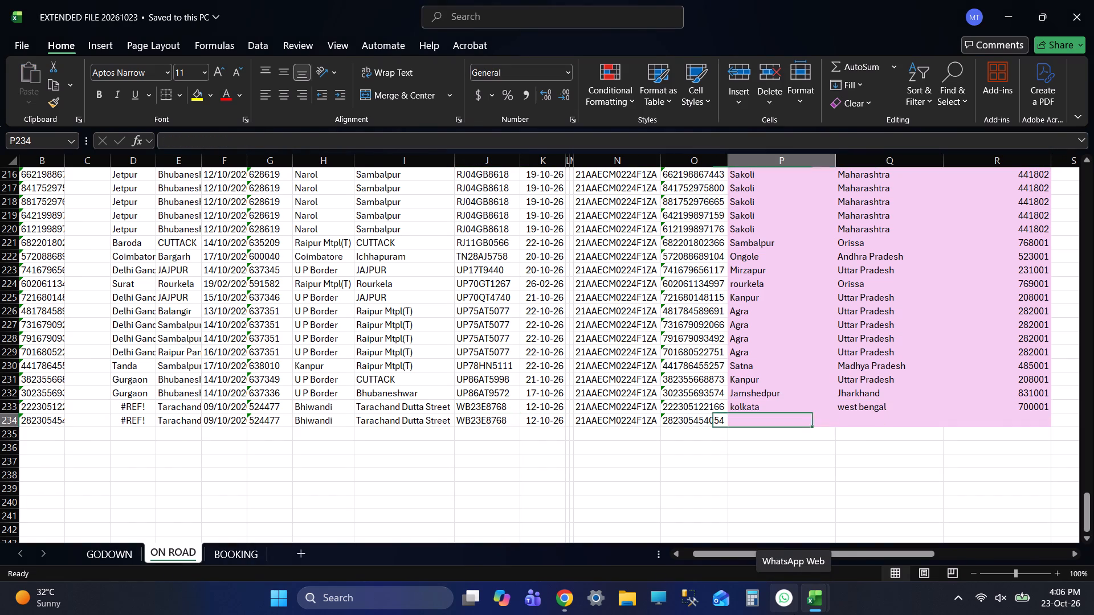
key(Up)
key(shift+Right)
key(shift+Right)
key(ctrl+c)
key(Down)
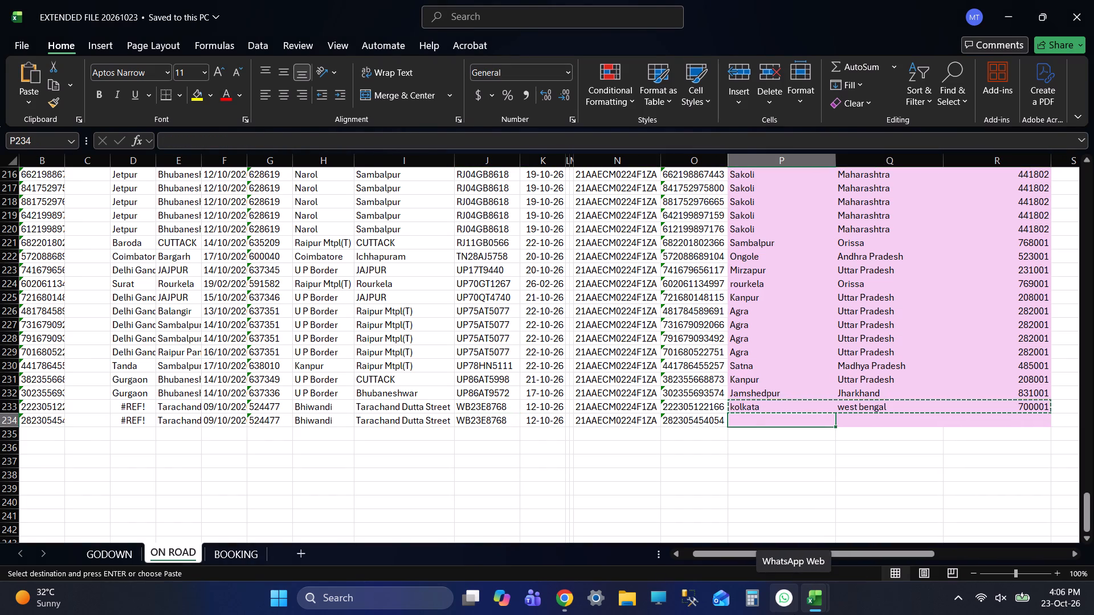
key(ctrl+v)
key(Down)
key(Down)
key(Down)
key(Down)
key(ctrl+Up)
key(ctrl+s)
key(ctrl+s)
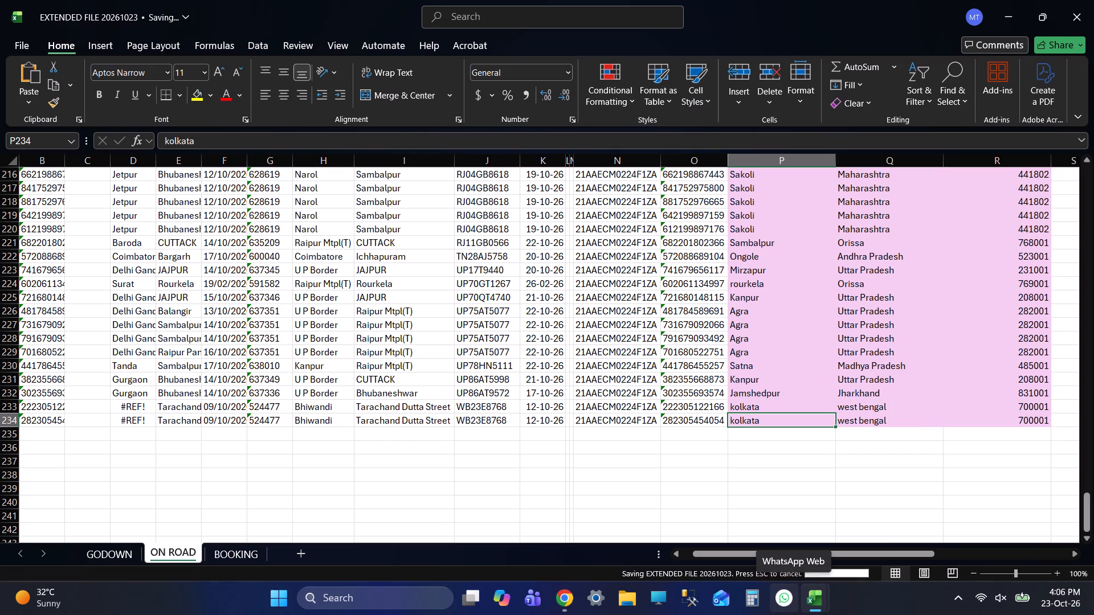
key(ctrl+s)
key(ctrl+s)
key(ctrl+s)
key(ctrl+s)
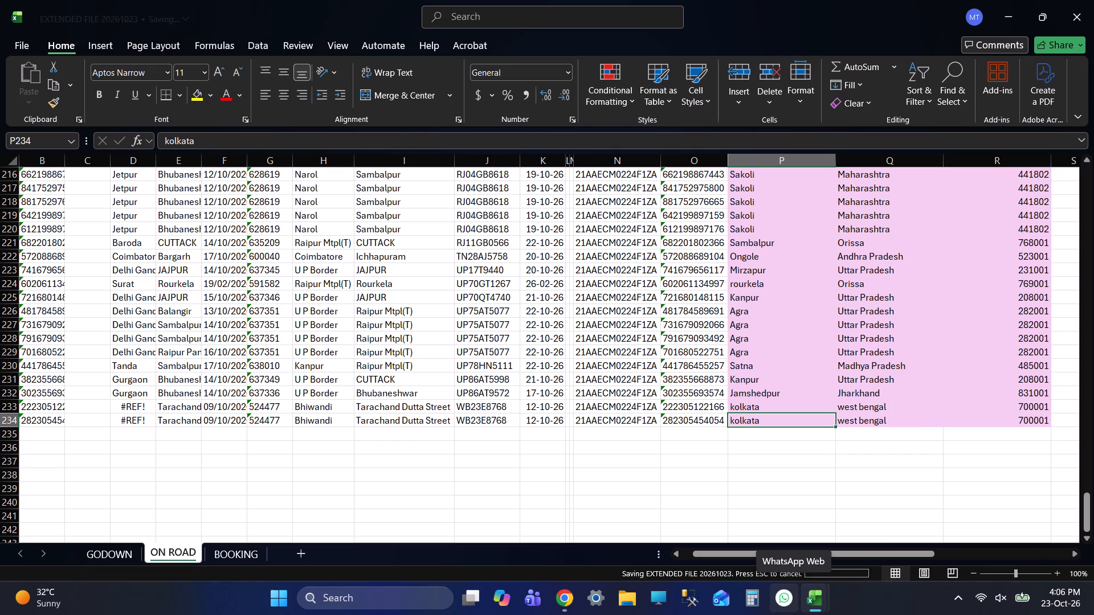
key(ctrl+s)
key(ctrl+s)
key(ctrl+s)
key(ctrl+s)
key(ctrl+s)
key(ctrl+s)
key(ctrl+s)
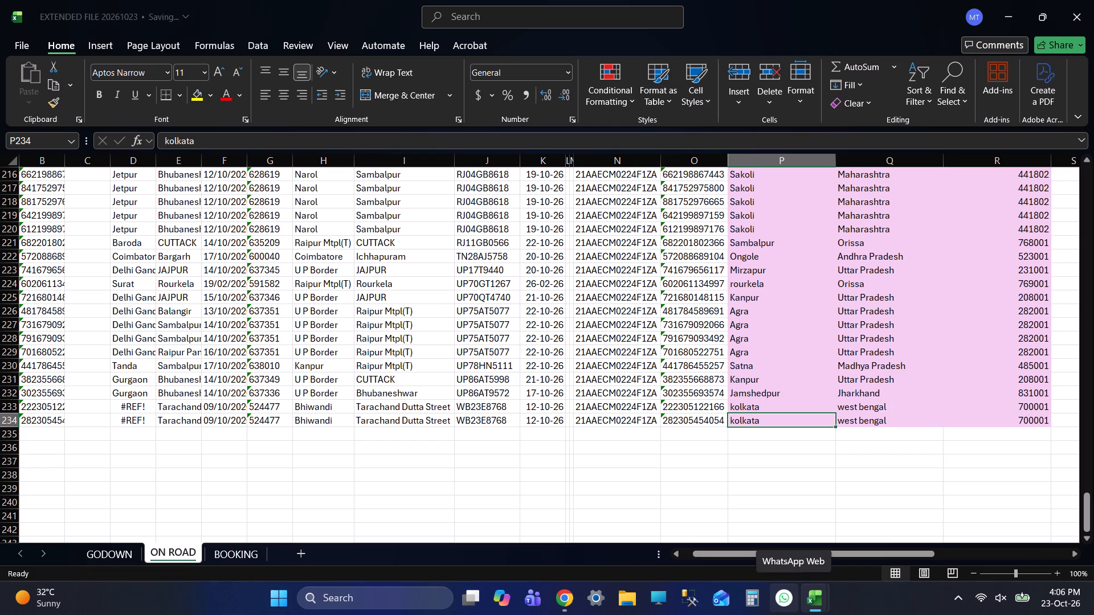
key(ctrl+s)
key(ctrl+s)
key(ctrl+s)
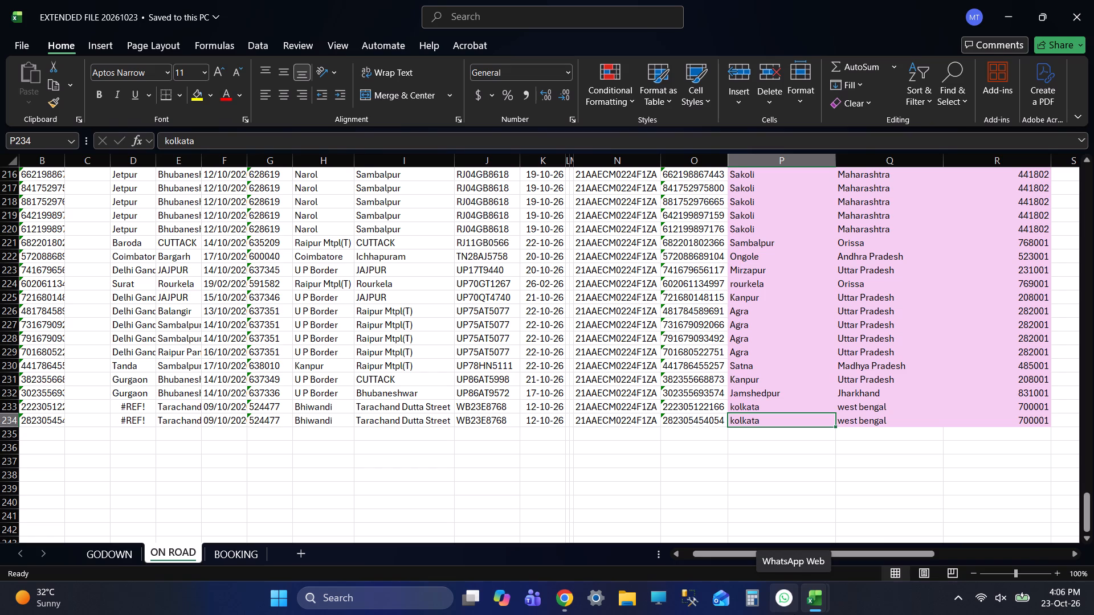
Check the end of the Current Place column in the ON ROAD sheet, return to its header P1 and save.
key(Down)
key(Down)
key(Down)
key(Down)
key(ctrl+Up)
key(ctrl+s)
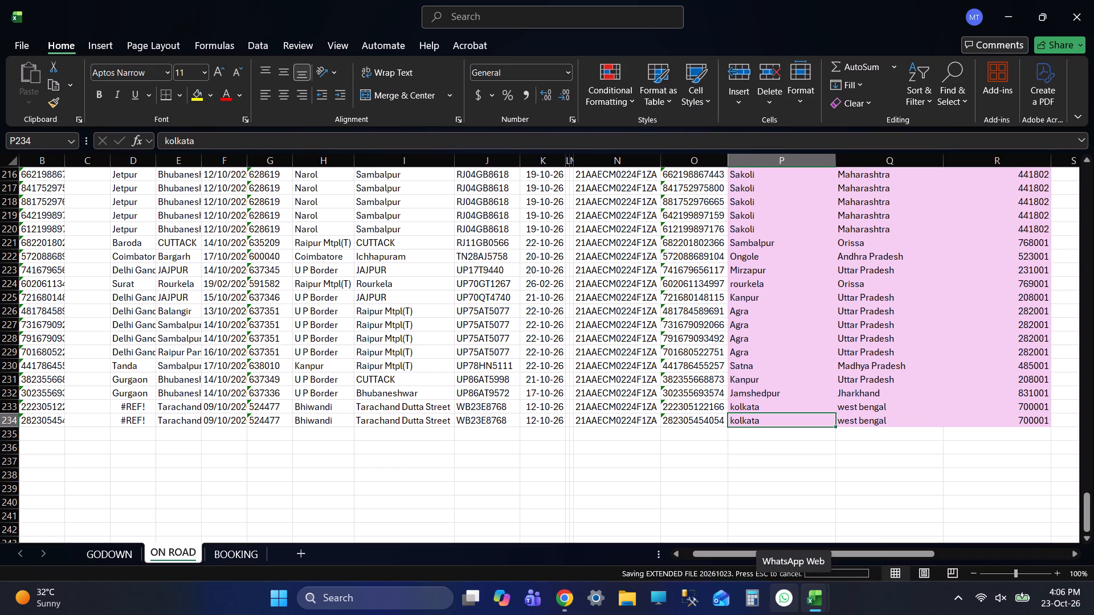
key(ctrl+s)
key(ctrl+s)
key(Up)
key(Up)
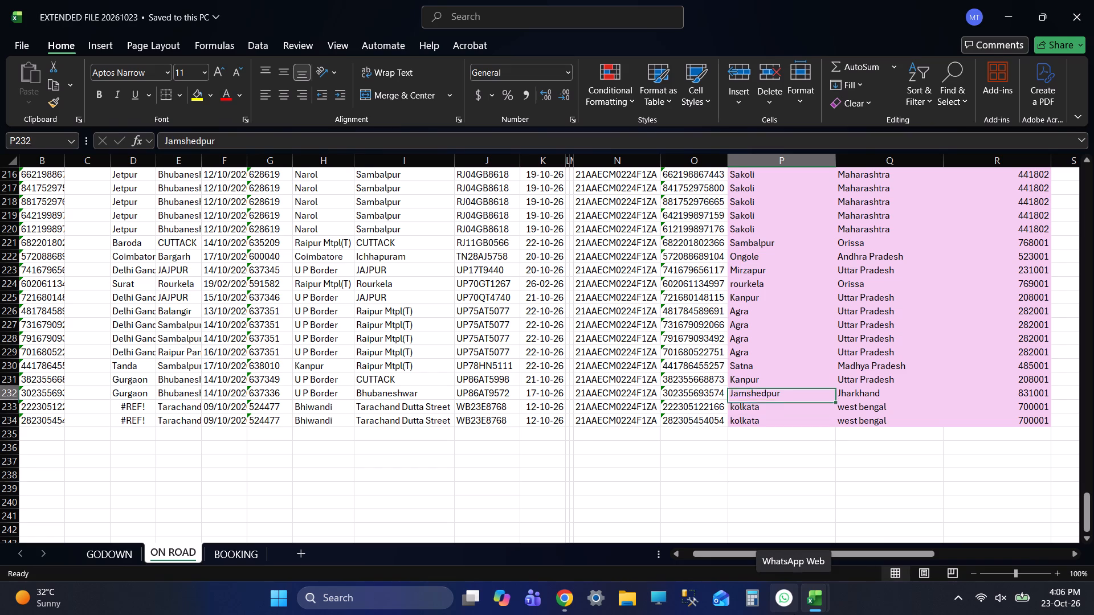
key(ctrl+Up)
key(Up)
key(Up)
key(Up)
key(ctrl+s)
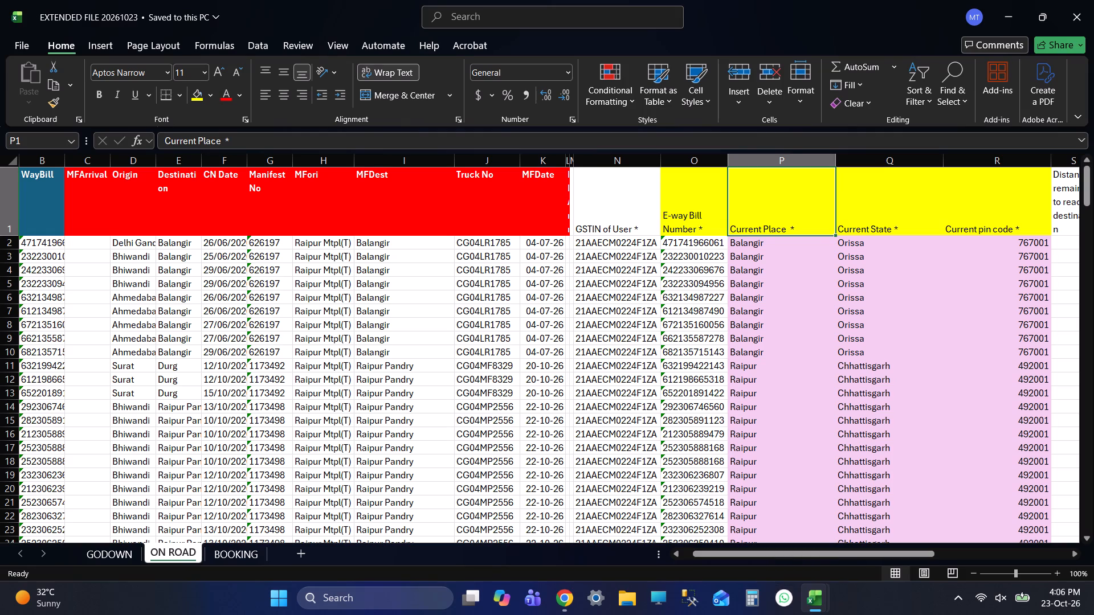
Close the previous day's workbook, EXTENDED FILE 20261022.
key(alt+Tab)
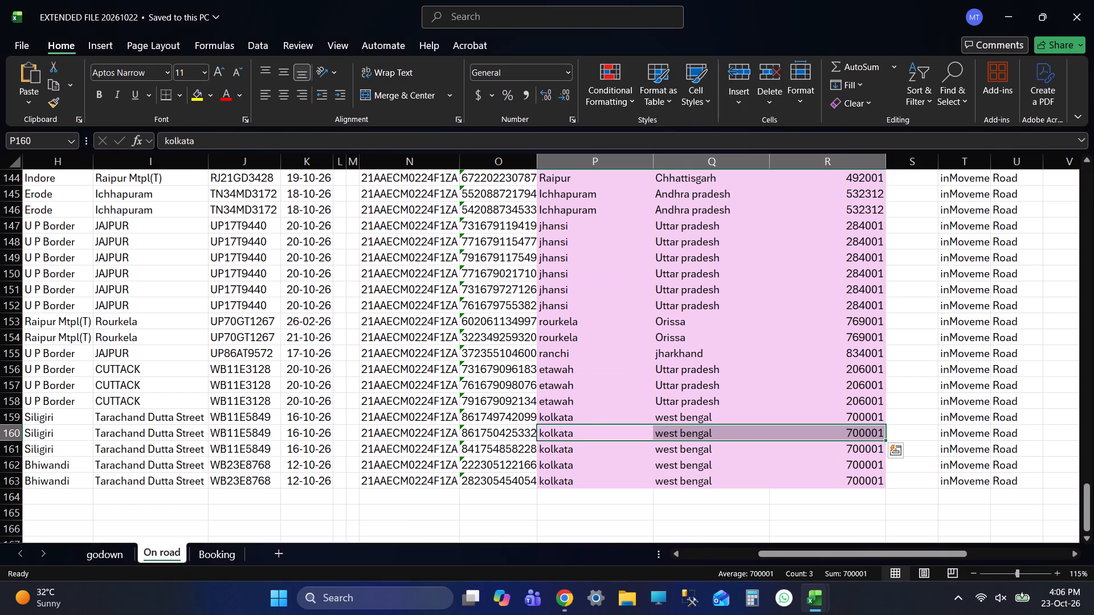
click(1093, 0)
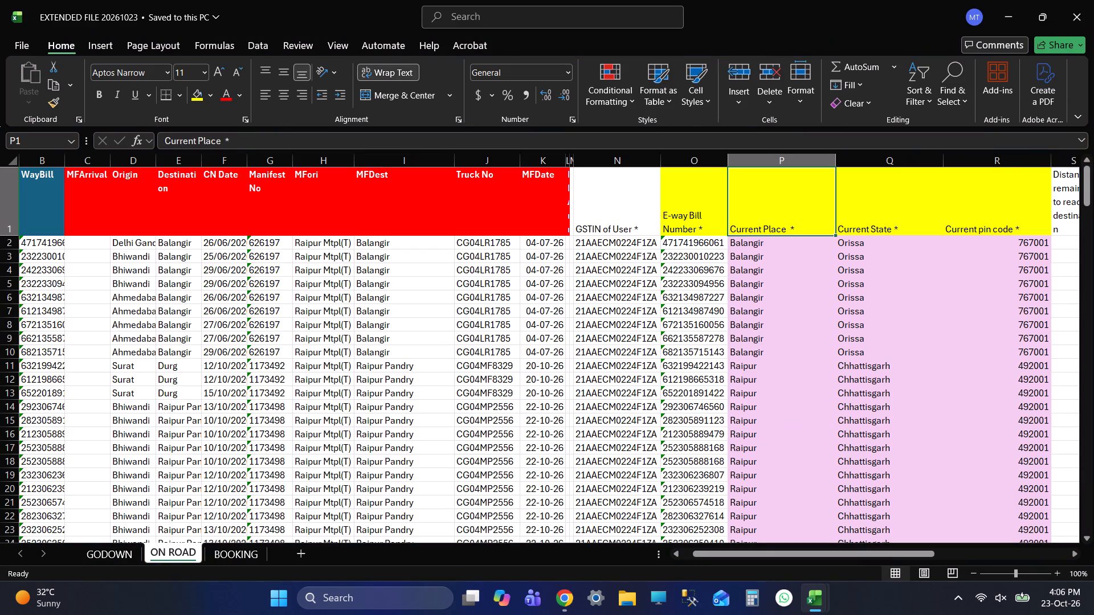
Check that the Current Place column is filled without gaps down to row 234, return to header P1 and save.
key(ctrl+s)
key(ctrl+s)
key(ctrl+s)
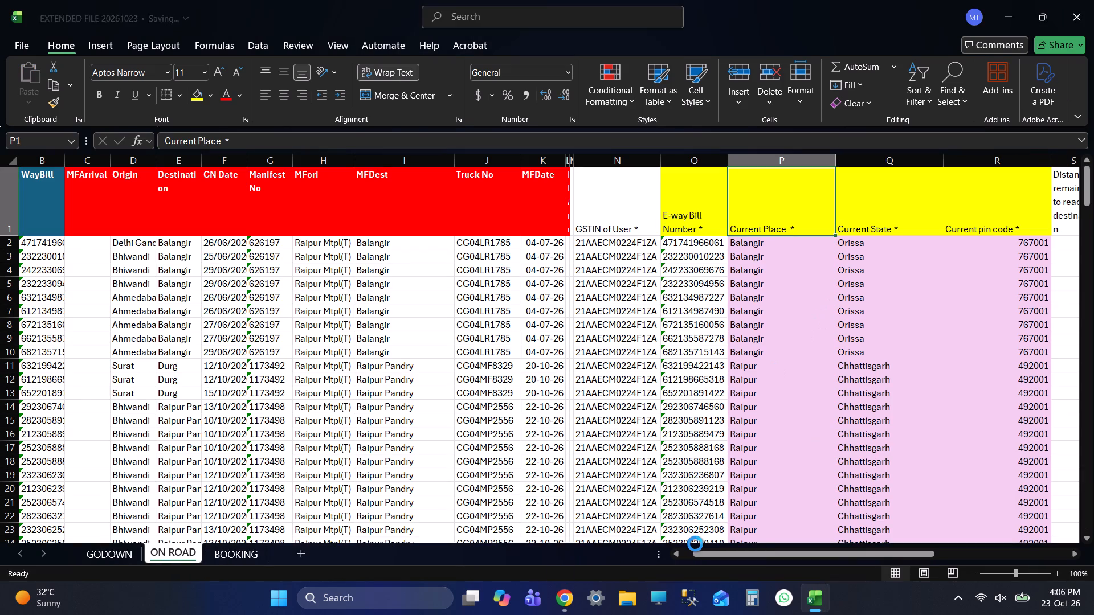
key(Down)
key(Down)
key(Down)
key(Down)
key(Down)
key(ctrl+Down)
key(Down)
key(Down)
key(Down)
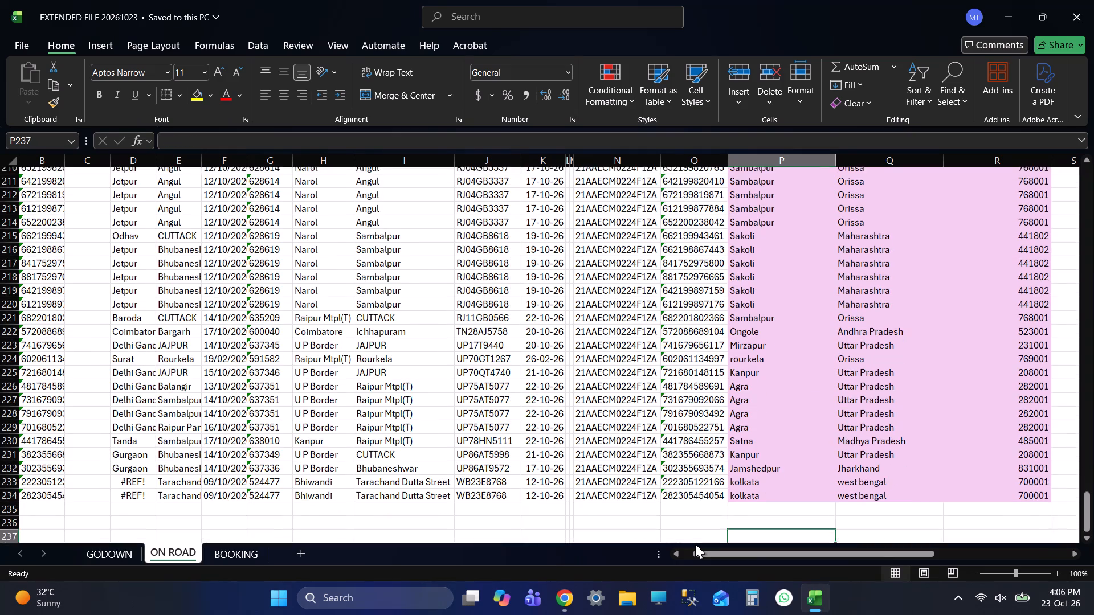
key(Down)
key(Down)
key(ctrl+Up)
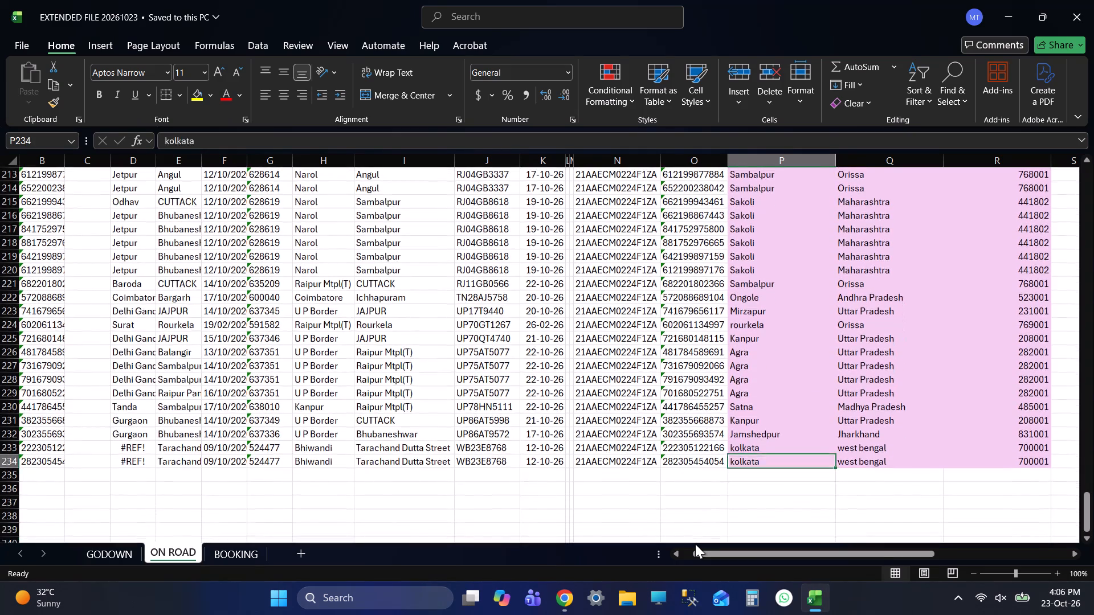
key(ctrl+Up)
key(Up)
key(Up)
key(Up)
key(Up)
key(ctrl+s)
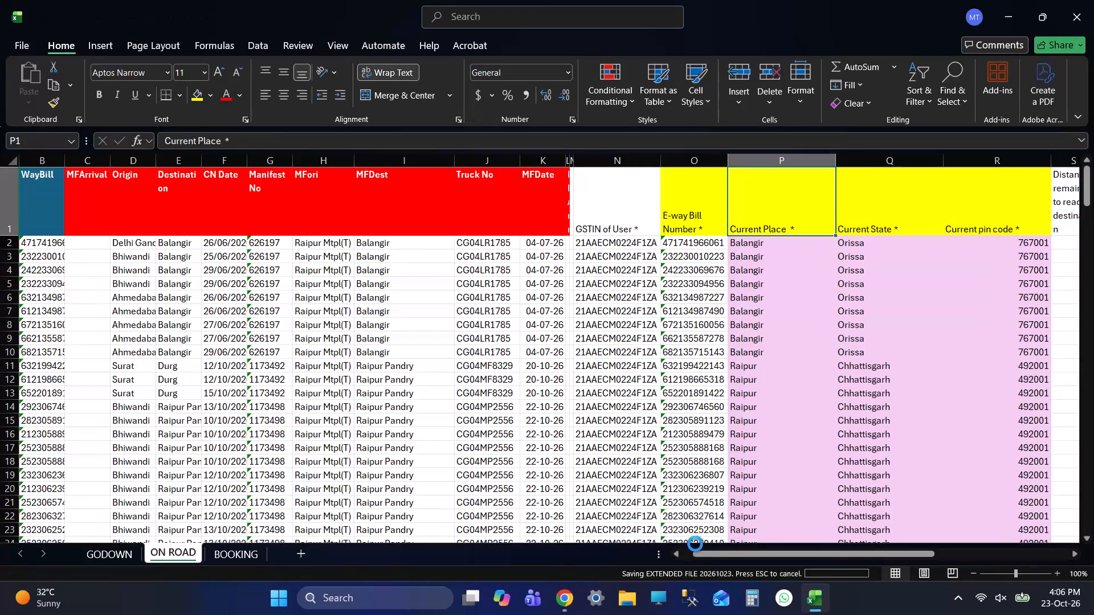
Show the GODOWN sheet of EXTENDED FILE 20261023 from its first row and save the workbook.
click(99, 547)
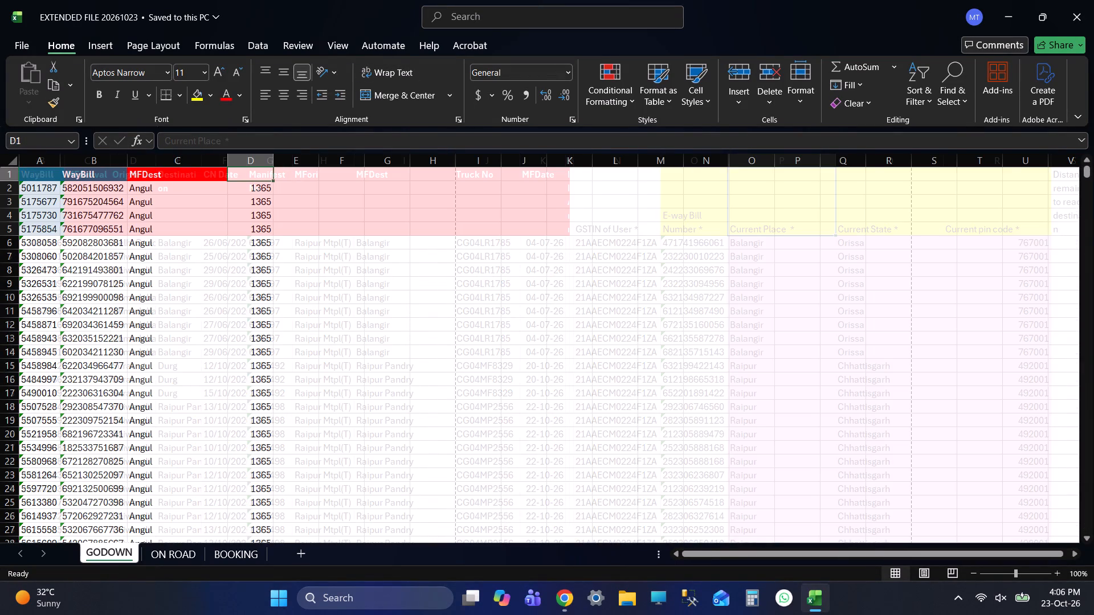
key(ctrl+s)
key(ctrl+s)
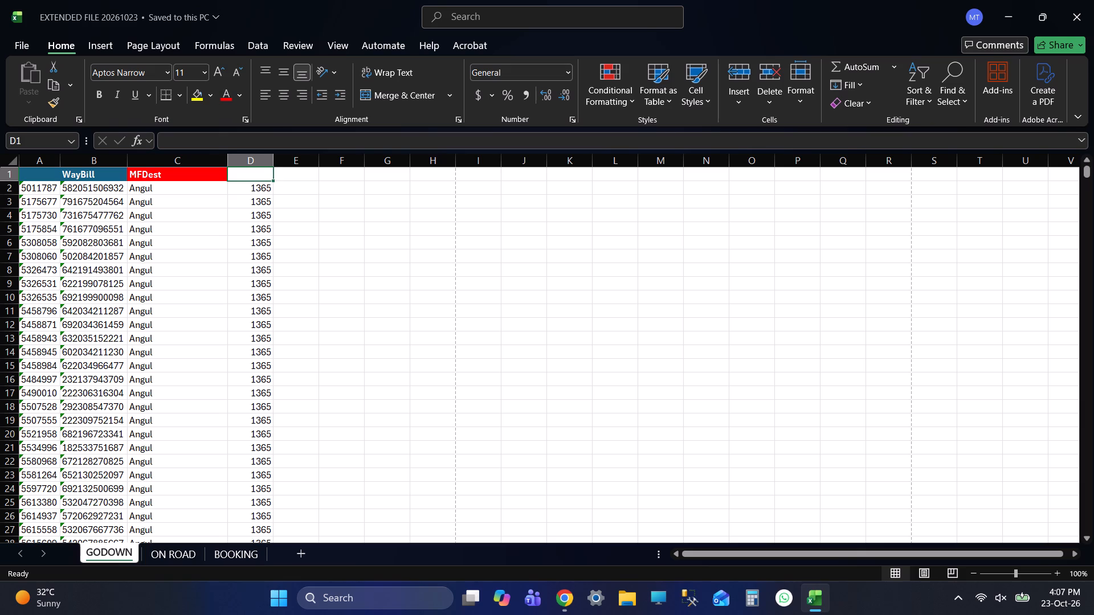
key(Down)
key(Up)
key(Up)
key(Up)
key(Up)
key(Up)
key(Up)
key(Up)
key(Up)
key(Up)
key(Up)
key(Up)
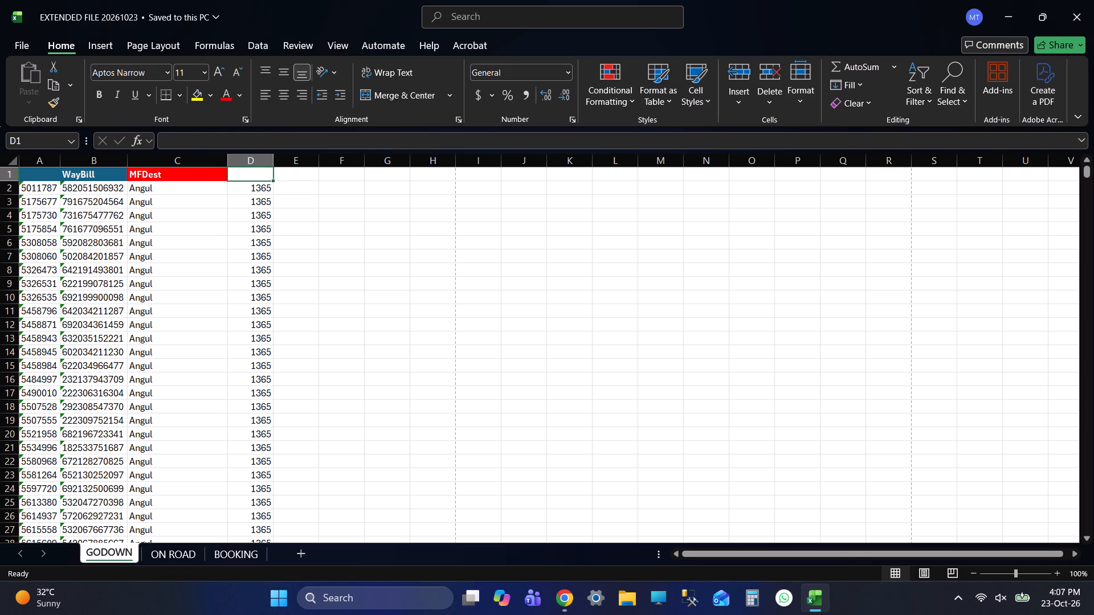
key(ctrl+s)
key(ctrl+s)
key(ctrl+s)
key(ctrl+s)
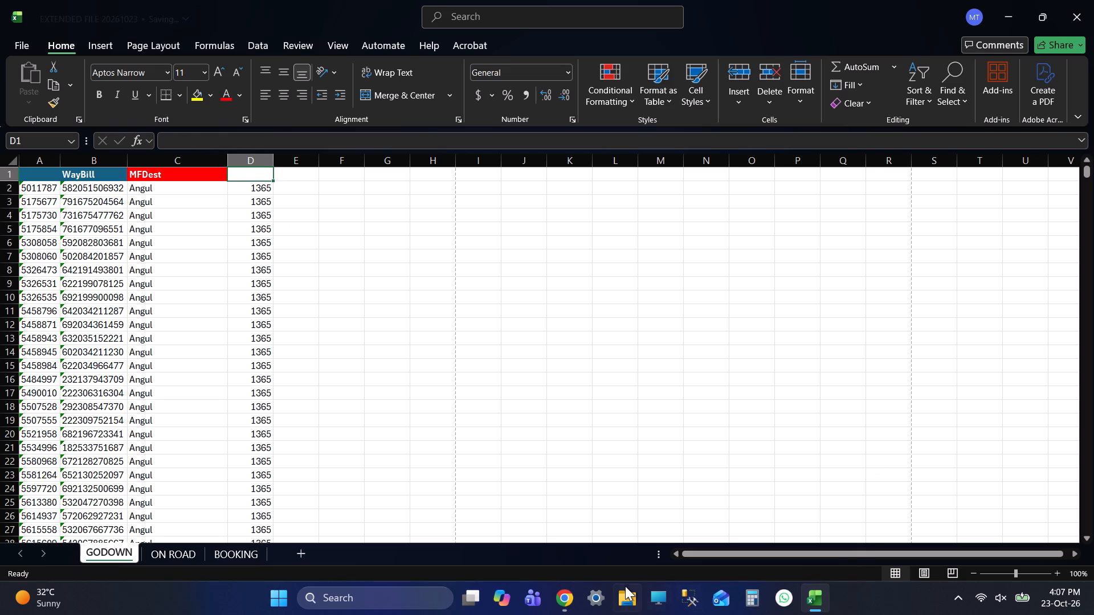
Open the add to godown workbook from the E Way Bill folder in File Explorer.
click(619, 596)
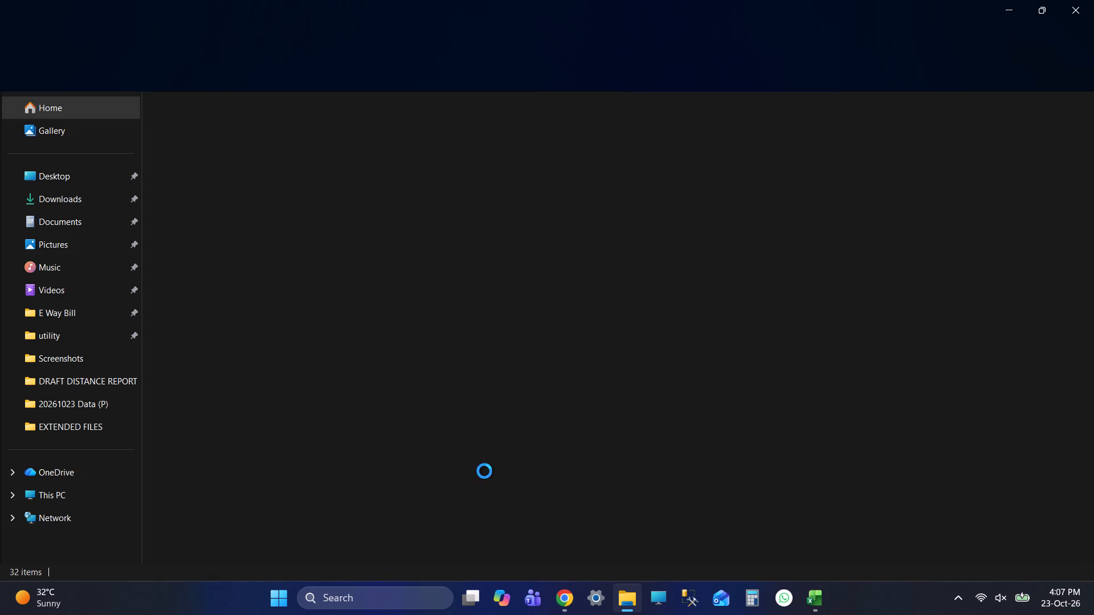
click(81, 305)
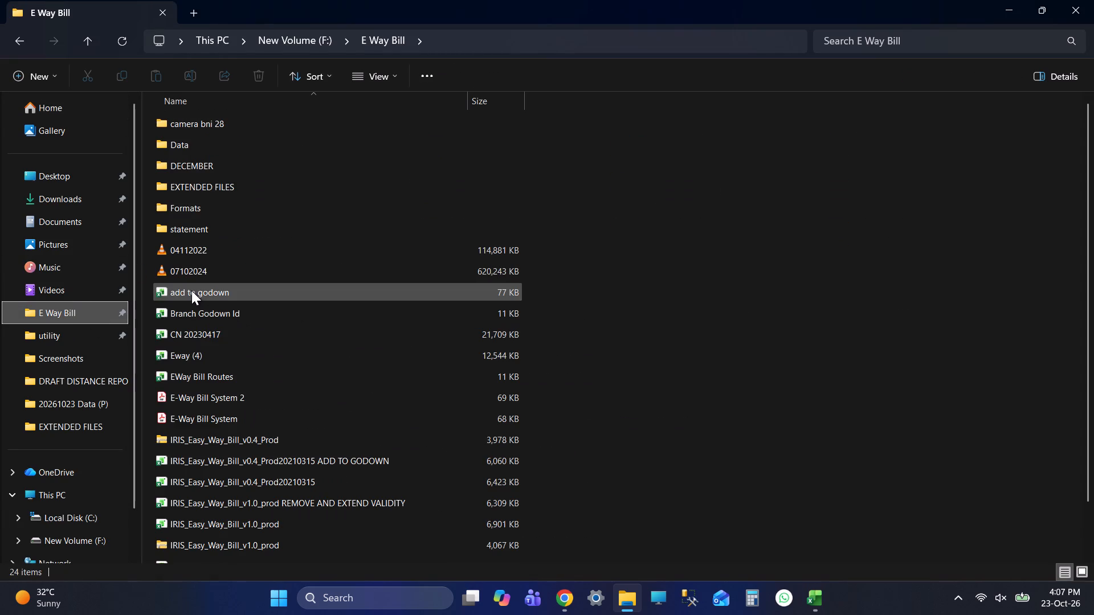
key(alt+Tab)
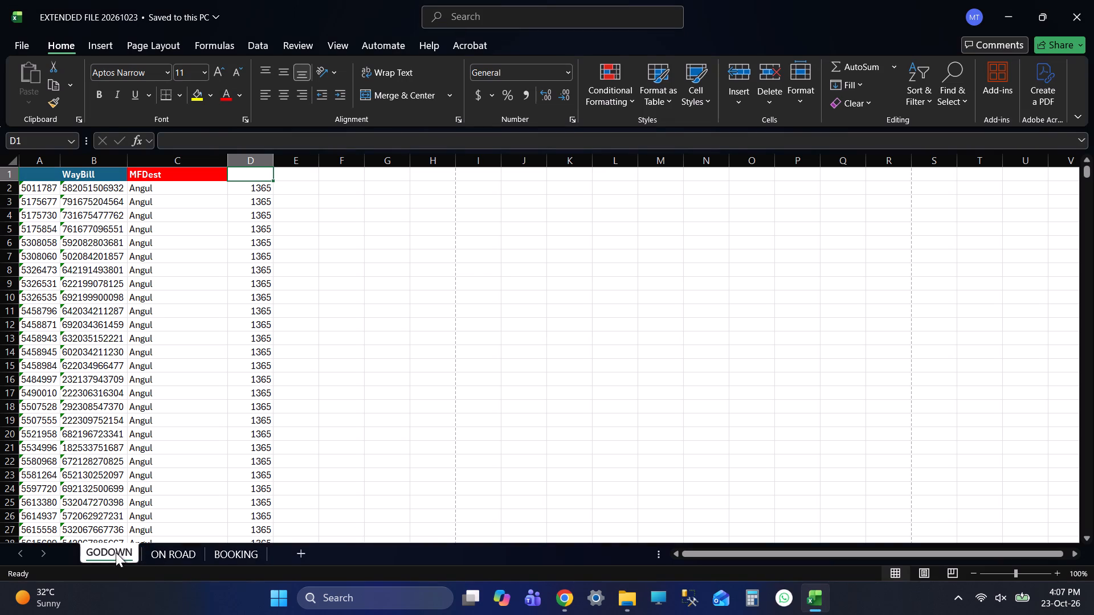
key(Up)
key(Up)
key(Up)
key(ctrl+s)
key(alt+Tab)
double_click(230, 290)
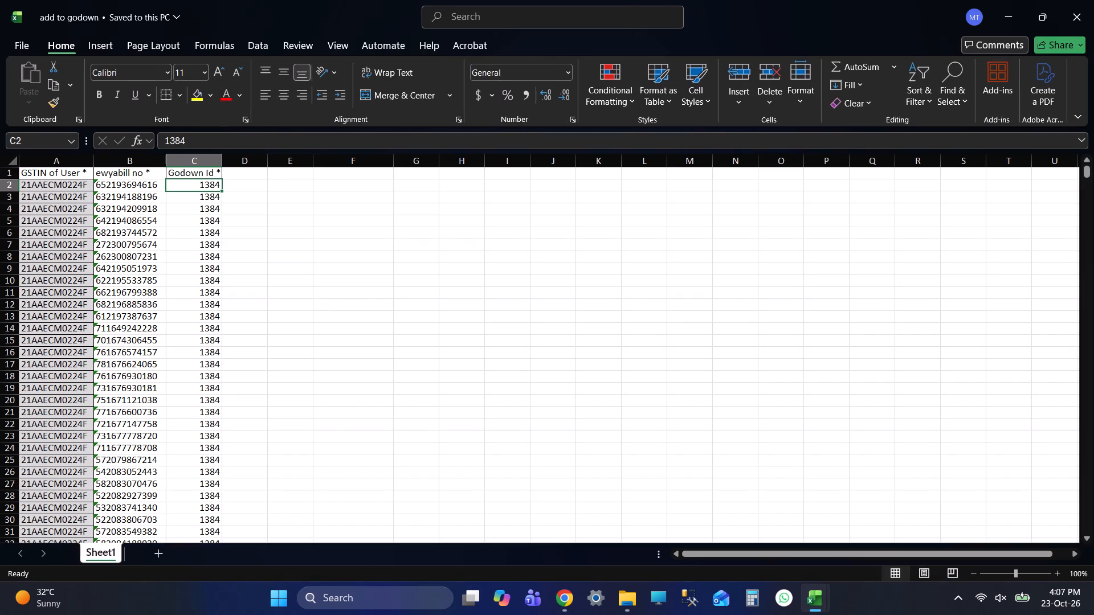
Clear the old e-way bill numbers and godown IDs from B2:C1756 of the add to godown workbook and save it.
key(ctrl+Up)
key(Up)
key(Up)
key(Up)
key(Left)
key(Up)
key(Up)
key(Up)
key(Up)
key(Up)
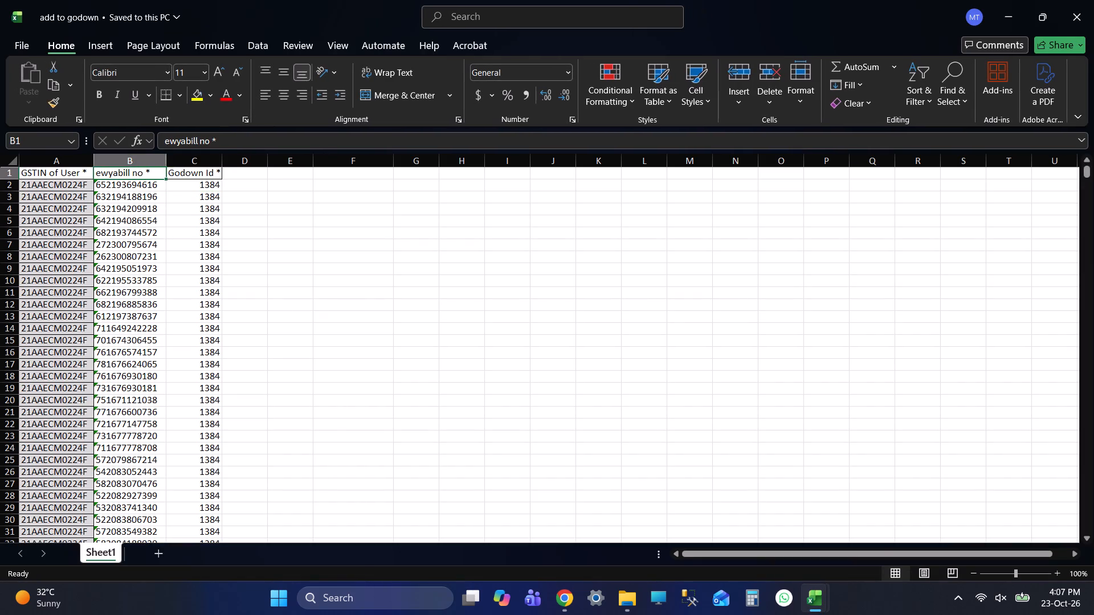
key(Up)
key(Down)
key(ctrl+shift+Right)
key(ctrl+shift+Down)
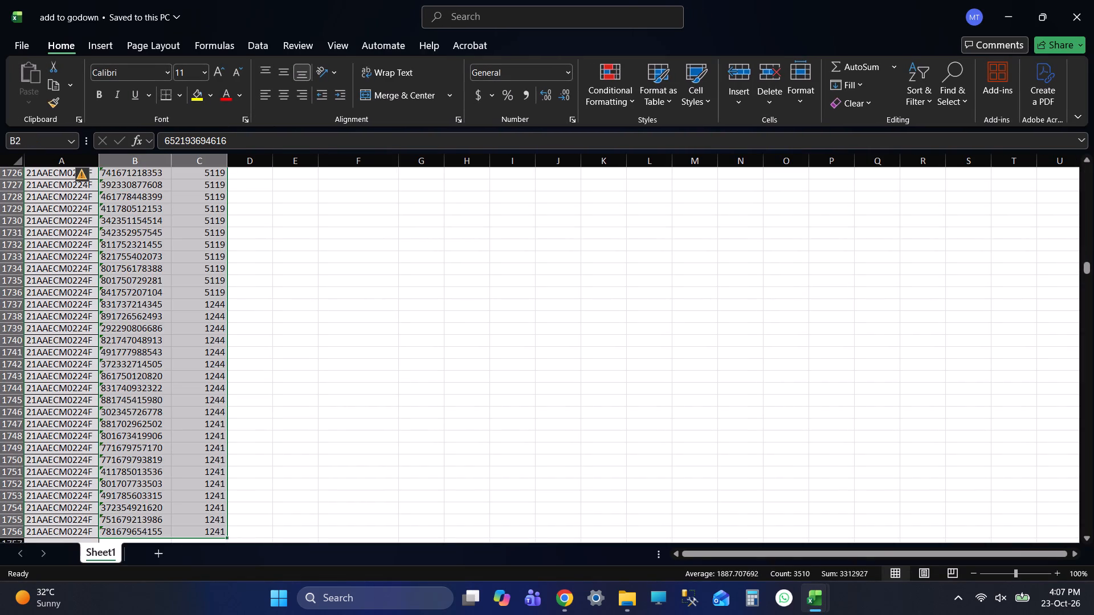
key(ctrl+Delete)
key(Up)
key(Up)
key(Up)
key(Up)
key(Down)
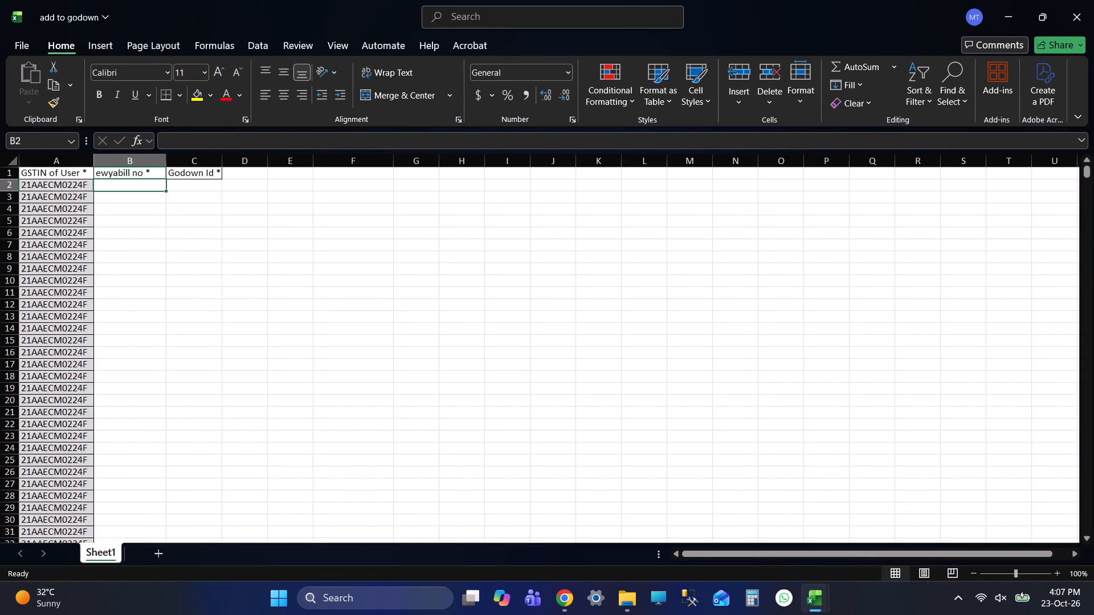
key(ctrl+s)
key(ctrl+s)
key(ctrl+s)
Copy the WayBill numbers in B2:B5014 from the GODOWN sheet of EXTENDED FILE 20261023.
key(alt+Tab)
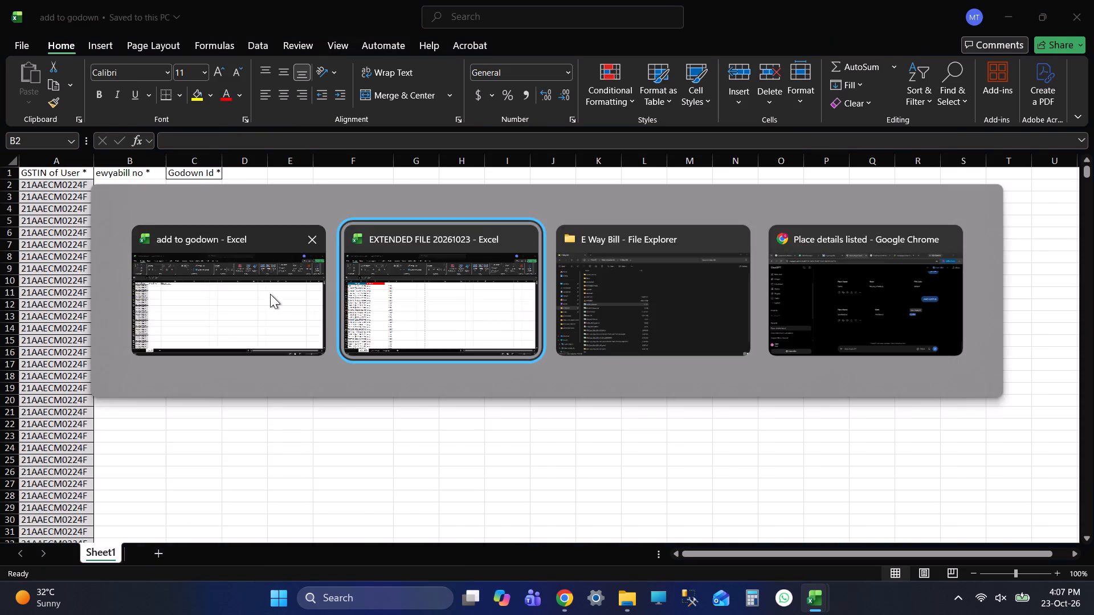
click(95, 193)
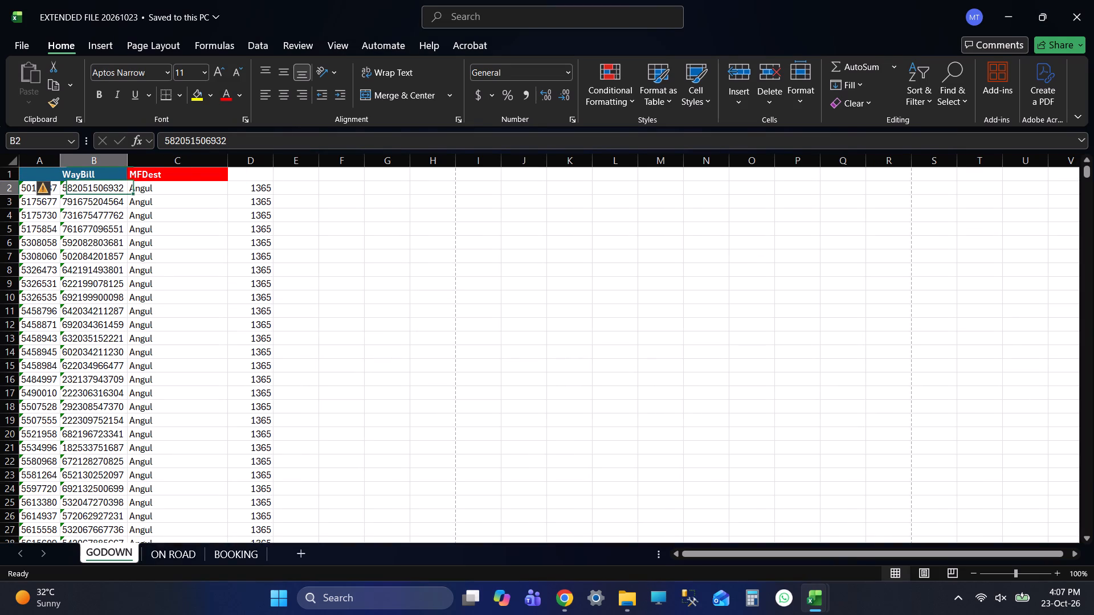
key(Up)
key(Up)
key(Up)
key(Up)
key(Up)
key(Up)
key(Up)
key(Up)
key(Up)
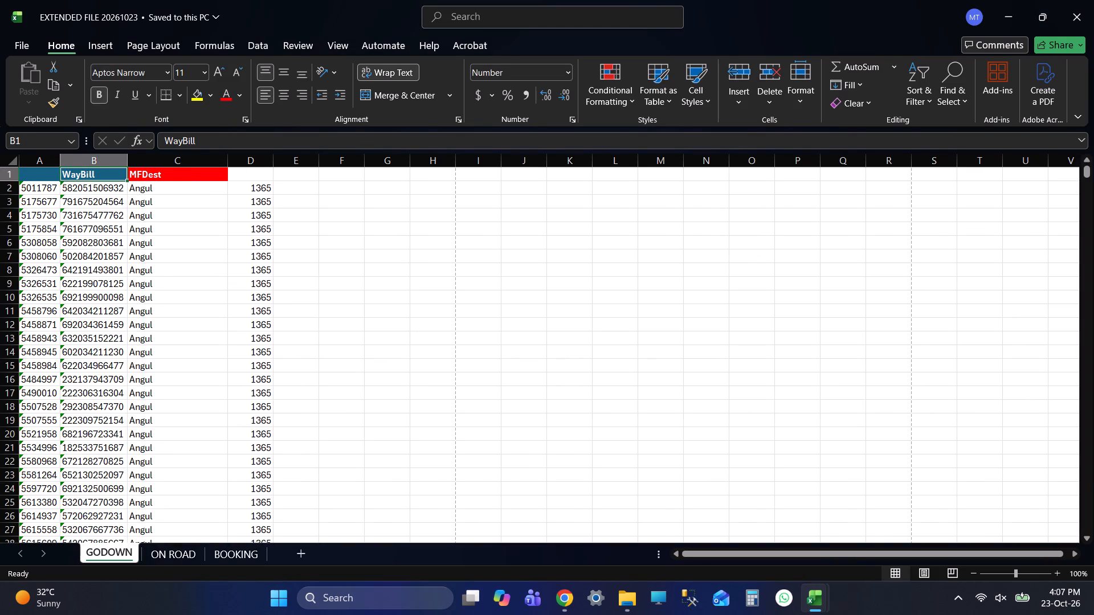
key(Down)
key(ctrl+shift+Down)
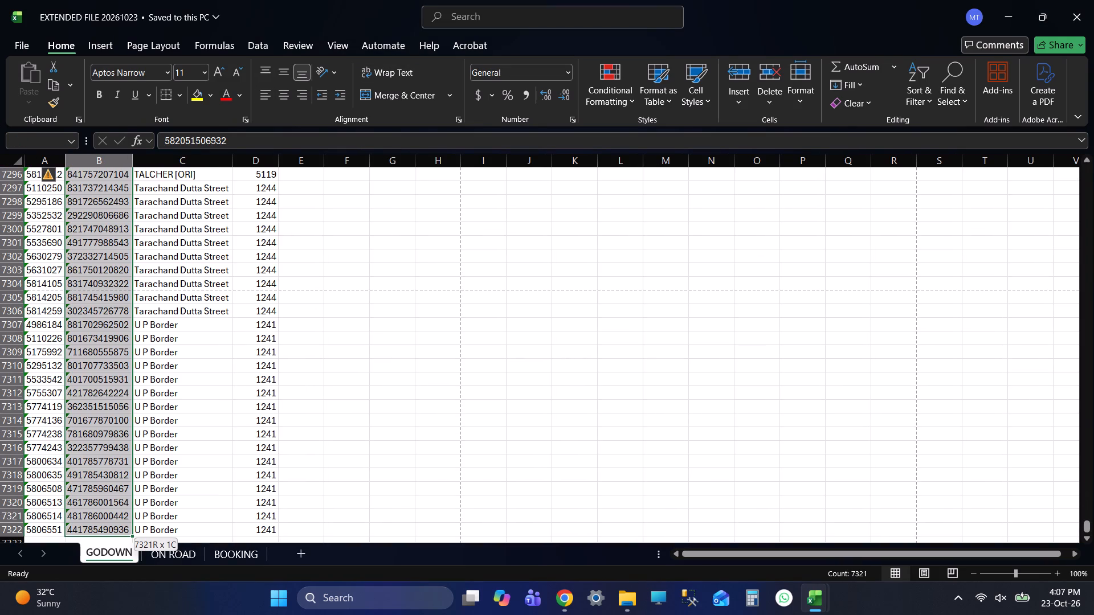
key(shift+Page_Up)
key(shift+Page_Up)
key(shift+Page_Up)
key(shift+Page_Up)
key(shift+Page_Up)
key(shift+Page_Up)
key(shift+Page_Up)
key(shift+Page_Up)
key(shift+Page_Up)
key(shift+Page_Up)
key(shift+Page_Up)
key(shift+Page_Up)
key(shift+Page_Up)
key(shift+Page_Up)
key(shift+Page_Up)
key(shift+Page_Up)
key(shift+Page_Up)
key(shift+Page_Up)
key(shift+Page_Up)
key(shift+Page_Up)
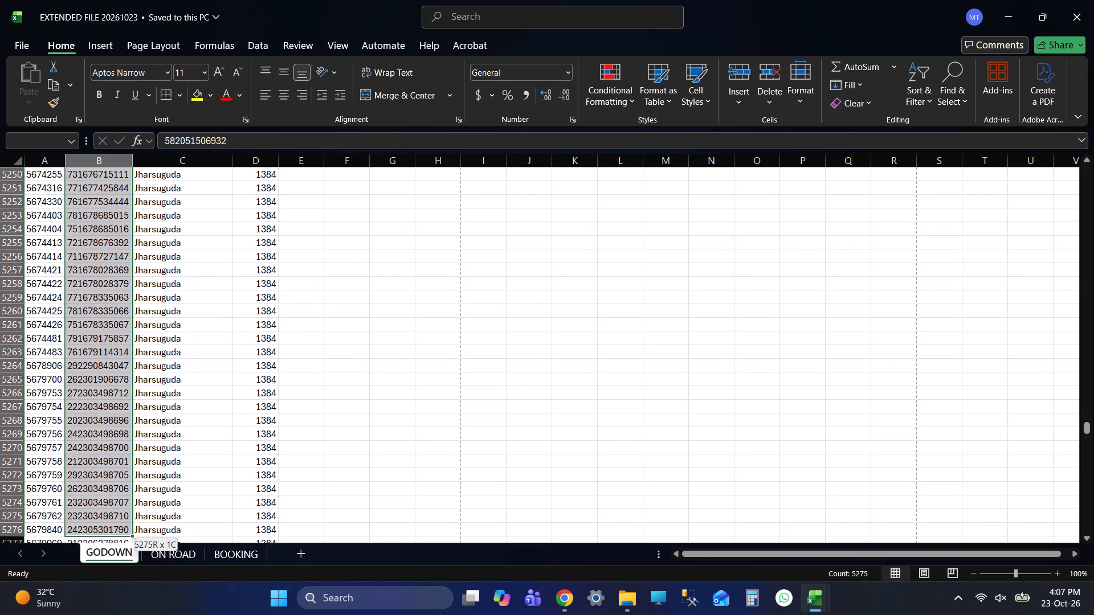
key(shift+Page_Up)
key(shift+Page_Up)
key(shift+Page_Up)
key(shift+Page_Up)
key(shift+Page_Up)
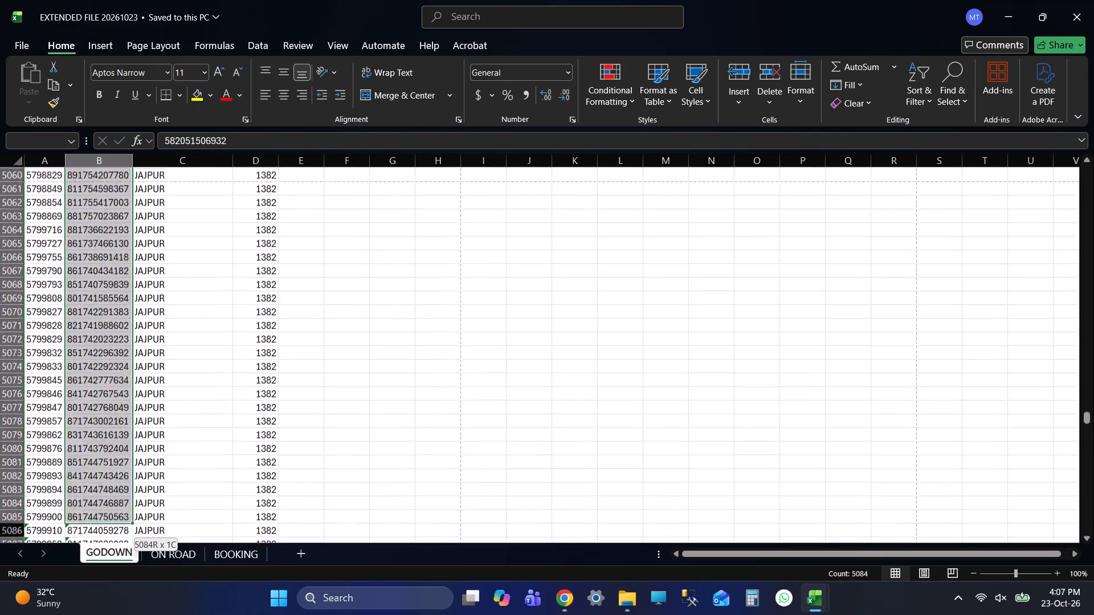
key(shift+Page_Up)
key(shift+Page_Up)
key(shift+Home)
key(shift+Page_Up)
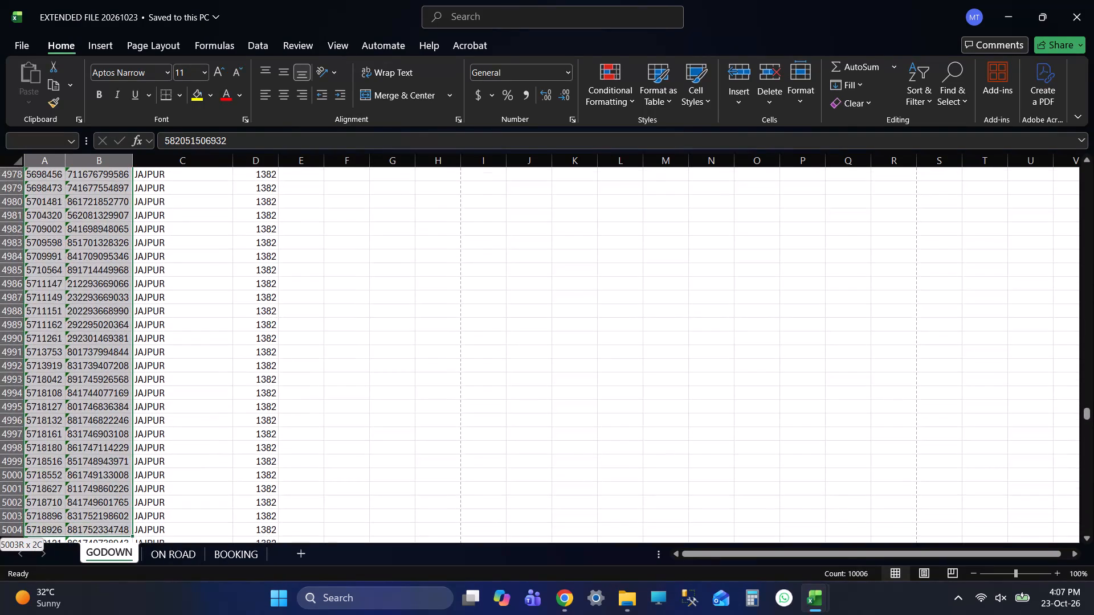
key(shift+Right)
key(shift+Right)
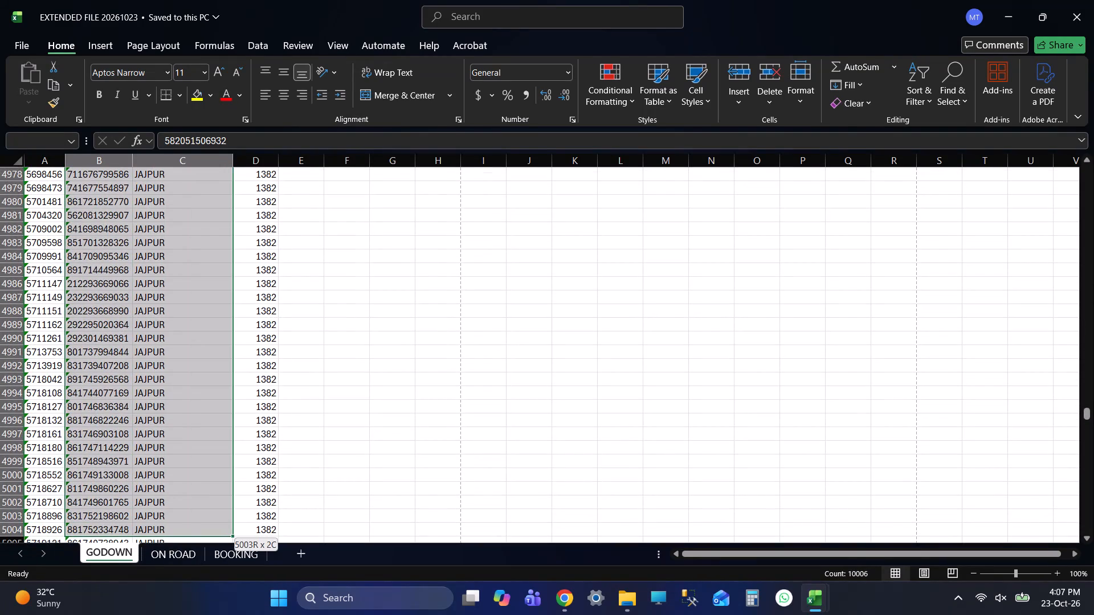
key(shift+Left)
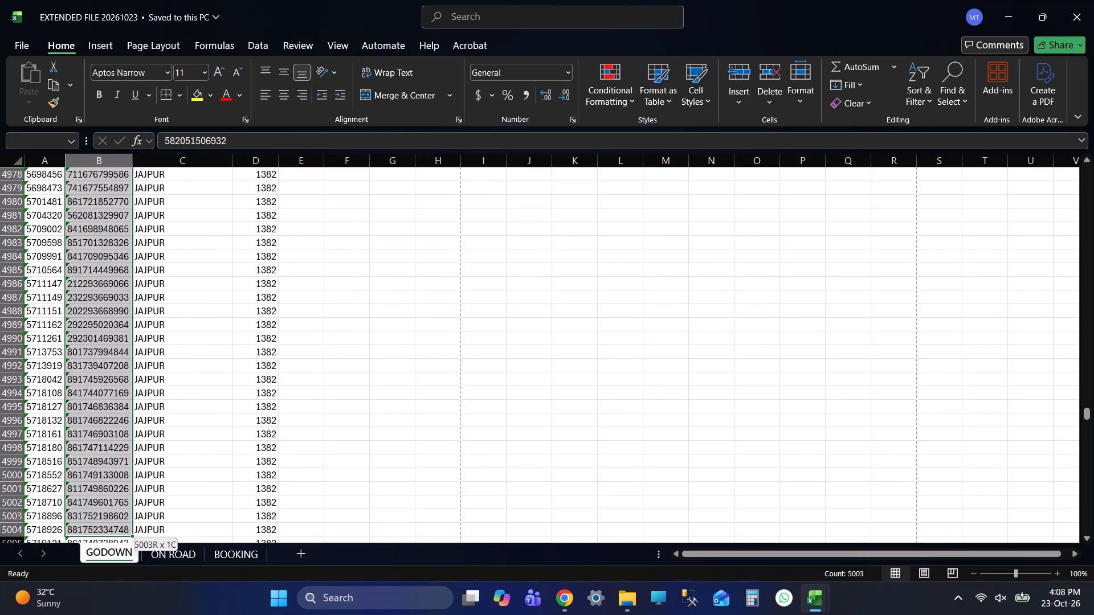
key(shift+Down)
key(shift+Down)
key(shift+Down)
key(shift+Down)
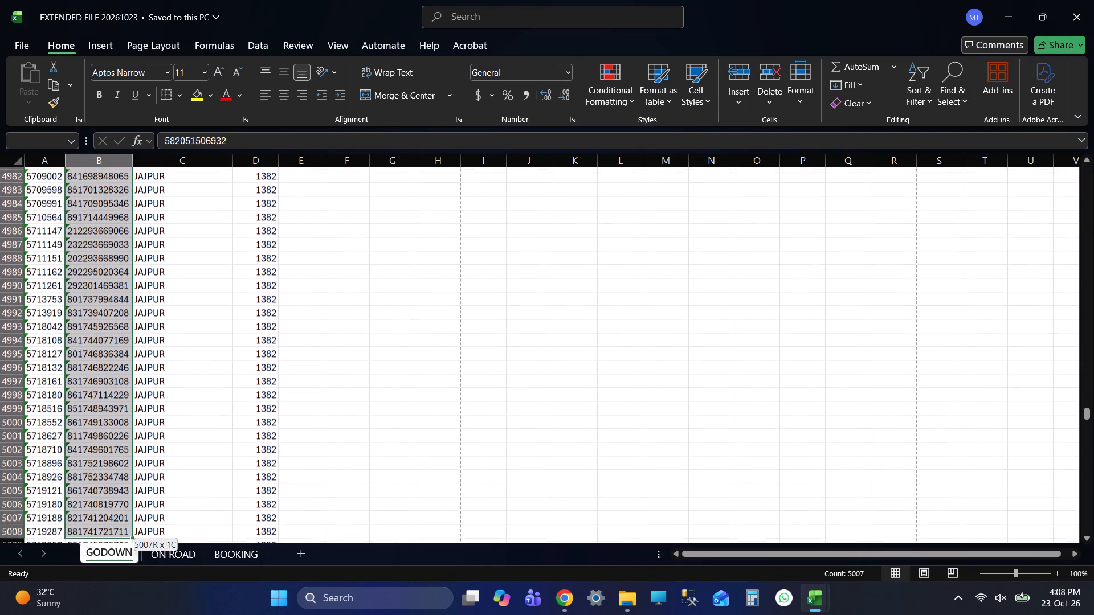
key(shift+Down)
key(shift+Down)
key(shift+Down)
key(shift+Down)
key(shift+Down)
key(shift+Down)
key(shift+Down)
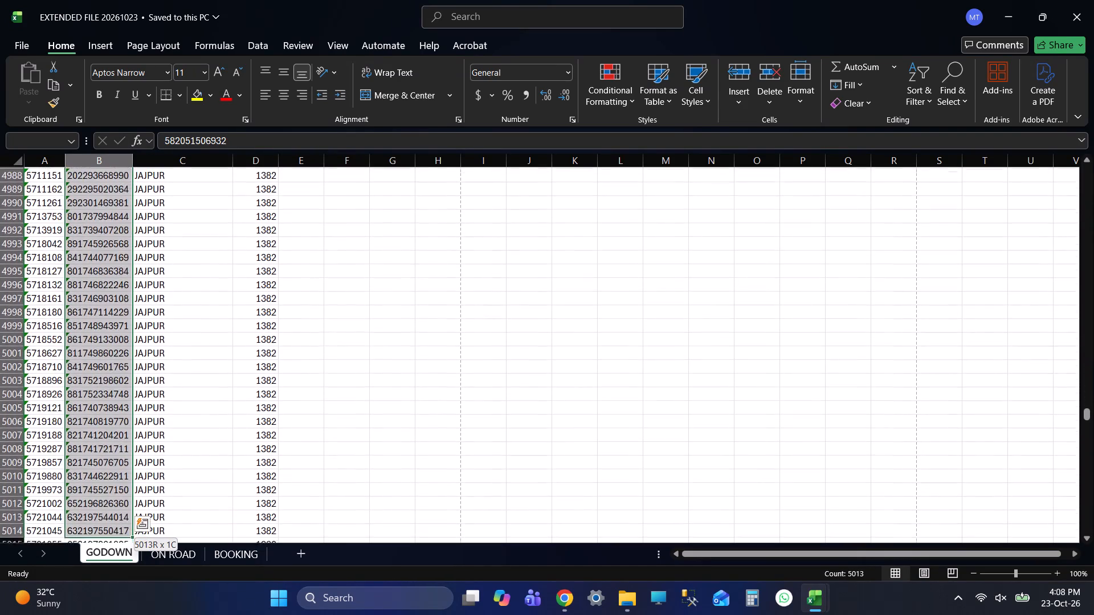
key(shift+Up)
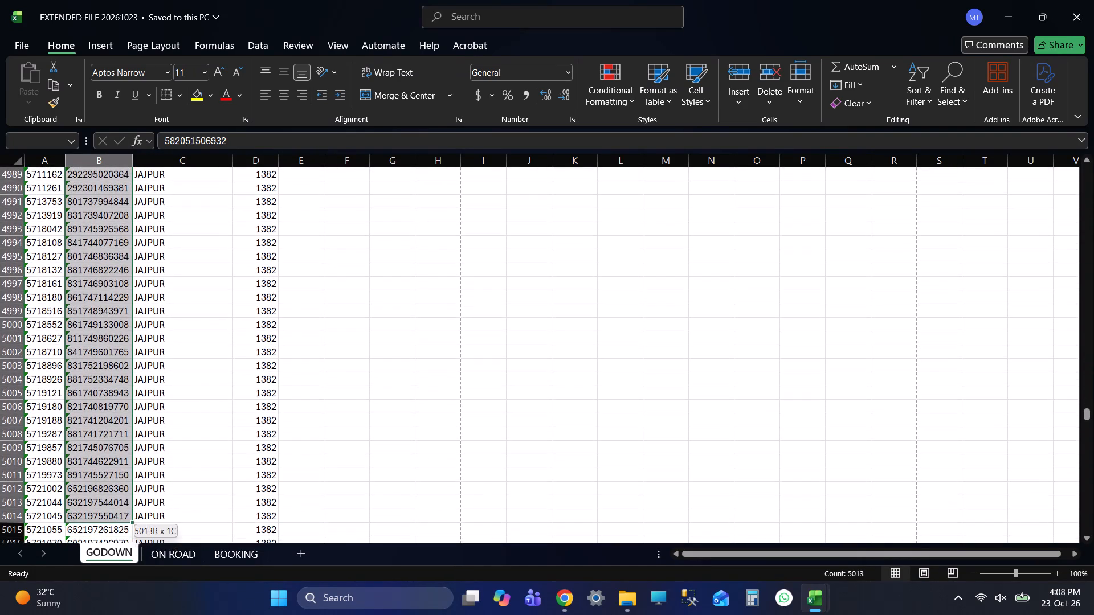
key(ctrl+c)
key(ctrl+c)
key(ctrl+c)
key(ctrl+c)
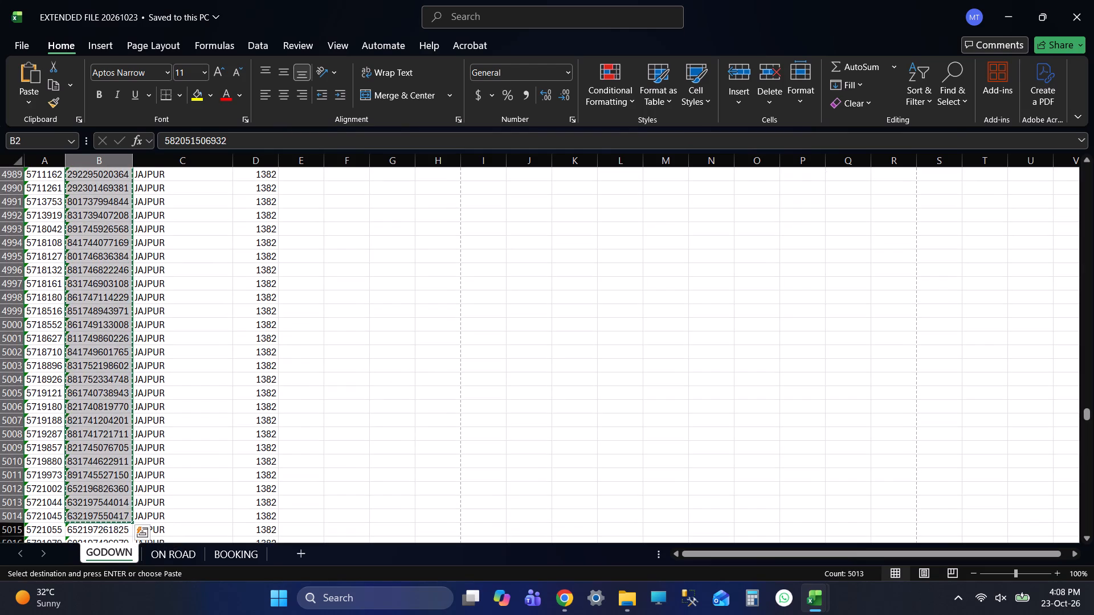
key(ctrl+c)
key(ctrl+c)
key(ctrl+c)
Paste the copied e-way bill numbers from B2 down in the add to godown workbook and save it.
key(alt+Tab)
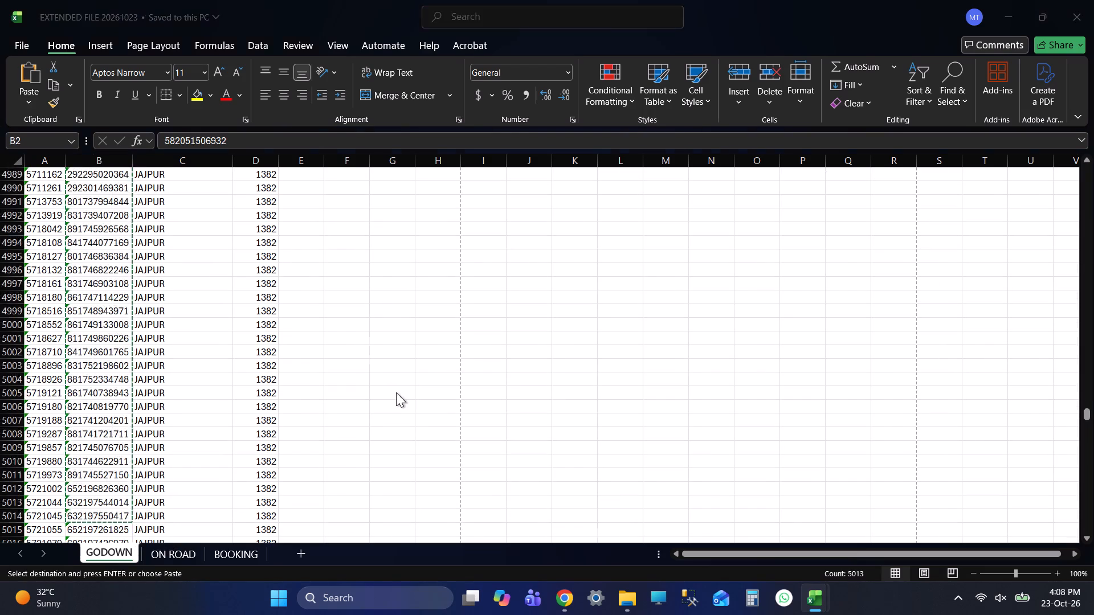
key(Up)
key(Down)
key(ctrl+v)
key(Right)
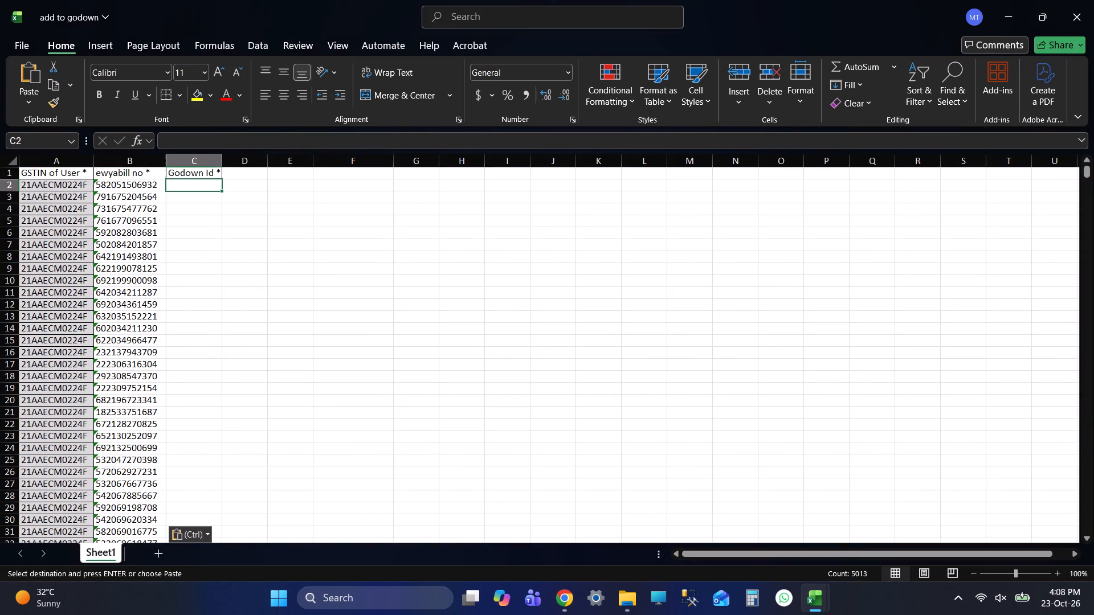
key(ctrl+s)
key(ctrl+s)
key(ctrl+s)
Mark the last copied row on the GODOWN sheet of EXTENDED FILE 20261023 by filling cell F5014 yellow.
key(alt+Tab)
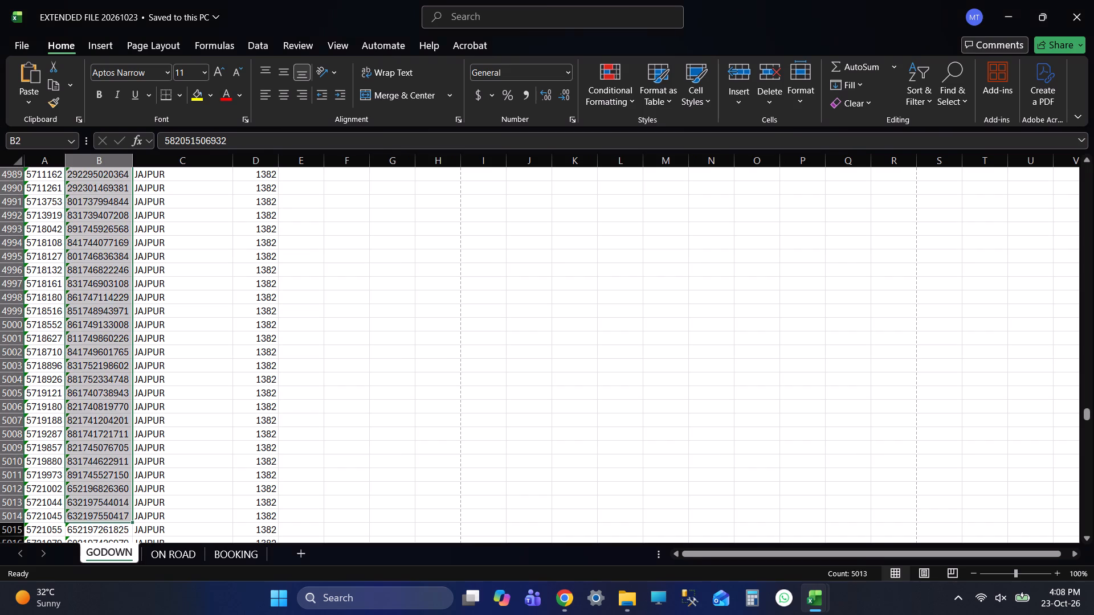
scroll(137, 503, down, 3)
click(115, 387)
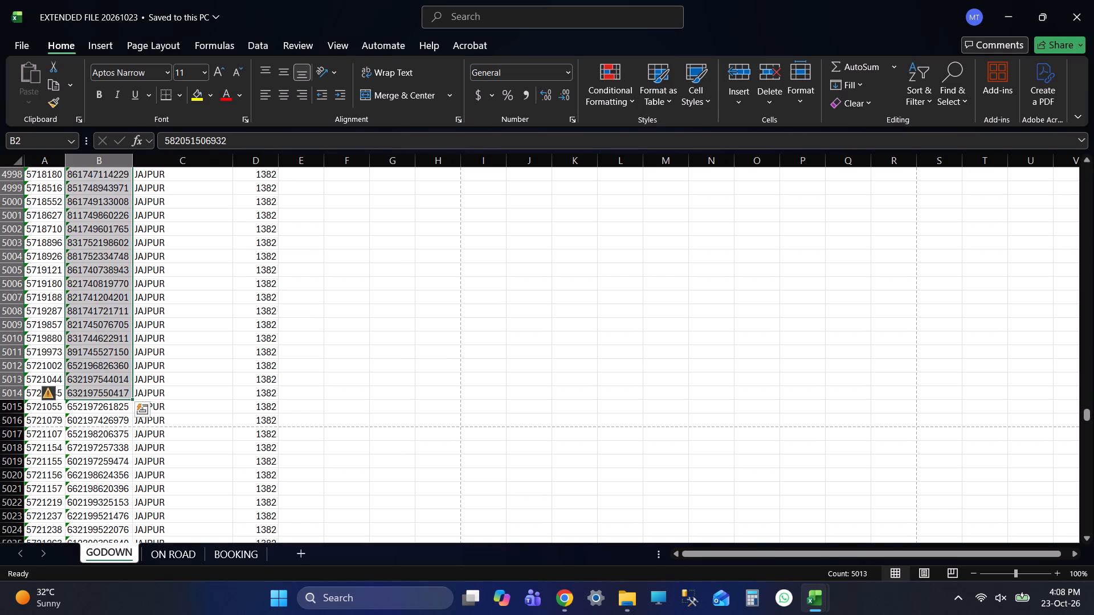
key(Tab)
key(Tab)
key(Tab)
key(Tab)
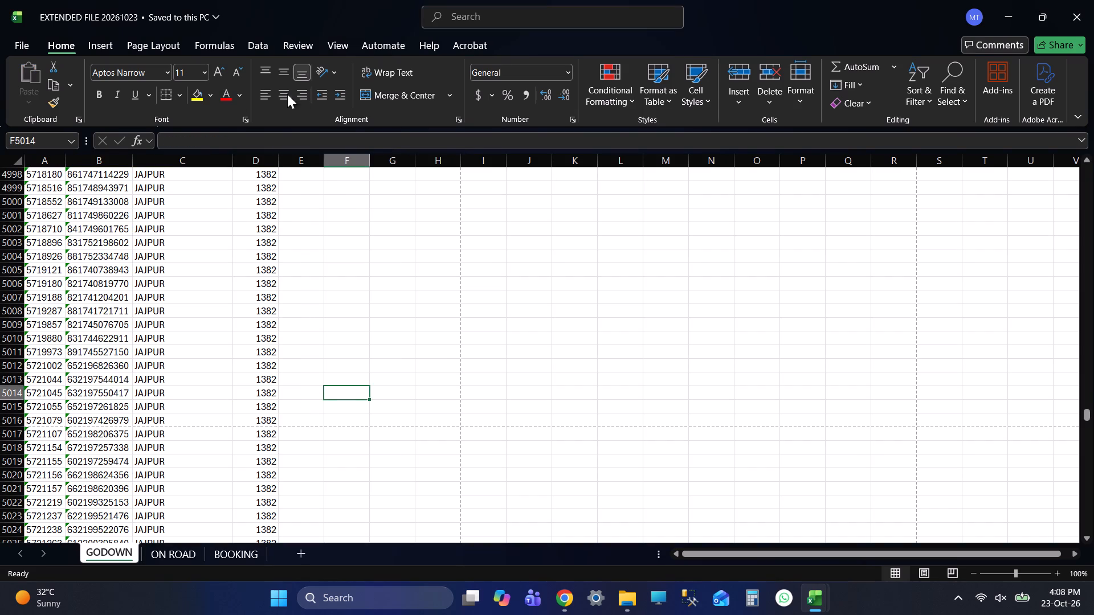
click(194, 98)
Copy the matching godown IDs in D2:D5014 of the GODOWN sheet.
key(shift+Tab)
key(shift+Tab)
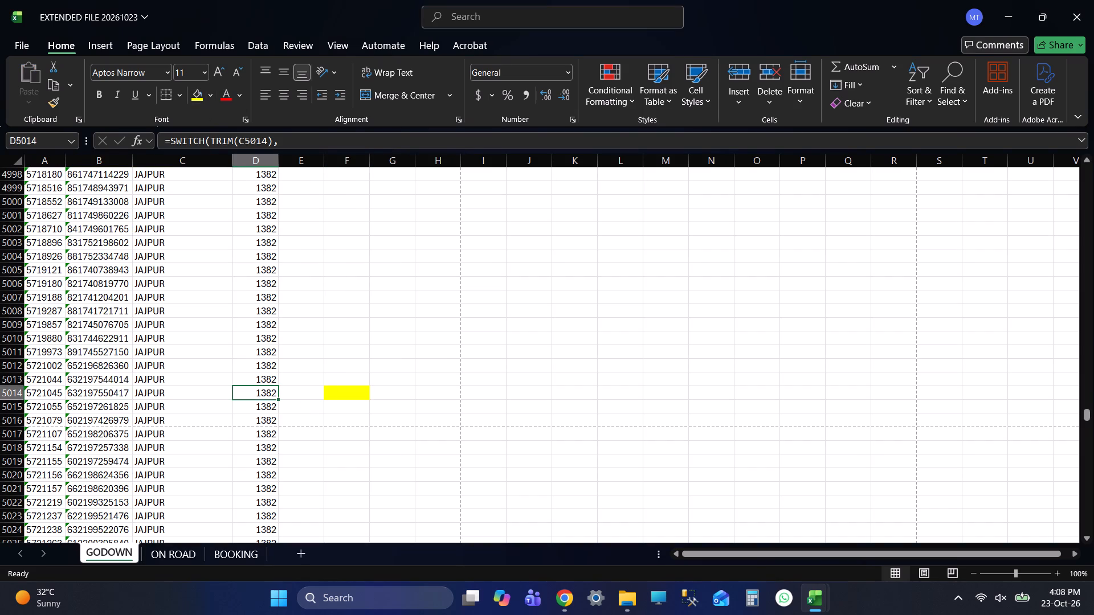
key(ctrl+shift+Up)
scroll(577, 277, up, 3)
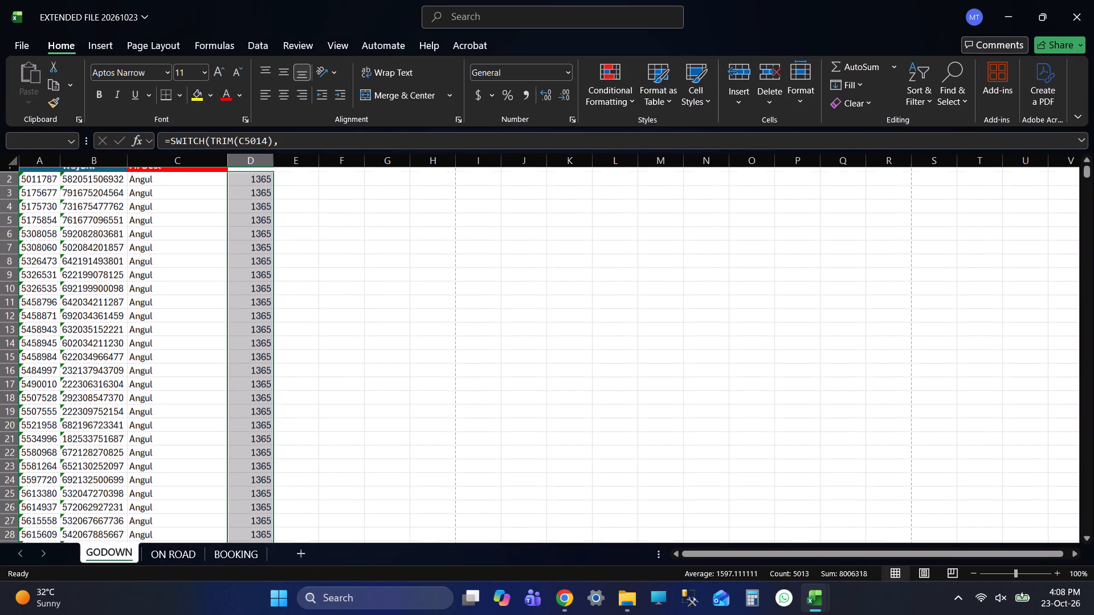
scroll(572, 277, up, 1)
key(ctrl+c)
key(ctrl+c)
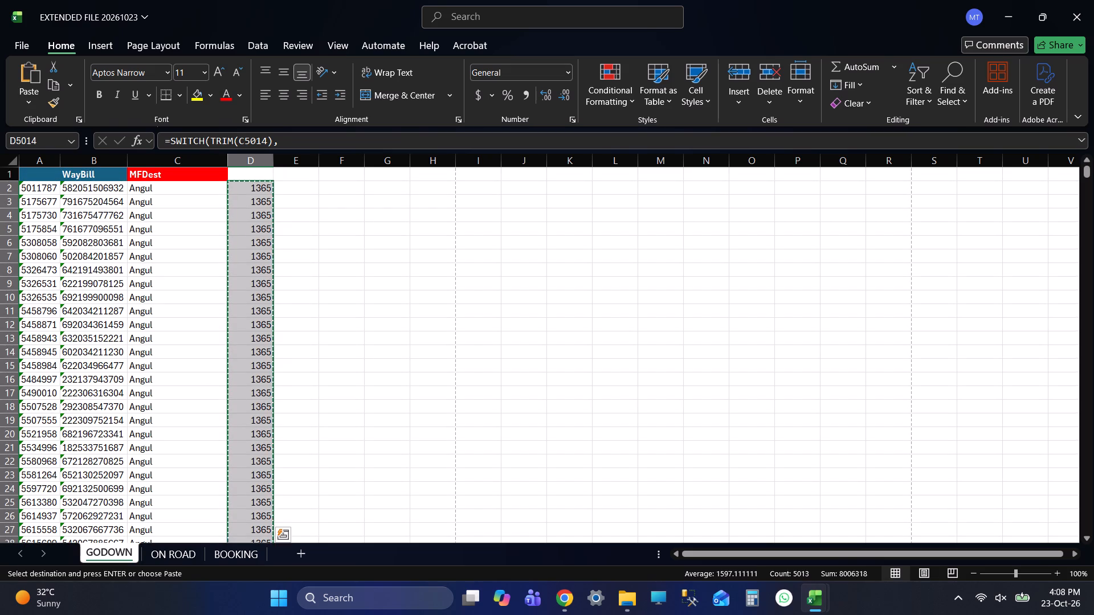
key(ctrl+c)
key(ctrl+c)
key(ctrl+c)
key(ctrl+c)
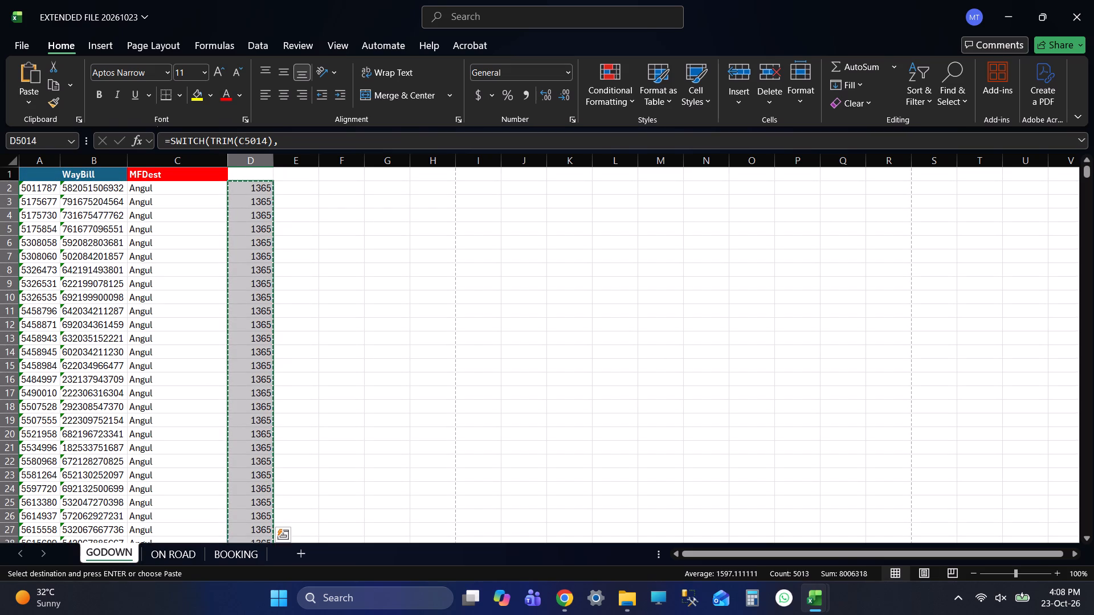
Paste the godown IDs as values only from C2 down in the add to godown workbook and save it.
key(alt+Tab)
key(Up)
key(Down)
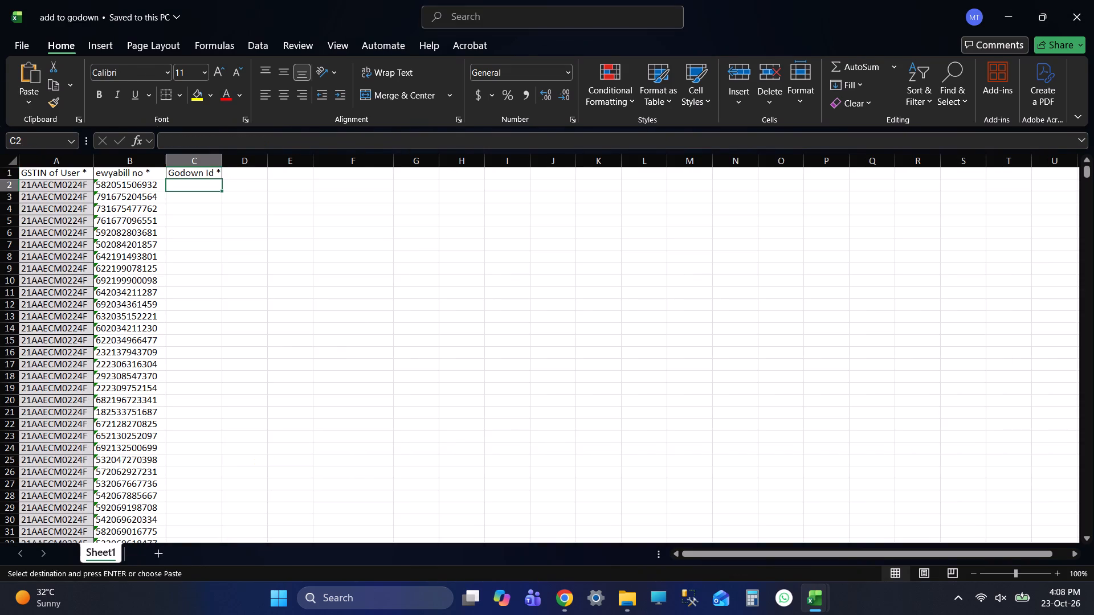
key(ctrl+alt+v)
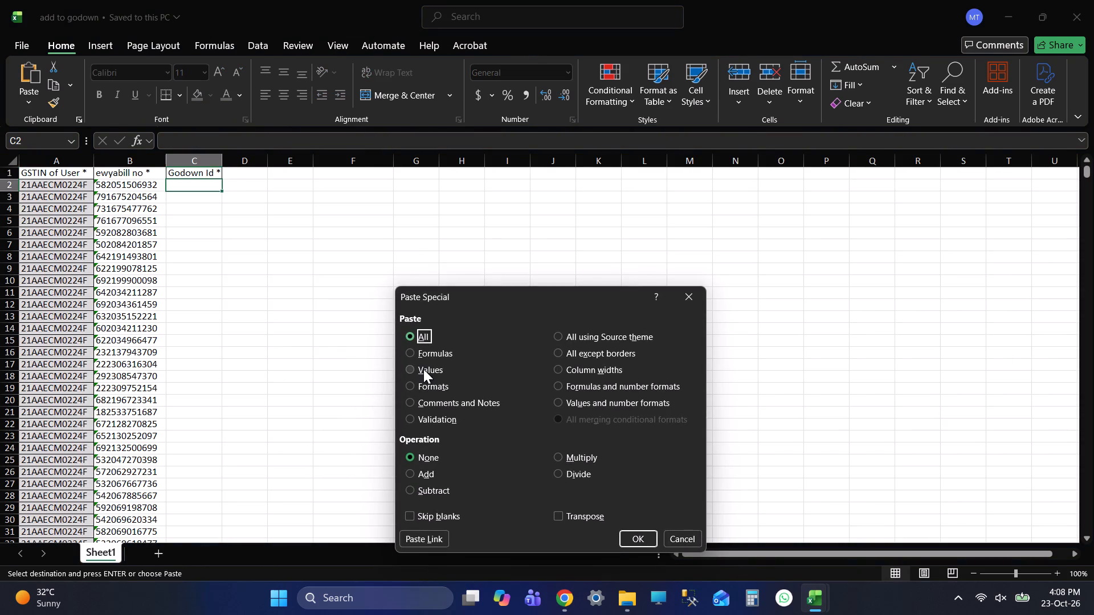
click(423, 369)
click(641, 538)
click(261, 281)
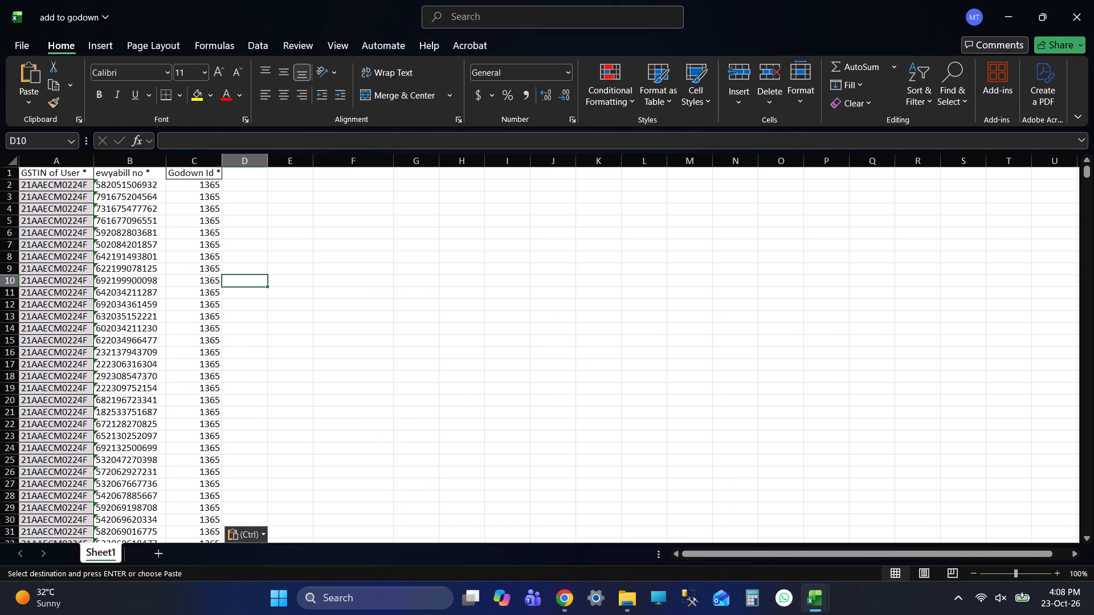
key(ctrl+s)
click(383, 237)
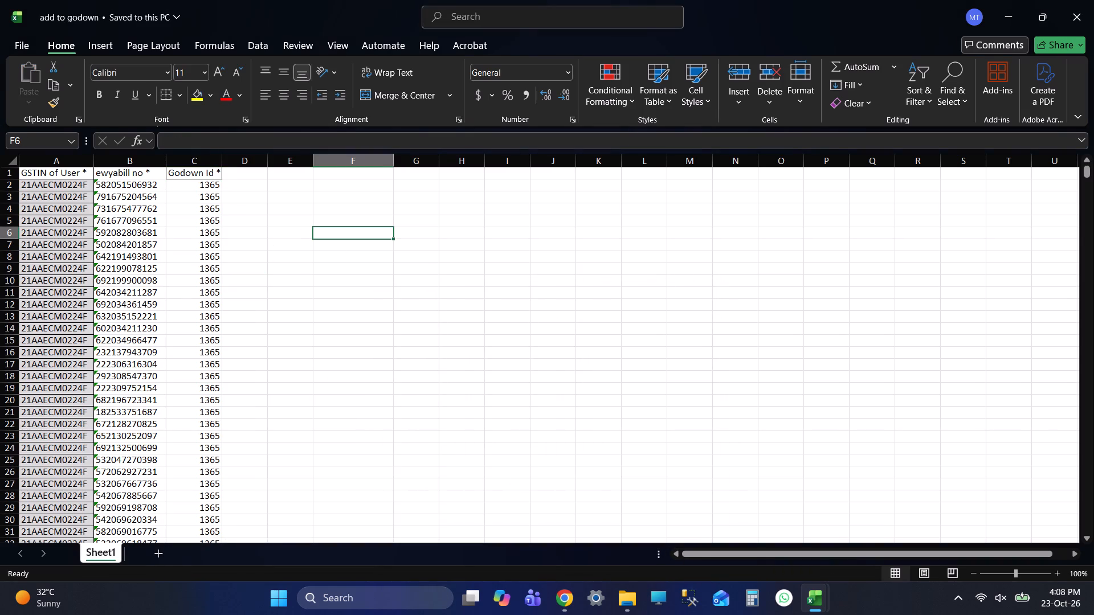
key(ctrl+s)
click(427, 313)
key(ctrl+s)
click(480, 220)
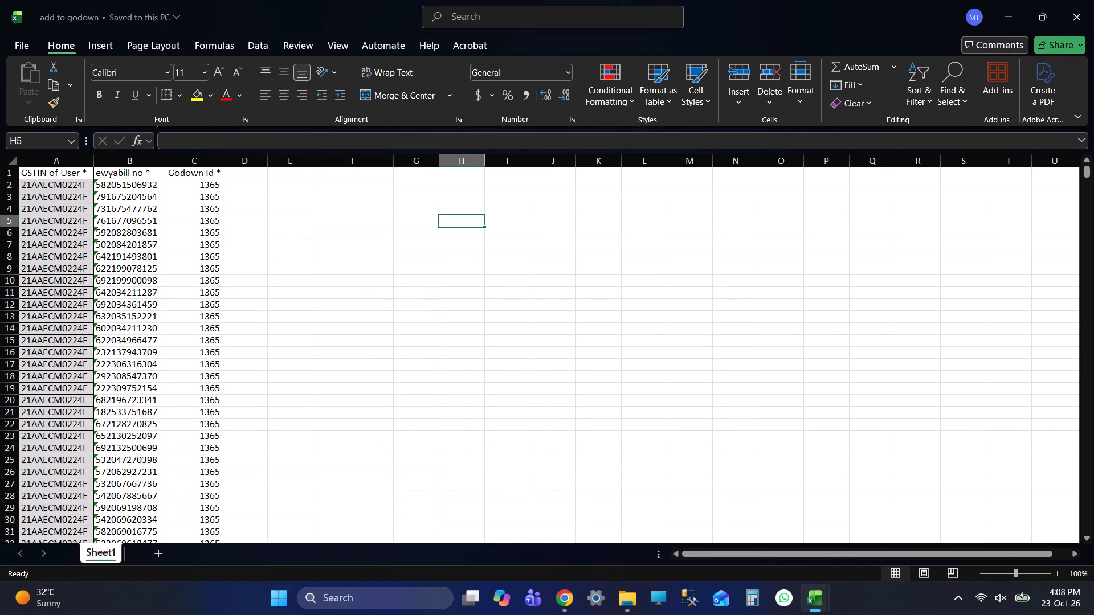
key(ctrl+s)
click(541, 256)
key(ctrl+s)
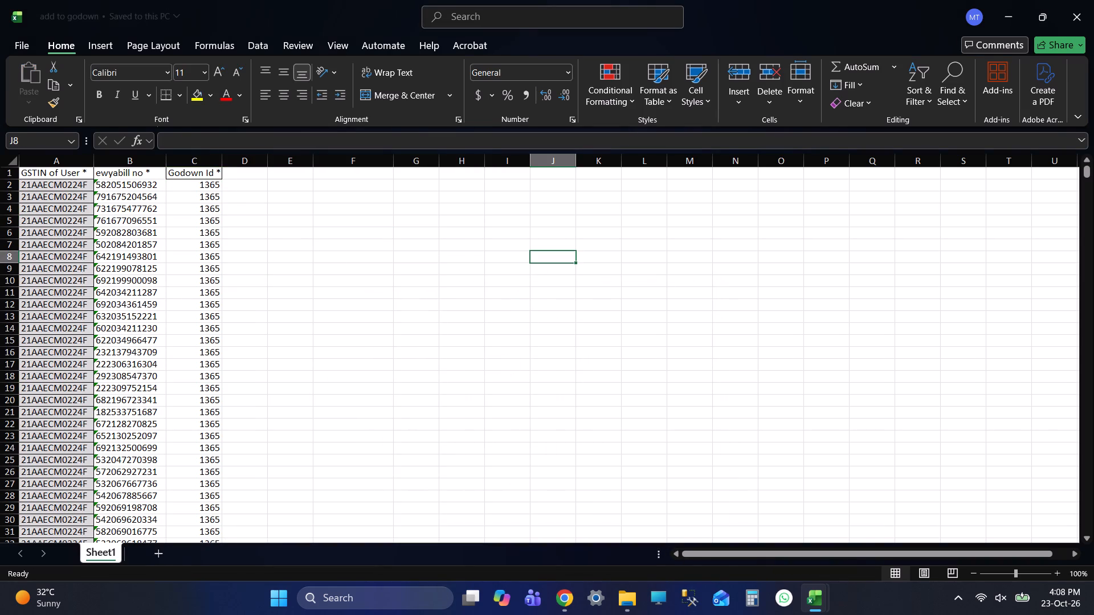
Check where the pasted godown IDs end against the last e-way bill number, and save the workbook.
key(ctrl+Left)
key(ctrl+Down)
key(Down)
key(Down)
key(Down)
key(Down)
key(Down)
key(Down)
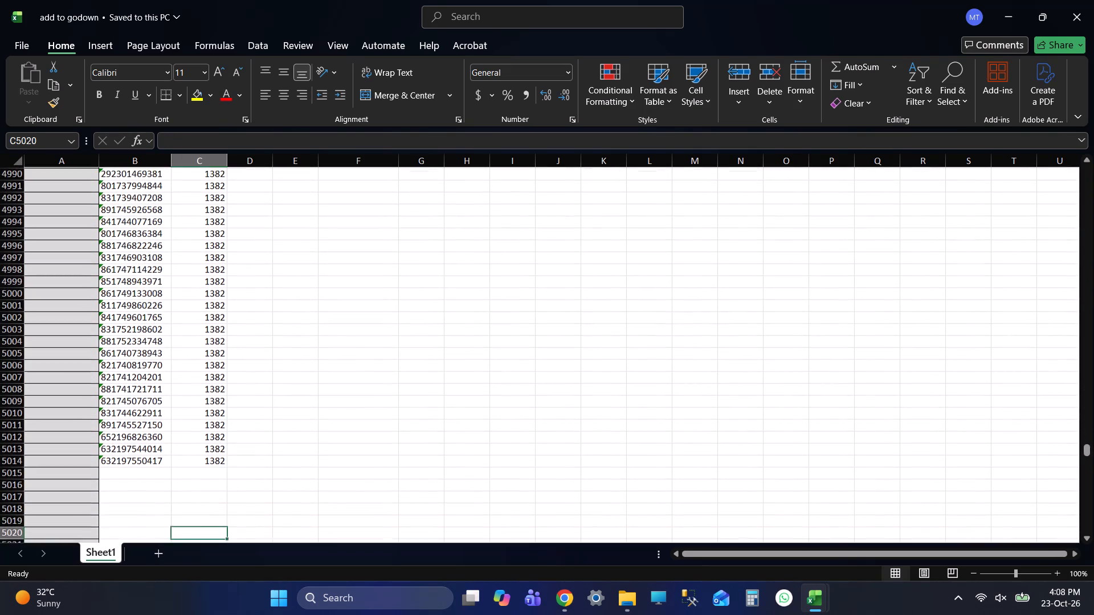
key(Down)
key(Down)
key(Down)
key(Down)
key(ctrl+Up)
key(ctrl+s)
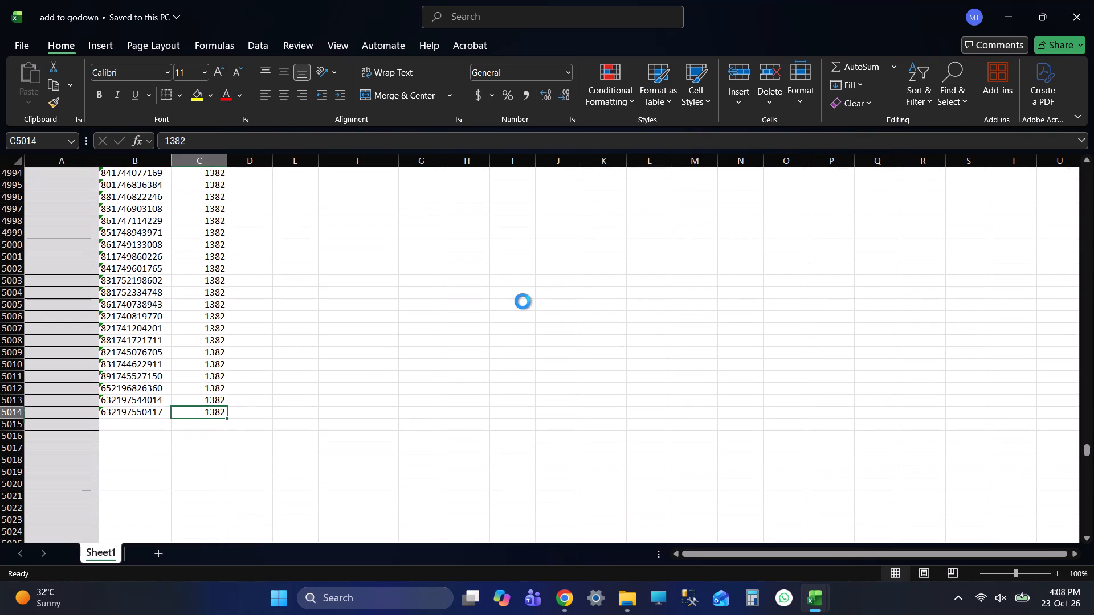
key(ctrl+s)
key(ctrl+s)
Copy the last filled GSTIN in column A of the add to godown workbook and paste it over A1756:A5014.
key(ctrl+Up)
key(Up)
key(ctrl+Left)
key(ctrl+Left)
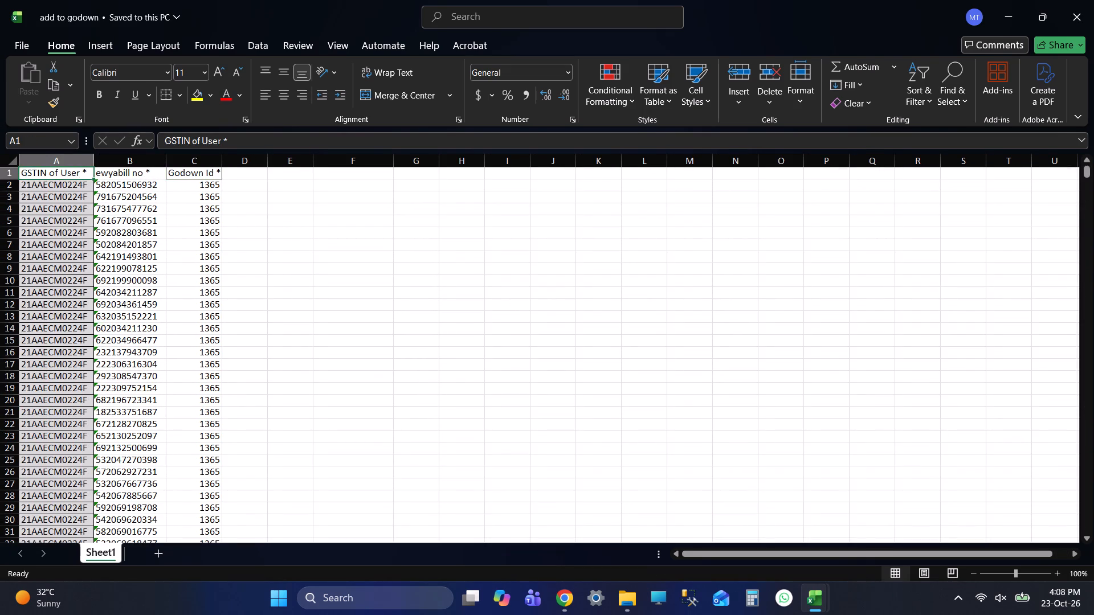
key(ctrl+Down)
key(ctrl+c)
key(shift+Page_Down)
key(shift+Page_Down)
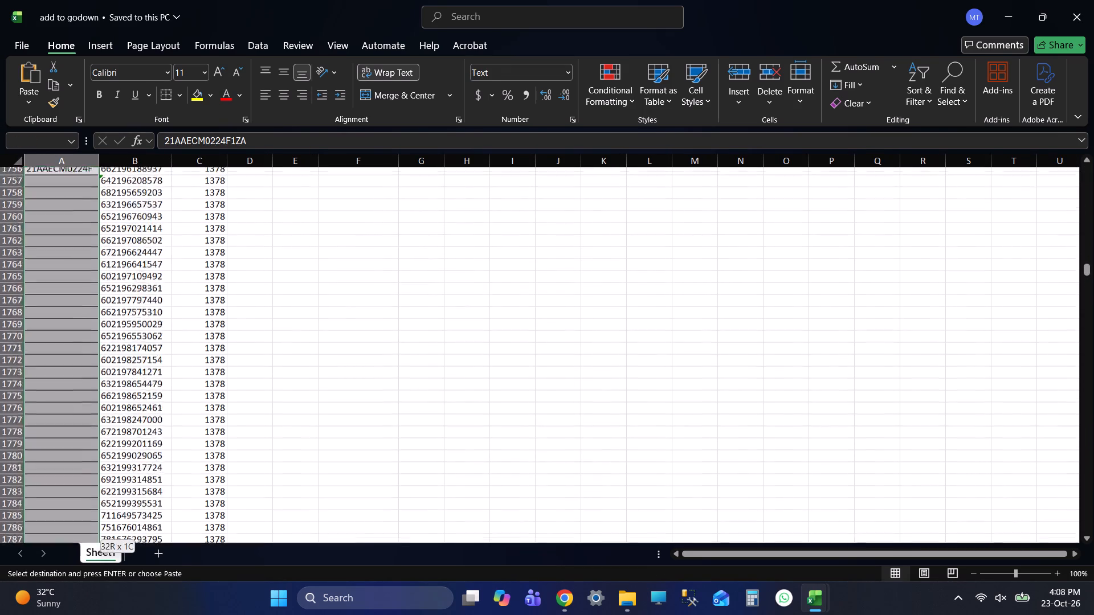
key(shift+Page_Down)
key(shift+Page_Down)
key(shift+Page_Down)
key(shift+Page_Down)
key(shift+Page_Down)
key(shift+Page_Down)
key(shift+Page_Down)
key(shift+Page_Down)
key(shift+Page_Down)
key(shift+Page_Down)
key(shift+Page_Down)
key(shift+Page_Down)
key(shift+Page_Down)
key(shift+Page_Down)
key(shift+Page_Down)
key(shift+Page_Down)
key(shift+Page_Down)
key(shift+Page_Down)
key(shift+Page_Down)
key(shift+Page_Down)
key(shift+Page_Down)
key(shift+Page_Down)
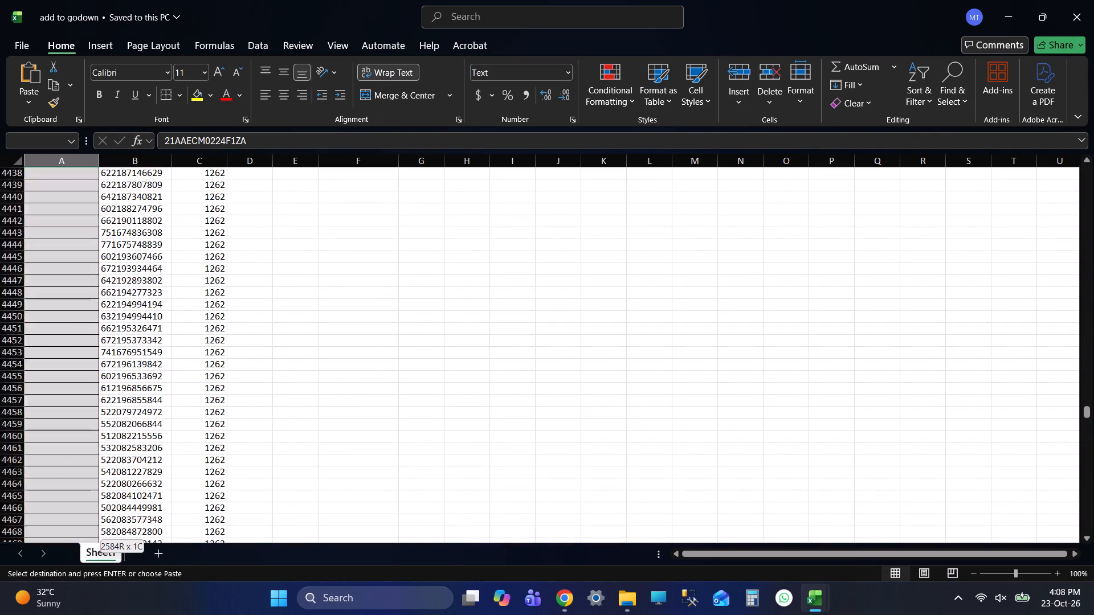
key(shift+Page_Down)
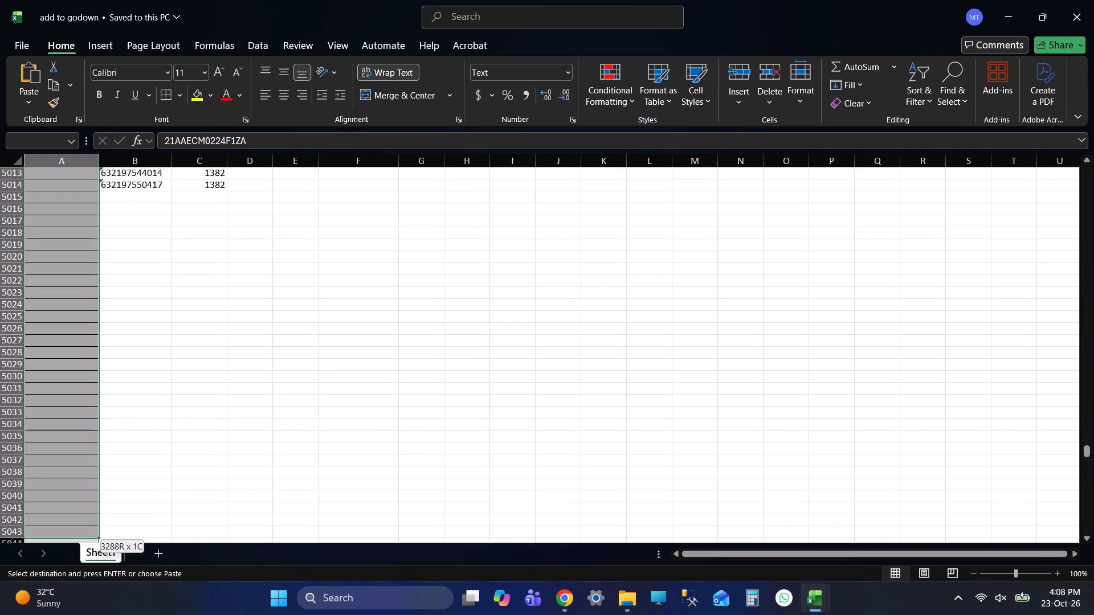
key(shift+Up)
key(shift+Up)
key(shift+Up)
key(shift+Up)
key(shift+Up)
key(shift+Up)
key(shift+Up)
key(shift+Up)
key(shift+Up)
key(shift+Up)
key(shift+Up)
key(shift+Up)
key(shift+Up)
key(shift+Up)
key(shift+Up)
key(shift+Up)
key(shift+Up)
key(shift+Up)
key(shift+Up)
key(shift+Up)
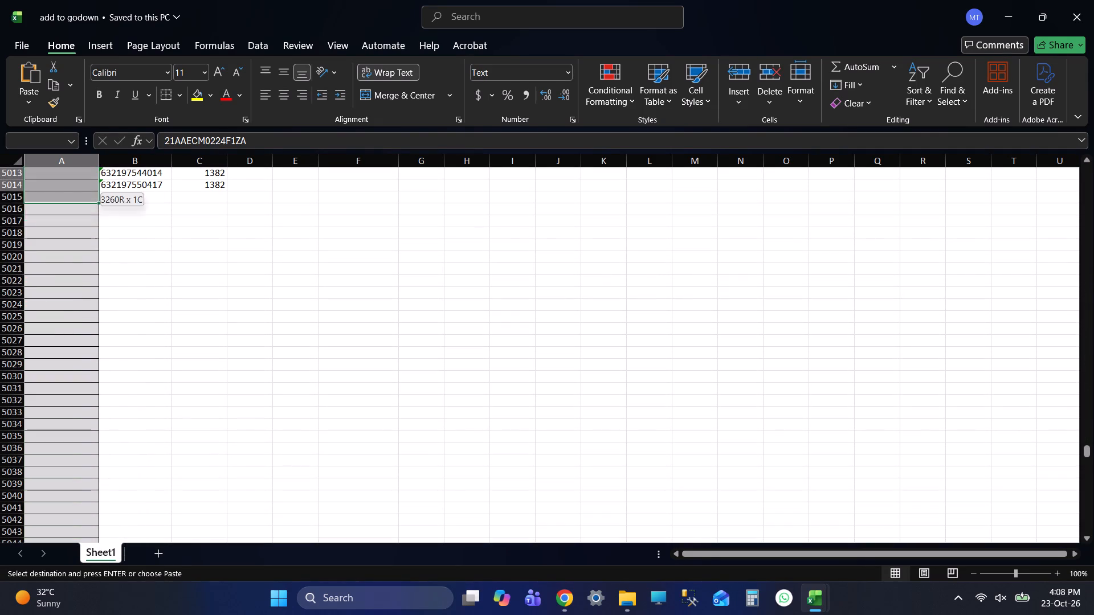
key(shift+Down)
key(shift+Down)
key(shift+Down)
key(shift+Down)
key(shift+Down)
key(shift+Down)
key(shift+Down)
key(shift+Down)
key(shift+Down)
key(shift+Down)
key(shift+Up)
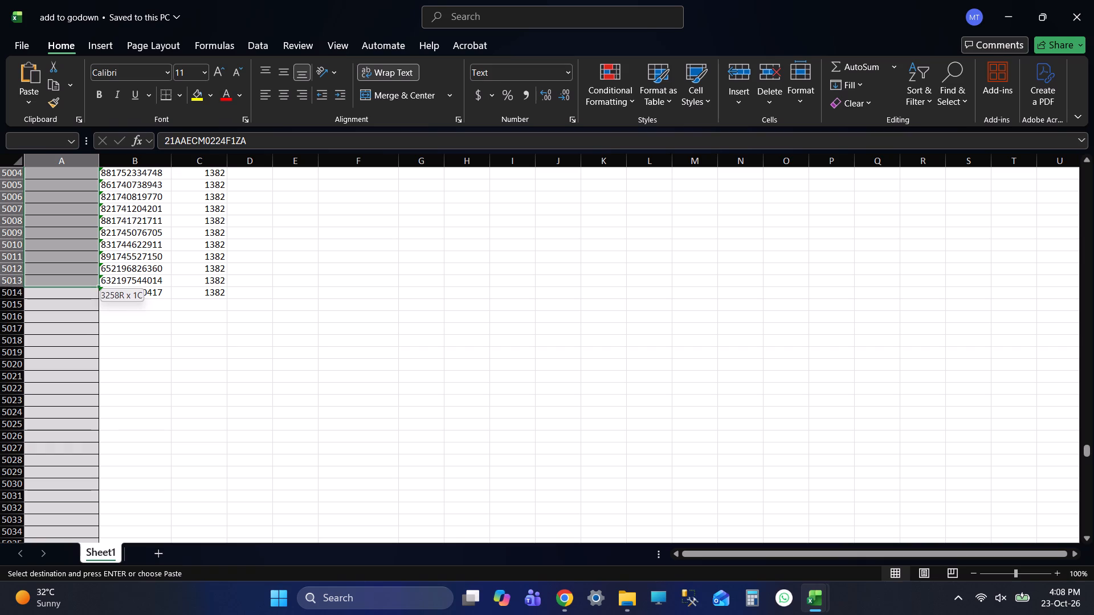
key(shift+Down)
key(ctrl+v)
Check where the pasted GSTINs end against the last e-way bill number in column B.
key(ctrl+Down)
key(Down)
key(Down)
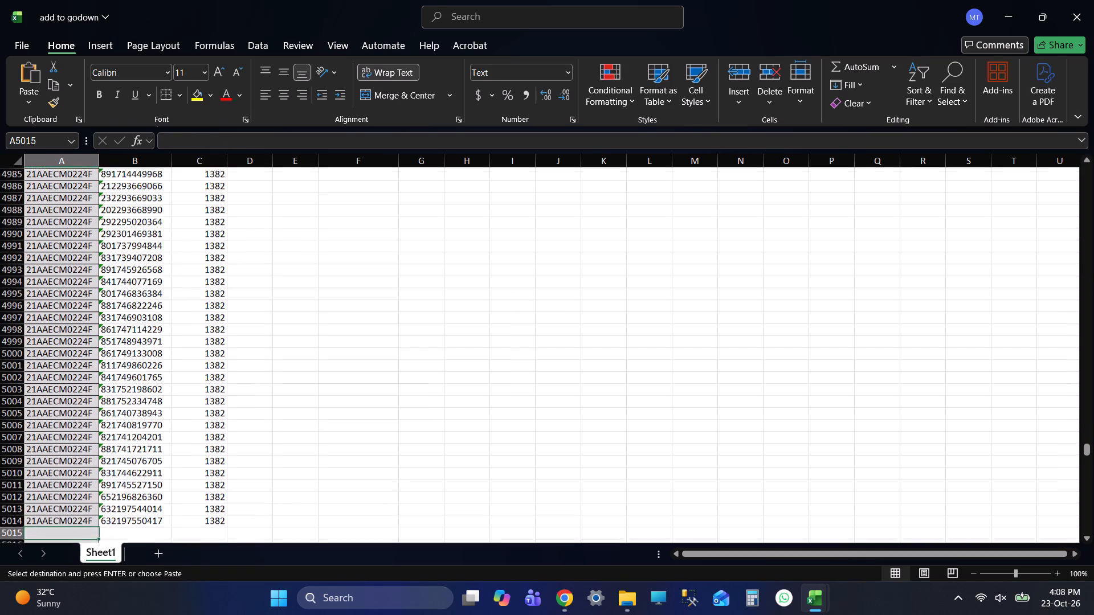
key(Down)
key(Down)
key(Down)
key(Down)
key(Down)
key(Down)
key(Right)
key(Down)
key(Down)
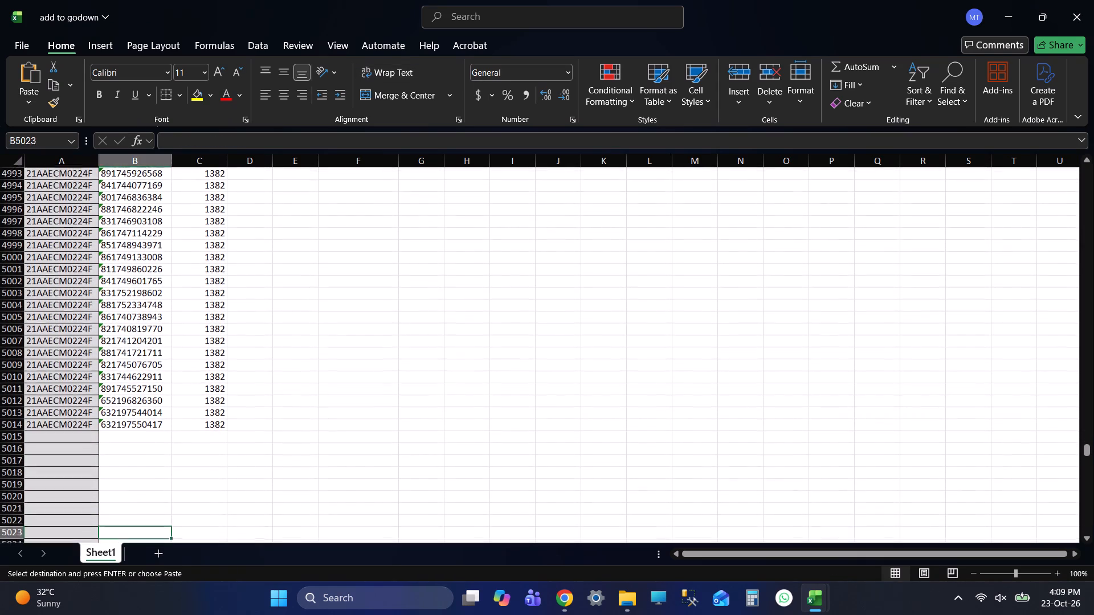
key(Down)
key(Down)
key(Down)
key(Down)
key(ctrl+Up)
Save the add to godown workbook.
key(ctrl+s)
key(ctrl+s)
key(ctrl+s)
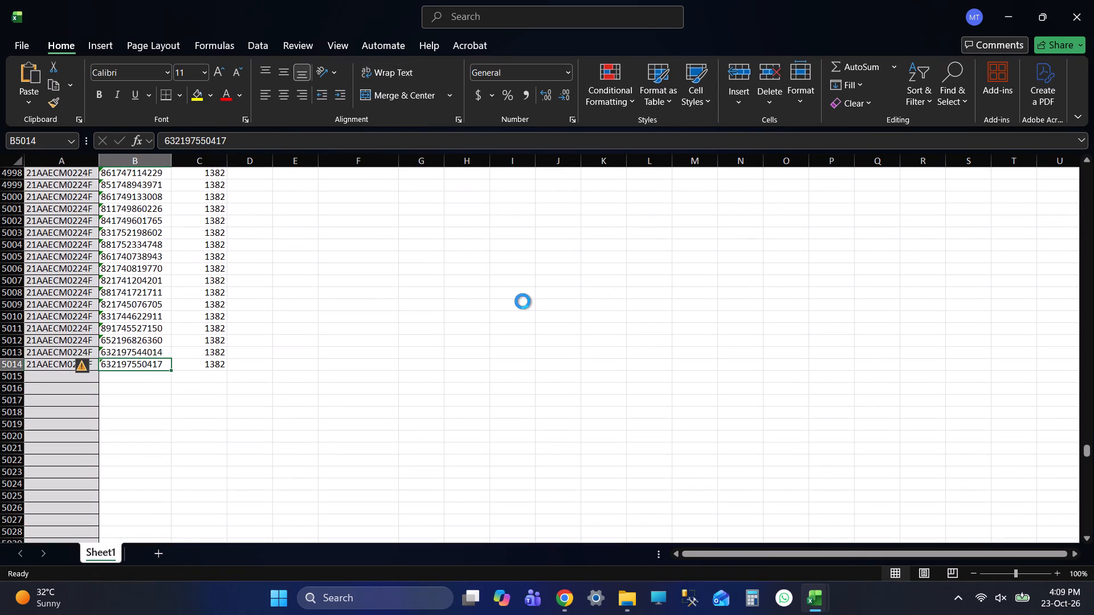
key(ctrl+s)
key(ctrl+s)
key(ctrl+s)
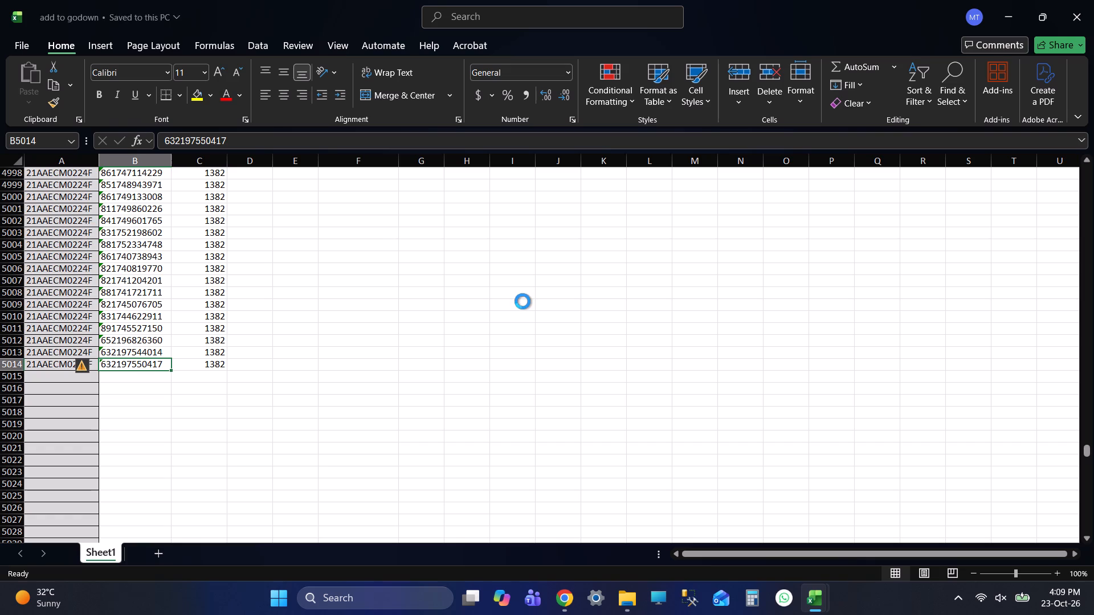
key(ctrl+s)
key(ctrl+s)
key(ctrl+s)
key(ctrl+s)
key(ctrl+s)
key(ctrl+s)
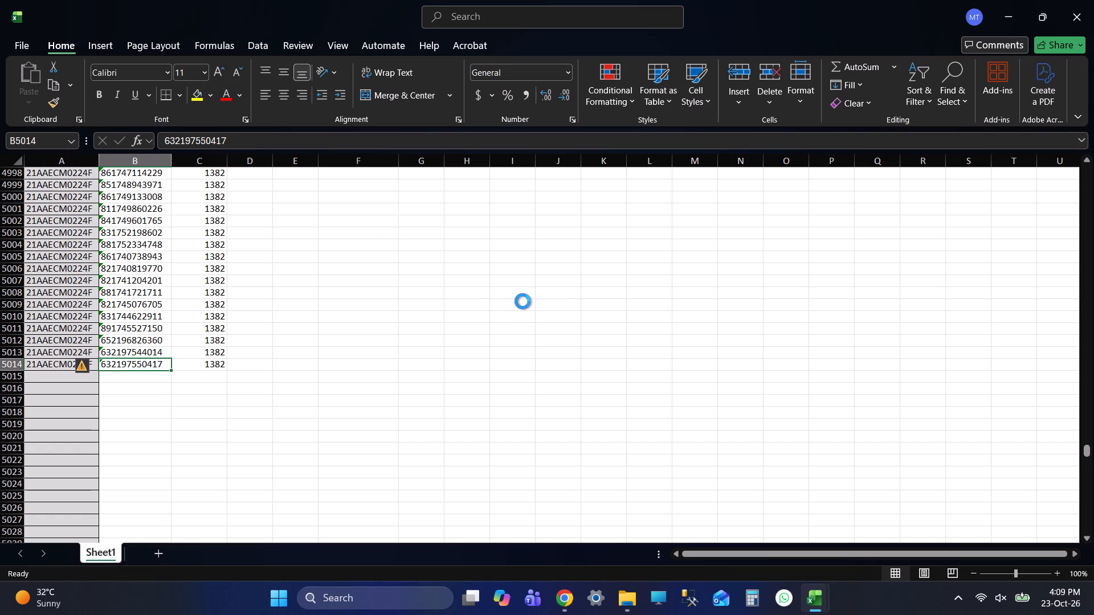
key(ctrl+s)
key(ctrl+s)
key(ctrl+s)
Compare the e-way bill number in row 5014 of EXTENDED FILE 20261023's GODOWN sheet with the last row of the add to godown workbook.
key(alt+Tab)
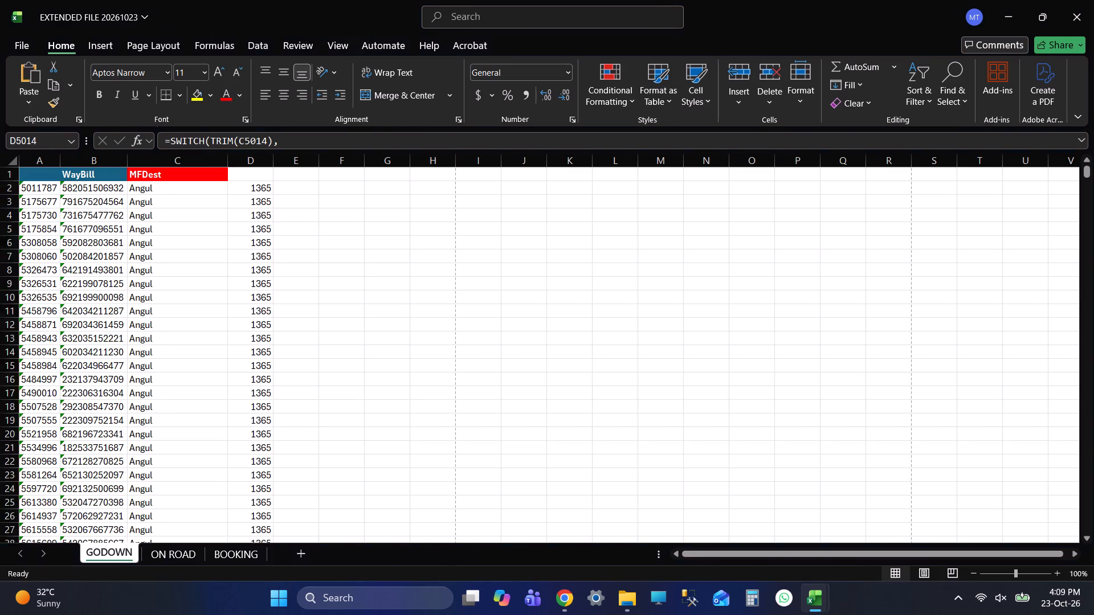
key(Right)
key(Escape)
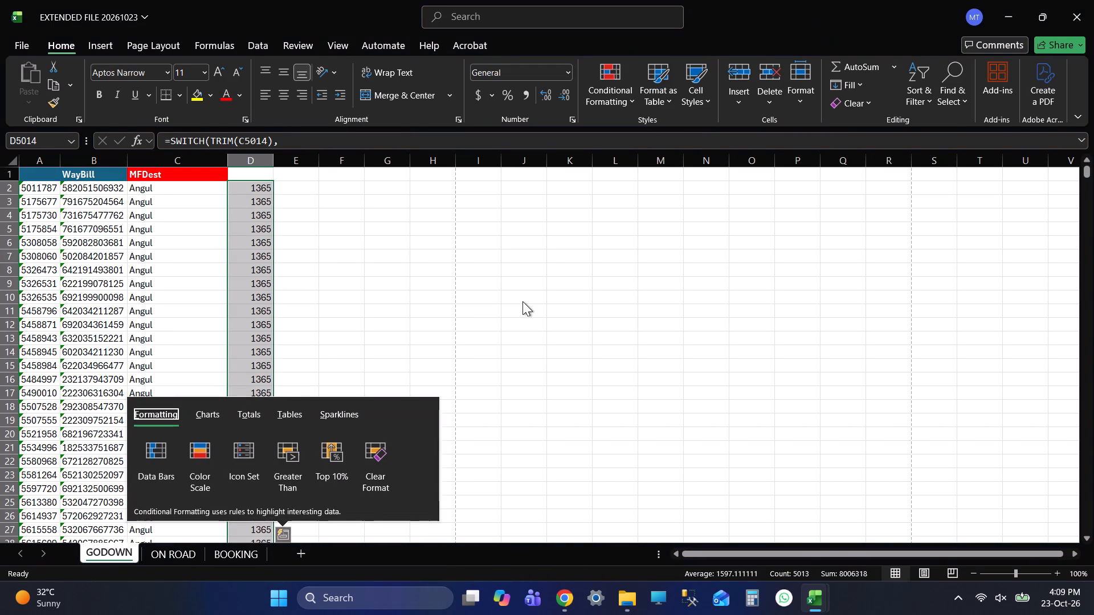
key(Escape)
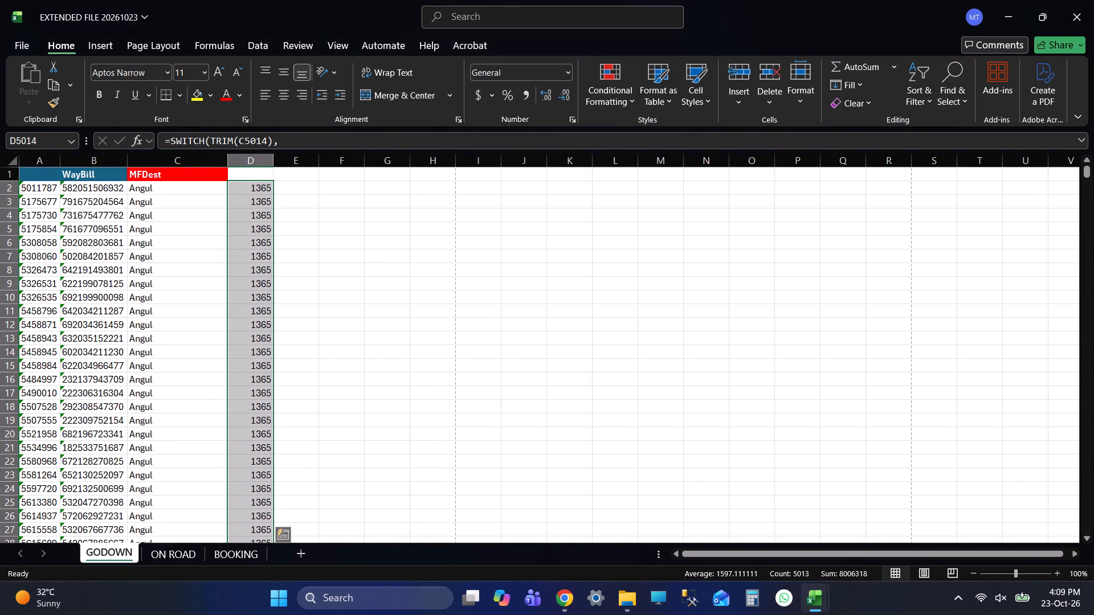
key(Right)
key(Right)
key(Left)
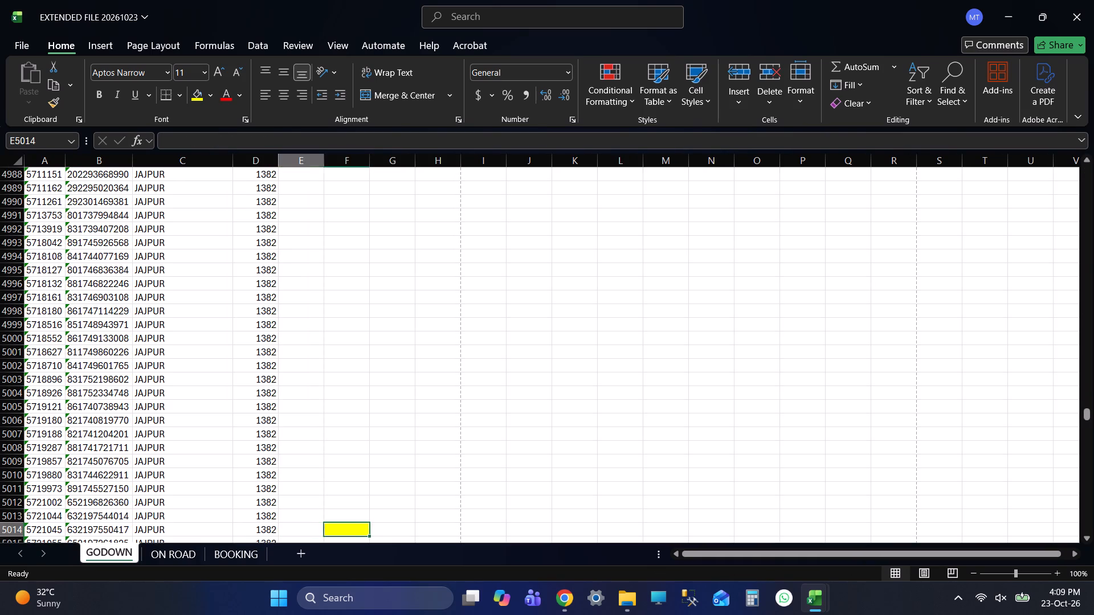
key(Left)
key(Left)
key(Left)
key(alt+Tab)
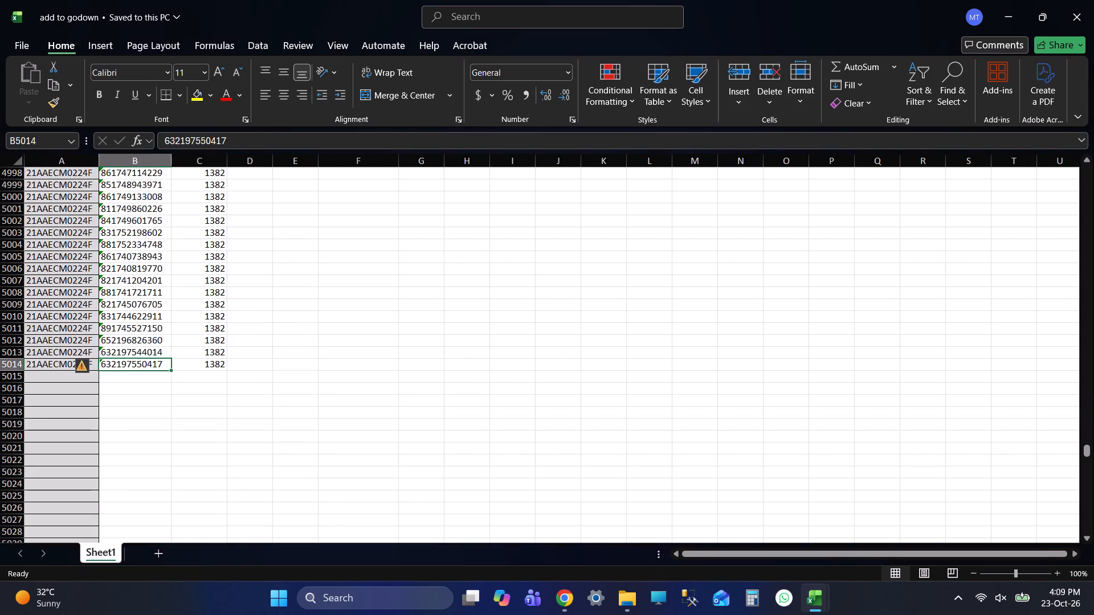
key(alt+Tab)
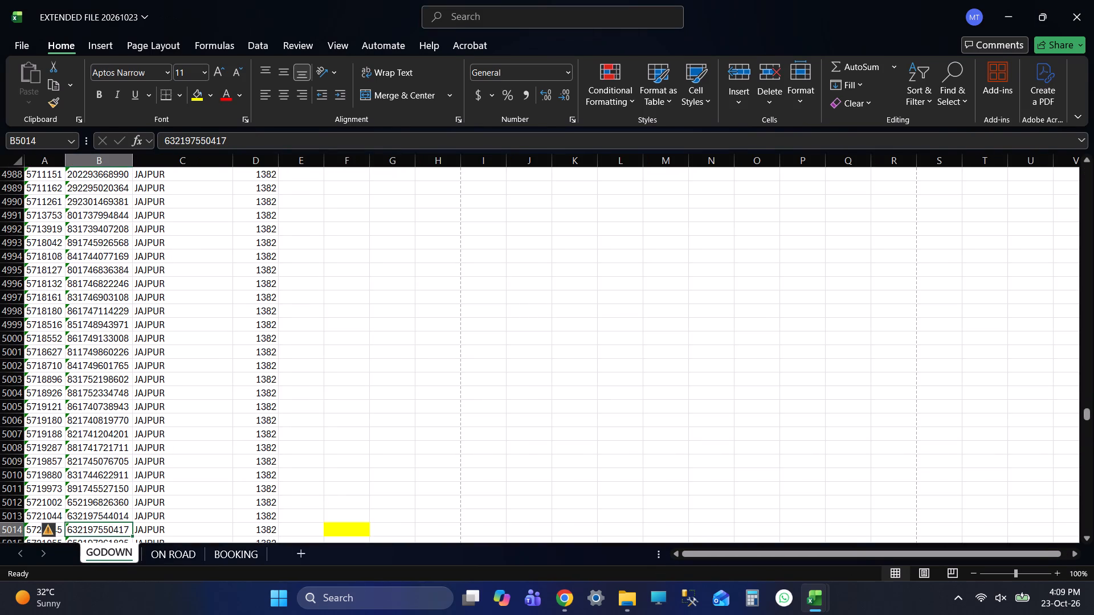
Return to the add to godown workbook, save it again and close it.
key(alt+Tab)
key(ctrl+s)
key(ctrl+s)
key(ctrl+s)
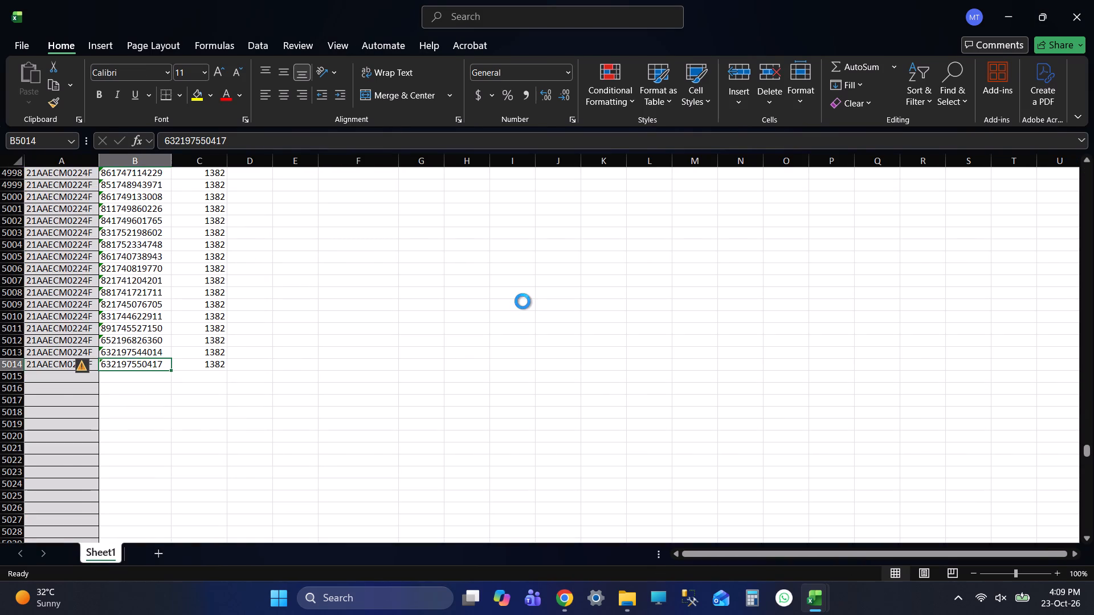
key(ctrl+Up)
key(Up)
key(Up)
key(ctrl+s)
key(ctrl+s)
key(ctrl+s)
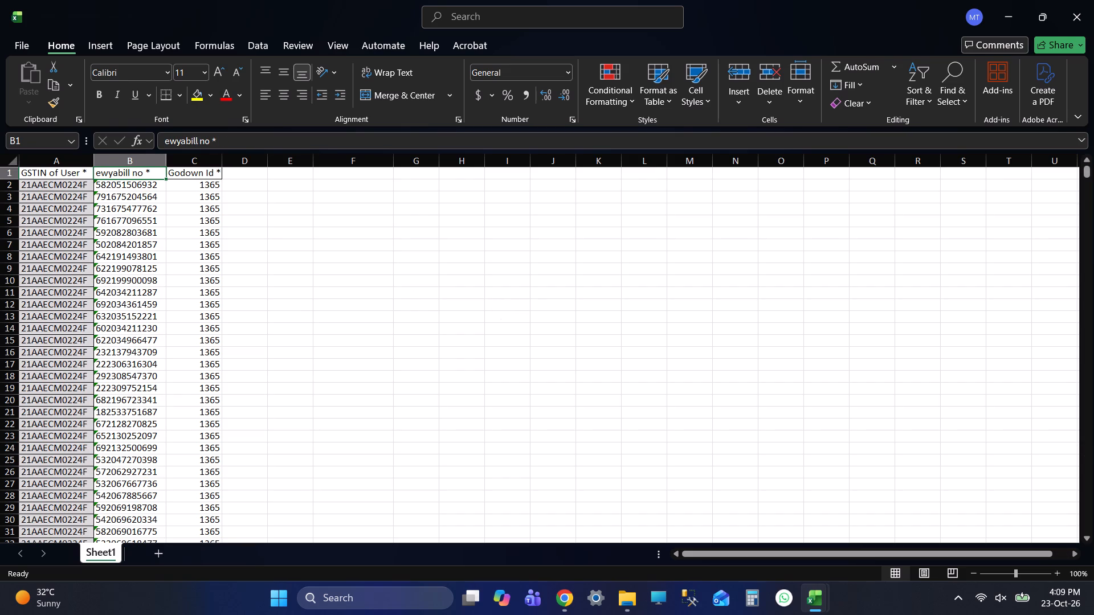
click(186, 257)
key(ctrl+s)
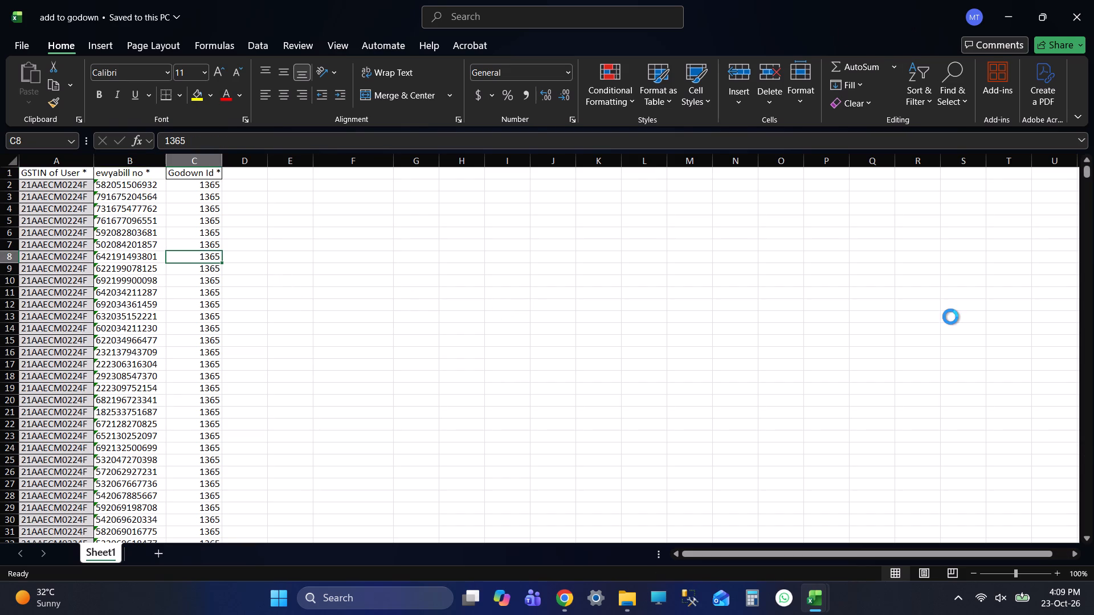
click(1093, 0)
Open the MOVEMENT EXTEND workbook from the E Way Bill folder.
key(alt+Tab)
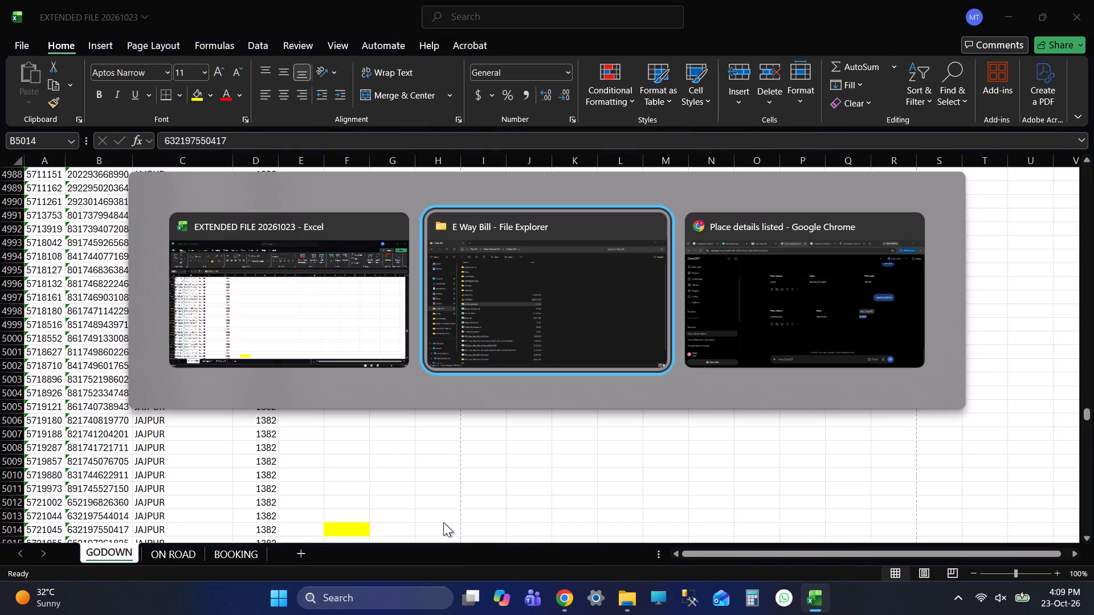
scroll(343, 375, down, 9)
scroll(324, 440, up, 1)
scroll(324, 441, down, 2)
double_click(248, 512)
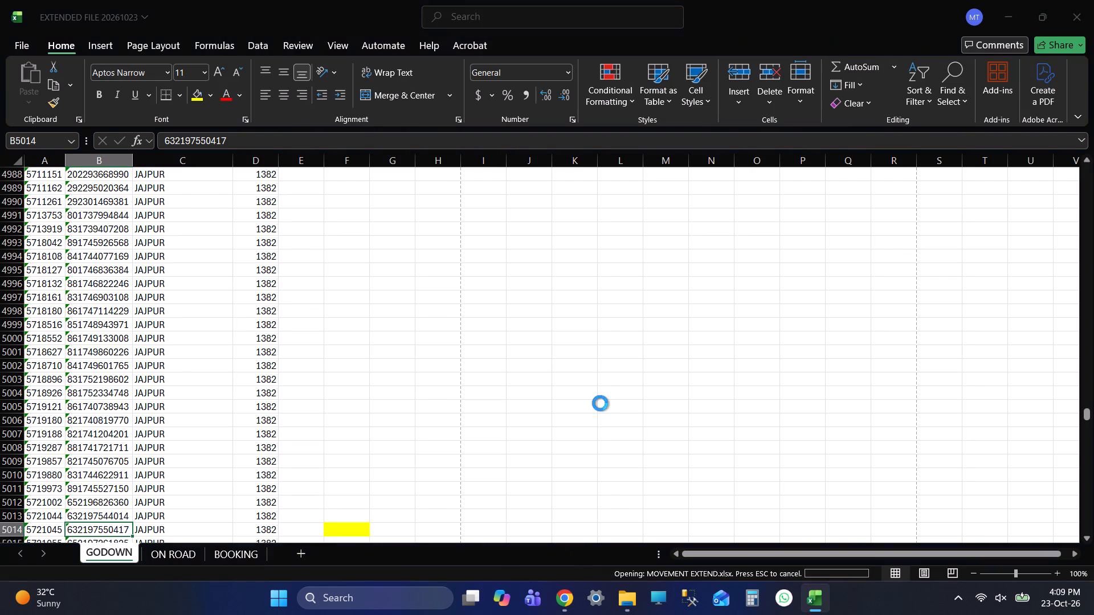
Delete all existing data below the header row on Sheet1 of MOVEMENT EXTEND, from A2 across every column.
key(ctrl+Up)
key(Up)
key(Up)
key(ctrl+Left)
key(ctrl+Left)
key(ctrl+Left)
key(Up)
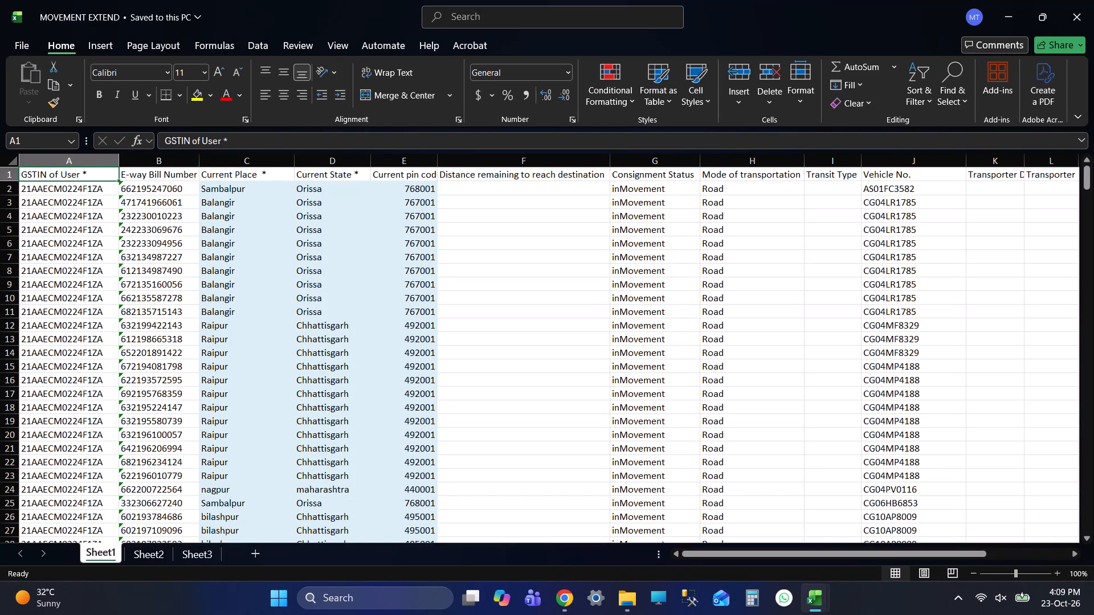
key(Up)
key(Up)
key(Down)
key(ctrl+shift+Right)
key(ctrl+shift+Right)
key(ctrl+shift+Right)
key(ctrl+shift+Right)
key(ctrl+shift+Right)
key(ctrl+shift+Right)
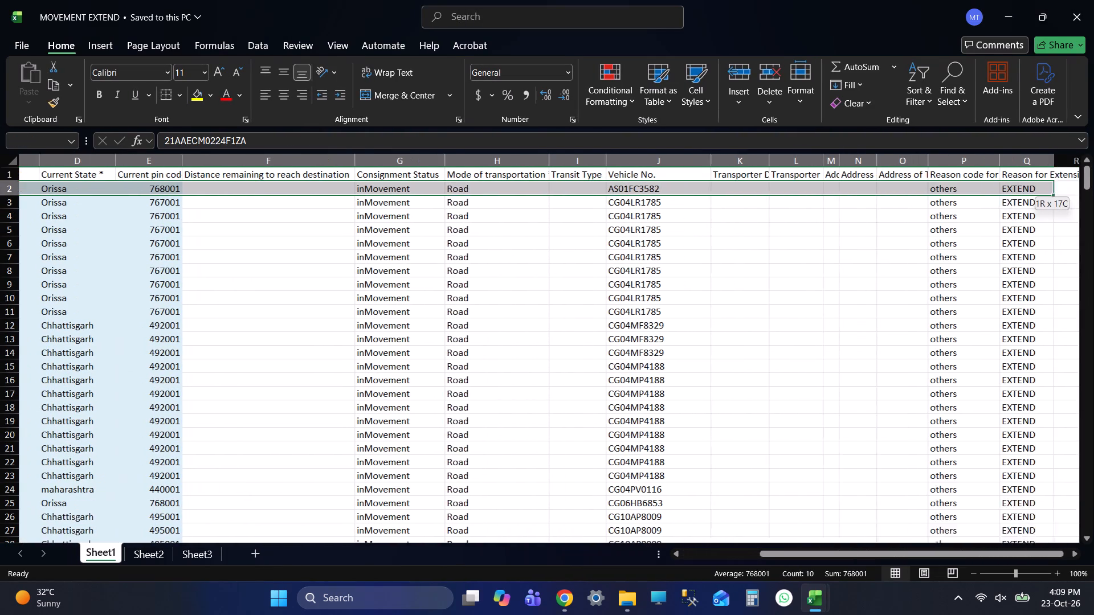
key(ctrl+shift+Right)
key(ctrl+shift+Right)
key(ctrl+shift+Right)
key(ctrl+shift+Right)
key(ctrl+shift+Down)
key(Delete)
key(ctrl+Up)
key(Up)
key(Up)
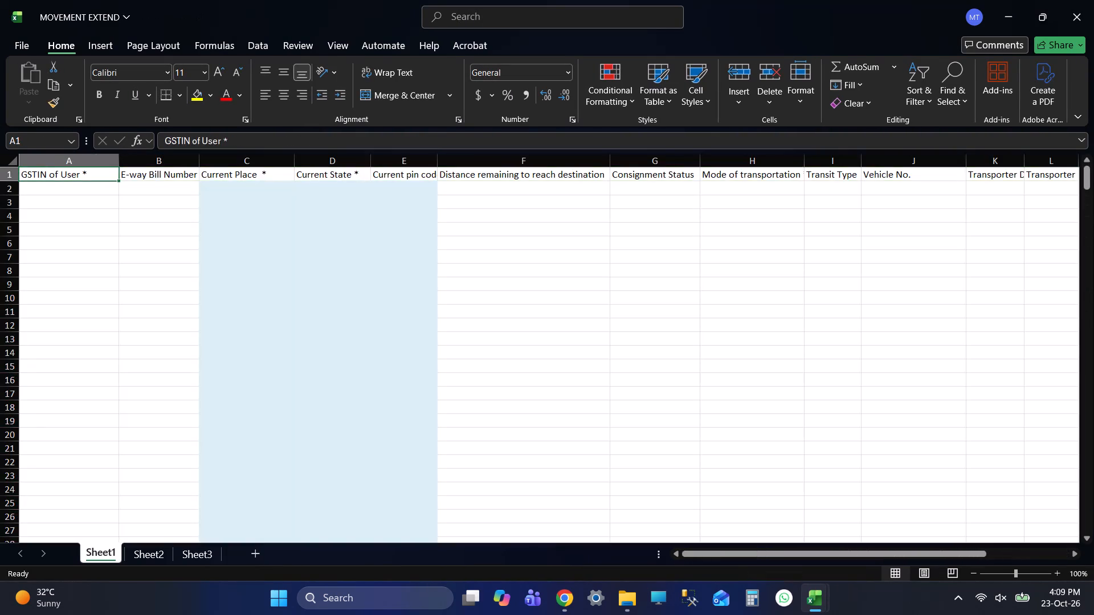
Save the emptied MOVEMENT EXTEND workbook with cell A2 of Sheet1 selected.
key(Down)
key(ctrl+s)
key(Up)
key(Up)
key(Up)
key(Left)
key(Left)
key(Left)
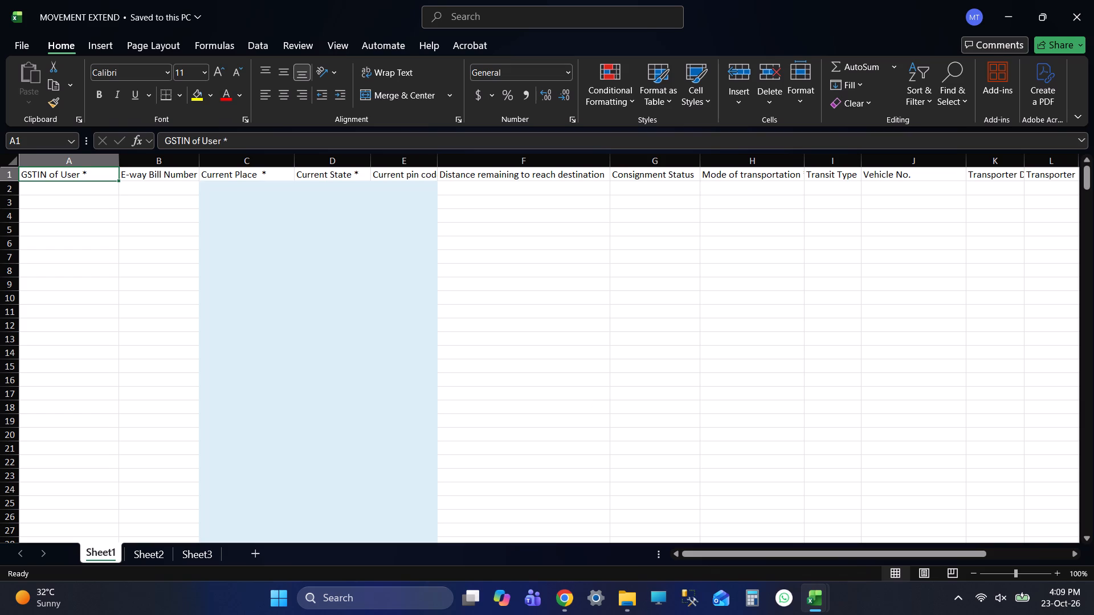
key(Left)
key(Down)
key(ctrl+s)
key(ctrl+s)
key(ctrl+s)
key(Up)
key(Up)
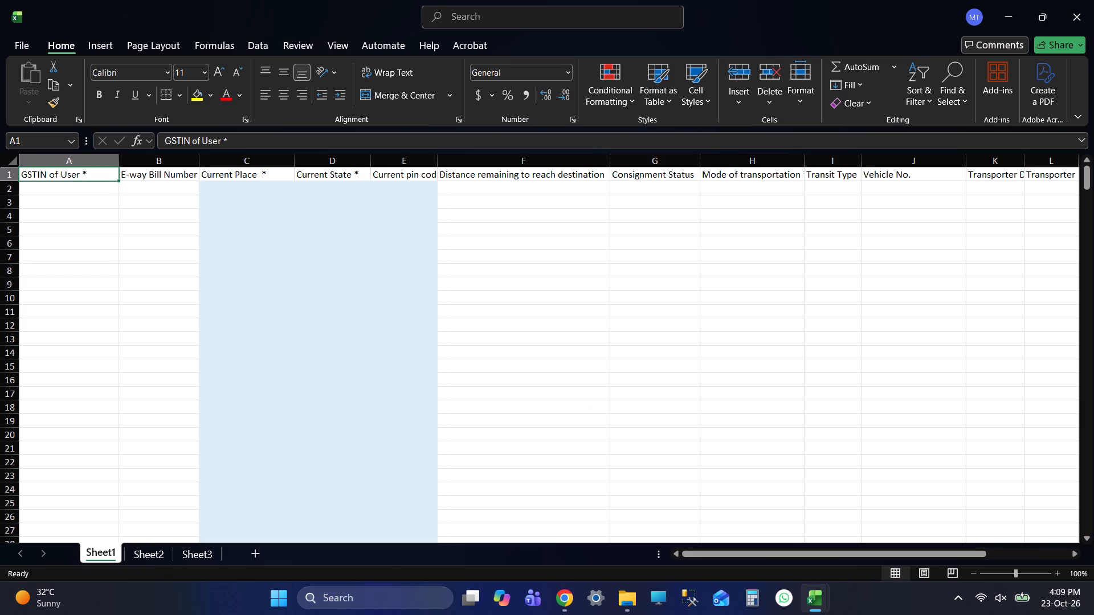
key(Up)
key(Up)
key(Left)
key(Left)
key(Left)
key(Down)
key(ctrl+s)
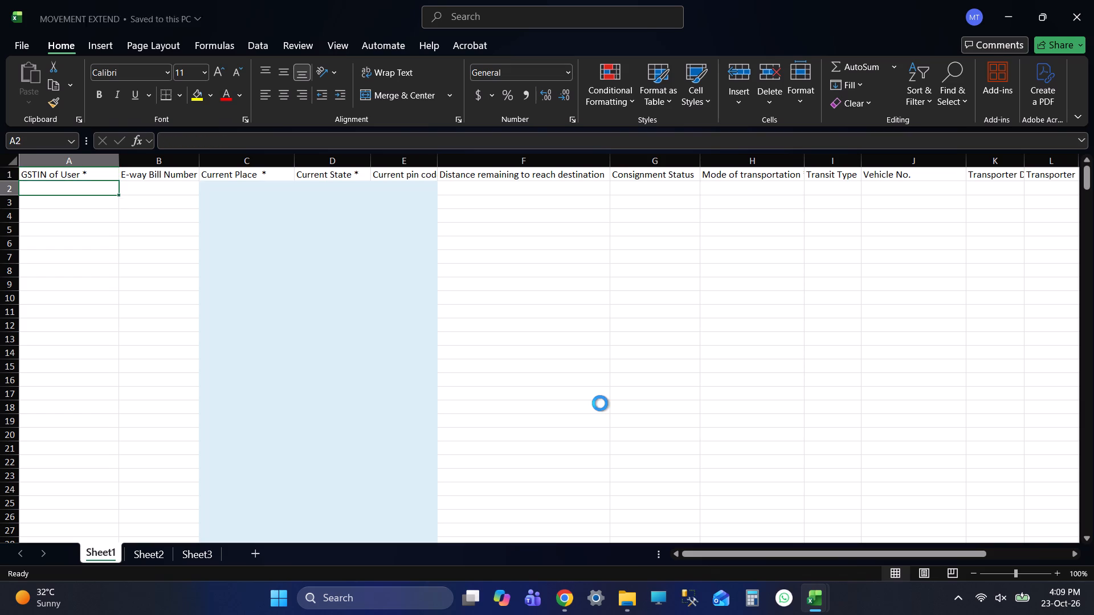
key(ctrl+s)
key(ctrl+s)
Switch to the EXTENDED FILE 20261023 workbook and open its ON ROAD sheet.
key(alt+Tab)
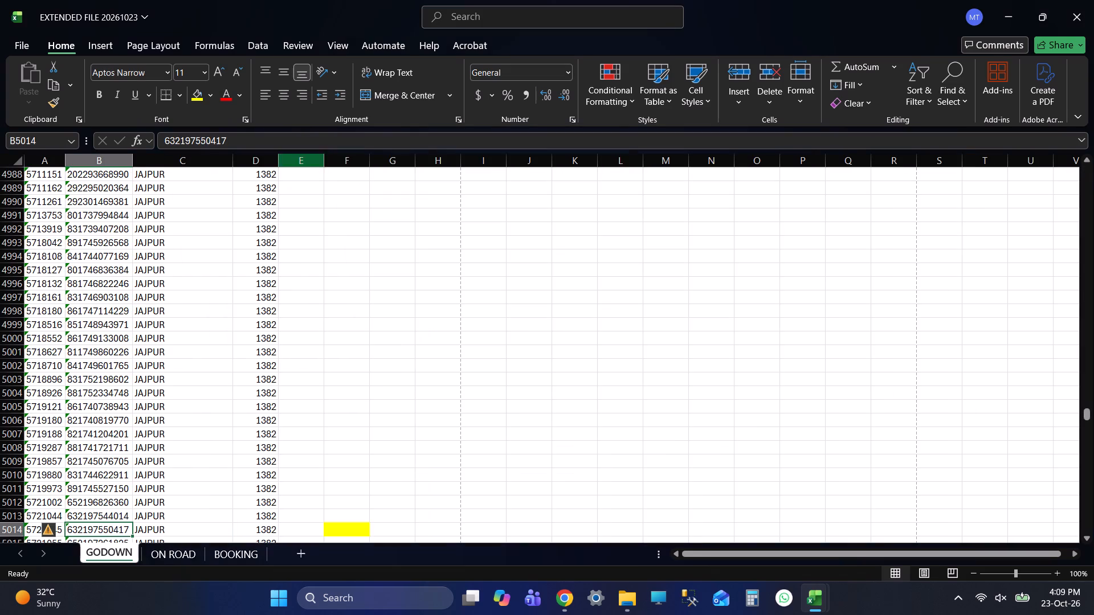
click(172, 546)
Go through the open windows to the E Way Bill folder window and close it.
key(alt+Tab)
key(alt+Tab)
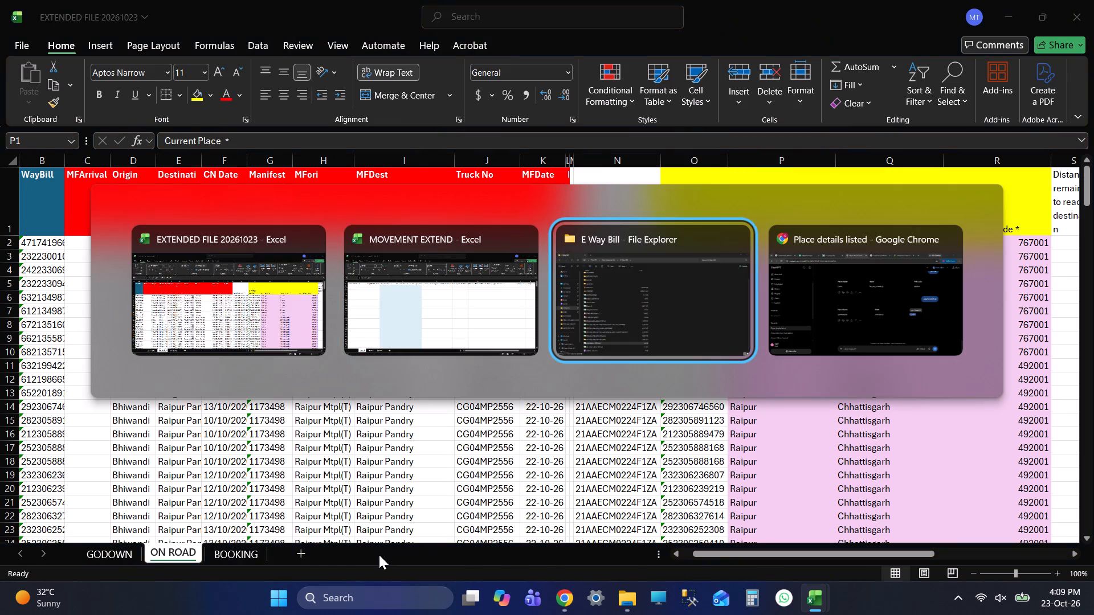
key(alt+Tab)
key(alt+Tab)
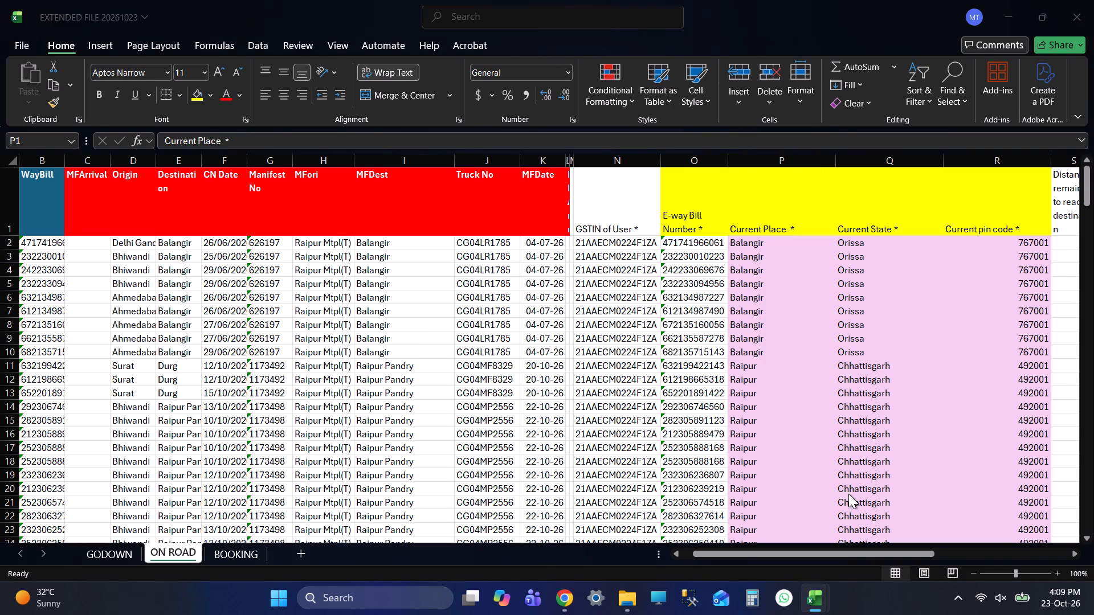
key(alt+Tab)
key(alt+Tab)
key(alt+Tab)
key(alt+Tab)
key(alt+Tab)
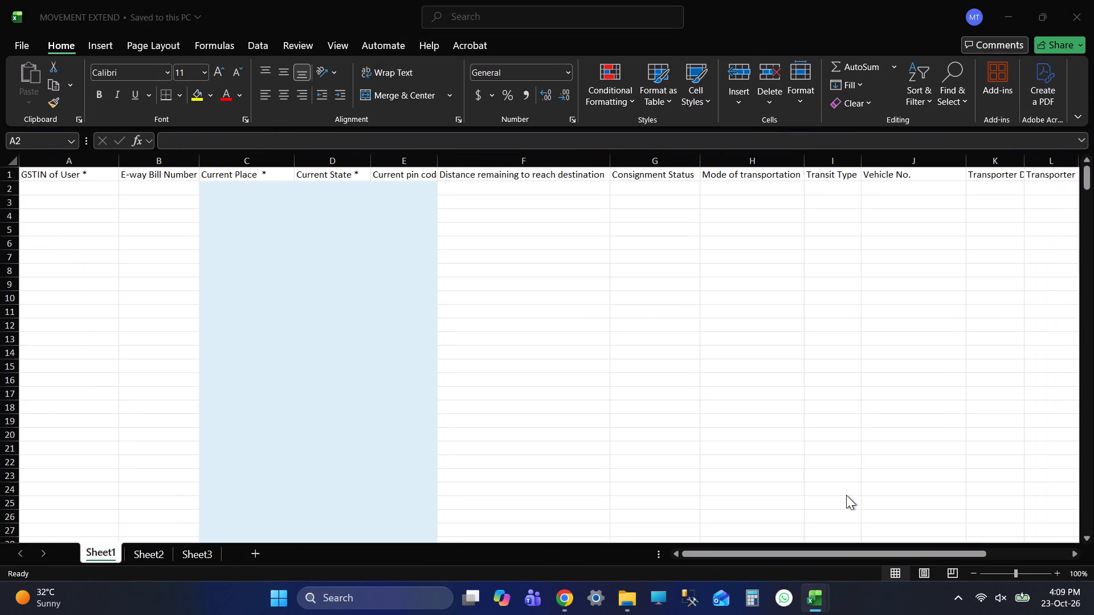
key(alt+Tab)
key(alt+Tab)
key(alt+Tab)
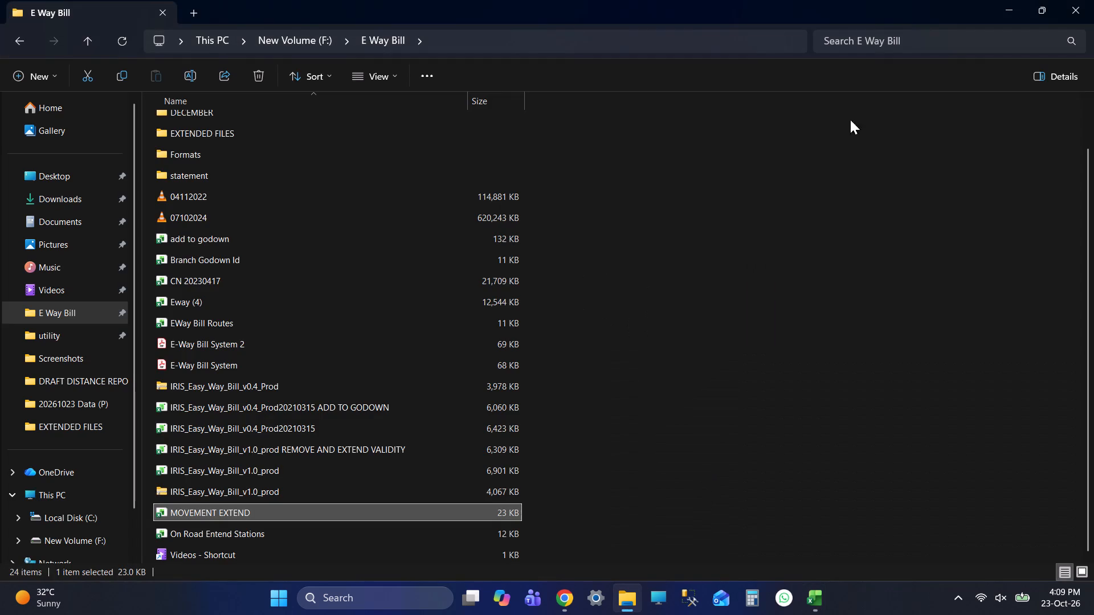
click(1093, 0)
On the ON ROAD sheet of EXTENDED FILE 20261023, select the first data row from N2, under GSTIN of User, across the movement columns.
click(597, 207)
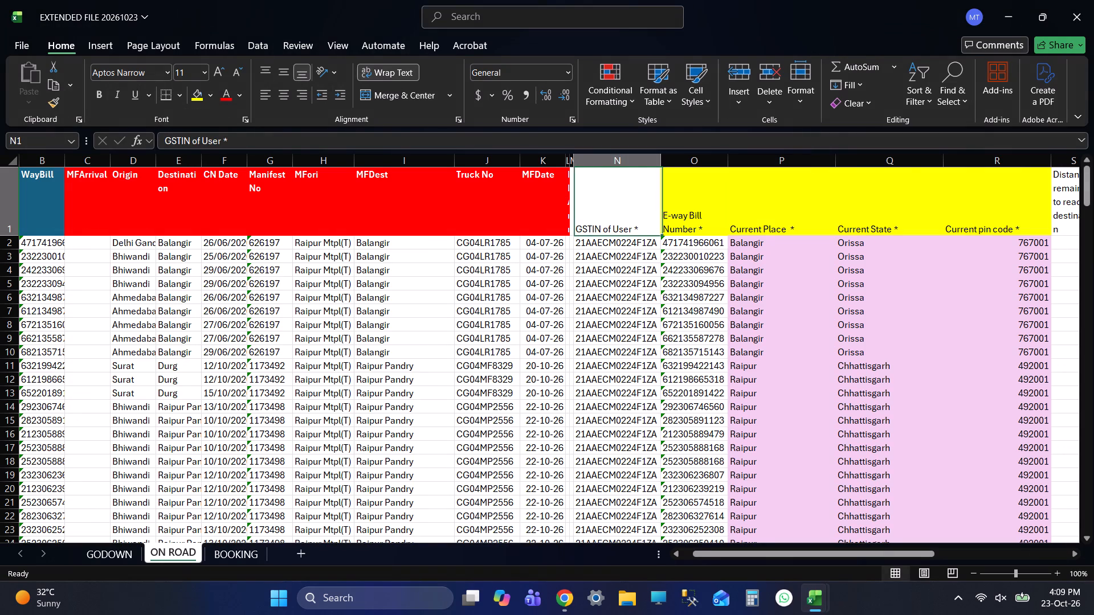
key(alt+Tab)
key(alt+Tab)
key(Up)
key(Up)
key(Up)
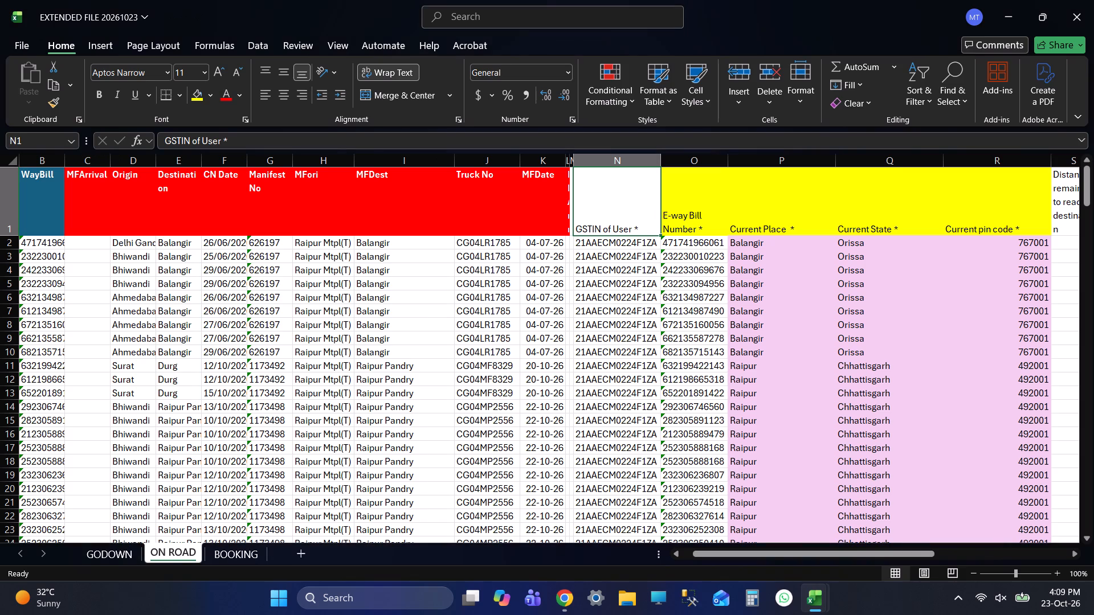
key(Up)
key(Up)
key(Up)
key(Up)
key(Up)
key(Up)
key(Up)
key(Up)
key(Up)
key(Up)
key(Up)
key(Up)
key(Up)
key(Up)
key(Up)
key(Down)
key(ctrl+shift+Right)
key(ctrl+shift+Right)
key(ctrl+shift+Right)
key(ctrl+shift+Right)
key(ctrl+shift+Right)
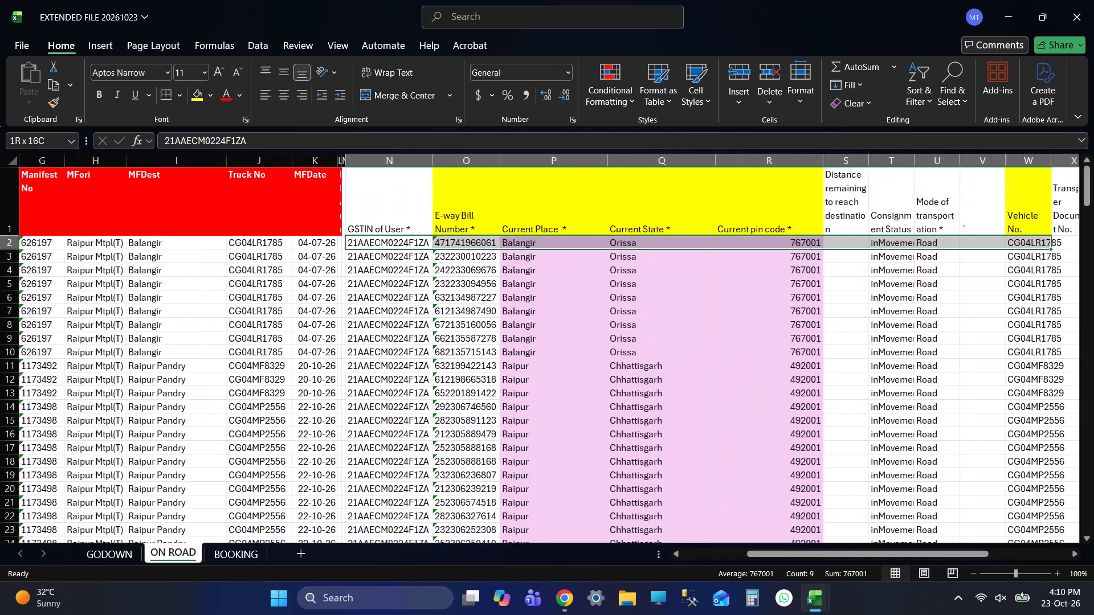